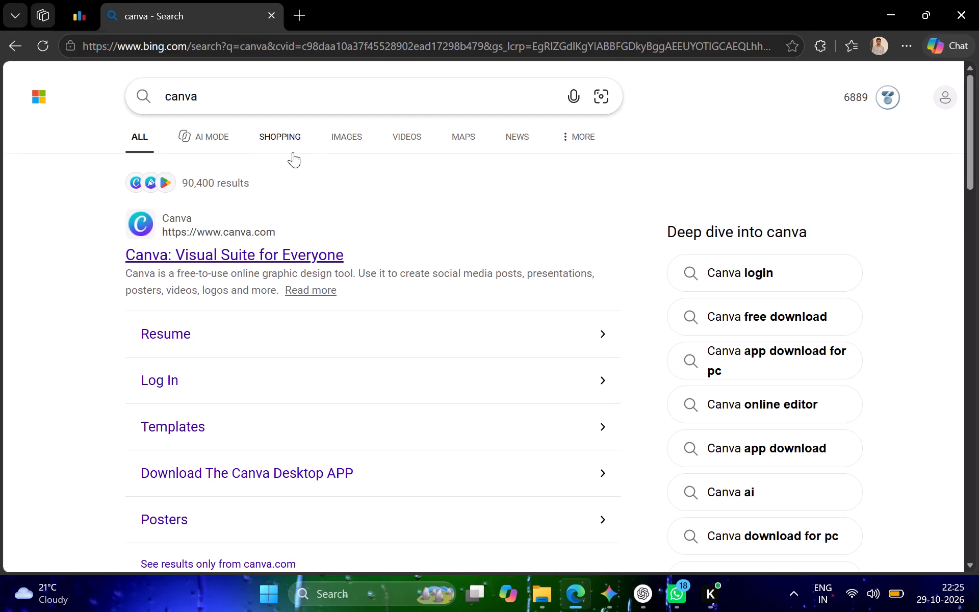
left_click(253, 246)
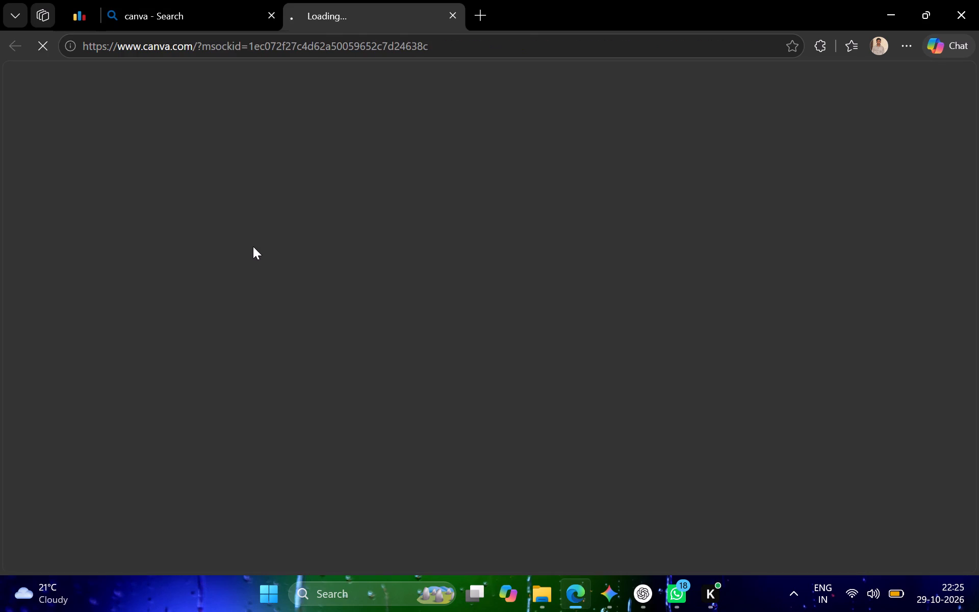
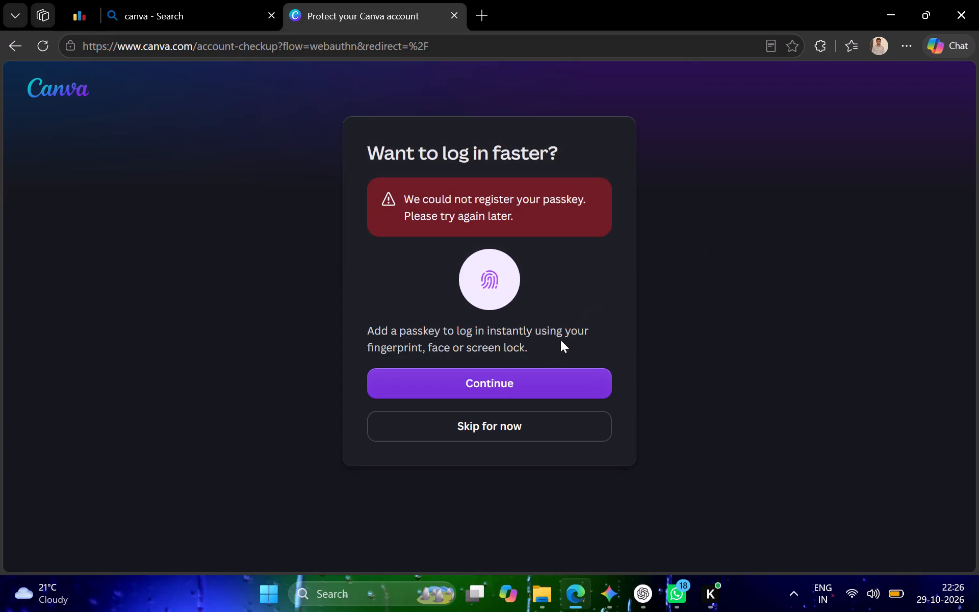
left_click(529, 386)
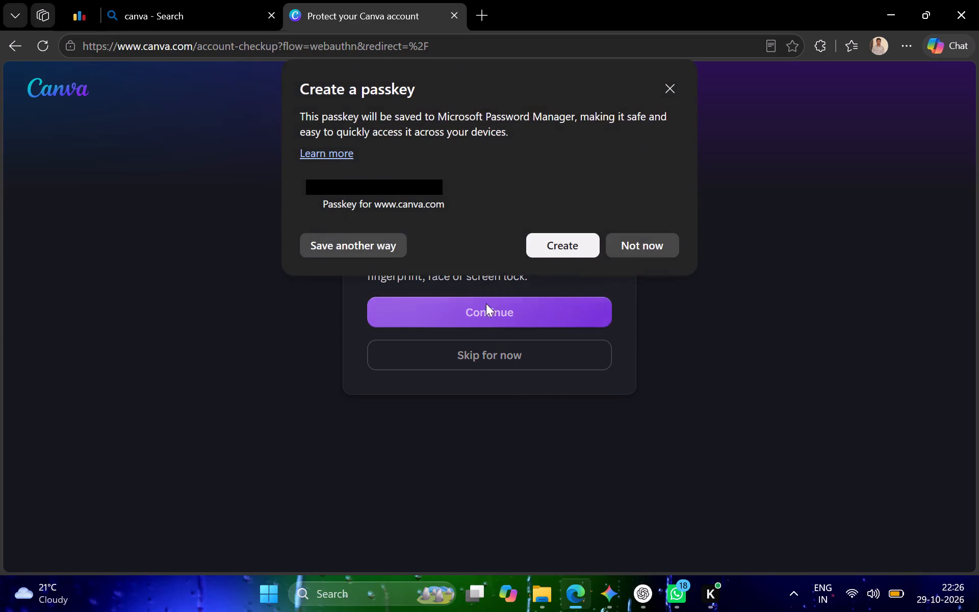
left_click(566, 232)
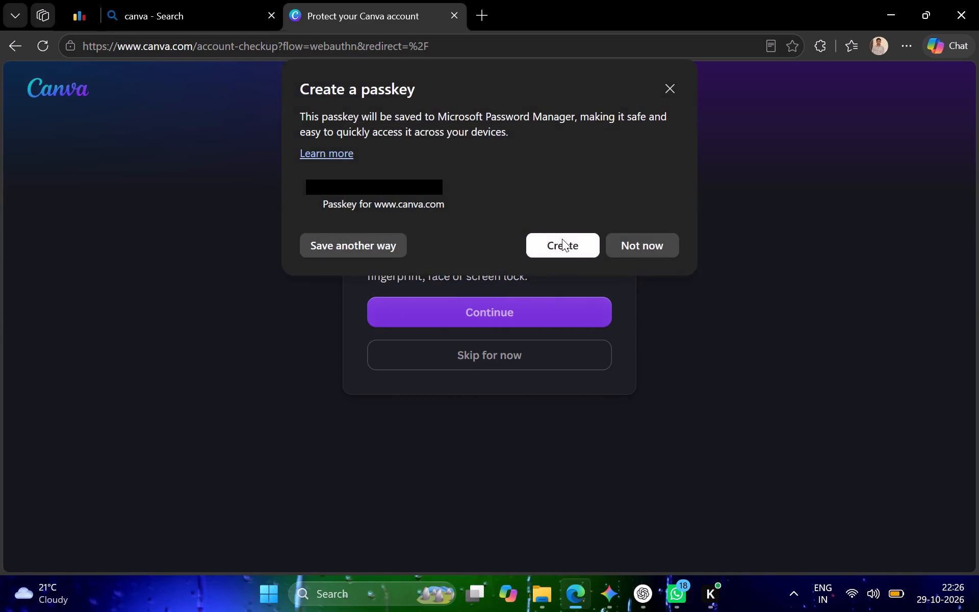
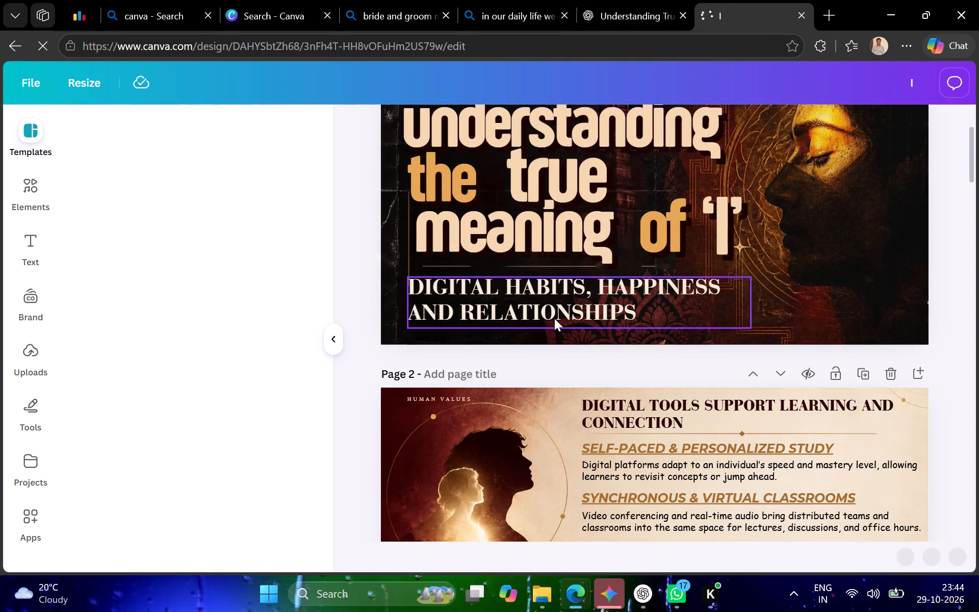
Examine the pages of the shared Canva design from the title page through to the Human Values background page 9.
scroll(554, 318, "down", 3)
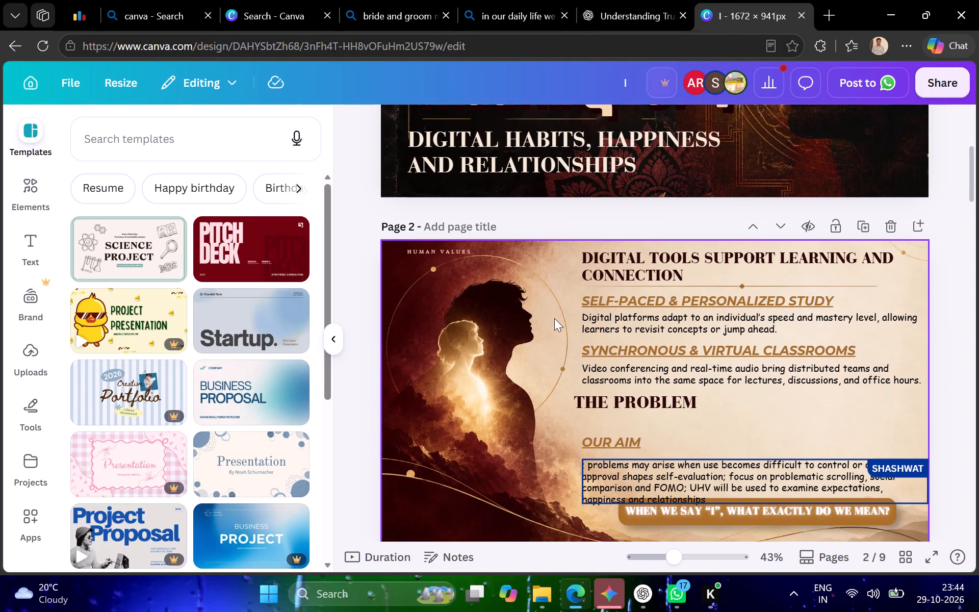
scroll(554, 318, "down", 3)
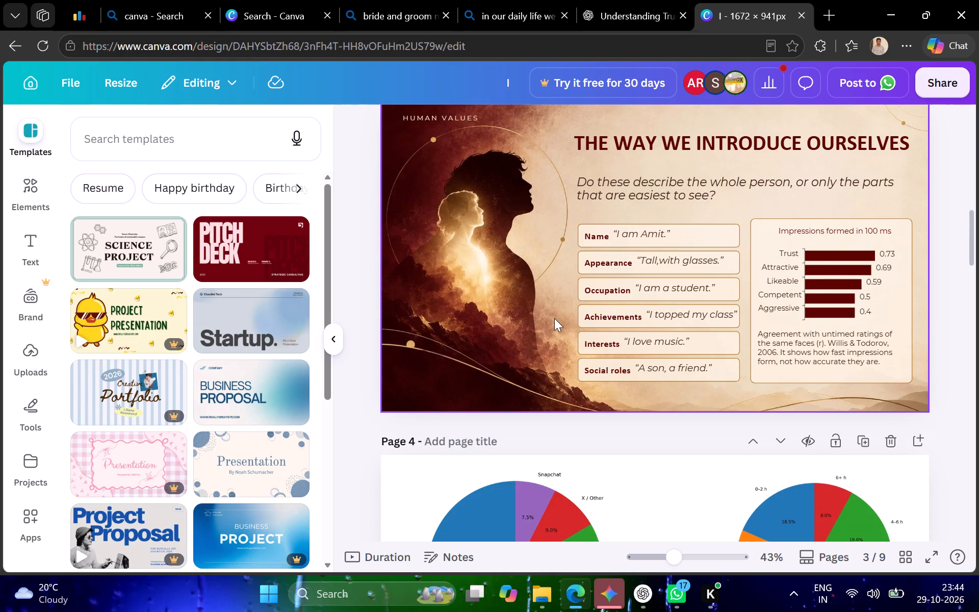
scroll(554, 318, "down", 2)
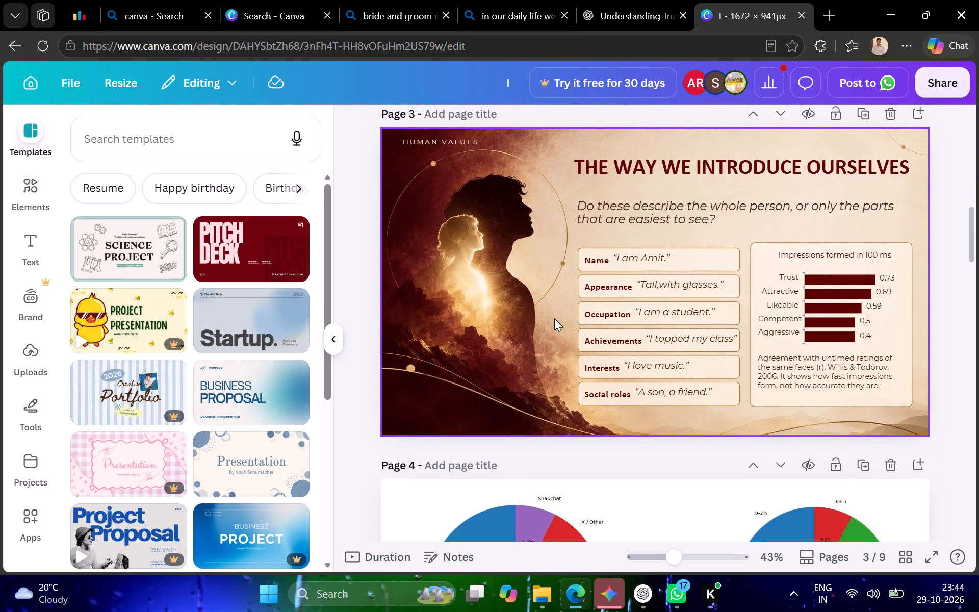
scroll(554, 318, "down", 6)
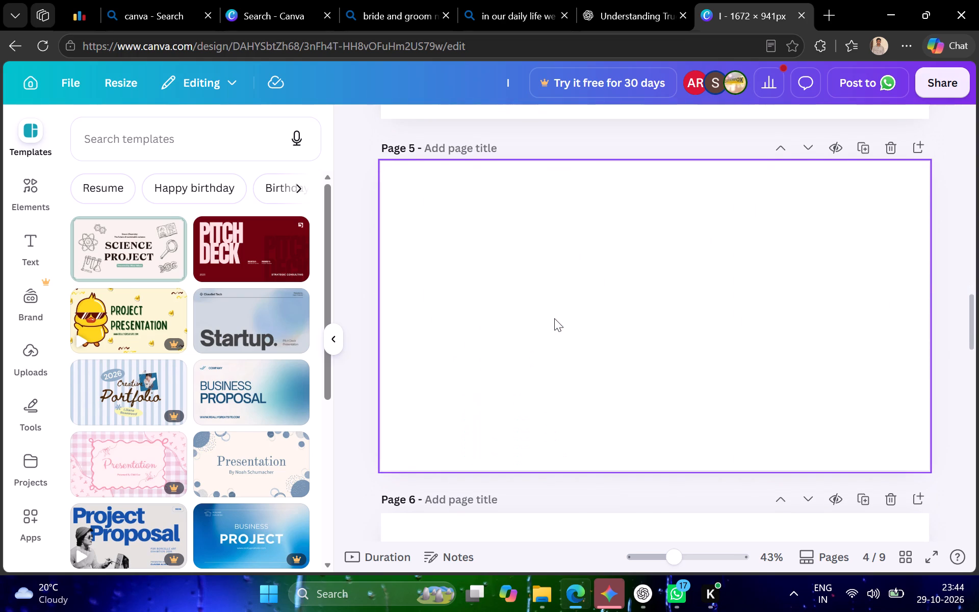
scroll(554, 318, "down", 10)
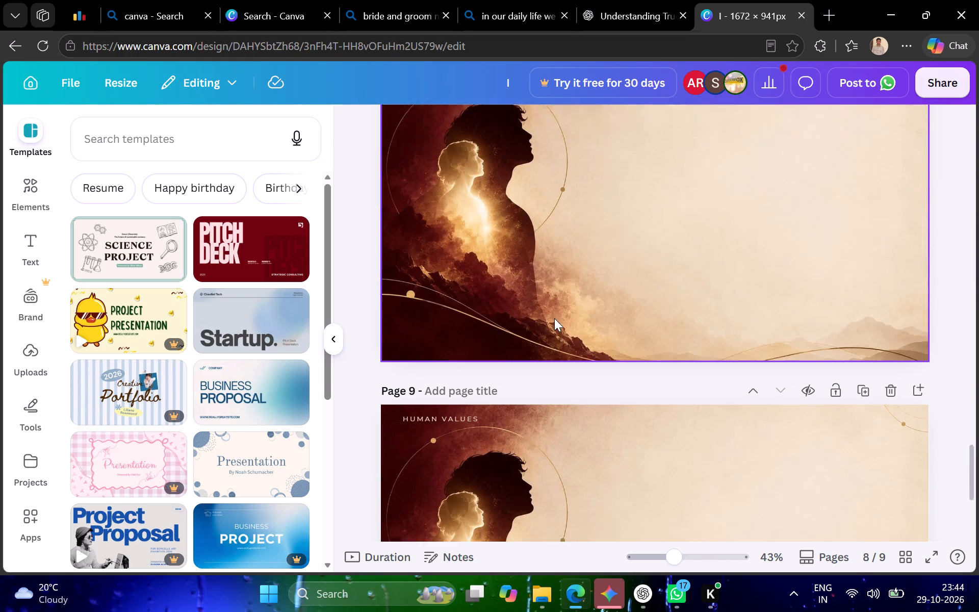
scroll(554, 318, "down", 7)
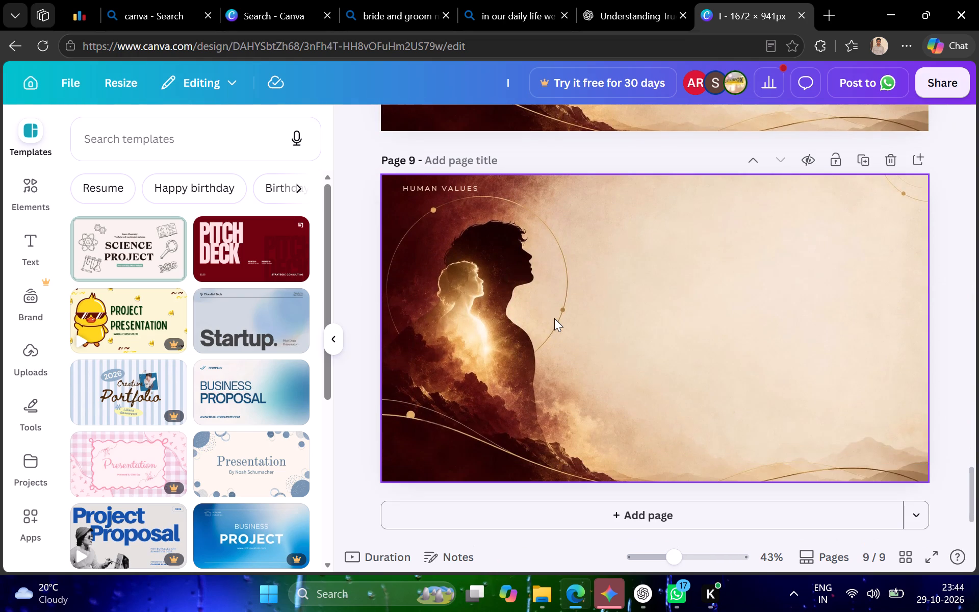
scroll(554, 318, "up", 2)
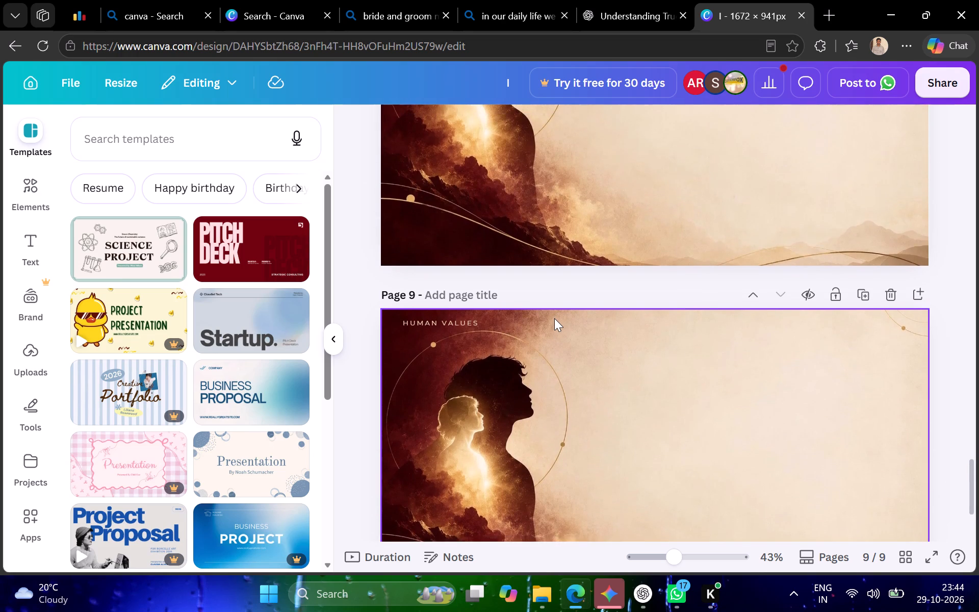
scroll(554, 318, "up", 1)
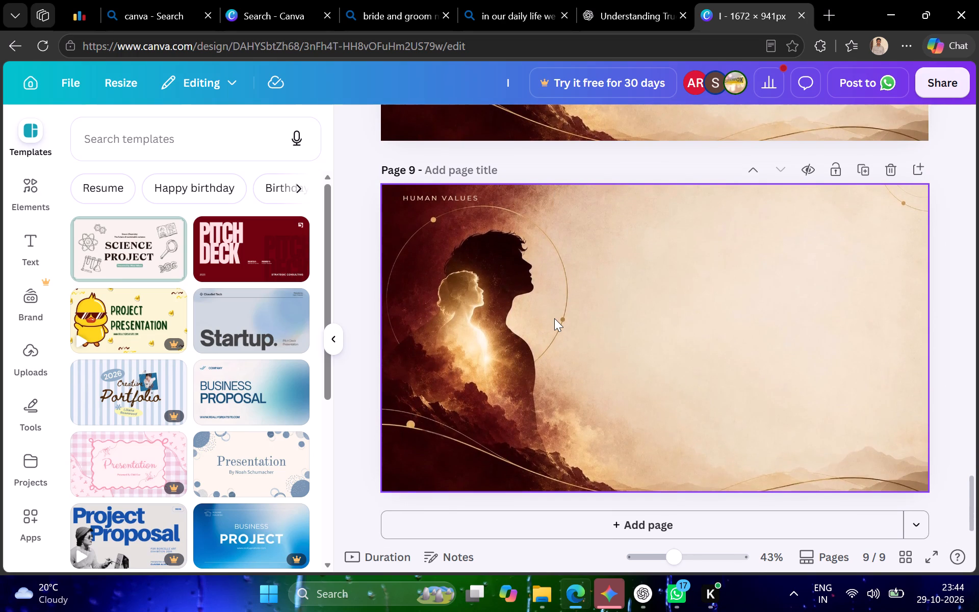
scroll(554, 318, "up", 3)
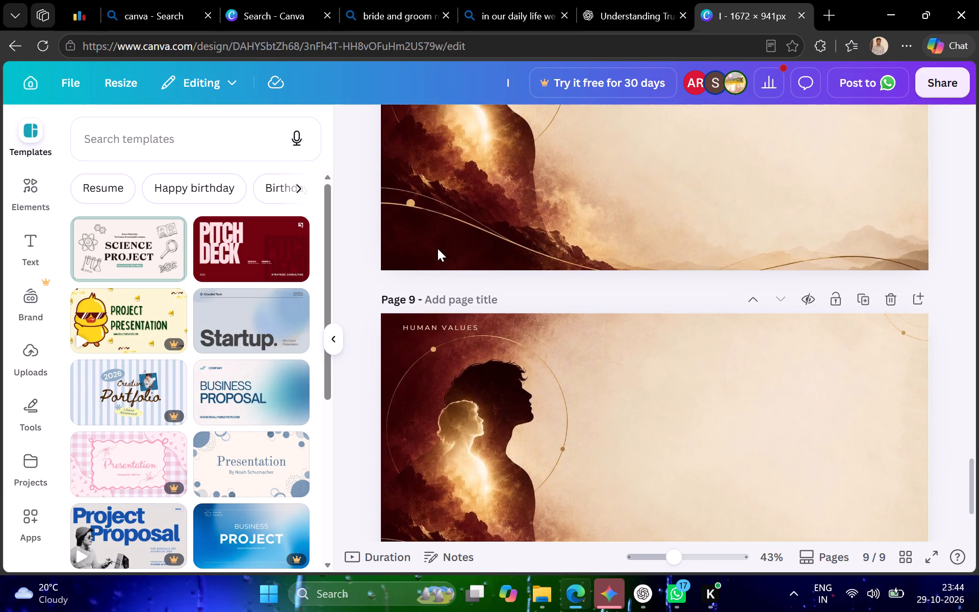
scroll(602, 233, "up", 2)
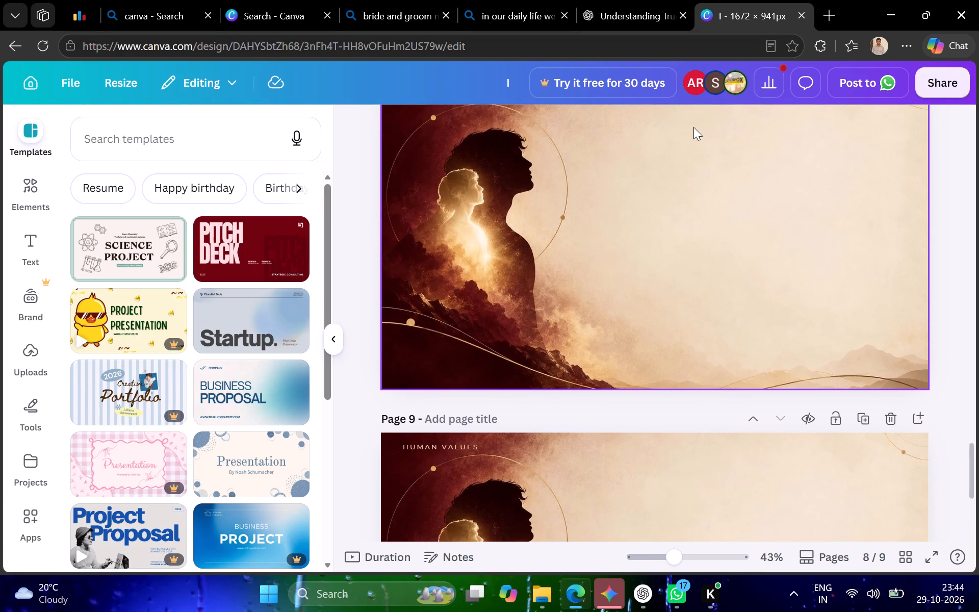
Check your own collaborator card, then review the design backwards from page 8 to page 3, "The Way We Introduce Ourselves".
left_click(733, 78)
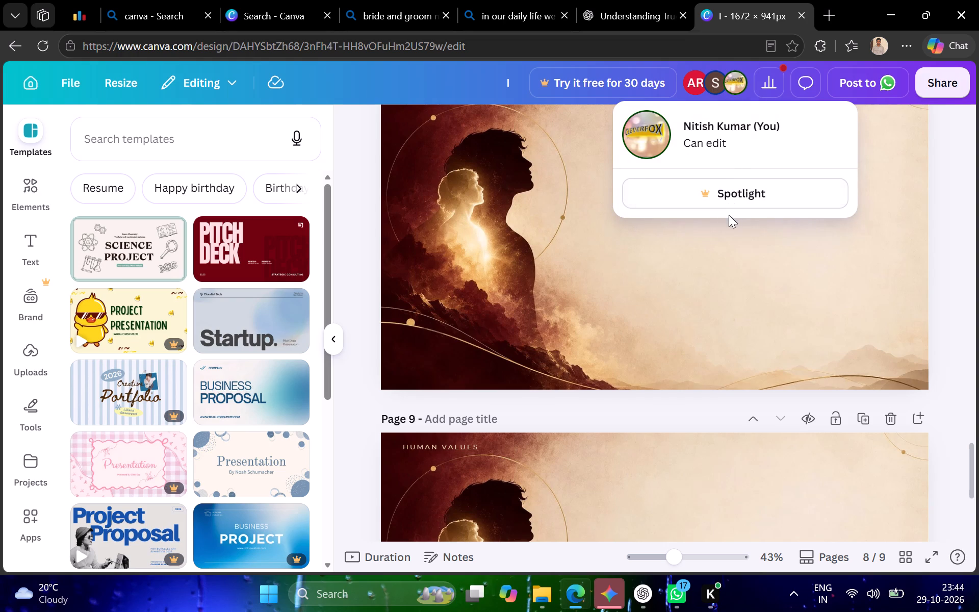
left_click(808, 296)
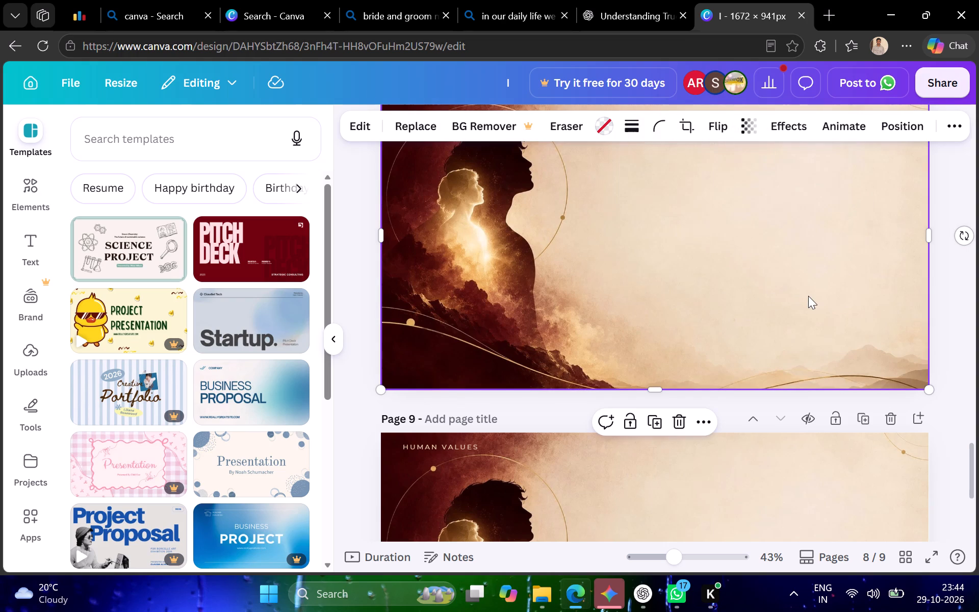
scroll(808, 296, "up", 5)
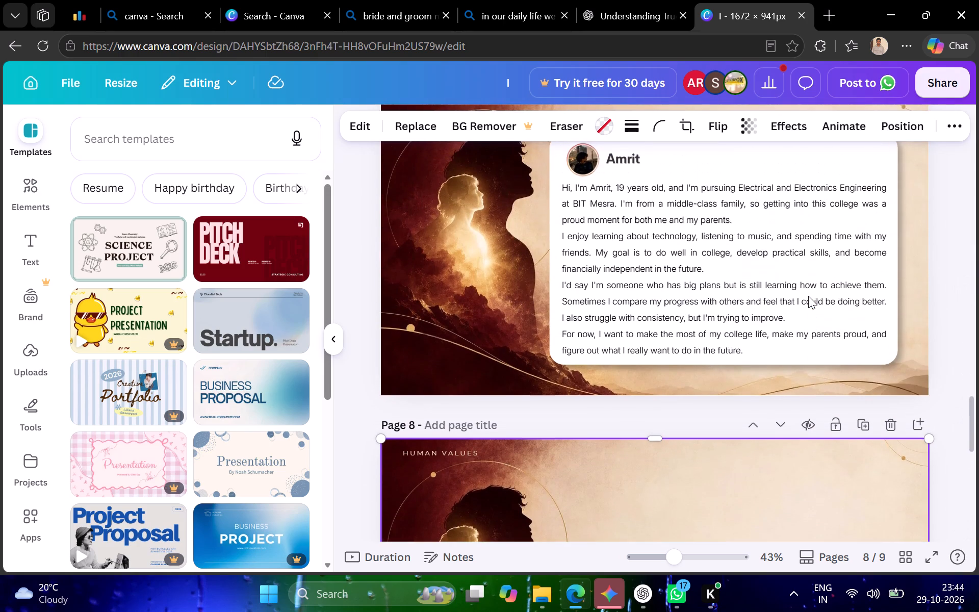
scroll(808, 296, "up", 3)
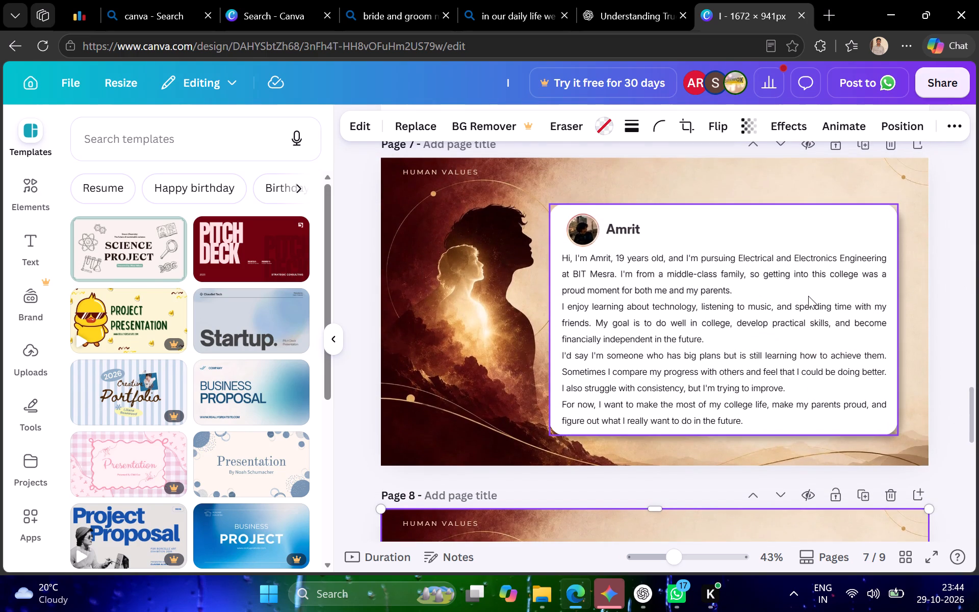
scroll(808, 296, "up", 1)
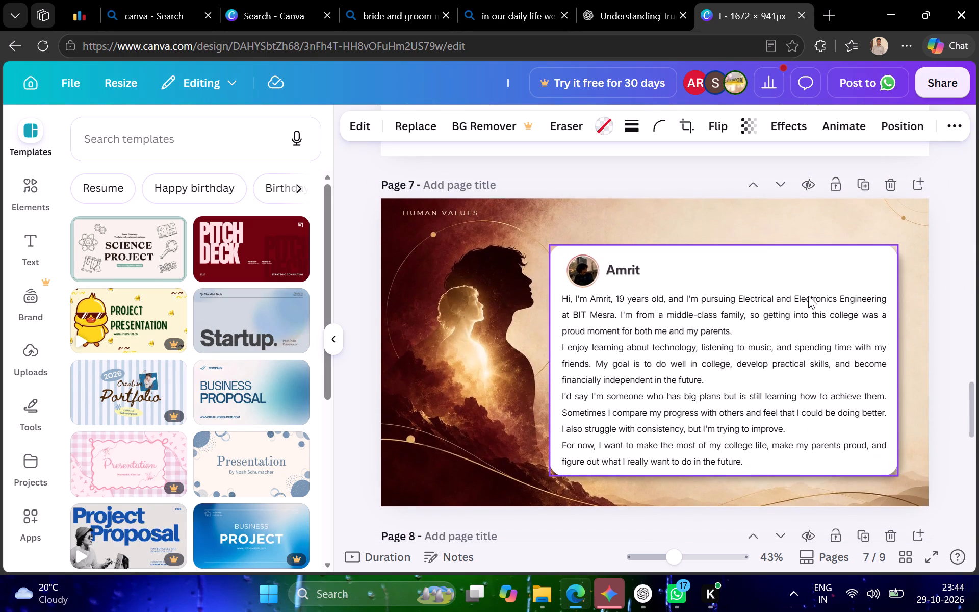
scroll(808, 296, "up", 1)
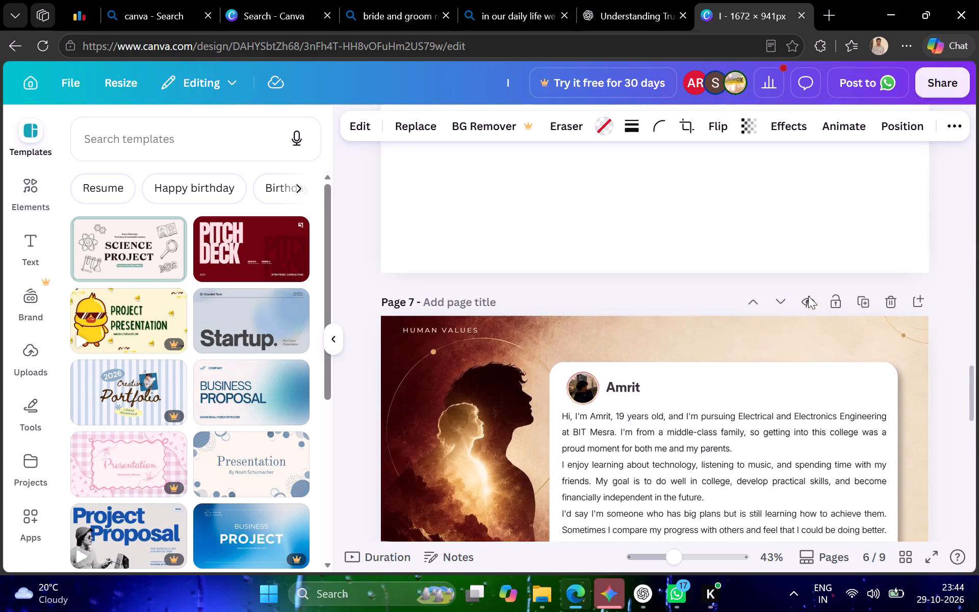
scroll(808, 296, "up", 2)
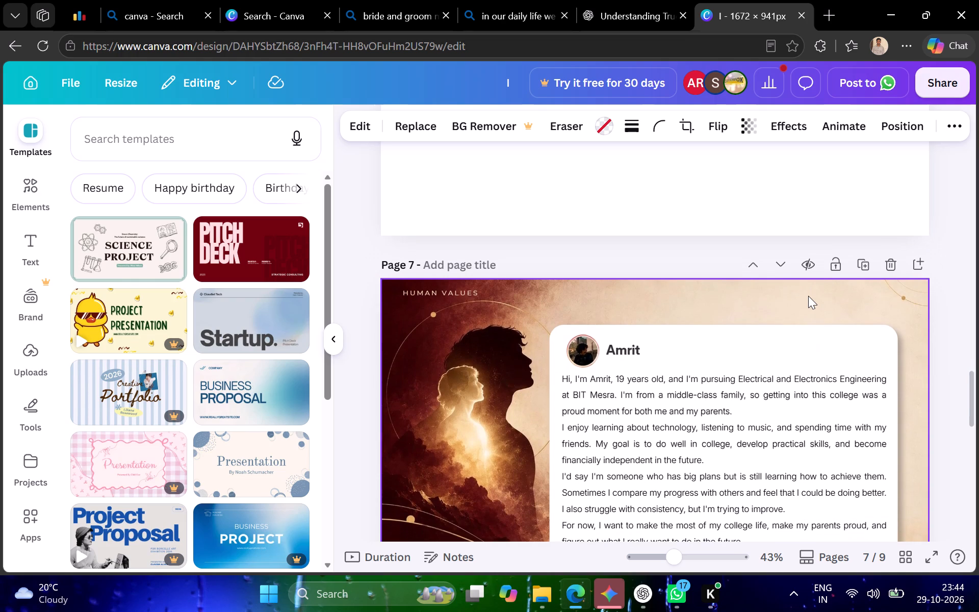
scroll(808, 296, "up", 1)
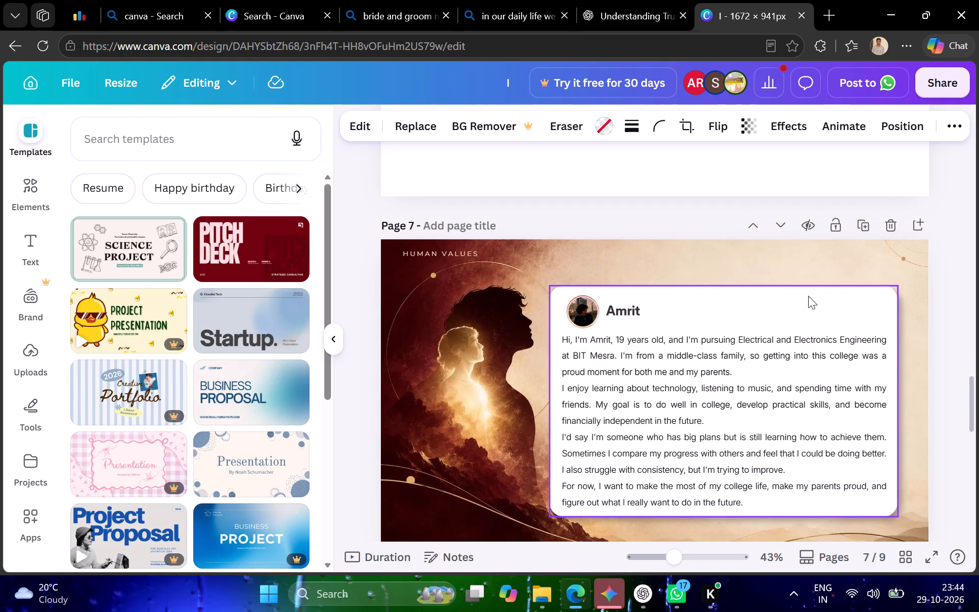
scroll(808, 296, "up", 1)
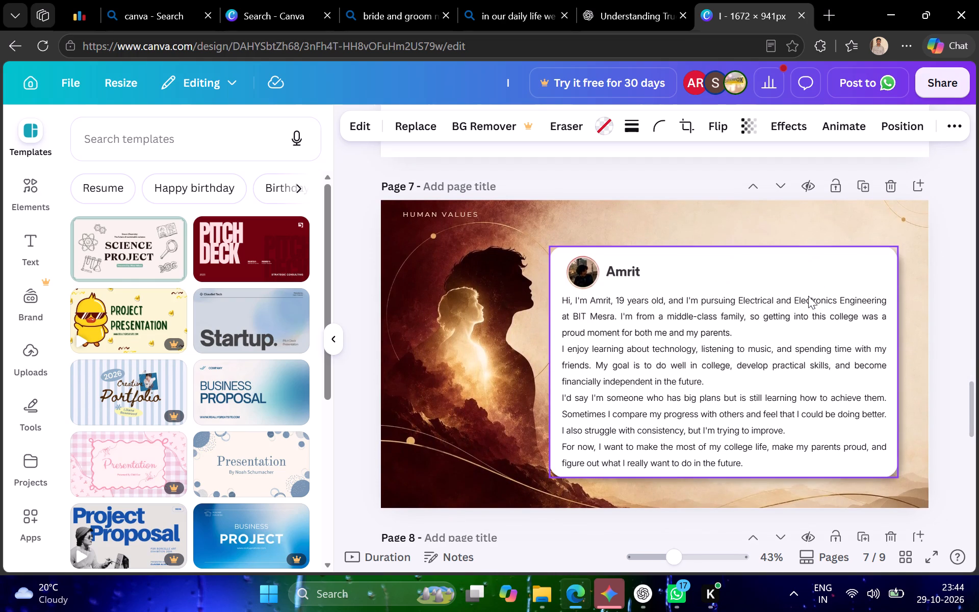
scroll(808, 296, "up", 2)
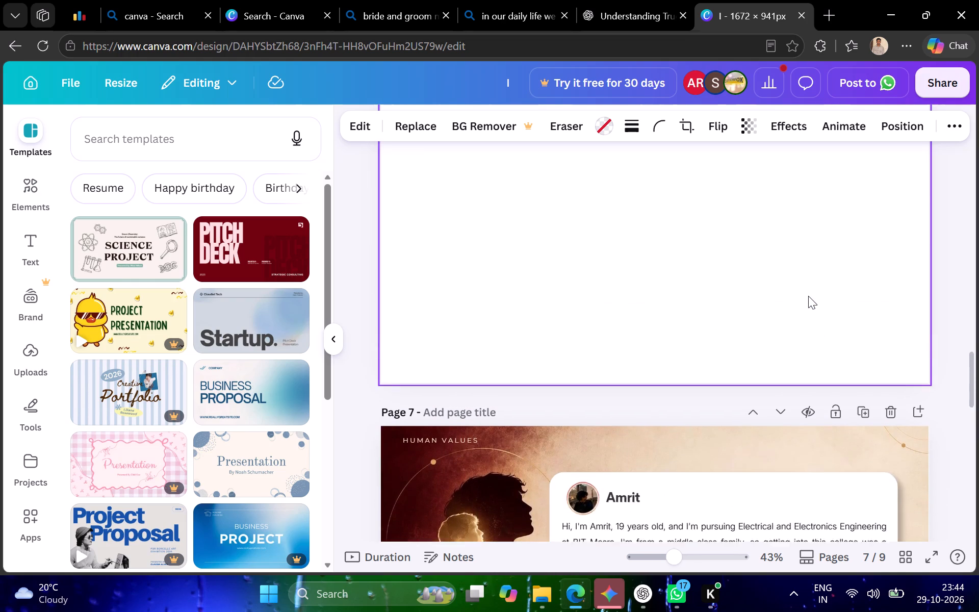
scroll(808, 296, "up", 4)
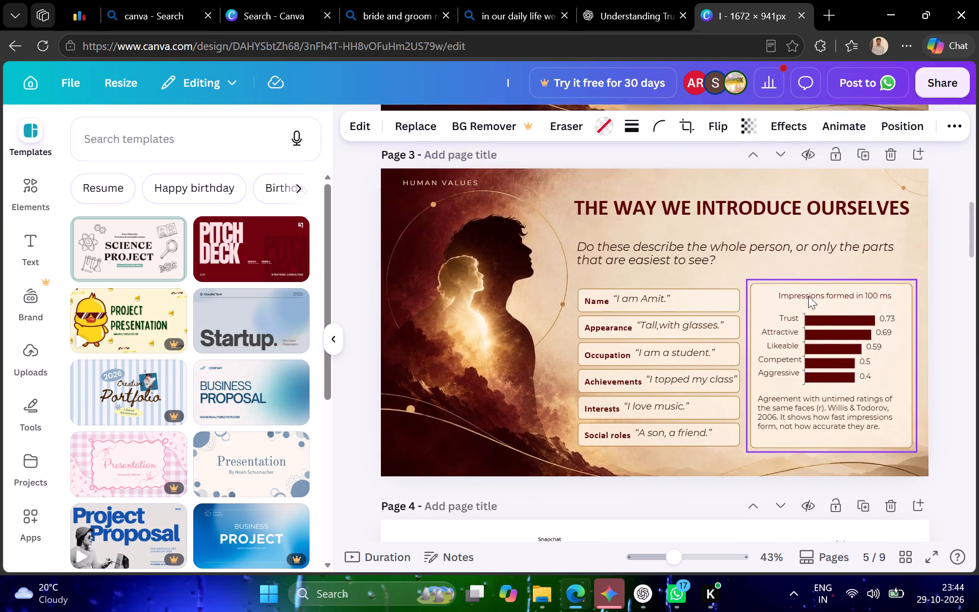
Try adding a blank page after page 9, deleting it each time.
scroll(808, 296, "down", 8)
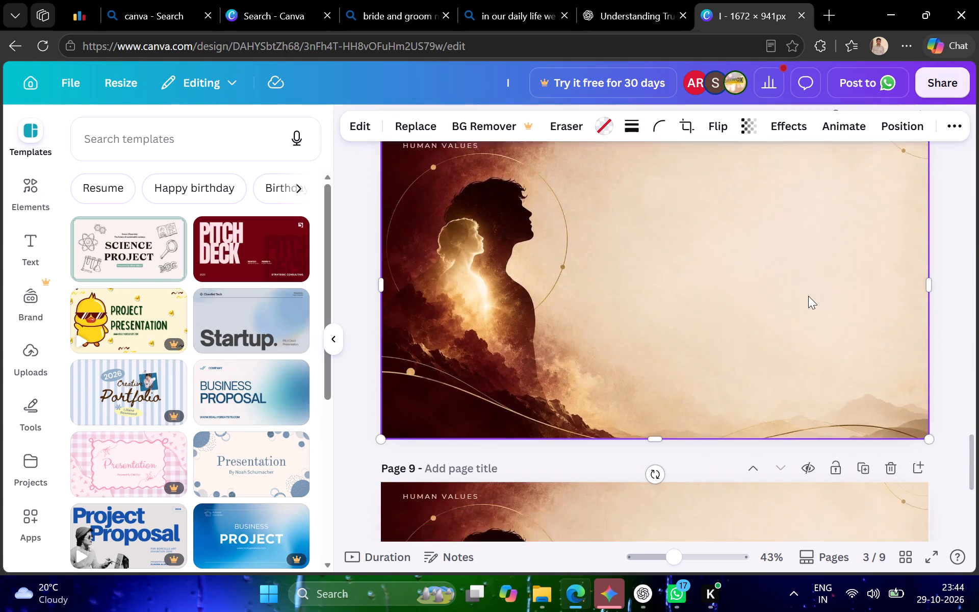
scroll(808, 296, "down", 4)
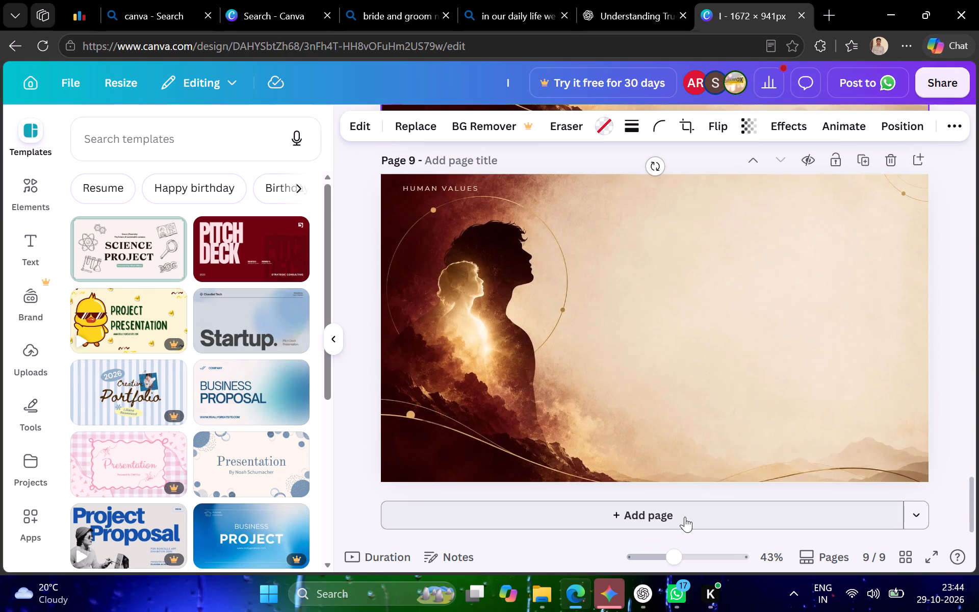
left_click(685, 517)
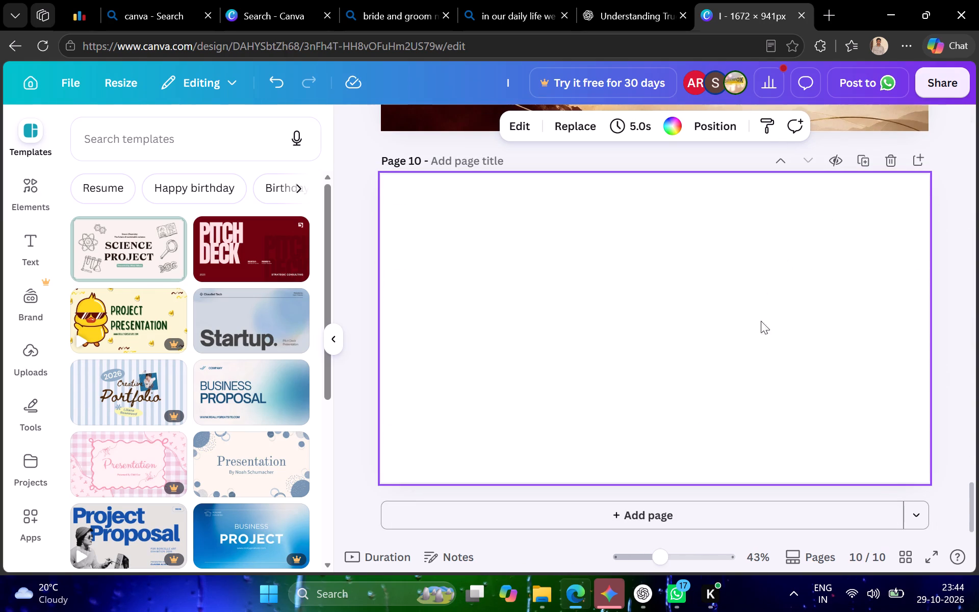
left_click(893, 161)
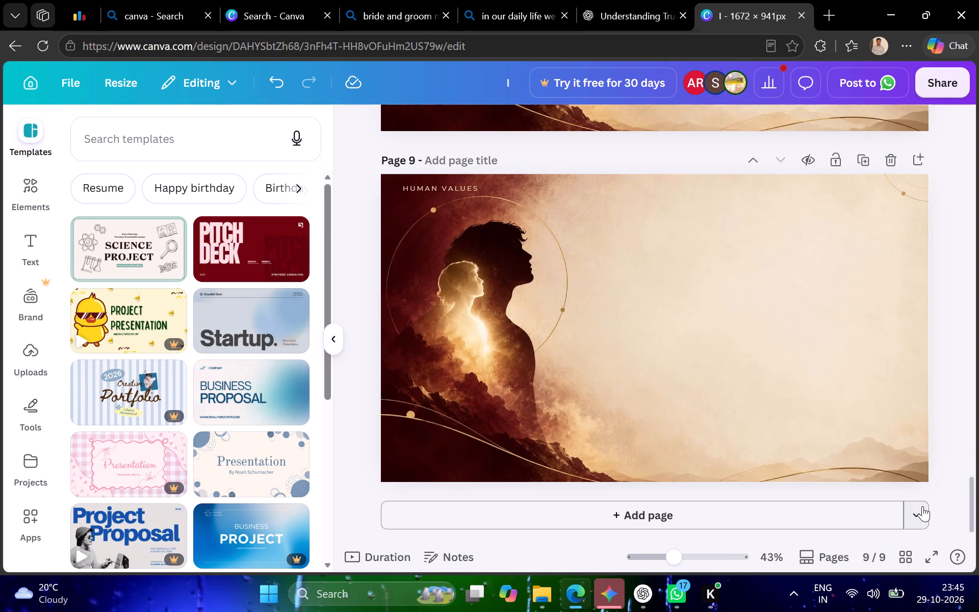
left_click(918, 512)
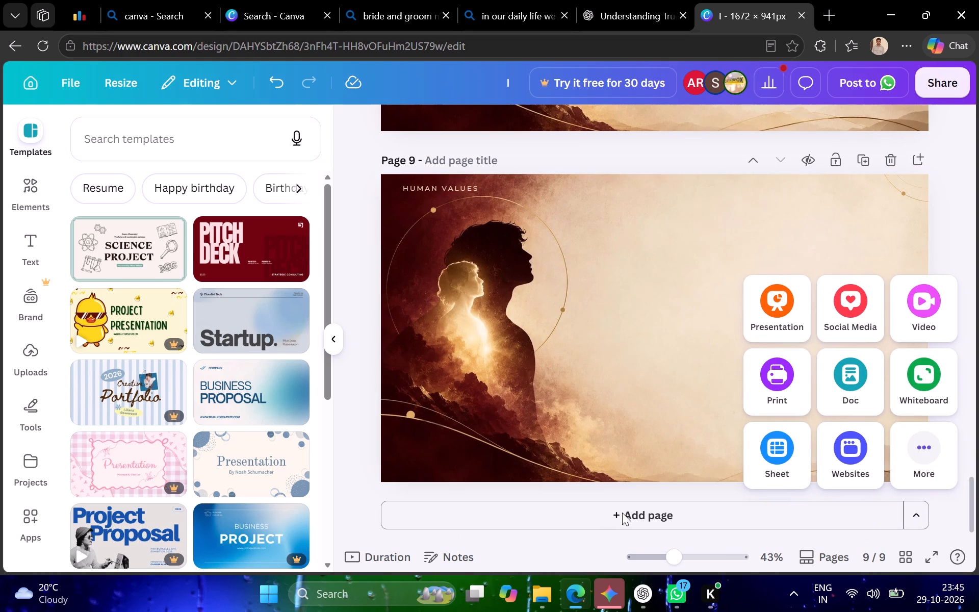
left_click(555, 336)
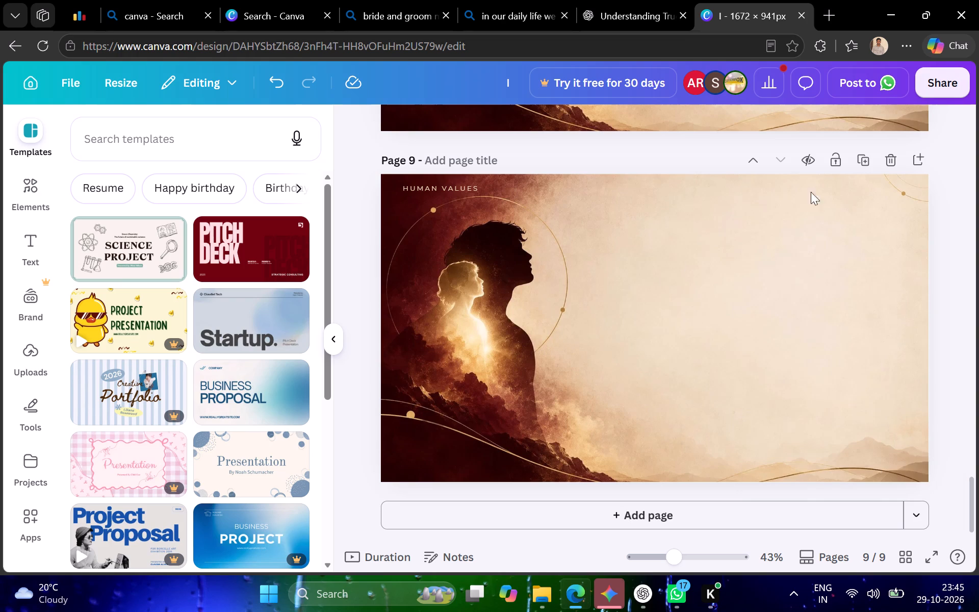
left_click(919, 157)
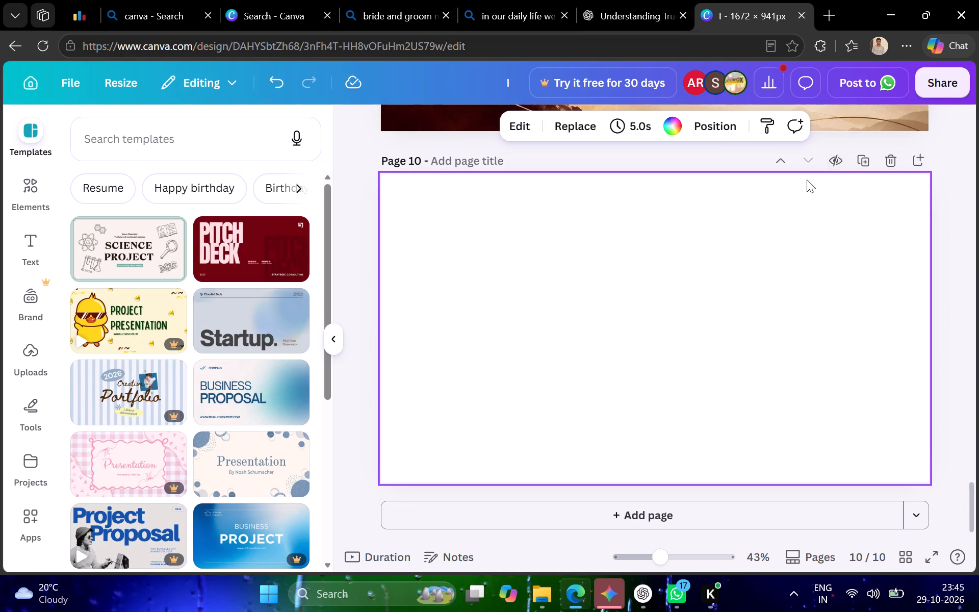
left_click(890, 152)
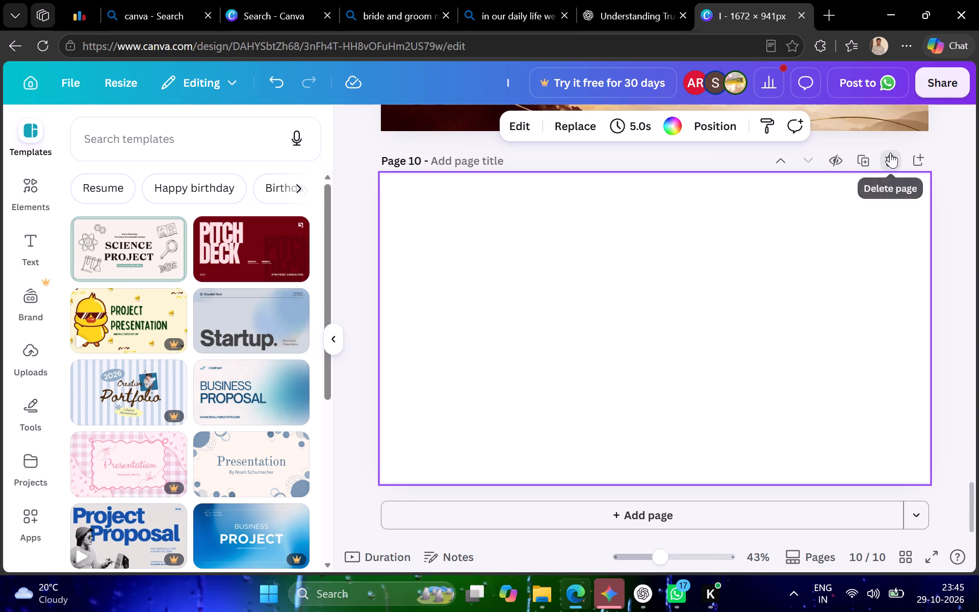
Duplicate page 9 with its Human Values background as a new page 10.
left_click(756, 247)
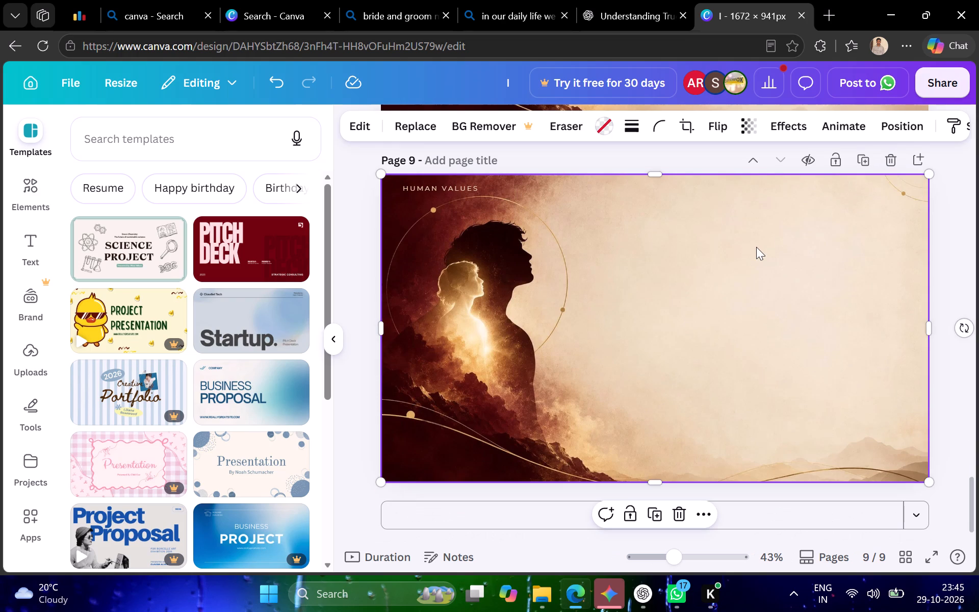
double_click(756, 247)
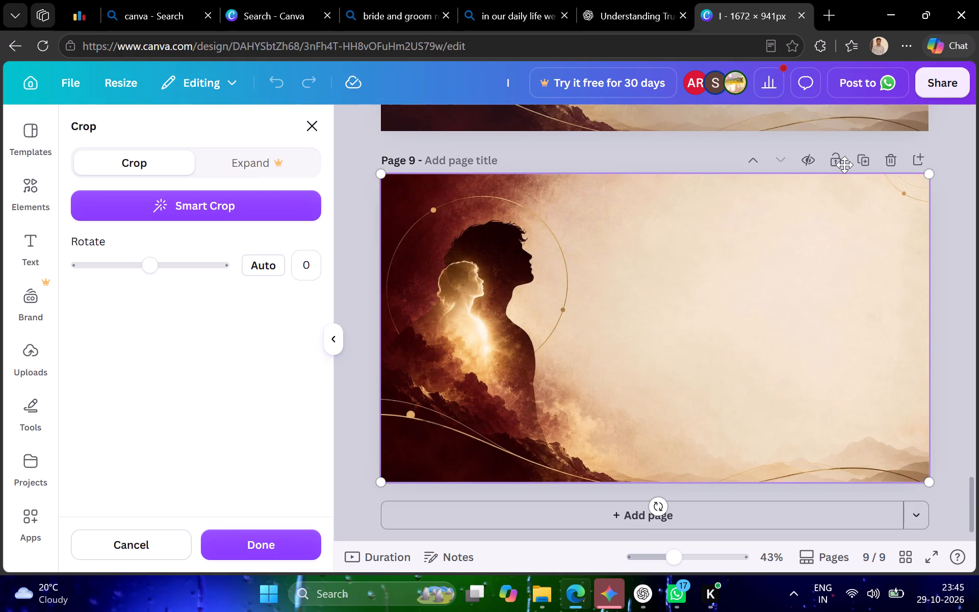
left_click(866, 157)
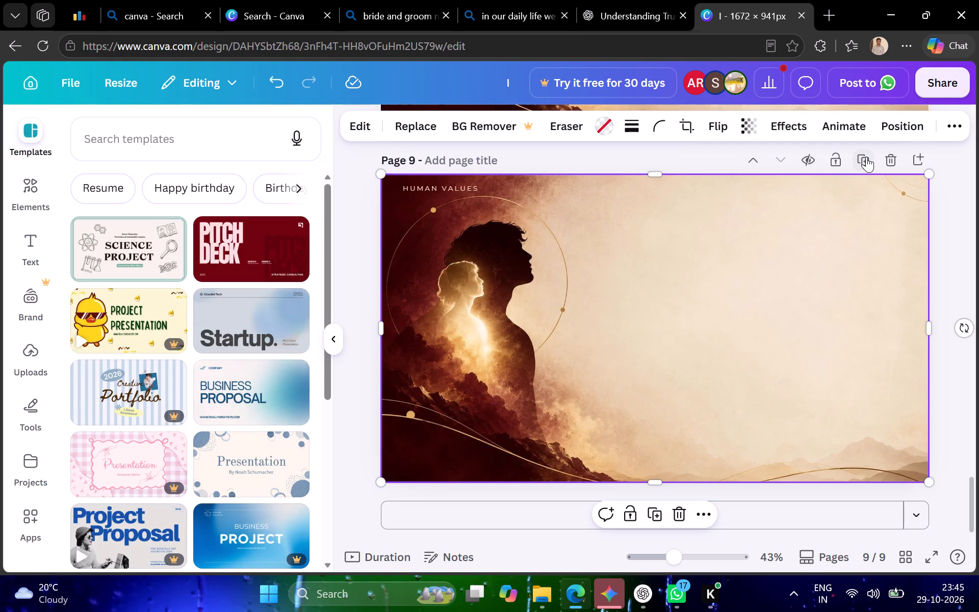
left_click(866, 157)
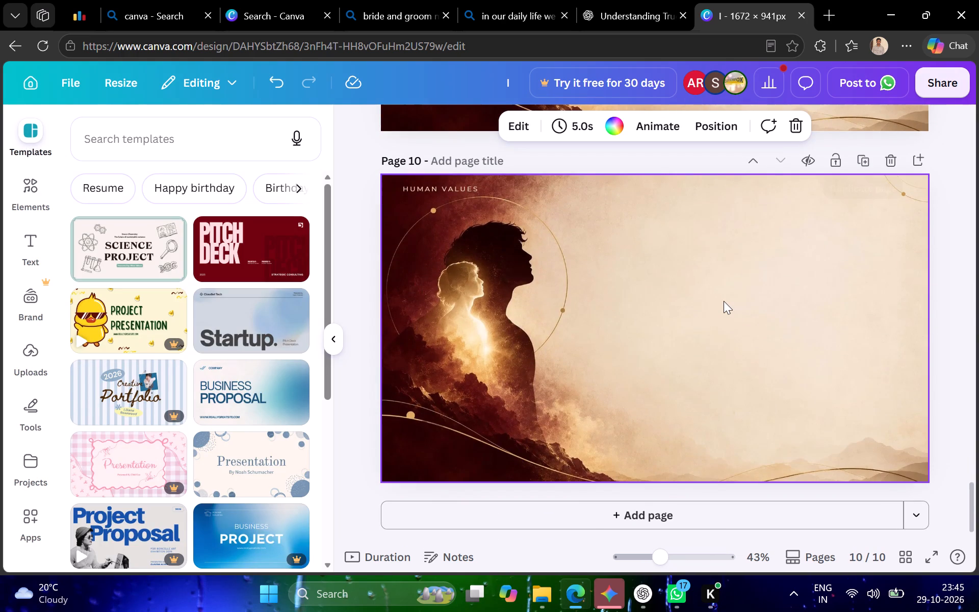
View the two other collaborators' profile cards in the design and return to page 10.
left_click(724, 301)
scroll(650, 367, "up", 7)
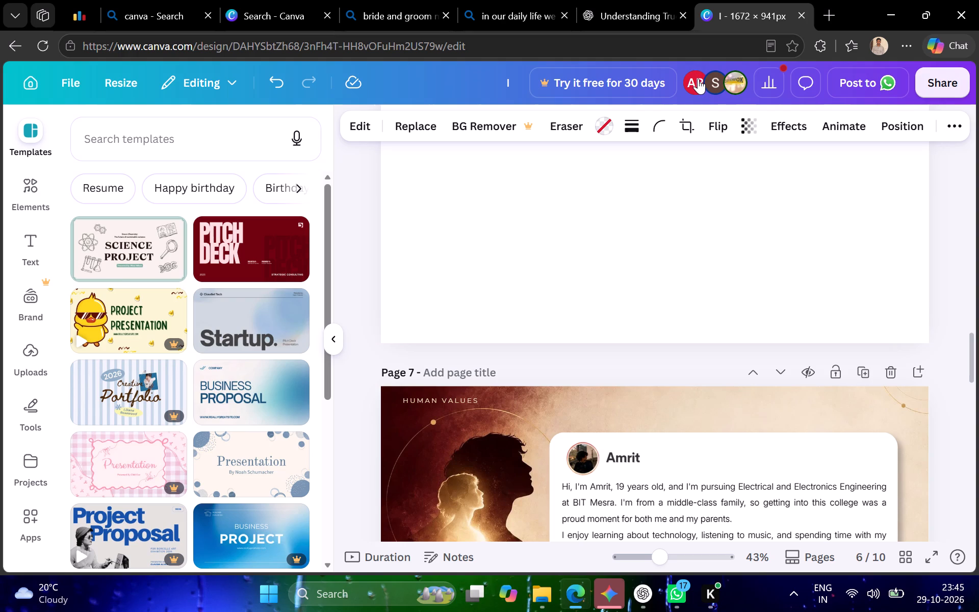
left_click(698, 79)
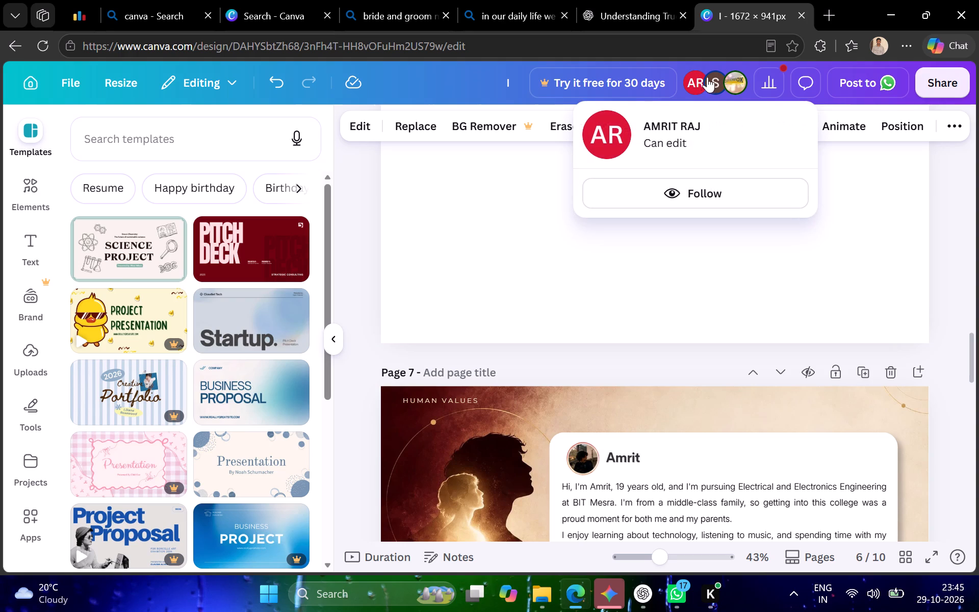
left_click(717, 75)
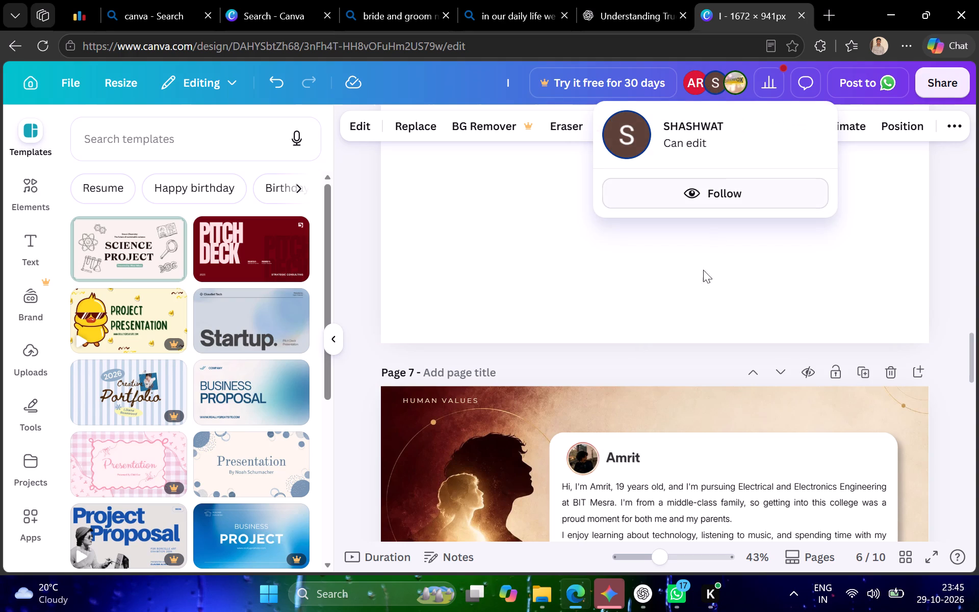
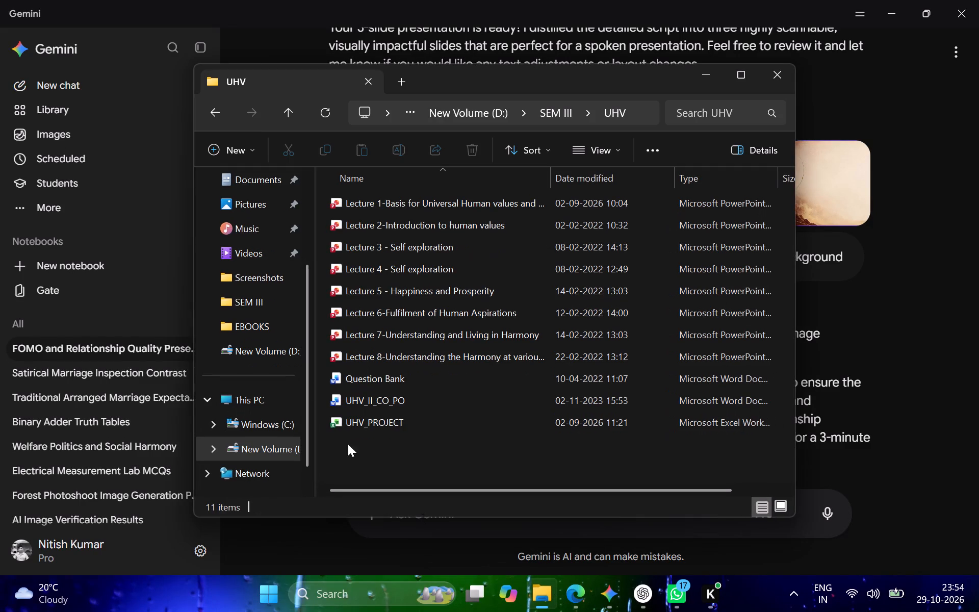
scroll(282, 428, "down", 1)
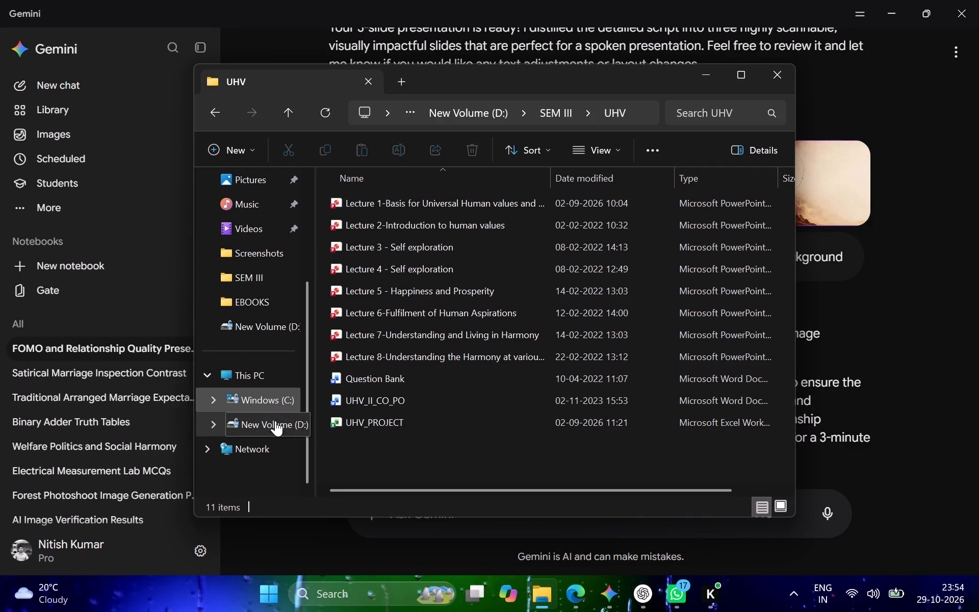
scroll(277, 271, "up", 2)
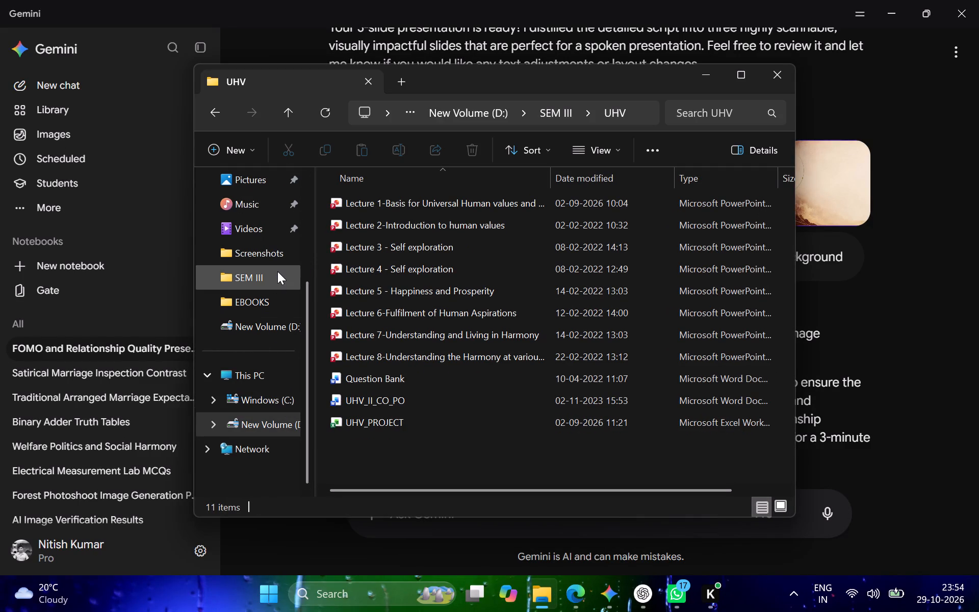
scroll(277, 271, "up", 1)
scroll(245, 159, "up", 2)
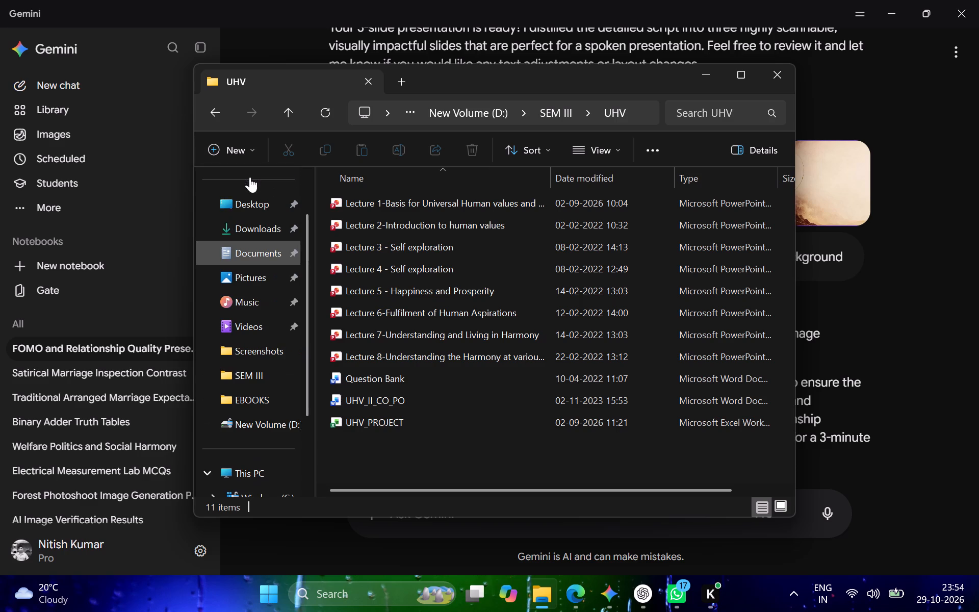
left_click(261, 221)
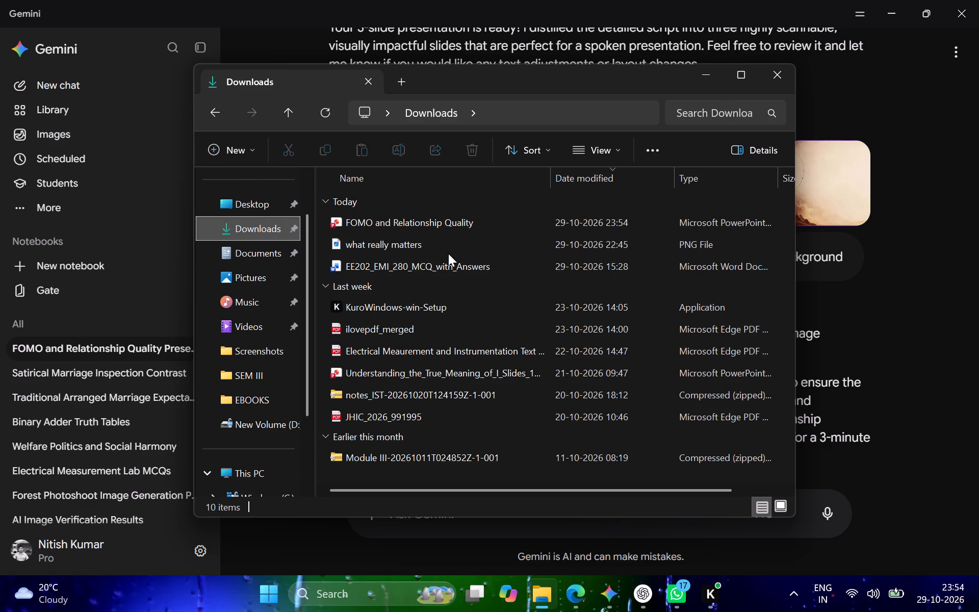
double_click(451, 223)
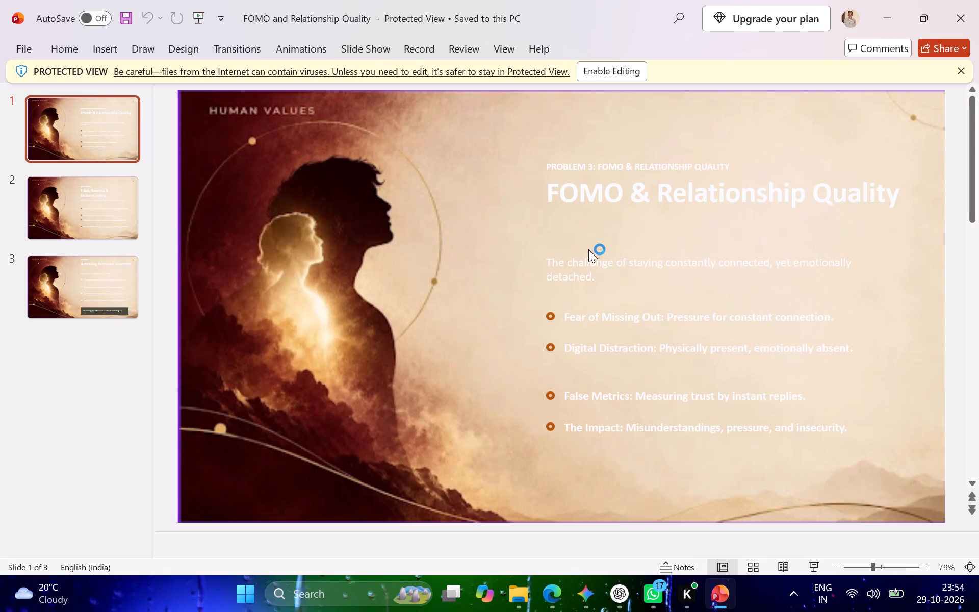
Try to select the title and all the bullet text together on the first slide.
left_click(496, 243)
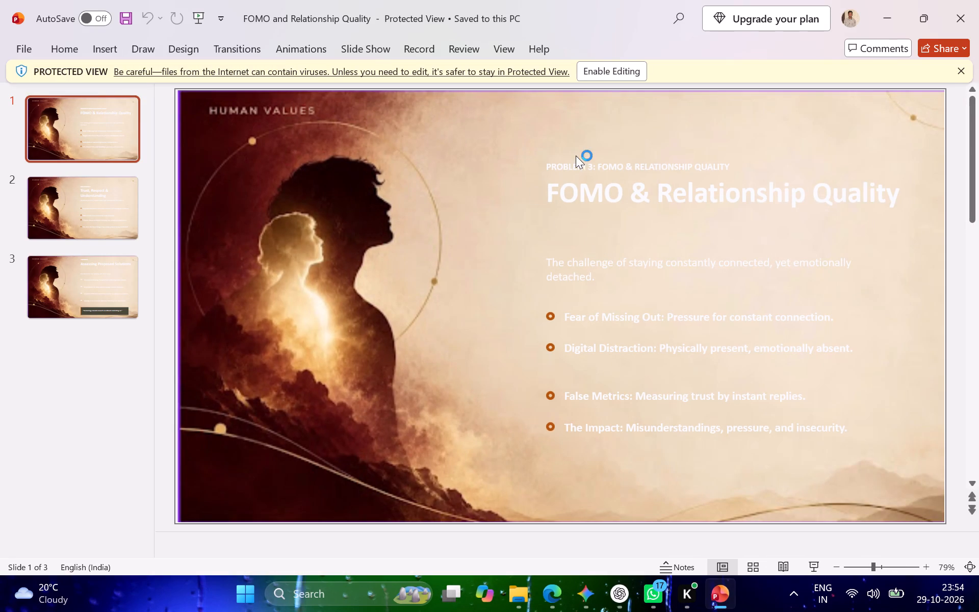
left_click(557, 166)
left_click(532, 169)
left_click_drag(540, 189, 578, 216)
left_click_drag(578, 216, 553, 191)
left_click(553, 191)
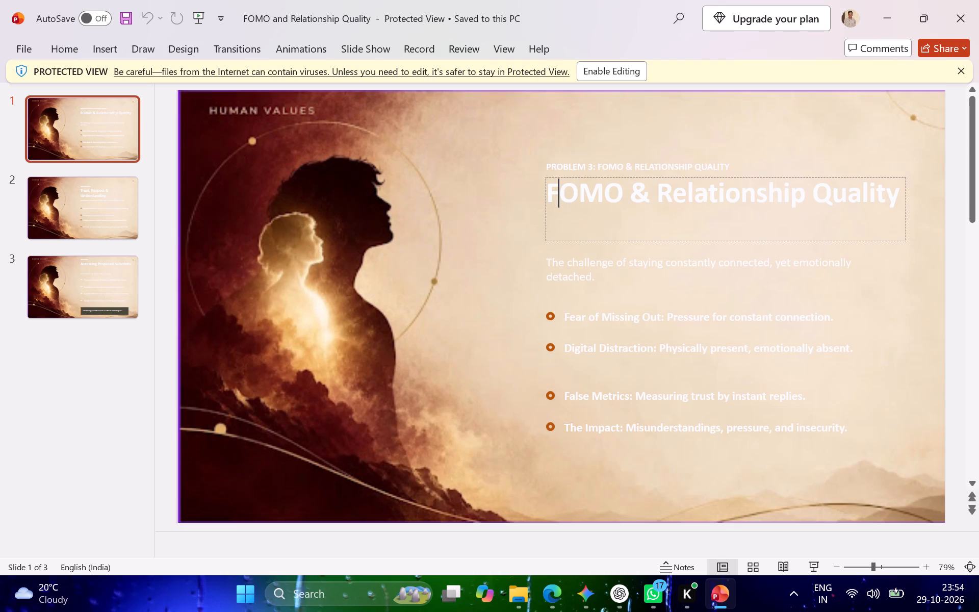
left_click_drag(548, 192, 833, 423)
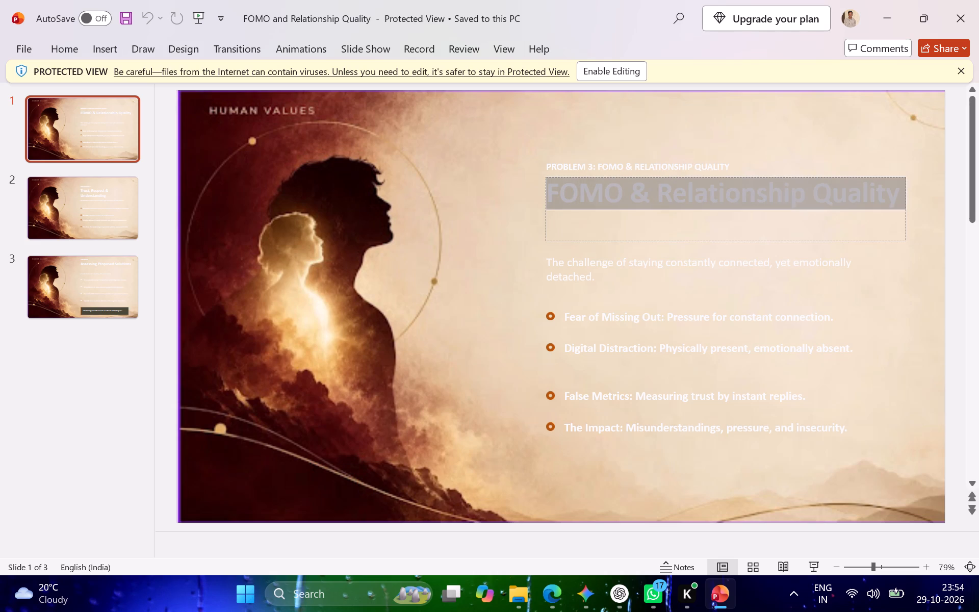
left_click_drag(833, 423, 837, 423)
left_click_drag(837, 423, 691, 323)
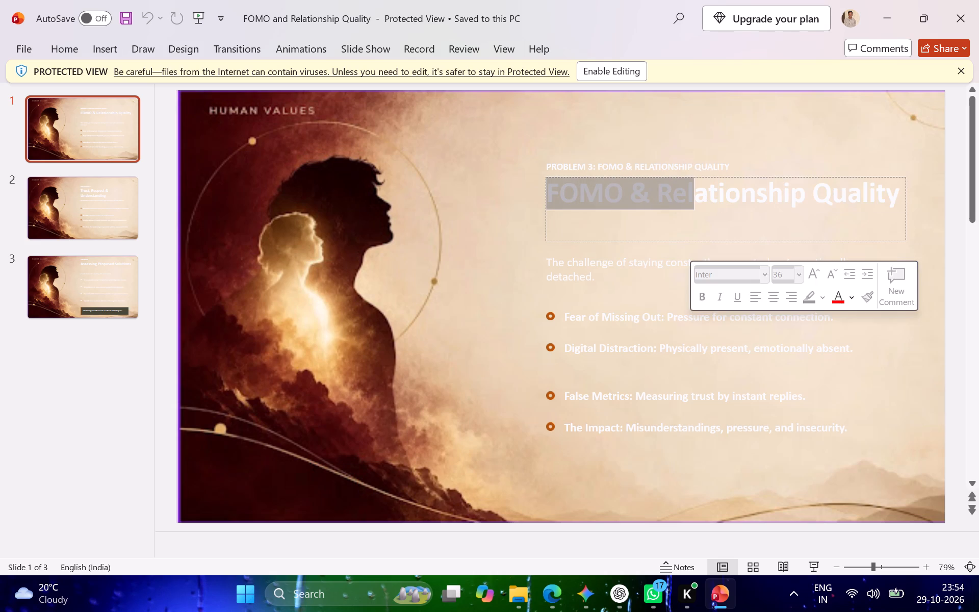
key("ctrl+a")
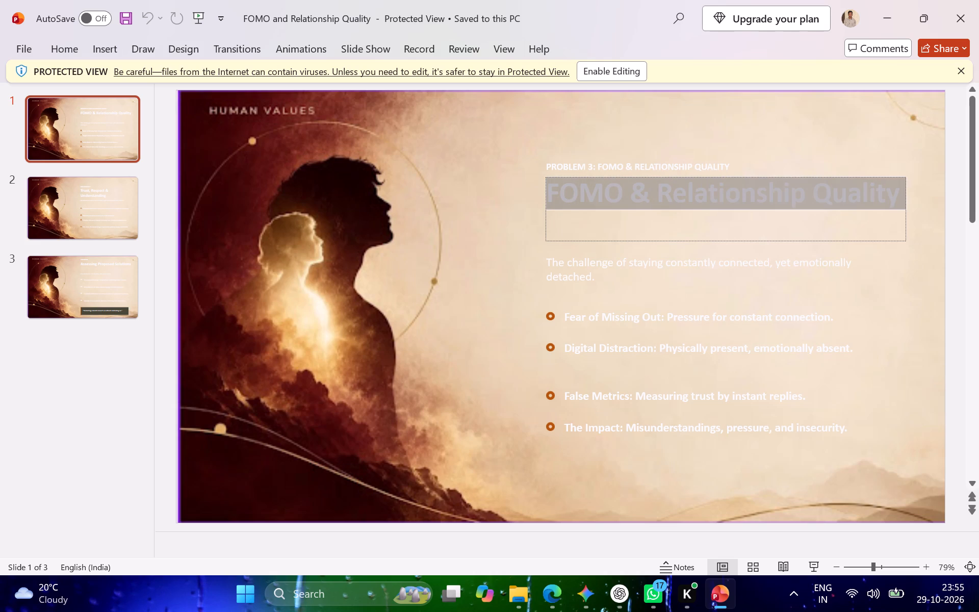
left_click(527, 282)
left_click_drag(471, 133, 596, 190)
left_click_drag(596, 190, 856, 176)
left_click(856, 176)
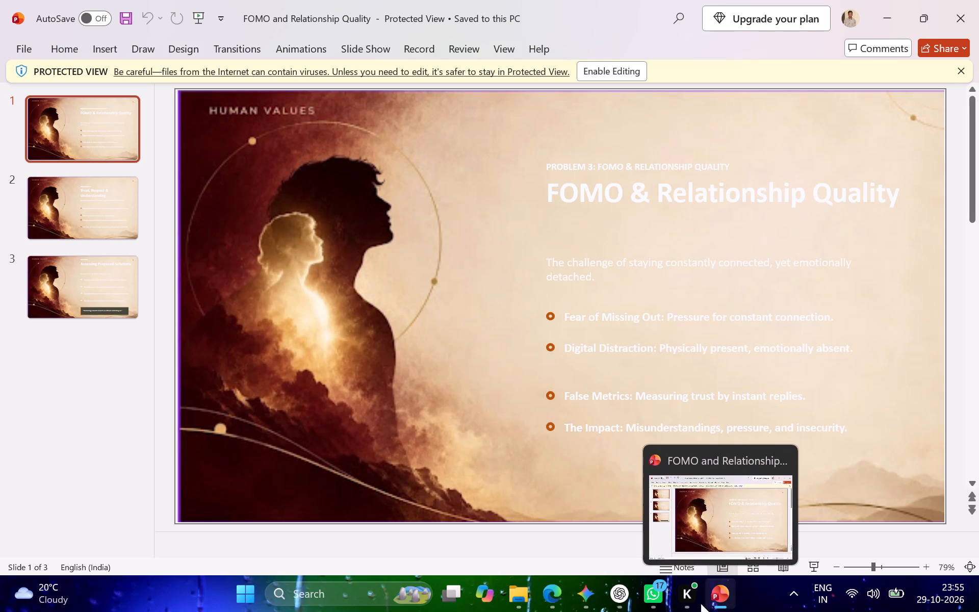
Switch to the Canva design in Edge and duplicate page 10.
left_click(551, 588)
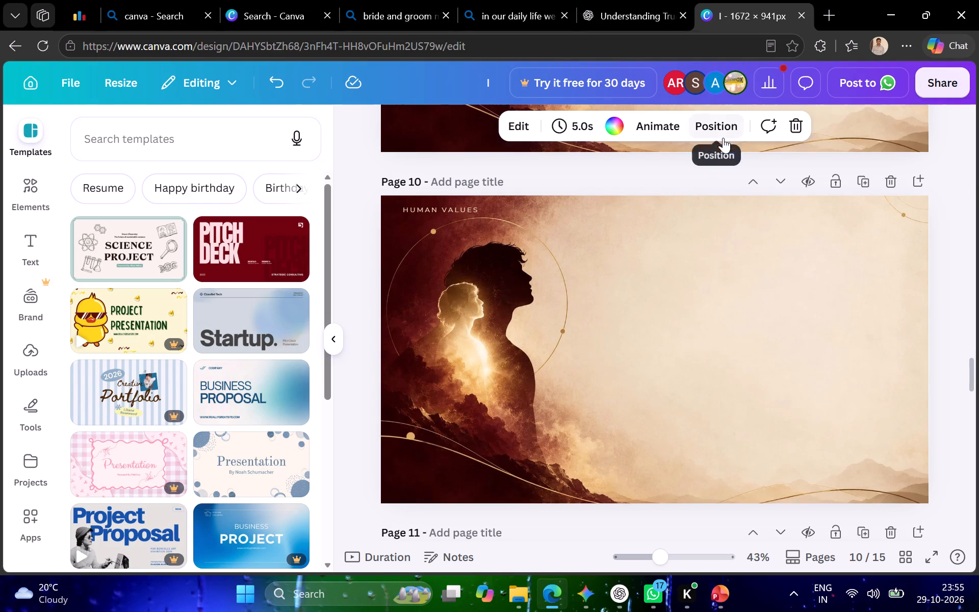
scroll(578, 290, "up", 1)
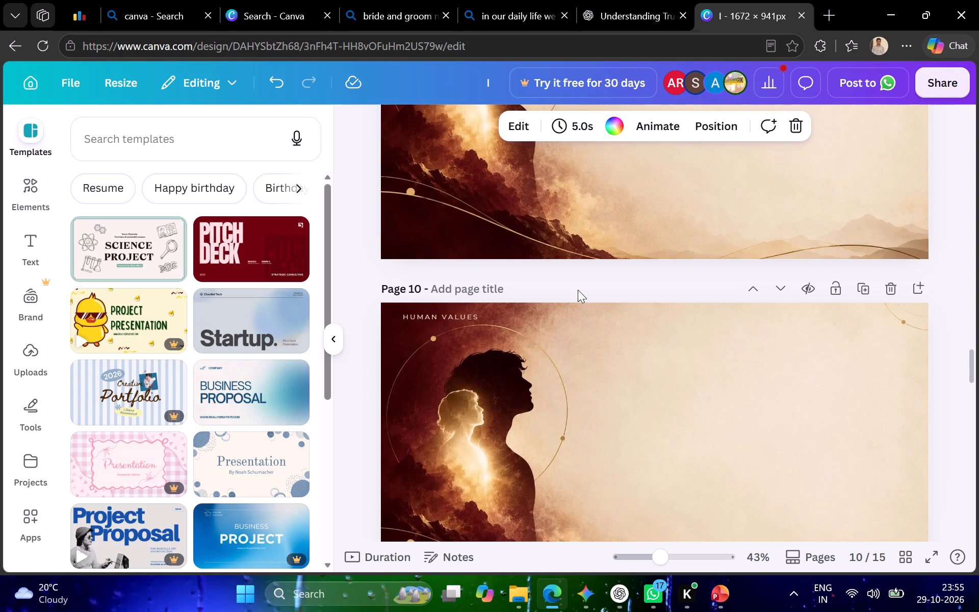
left_click(573, 366)
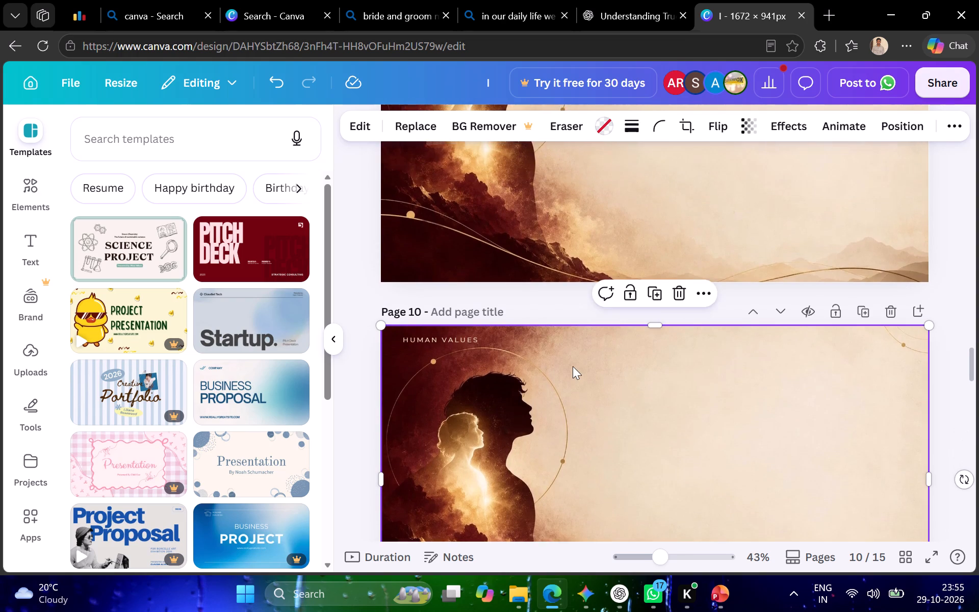
scroll(573, 366, "down", 2)
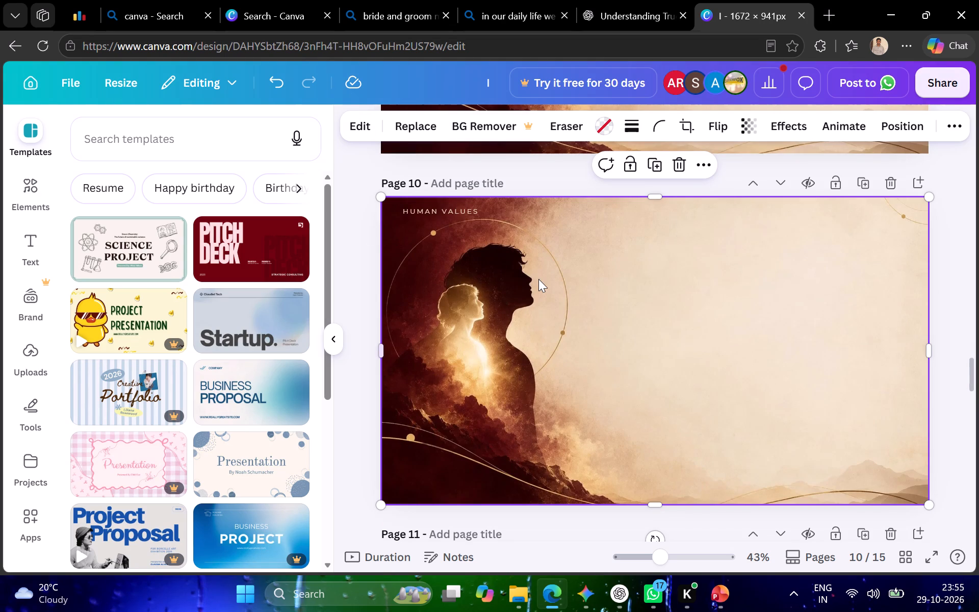
left_click(862, 177)
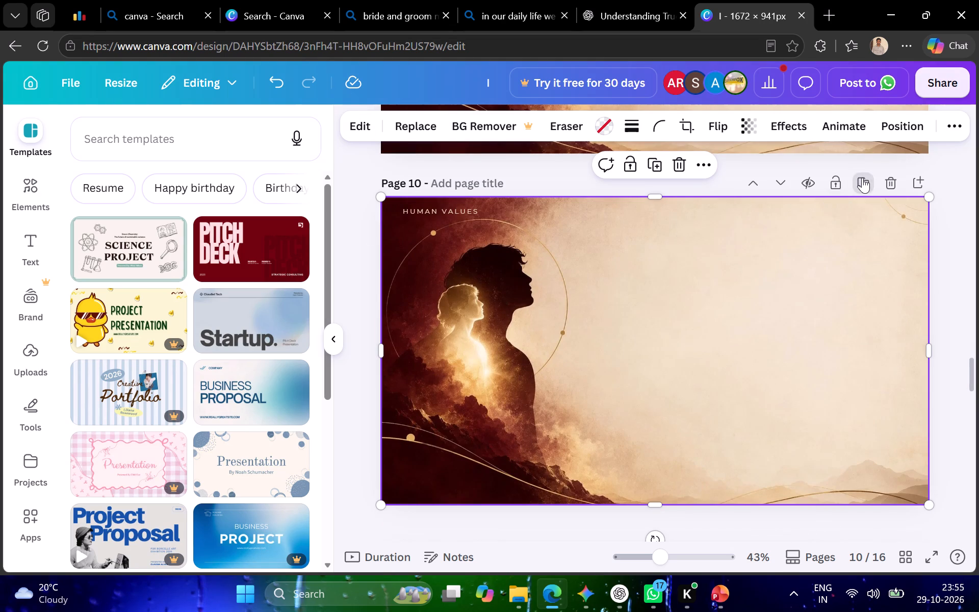
Delete page 14 of the Human Values design.
scroll(739, 207, "down", 1)
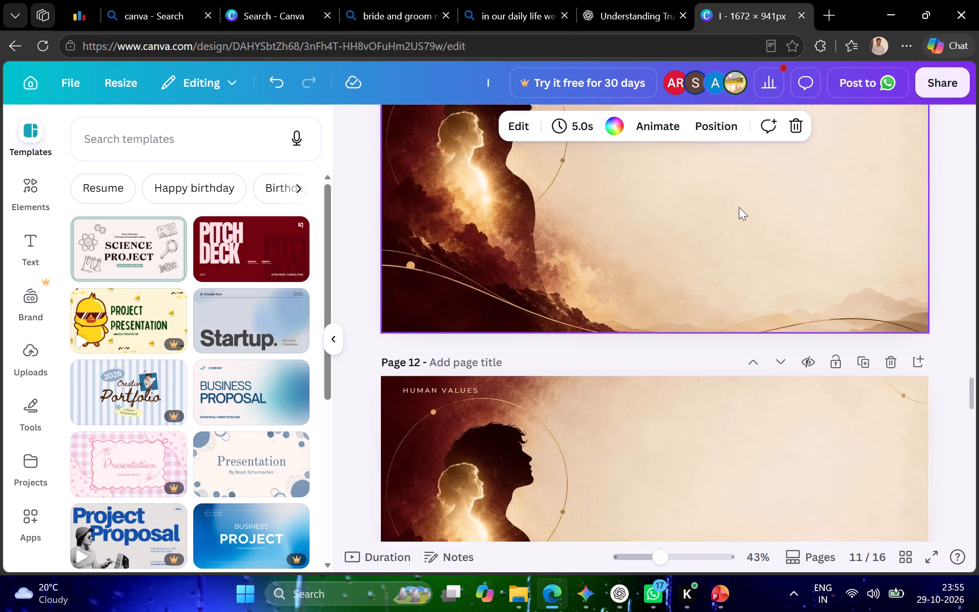
scroll(739, 207, "down", 8)
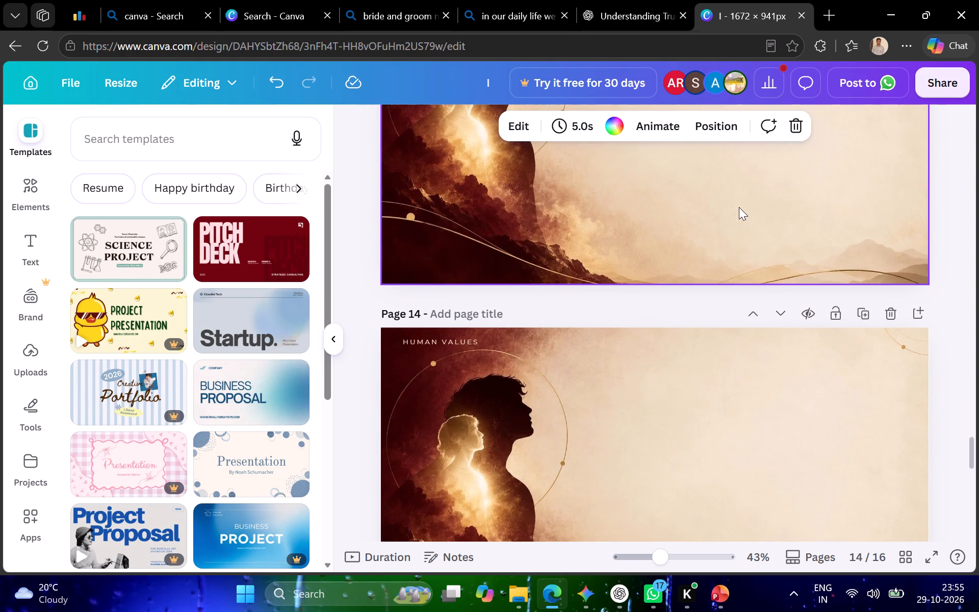
scroll(739, 207, "down", 1)
scroll(739, 207, "right", 1)
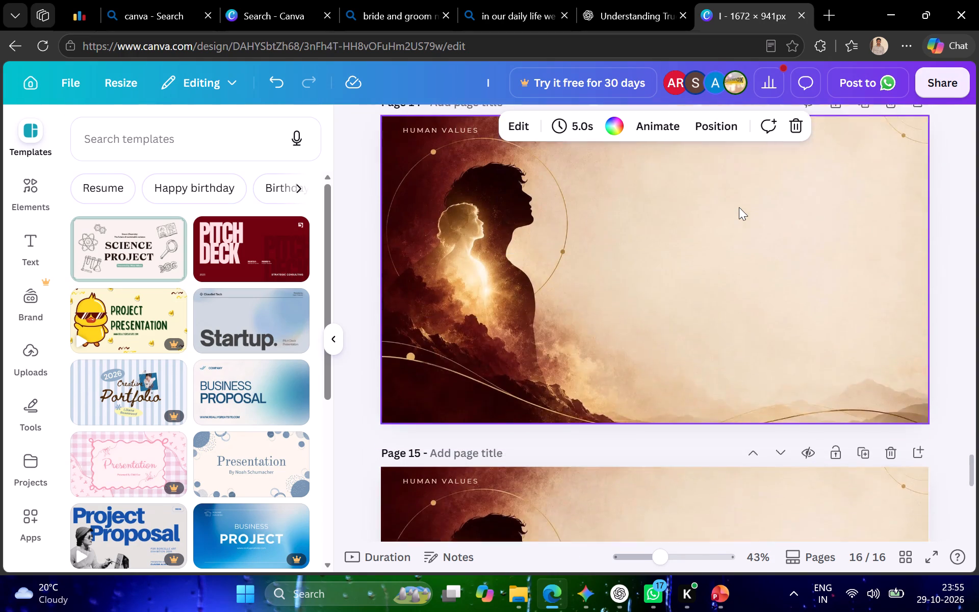
scroll(739, 207, "right", 1)
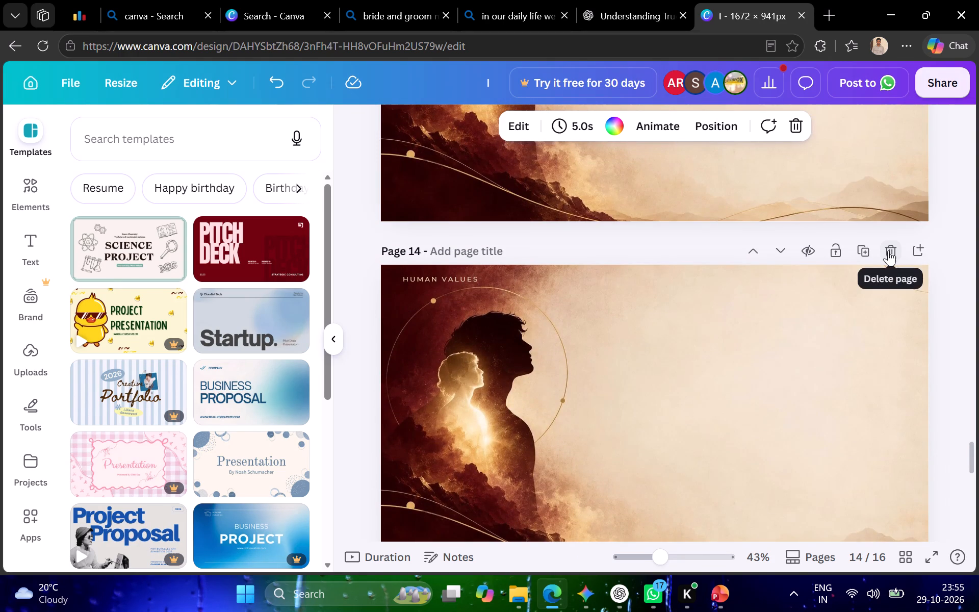
left_click(888, 250)
Add a text box to page 10, enlarge its text to about 35.4, and place it near the top beside the silhouettes.
scroll(754, 240, "up", 4)
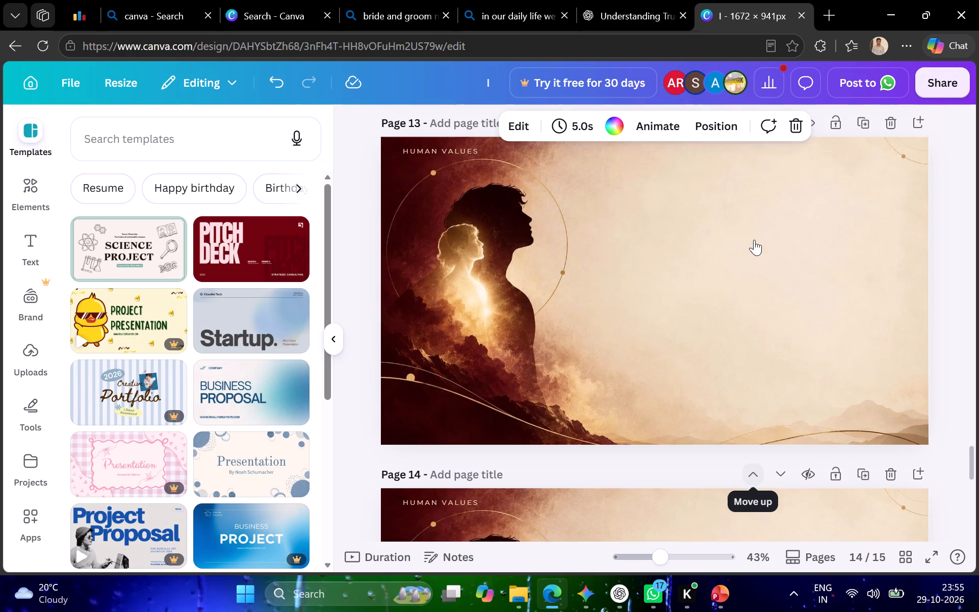
scroll(754, 240, "up", 7)
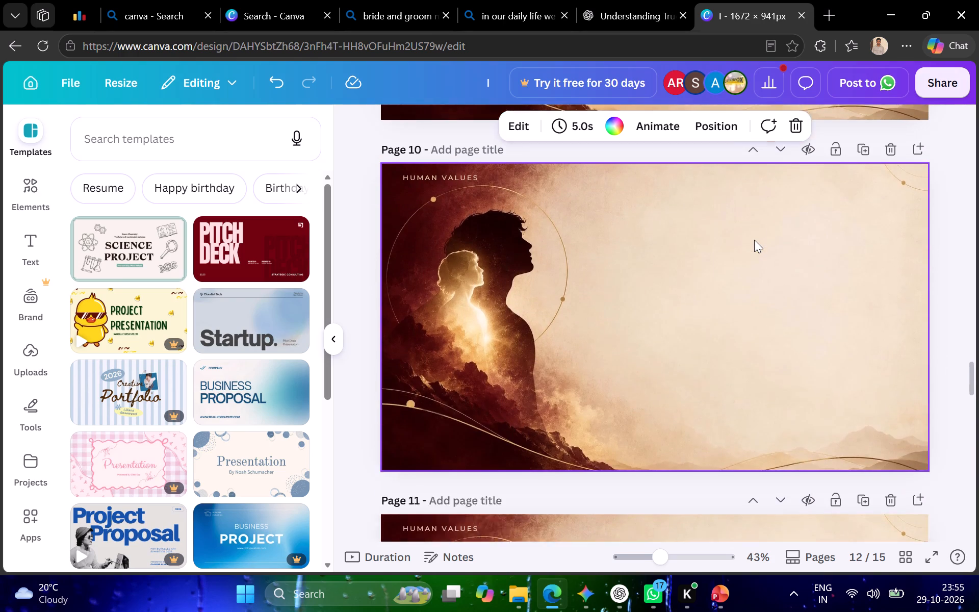
scroll(754, 240, "up", 2)
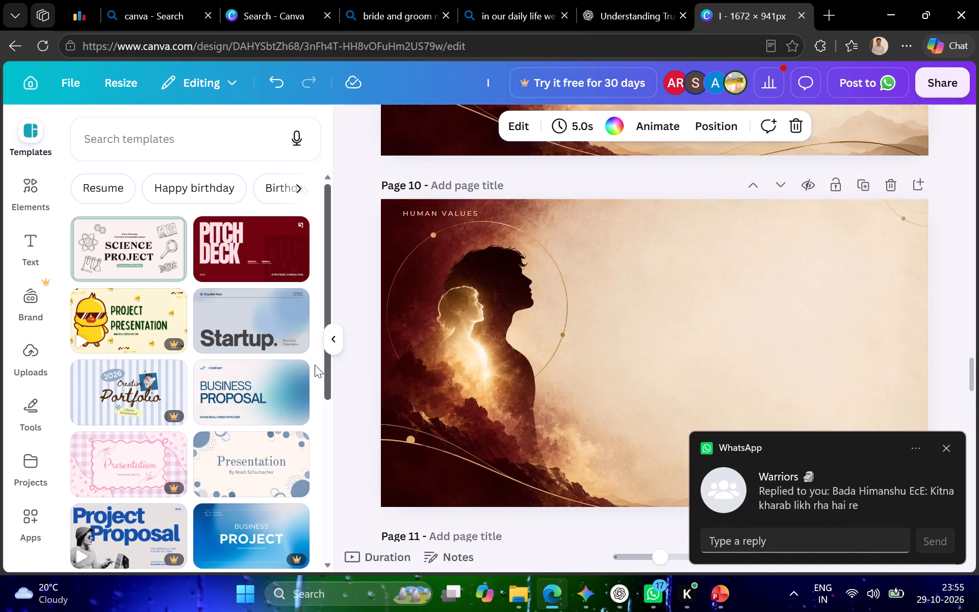
left_click(28, 235)
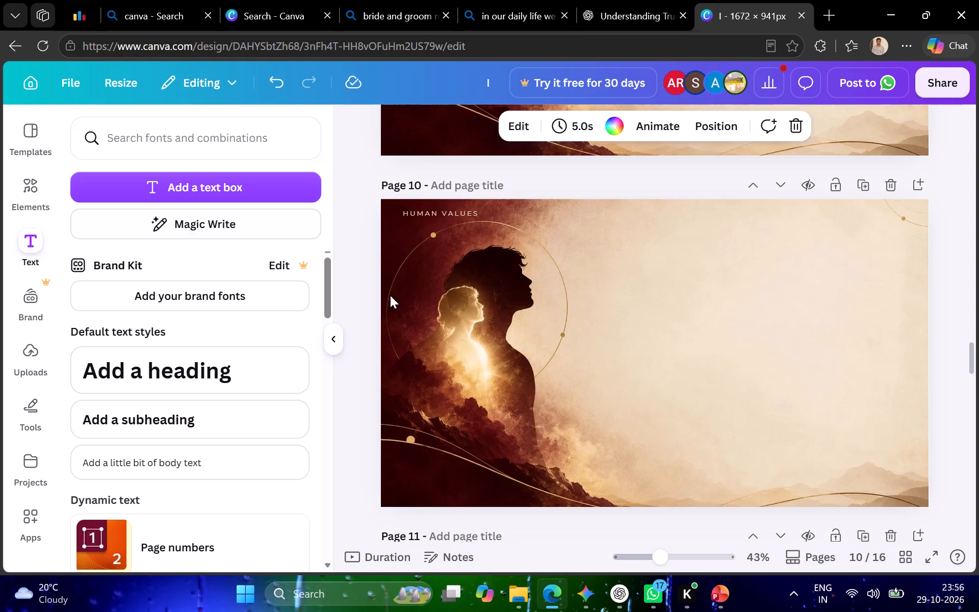
left_click(25, 245)
left_click(31, 247)
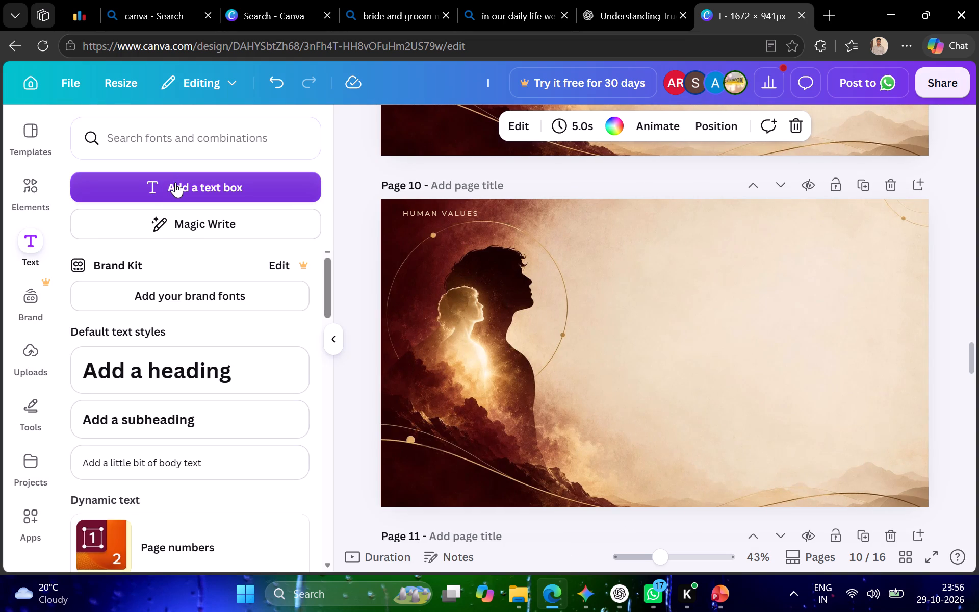
left_click(175, 182)
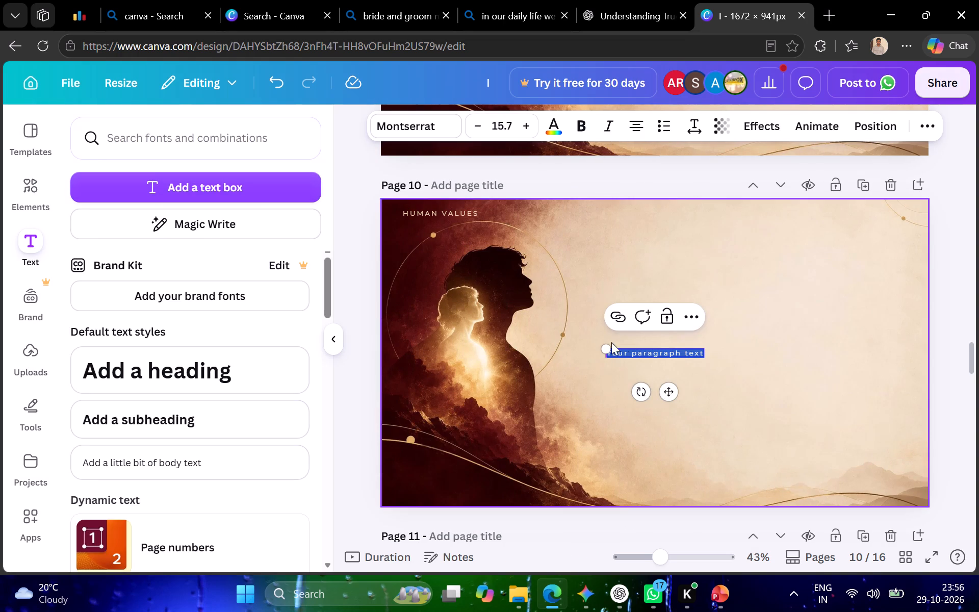
left_click_drag(607, 346, 493, 232)
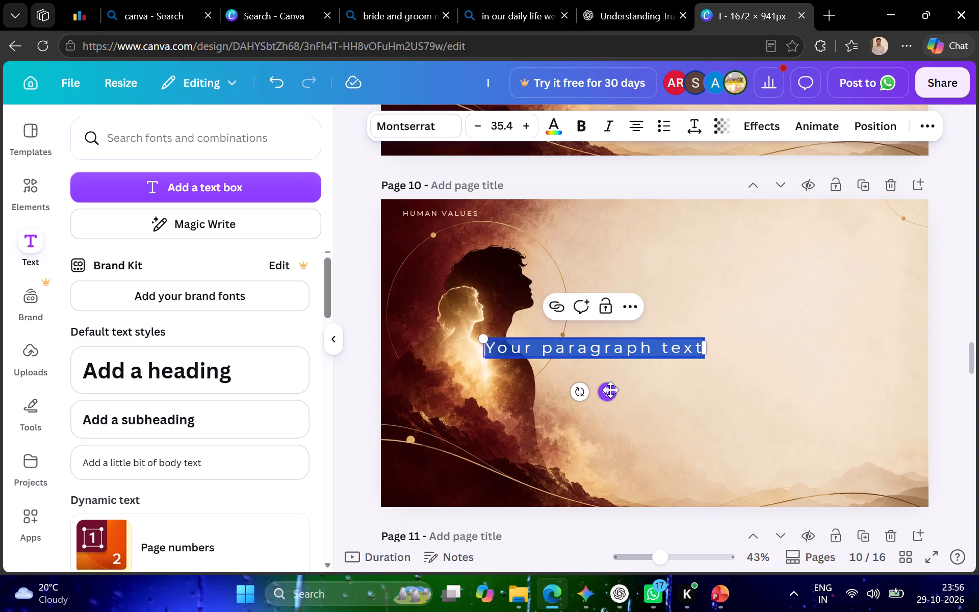
left_click_drag(609, 390, 740, 269)
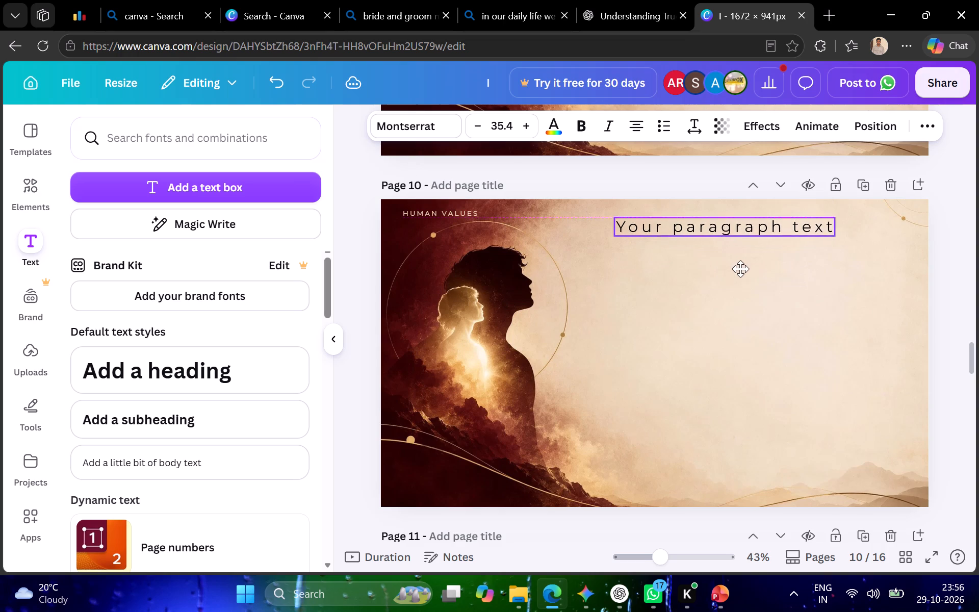
left_click_drag(740, 269, 714, 299)
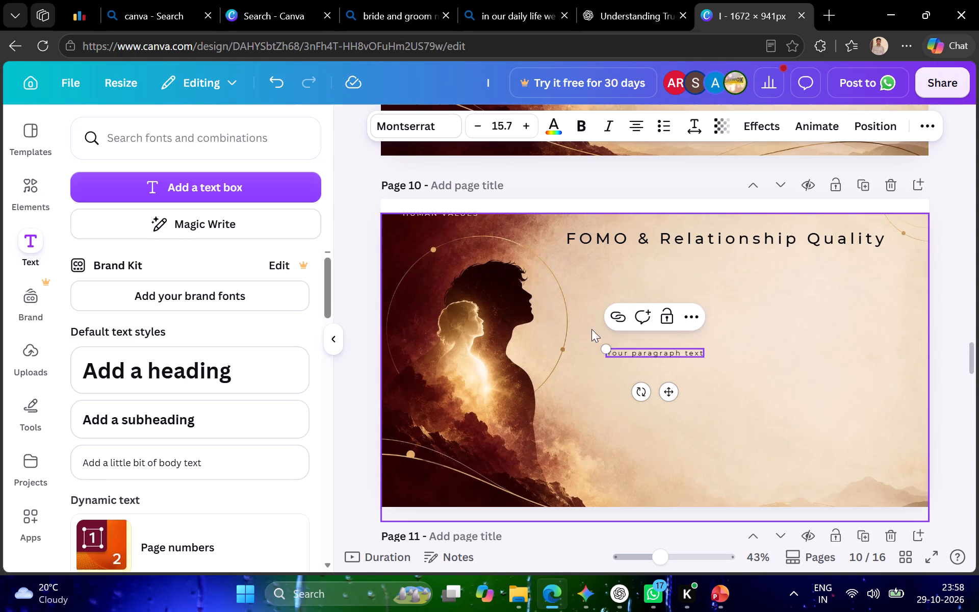
left_click_drag(610, 346, 610, 314)
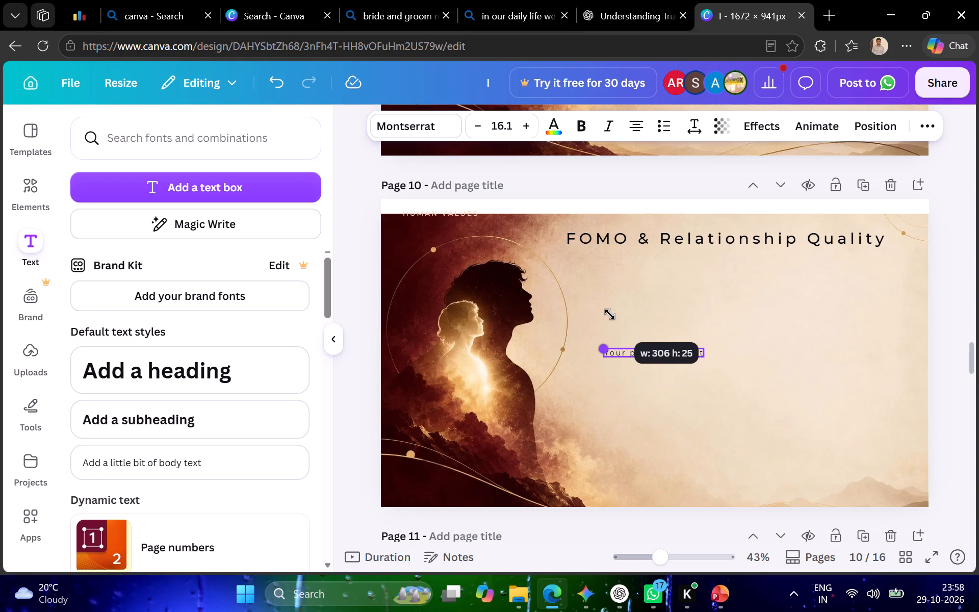
left_click_drag(610, 314, 570, 200)
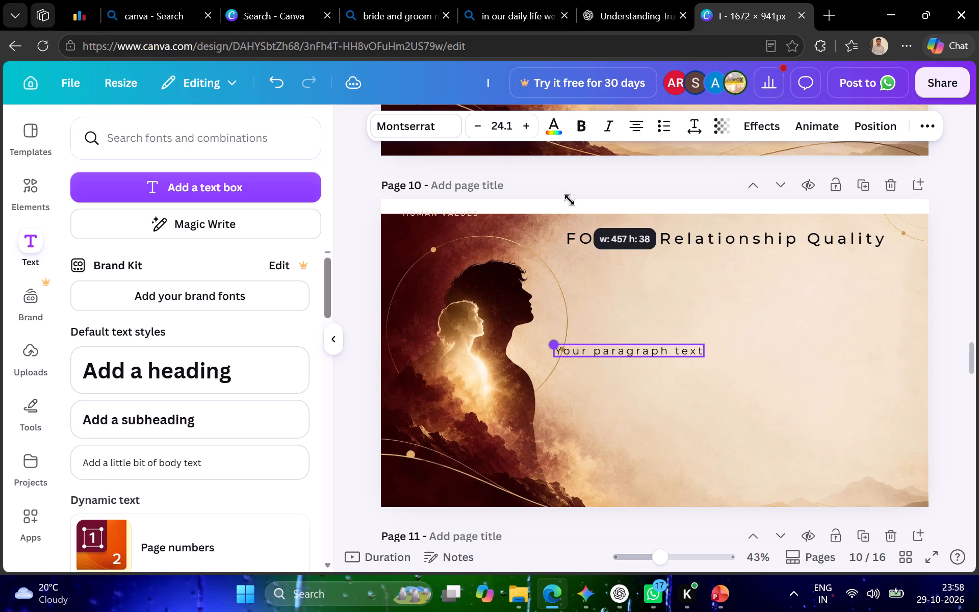
left_click_drag(570, 200, 568, 192)
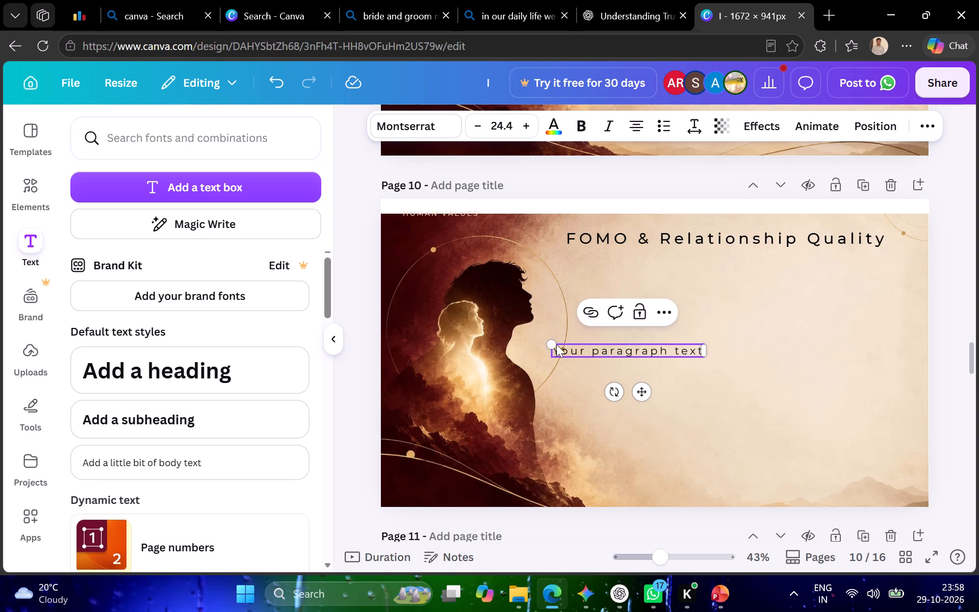
left_click_drag(555, 344, 546, 334)
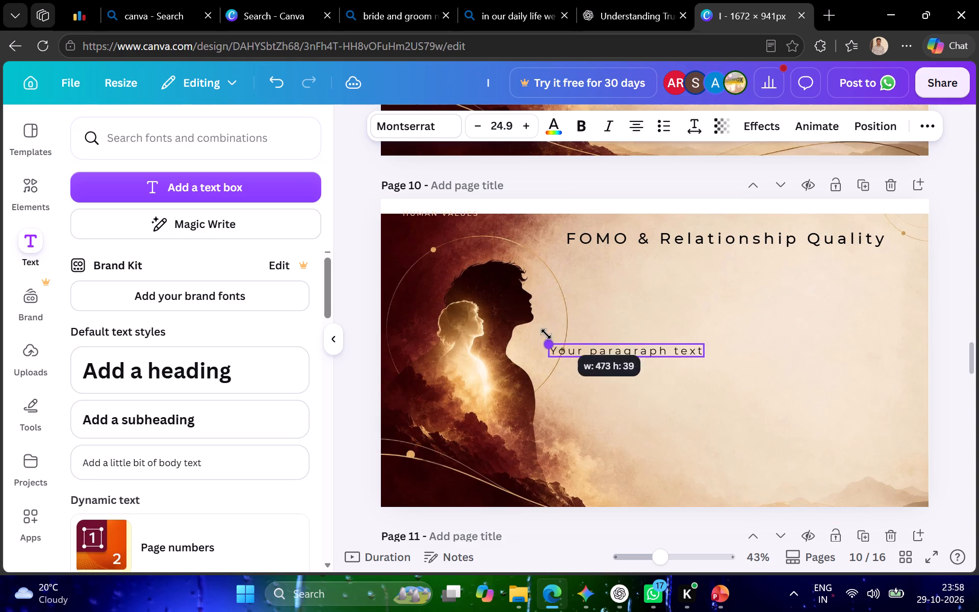
left_click_drag(546, 334, 516, 349)
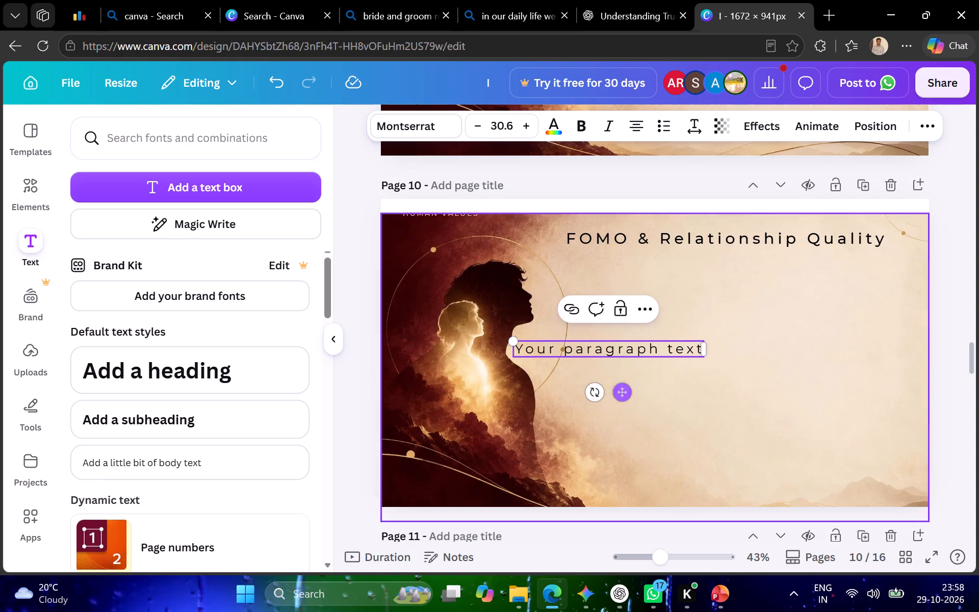
Move the new text box on page 10 under the title and replace its placeholder with the copied sentence about staying constantly connected.
left_click_drag(625, 390, 632, 384)
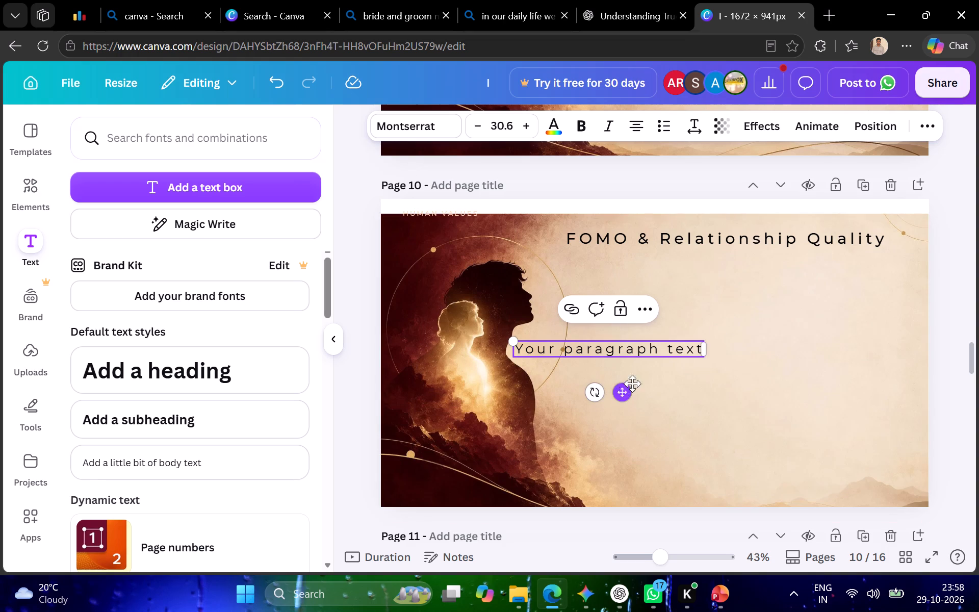
left_click_drag(632, 384, 722, 328)
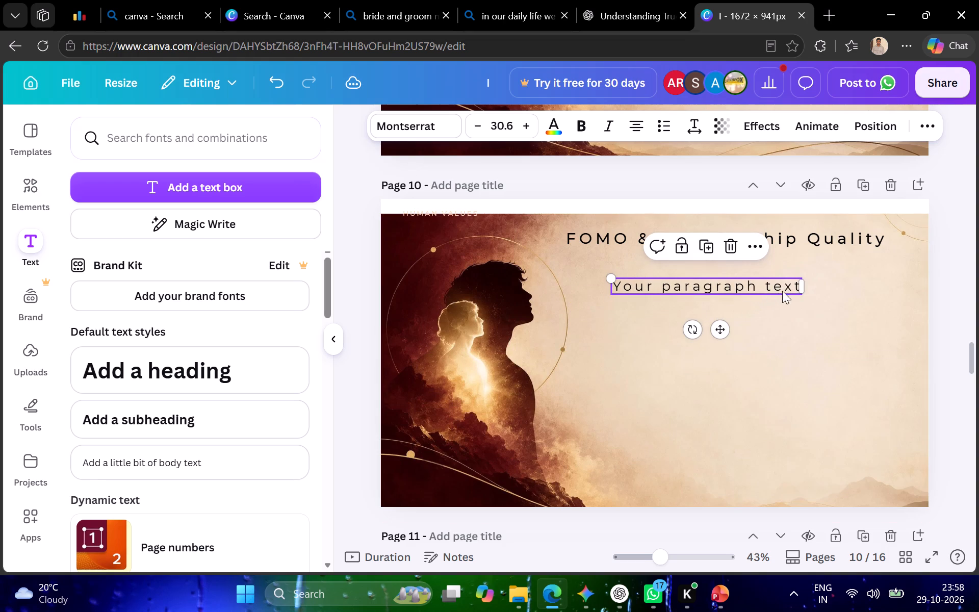
left_click(779, 282)
key("ctrl+a")
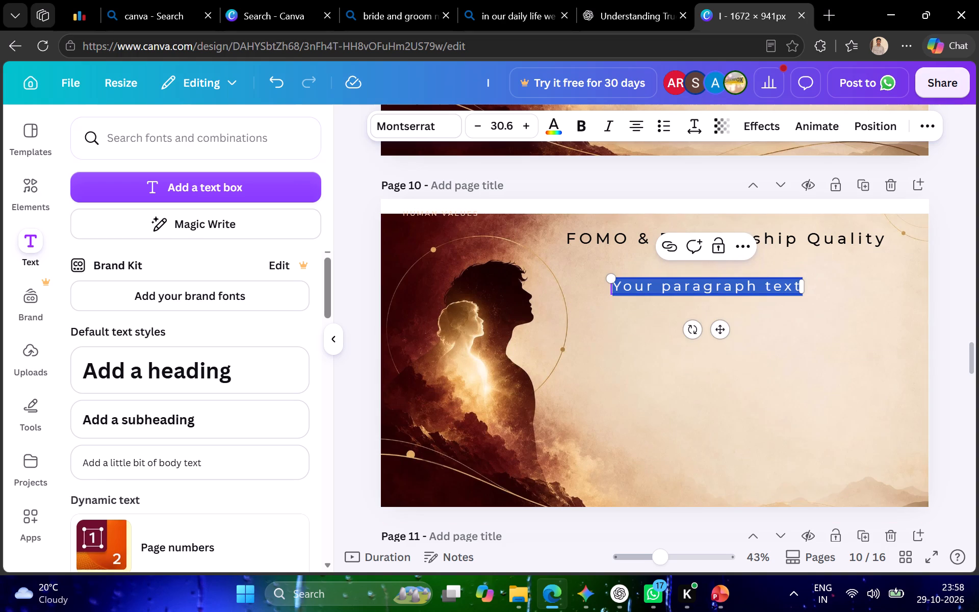
key("ctrl+BackSpace")
key("ctrl+v")
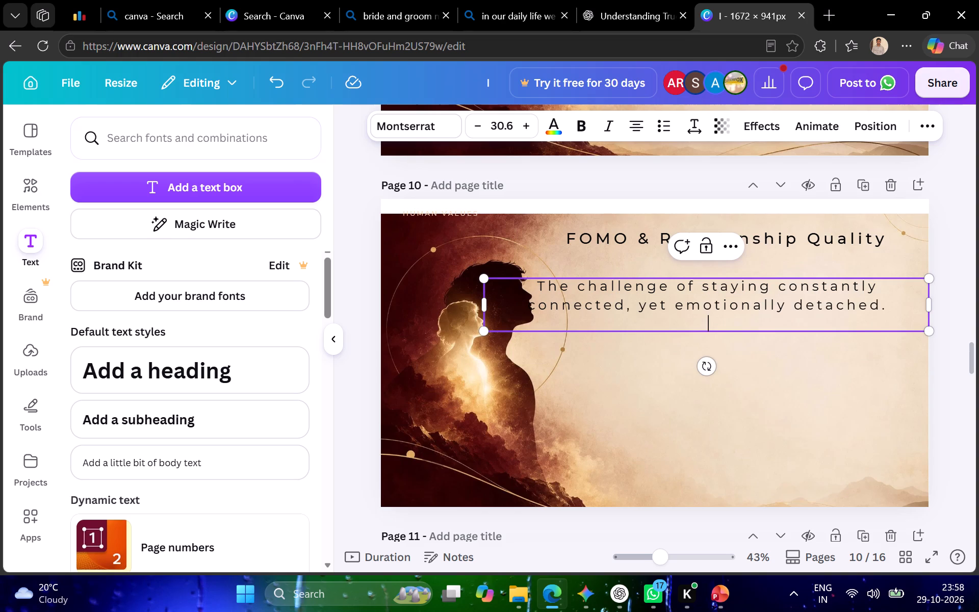
Reduce the text size of the page 10 sentence "The challenge of staying constantly connected, yet emotionally detached." to 20.6.
key("ctrl+a")
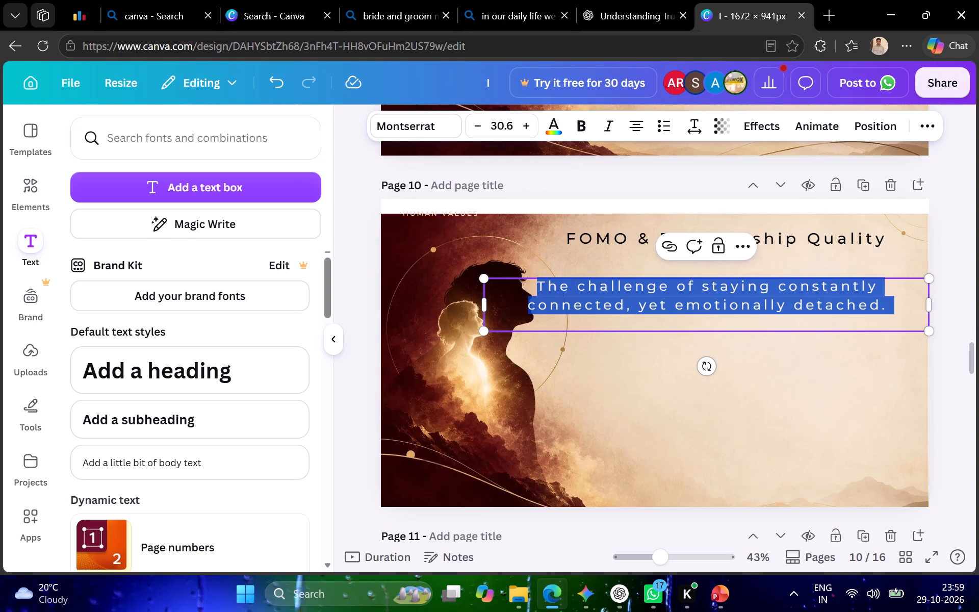
left_click(477, 124)
left_click(477, 124)
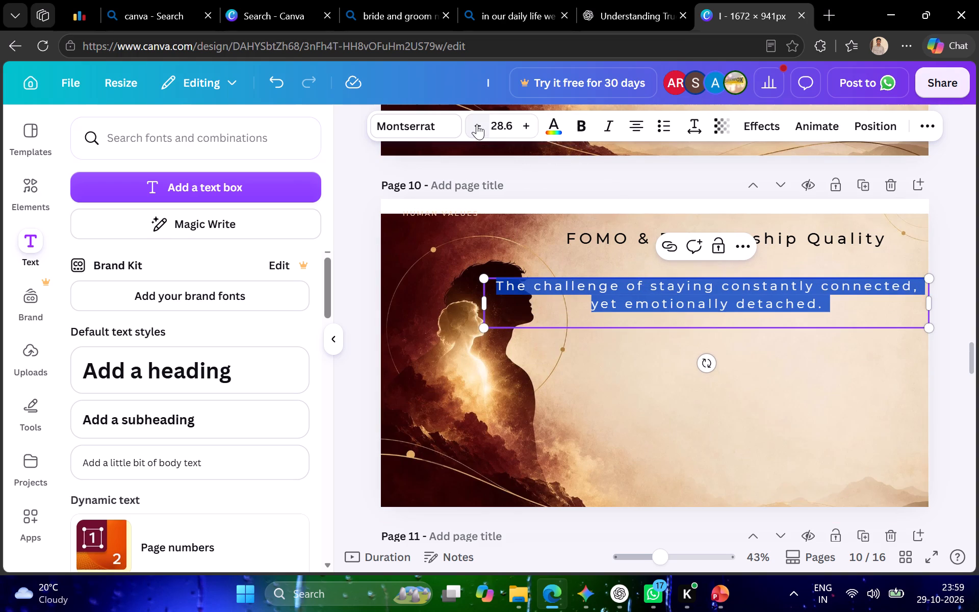
triple_click(477, 124)
double_click(478, 124)
double_click(478, 124)
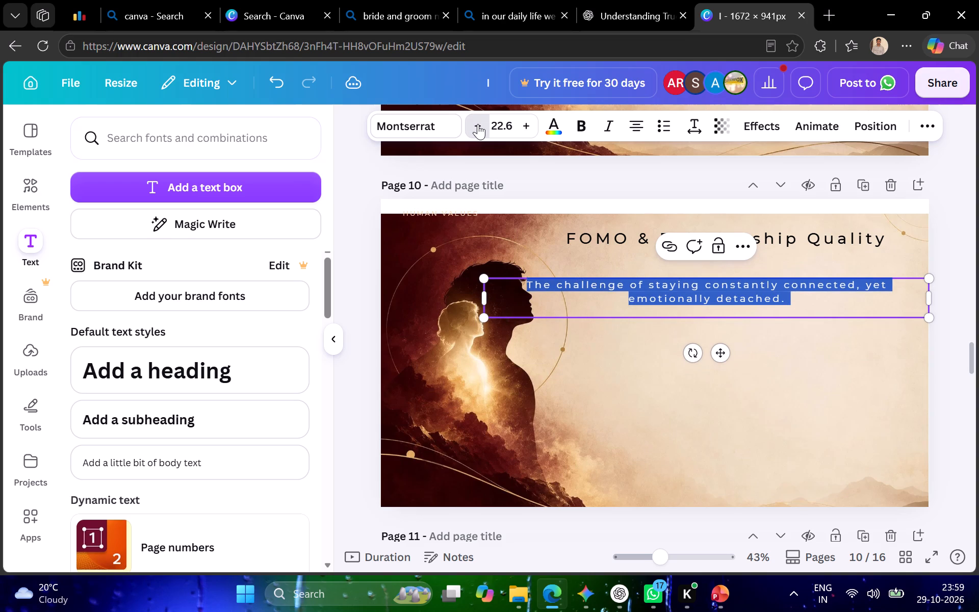
left_click(479, 123)
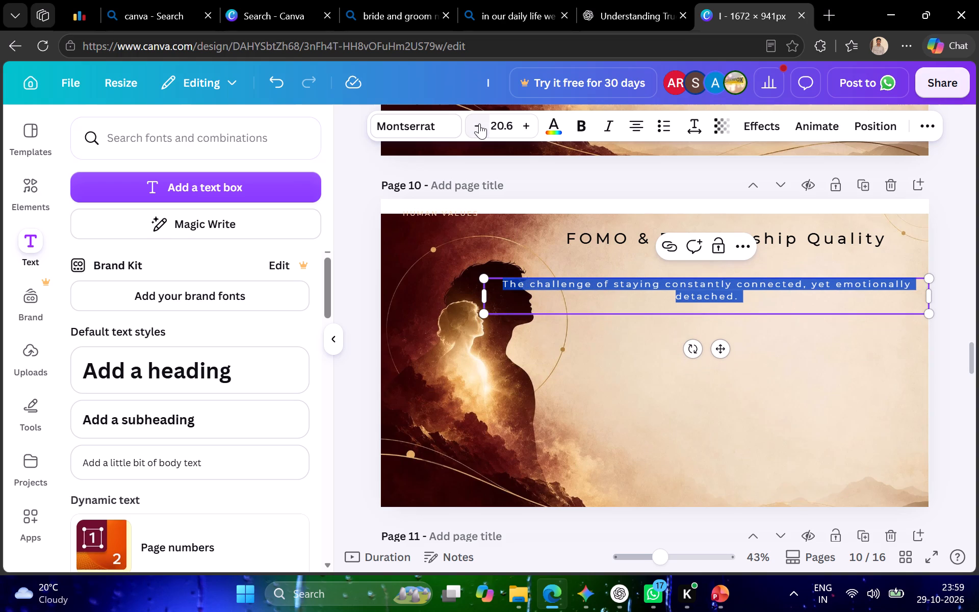
left_click(674, 414)
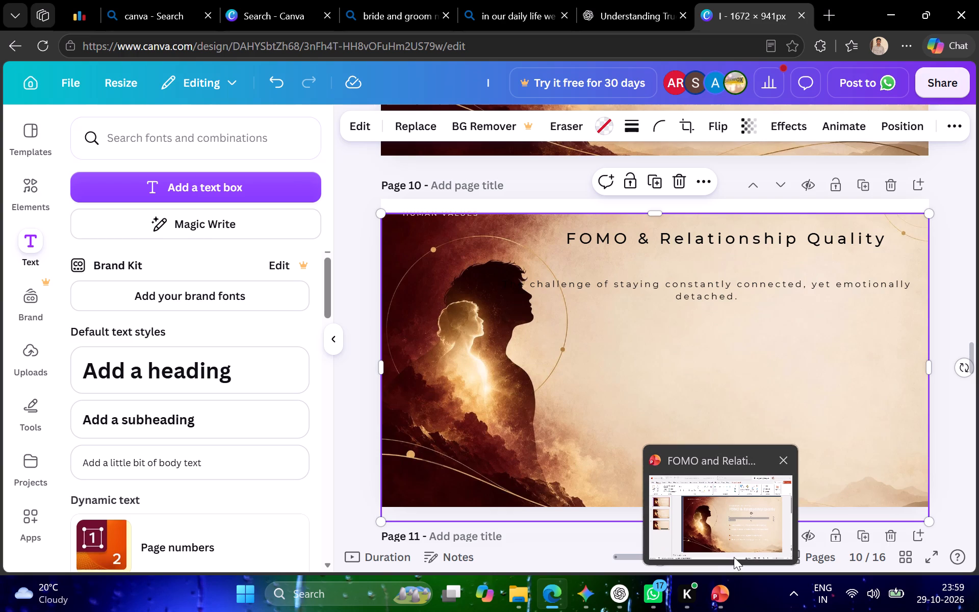
Switch back to the FOMO and Relationship Quality presentation in PowerPoint.
left_click(714, 590)
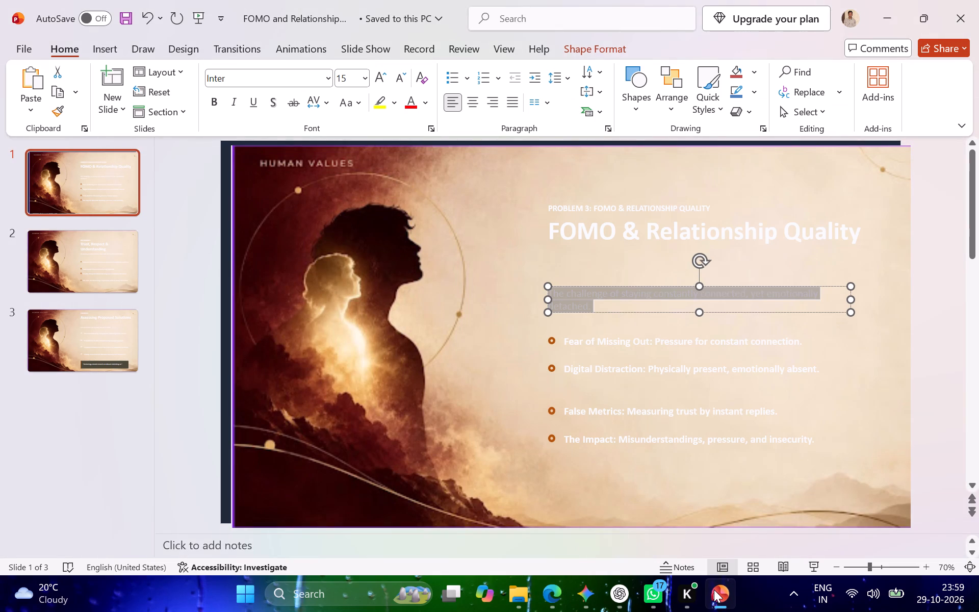
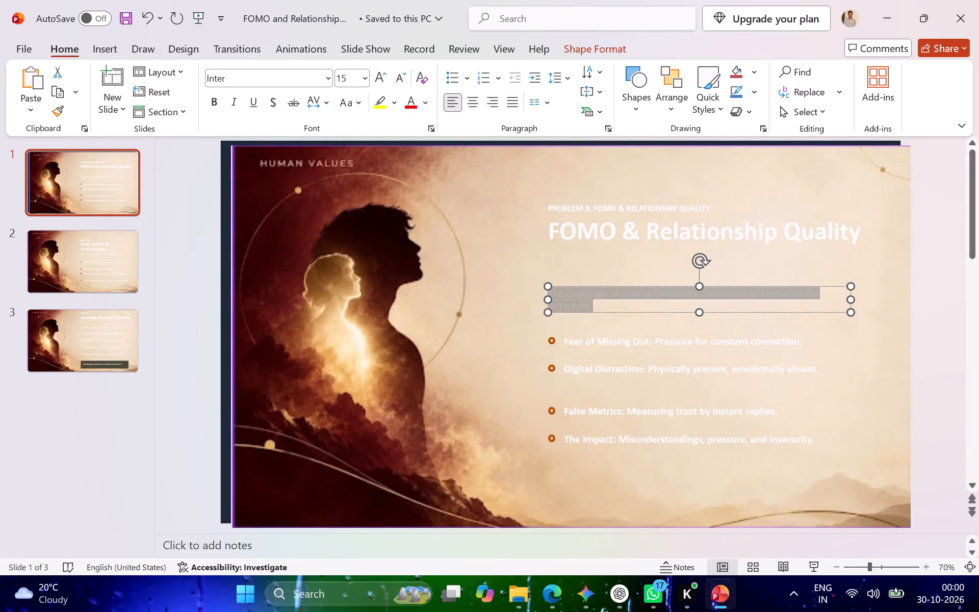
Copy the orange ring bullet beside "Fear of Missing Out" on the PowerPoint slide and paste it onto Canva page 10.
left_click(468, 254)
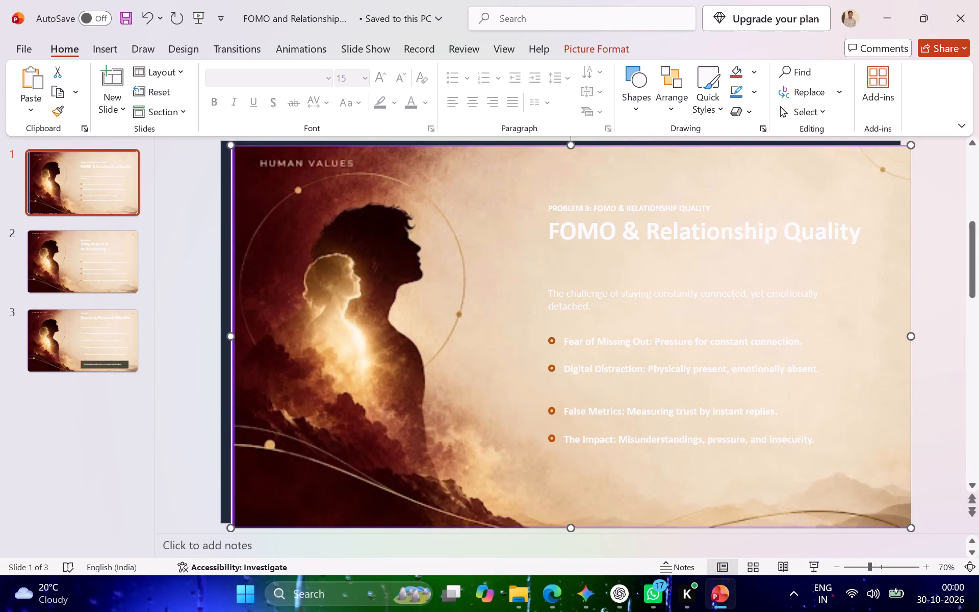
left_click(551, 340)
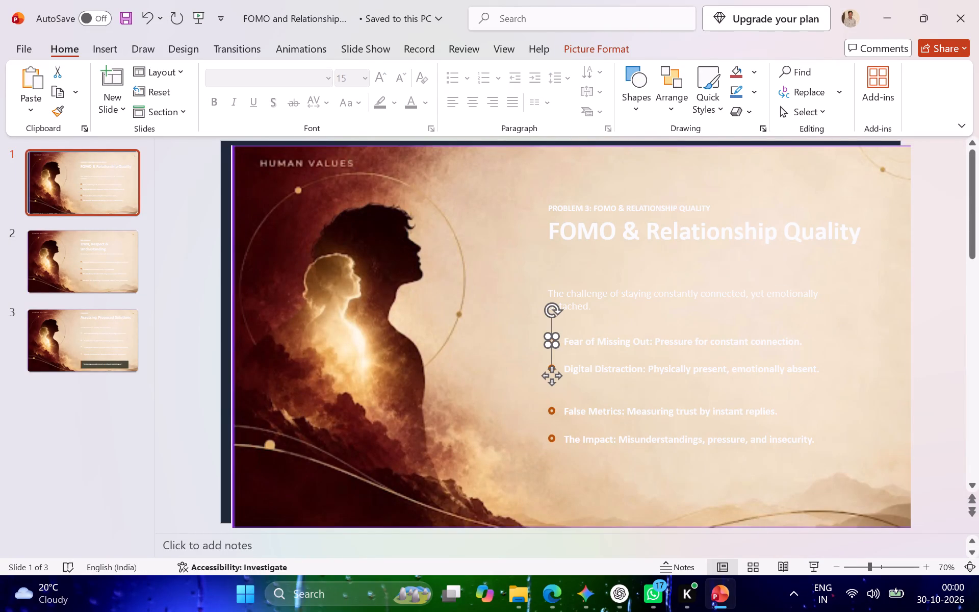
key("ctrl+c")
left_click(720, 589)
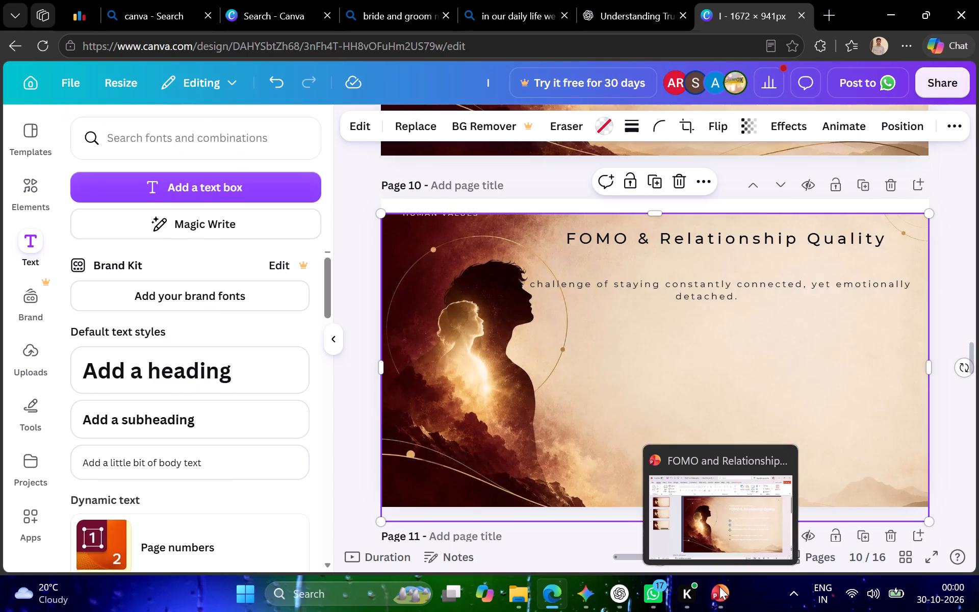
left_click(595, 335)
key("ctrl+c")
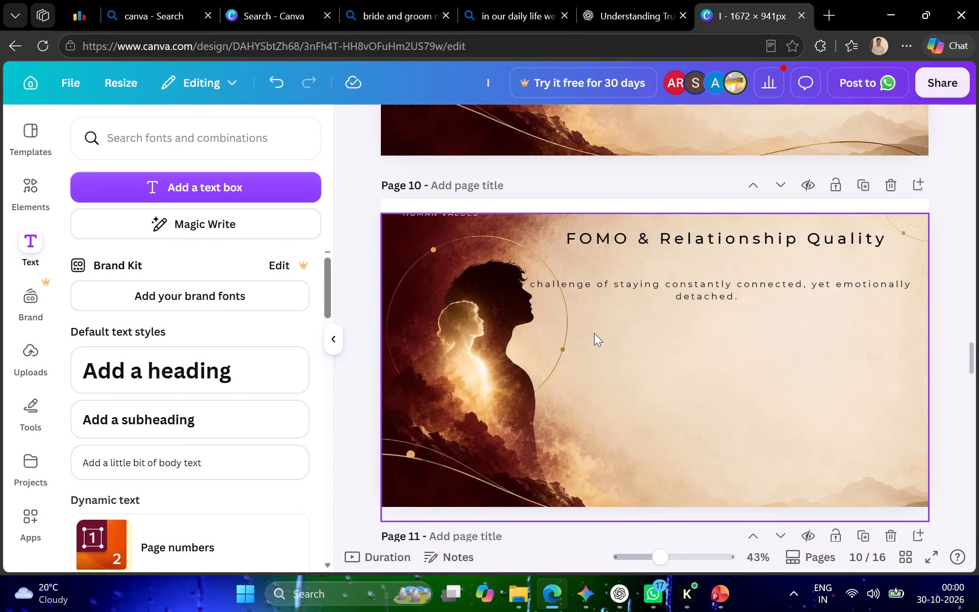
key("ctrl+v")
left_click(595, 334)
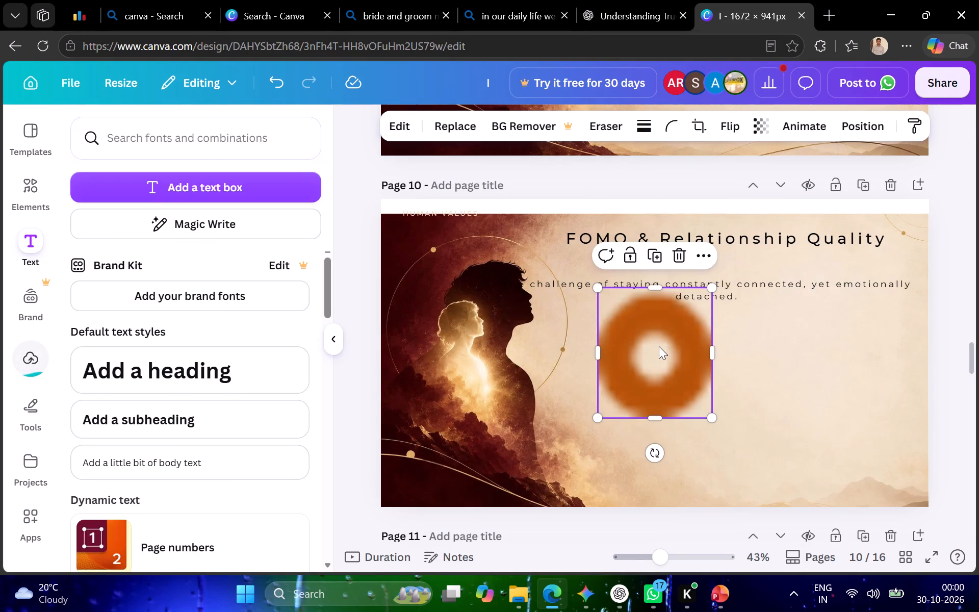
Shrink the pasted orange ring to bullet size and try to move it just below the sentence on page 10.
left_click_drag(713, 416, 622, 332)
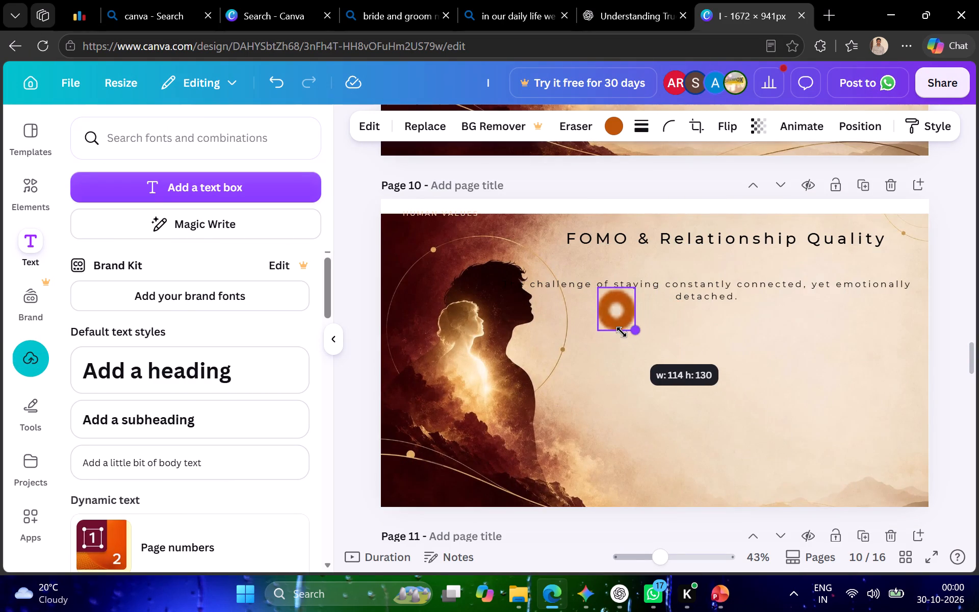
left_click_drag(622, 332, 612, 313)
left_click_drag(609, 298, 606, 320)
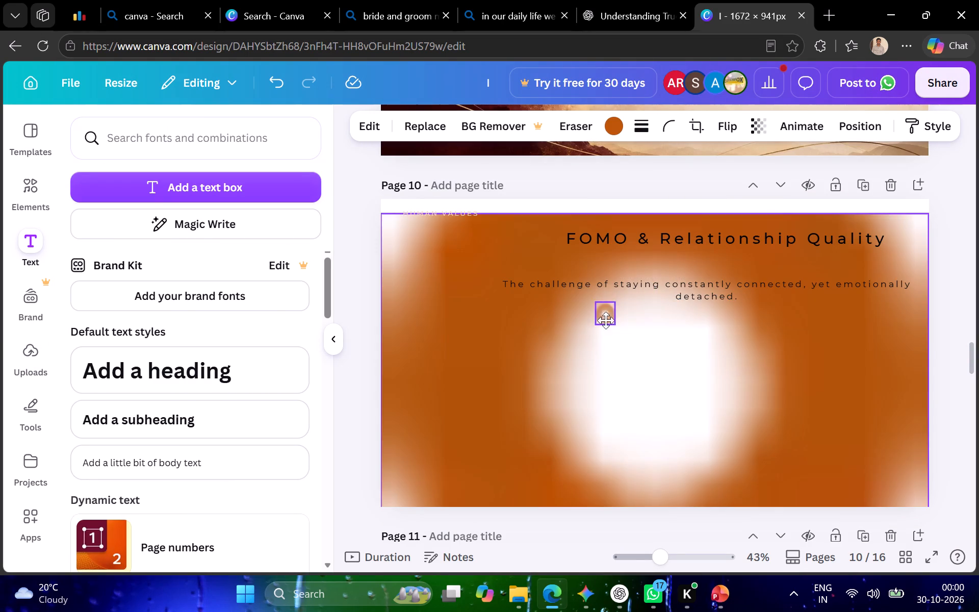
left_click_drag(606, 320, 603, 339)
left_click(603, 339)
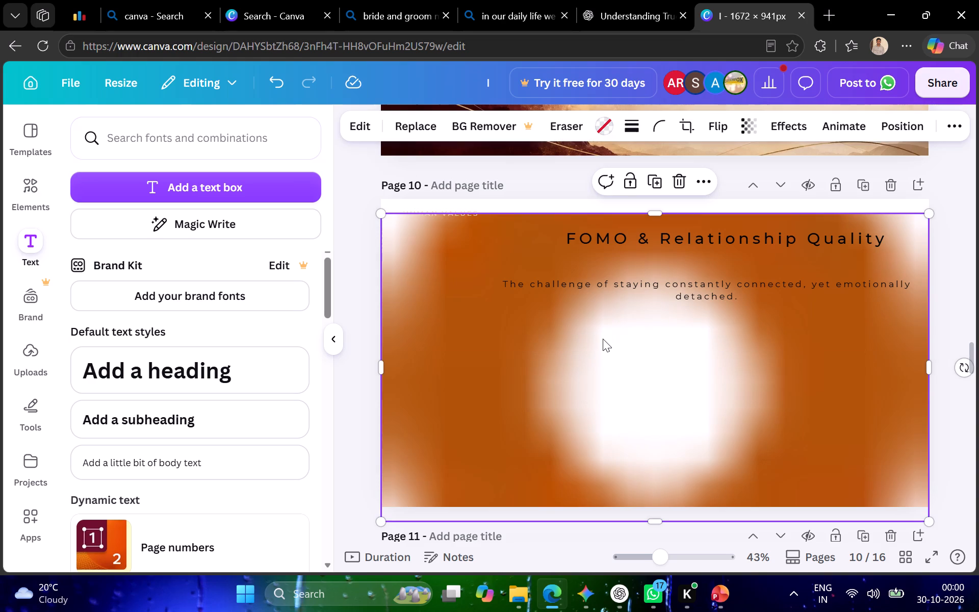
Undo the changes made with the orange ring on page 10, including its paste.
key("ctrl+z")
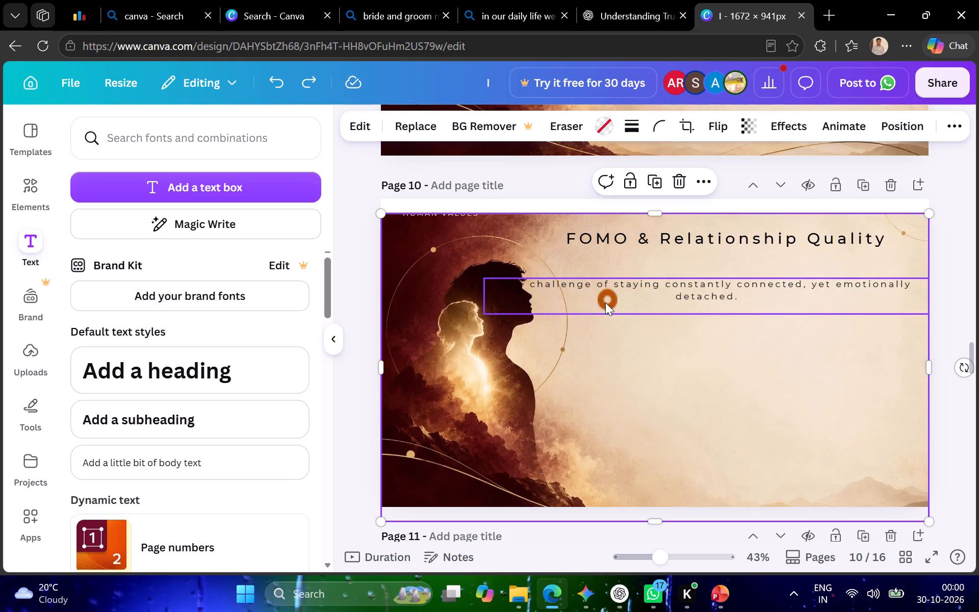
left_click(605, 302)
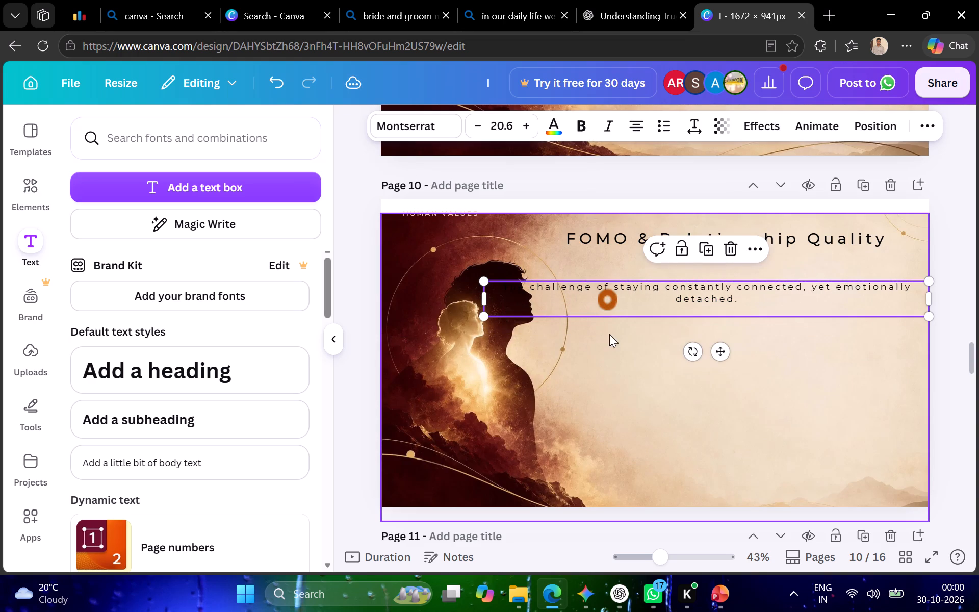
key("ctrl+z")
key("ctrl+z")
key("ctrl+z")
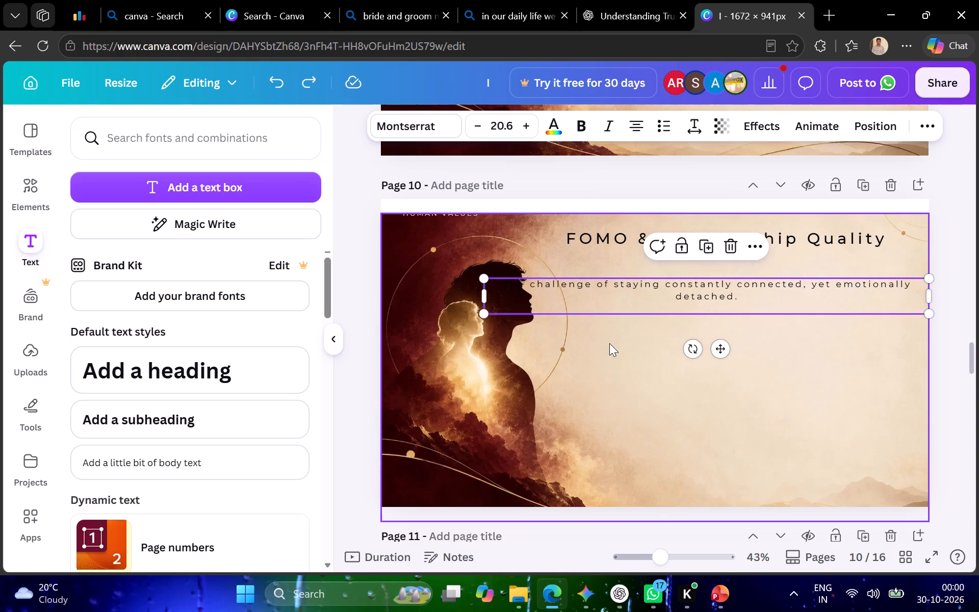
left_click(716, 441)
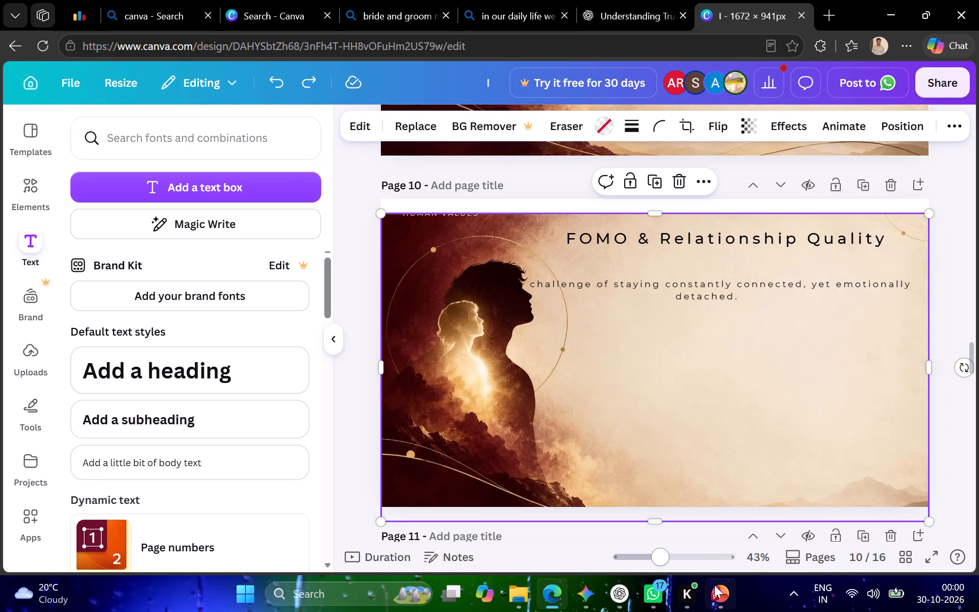
Switch back to PowerPoint and copy the bullet text "Fear of Missing Out: Pressure for constant connection" from slide 1.
left_click(714, 585)
left_click(714, 585)
left_click(714, 585)
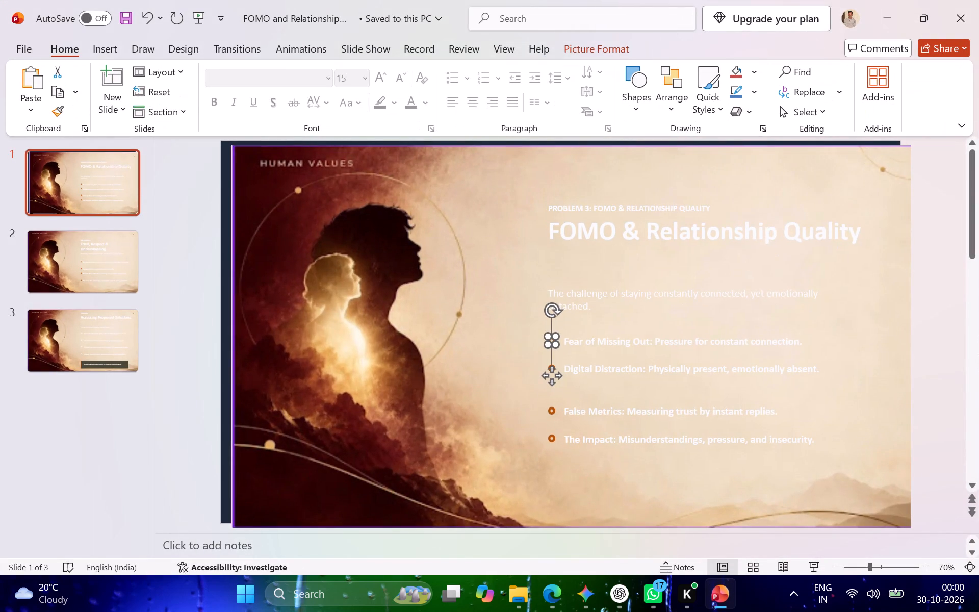
left_click(591, 347)
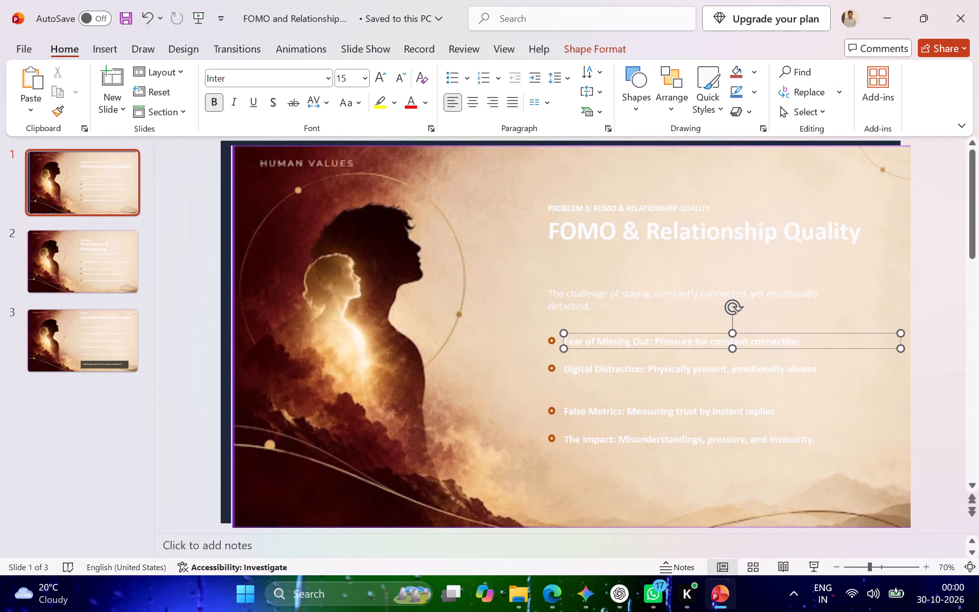
left_click_drag(566, 341, 708, 343)
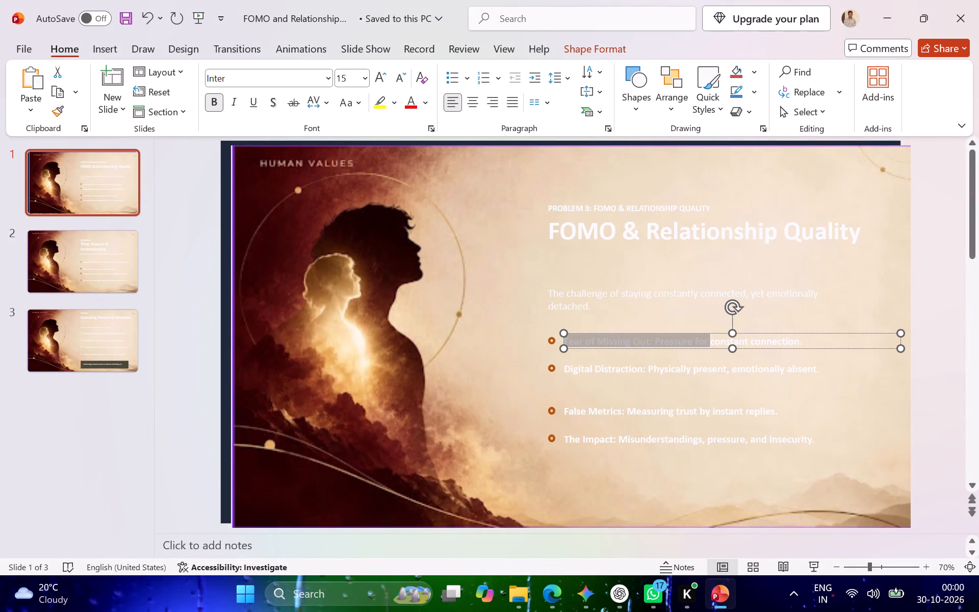
left_click_drag(708, 343, 786, 340)
key("ctrl+c")
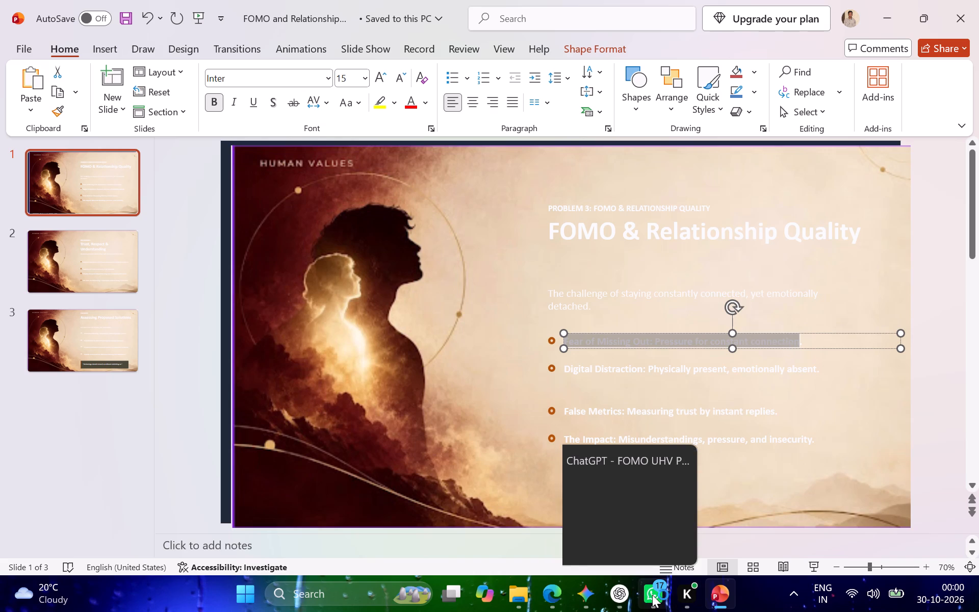
Close WhatsApp and move the Edge taskbar icon next to the PowerPoint icon.
left_click(710, 467)
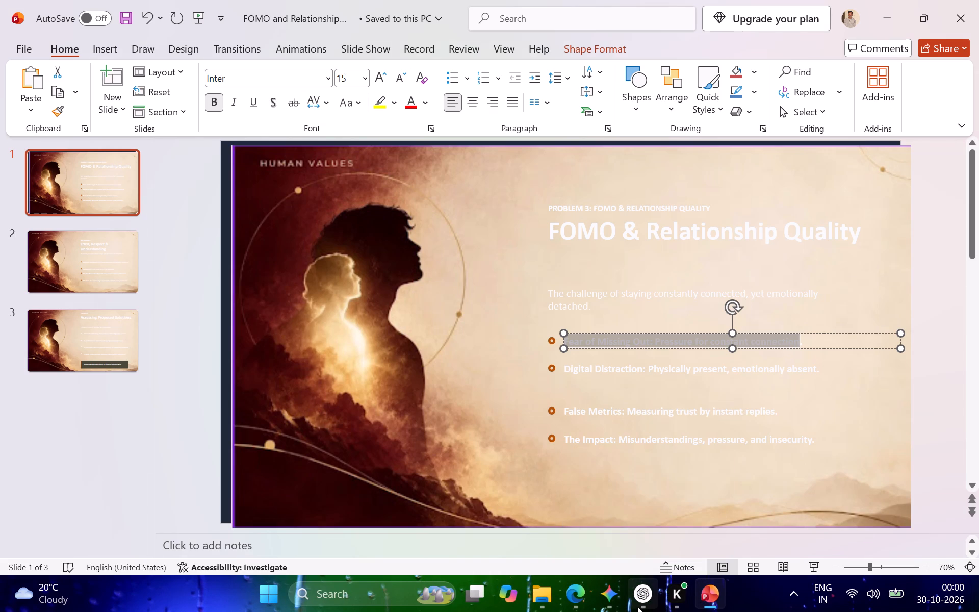
left_click_drag(578, 595, 671, 591)
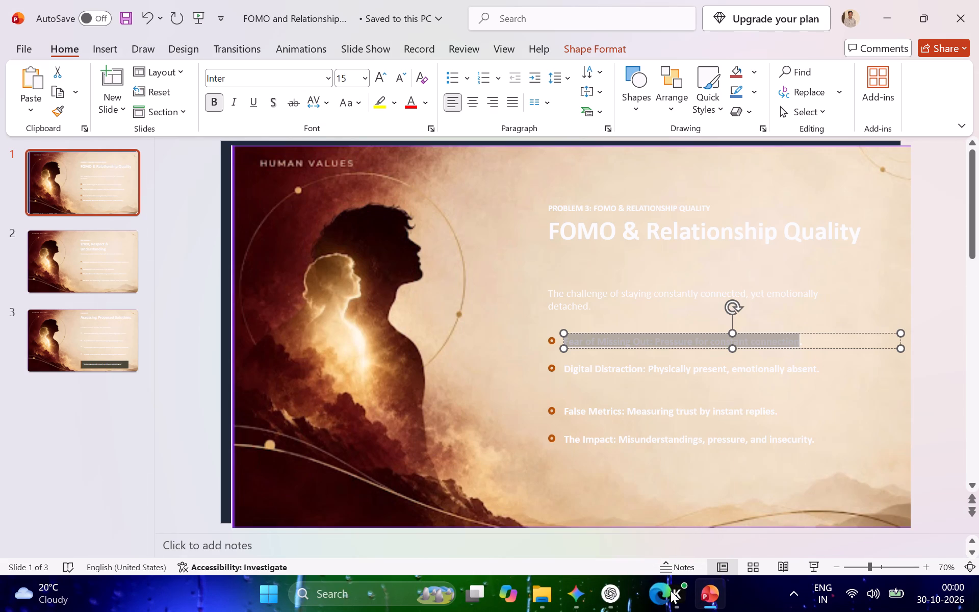
left_click_drag(671, 591, 688, 593)
Switch to Canva, add a third text box to page 10 and enlarge its text to size 56.3.
left_click(680, 593)
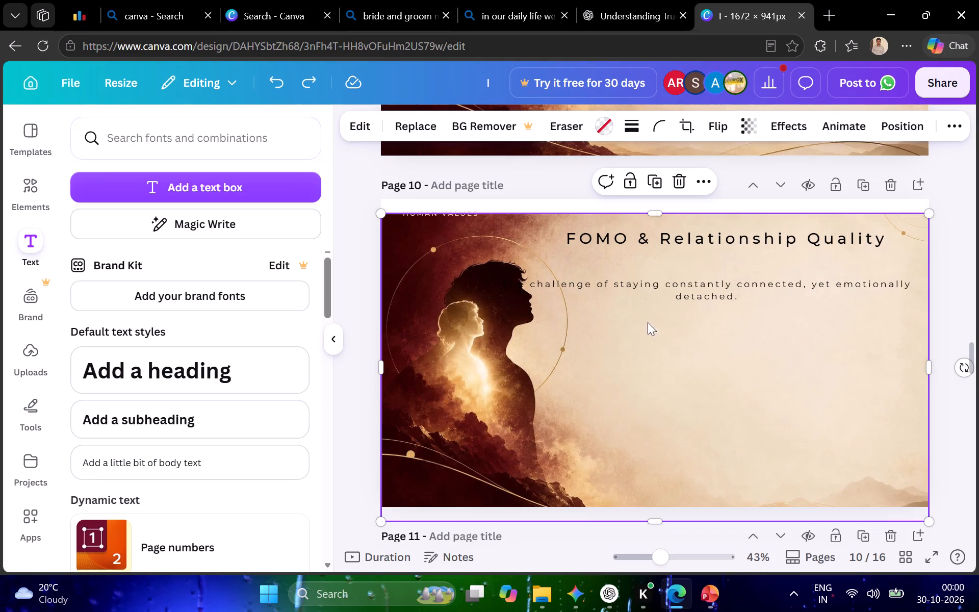
left_click(615, 333)
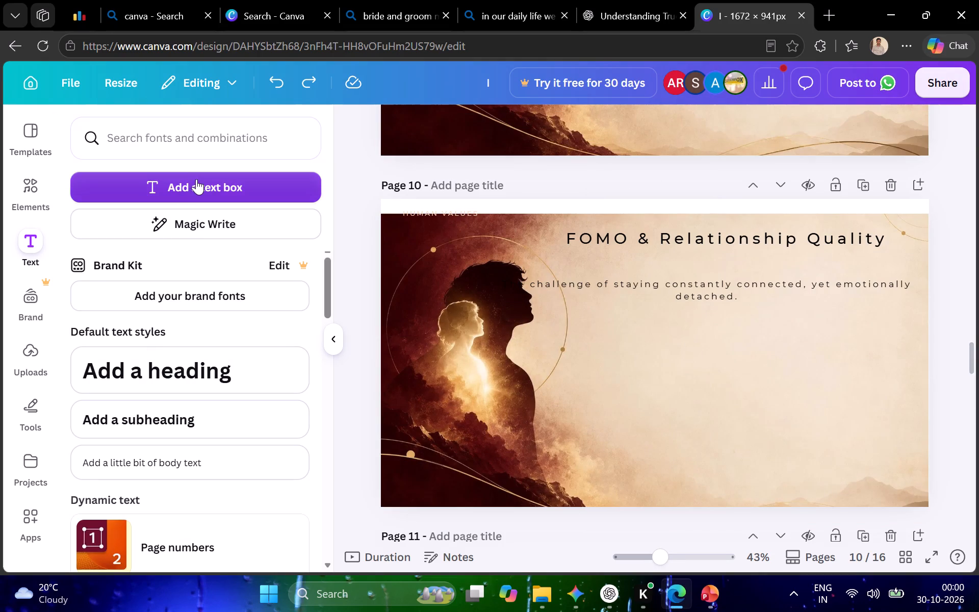
left_click(196, 179)
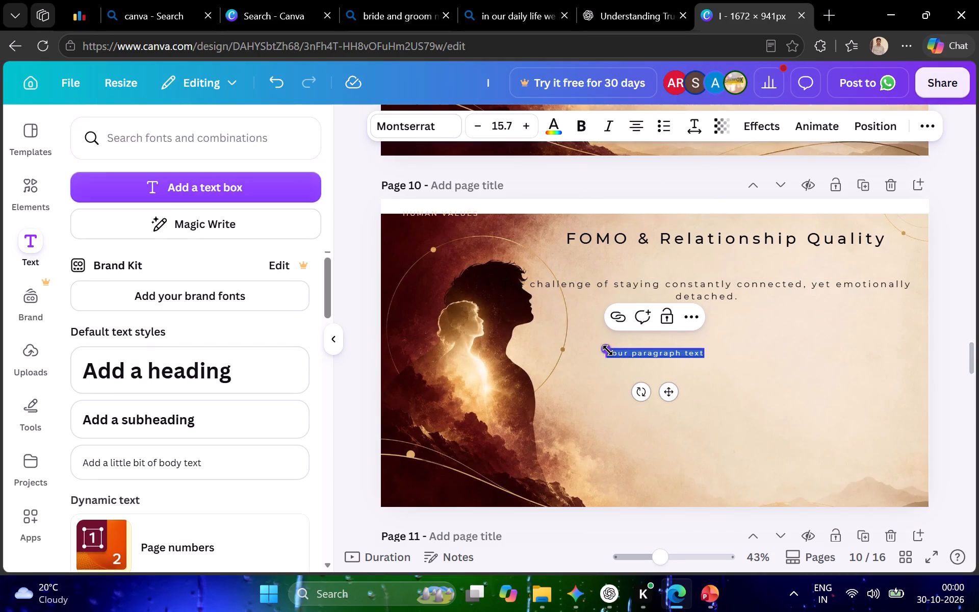
left_click_drag(608, 350, 454, 282)
left_click(634, 354)
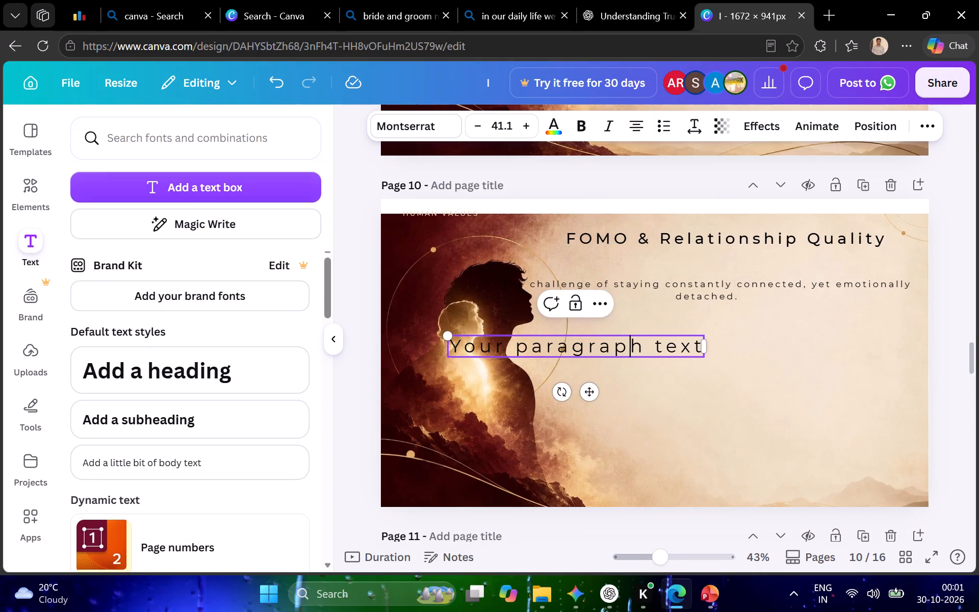
left_click_drag(703, 359, 741, 400)
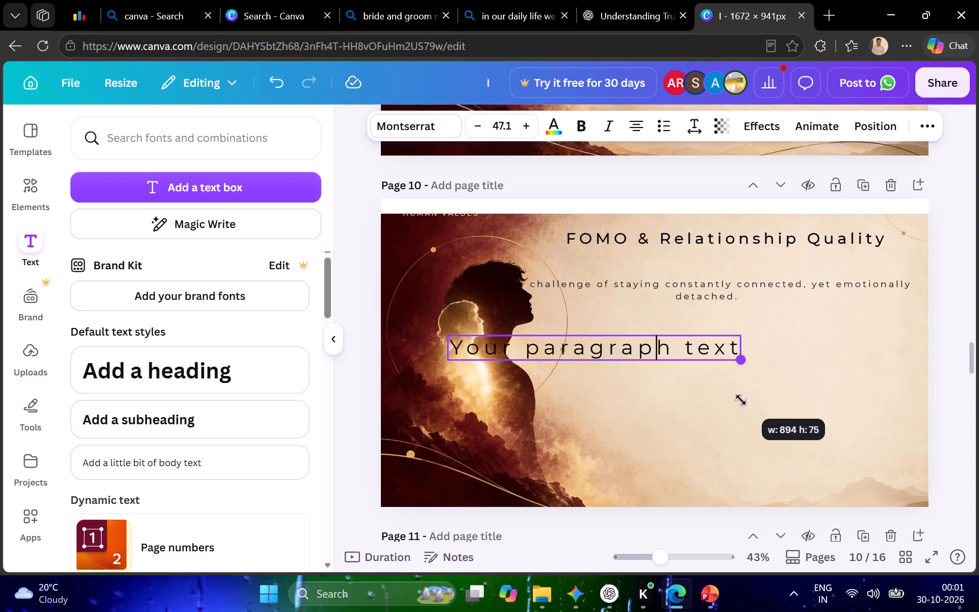
left_click_drag(741, 400, 789, 473)
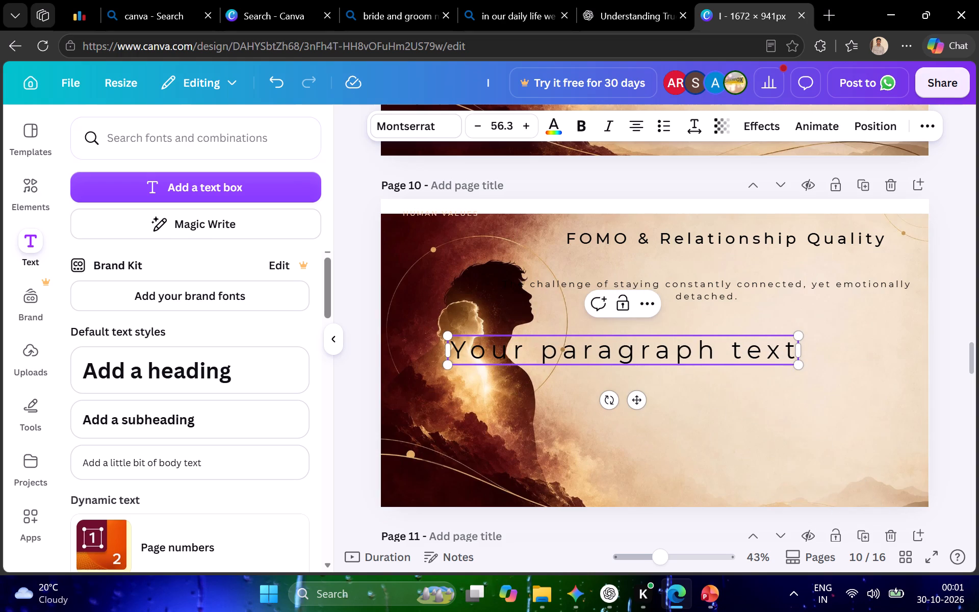
Replace the new text box's placeholder with the full PowerPoint text "Fear of Missing Out: Pressure for constant connection.", copied again from slide 1.
left_click_drag(645, 350, 676, 349)
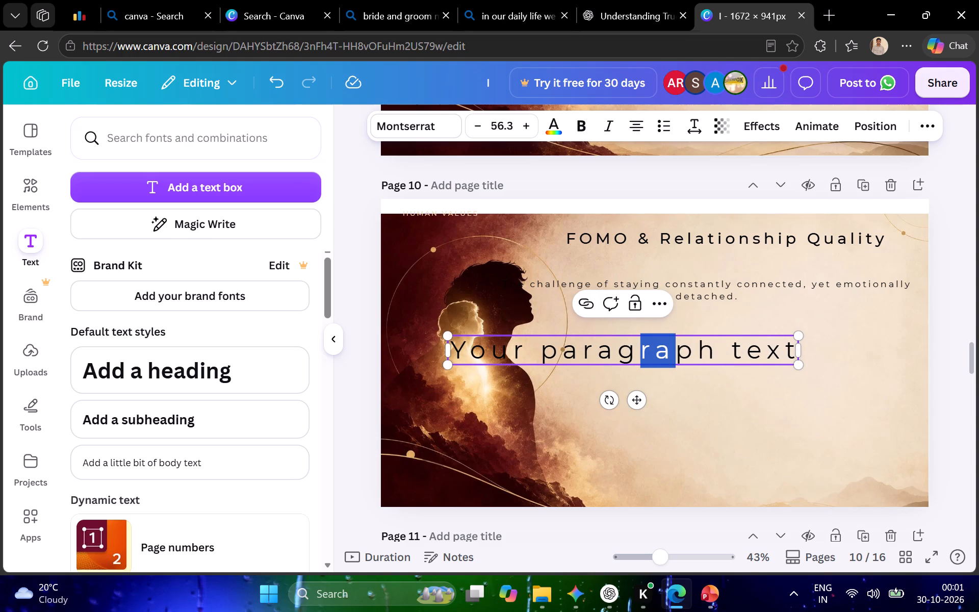
key("ctrl+a")
key("ctrl+BackSpace")
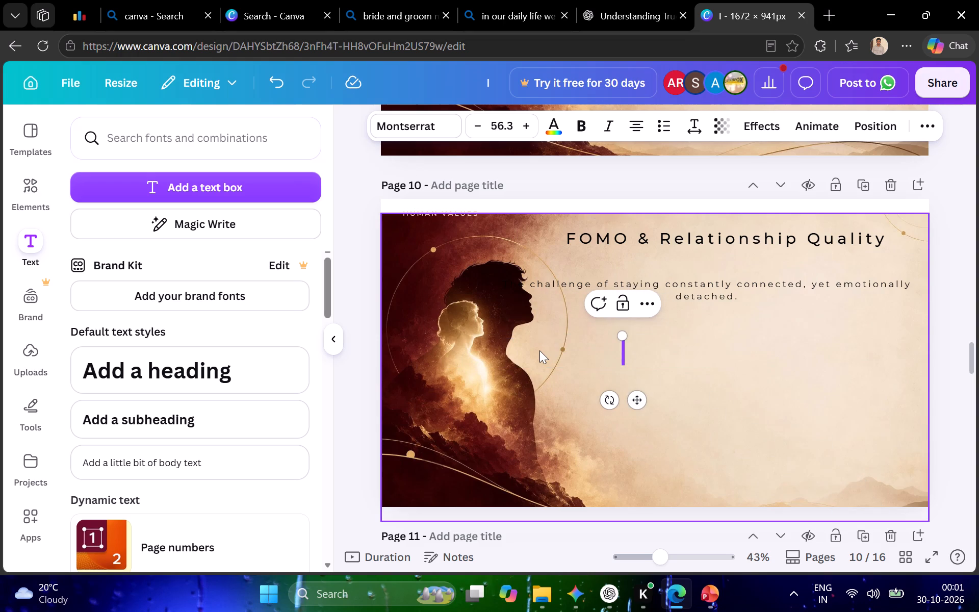
key("ctrl+c")
key("ctrl+v")
left_click(706, 594)
key("ctrl+a")
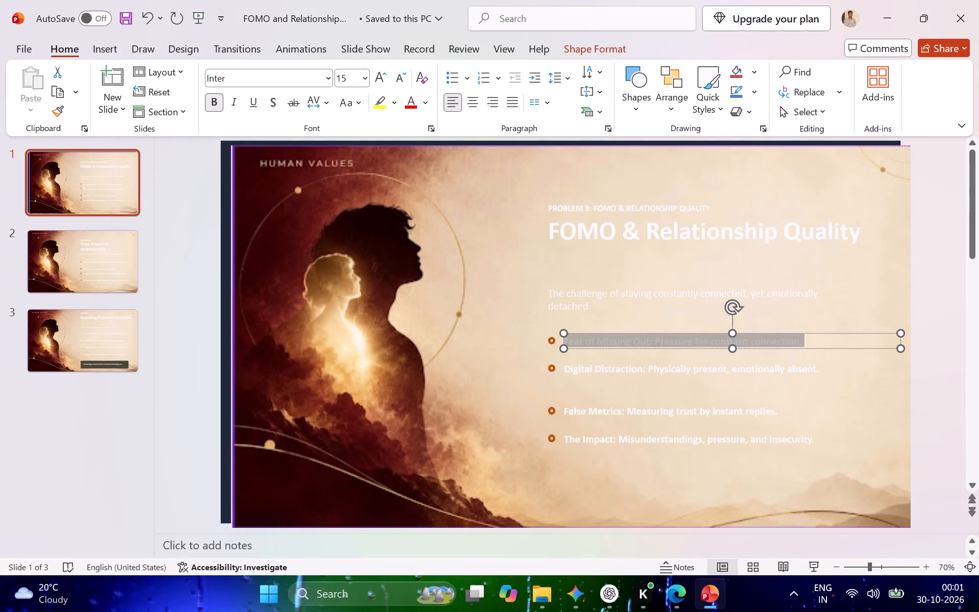
key("ctrl+c")
left_click(715, 599)
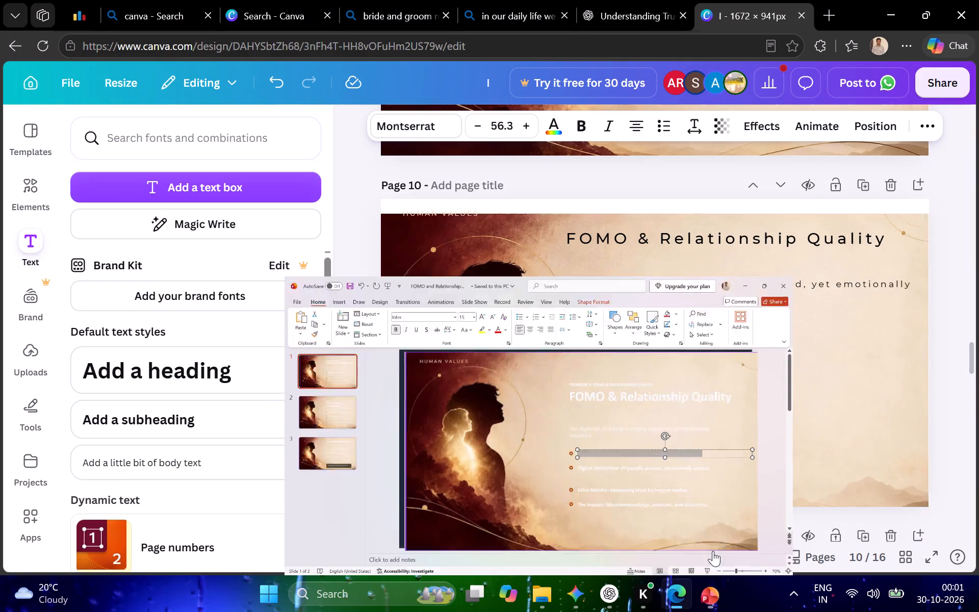
key("ctrl+v")
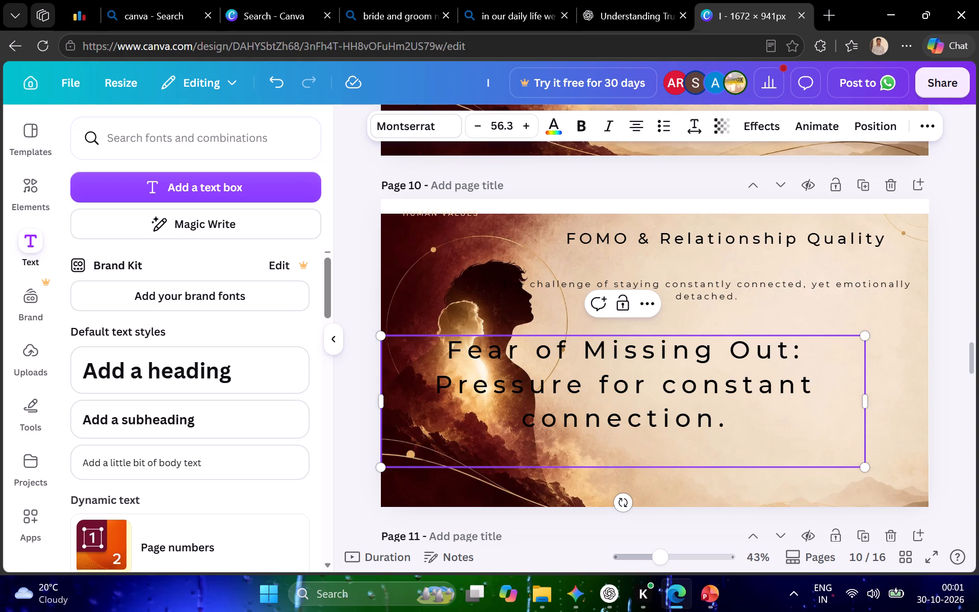
Reduce the font size of page 10's "Fear of Missing Out: Pressure for constant connection." text until it fits on two lines.
triple_click(471, 117)
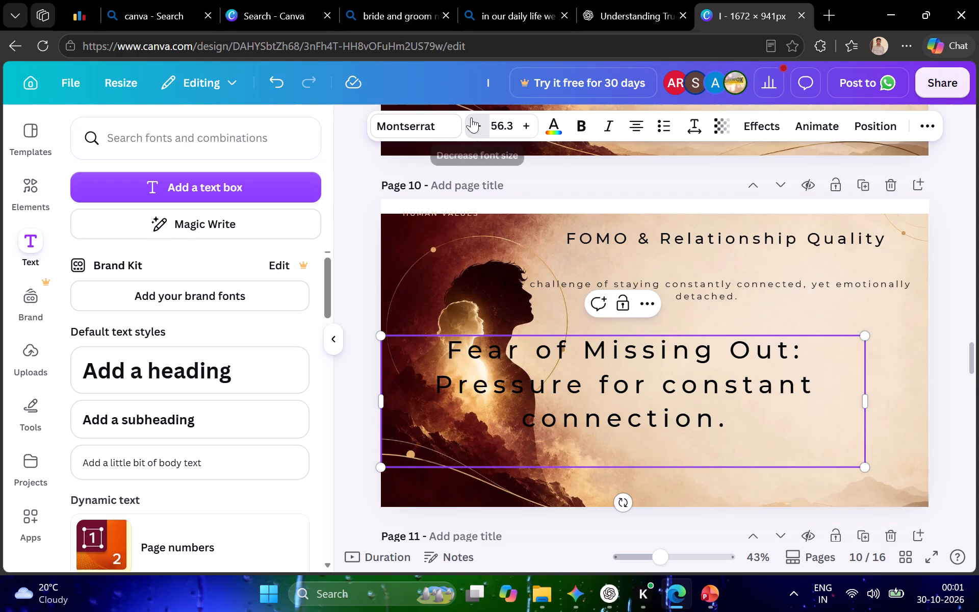
double_click(471, 117)
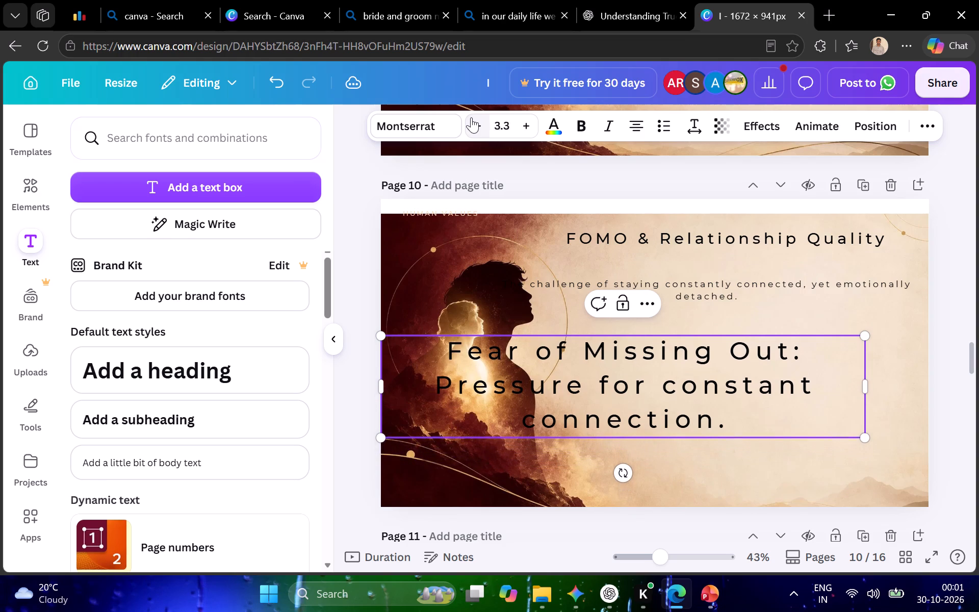
left_click(725, 402)
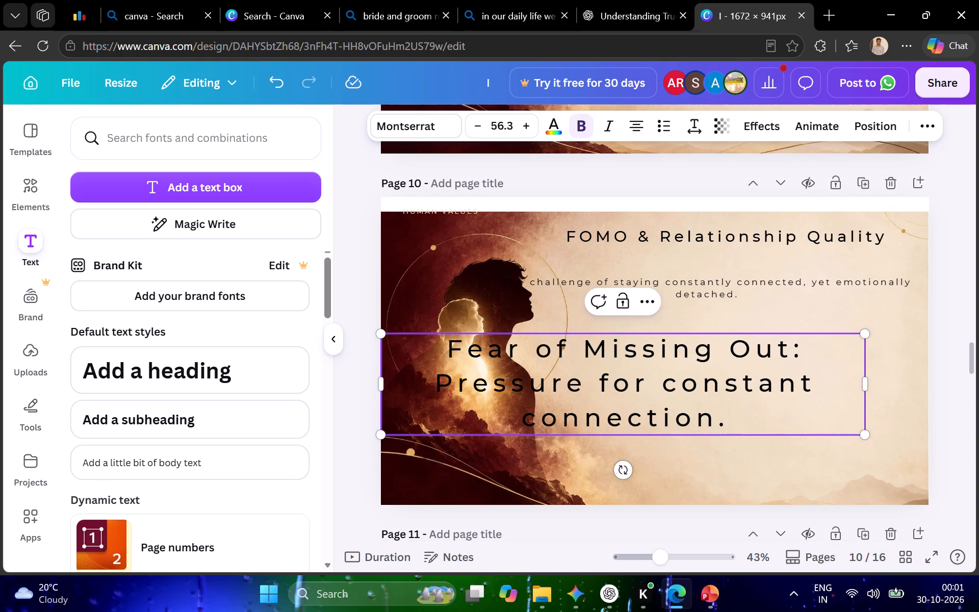
key("ctrl+a")
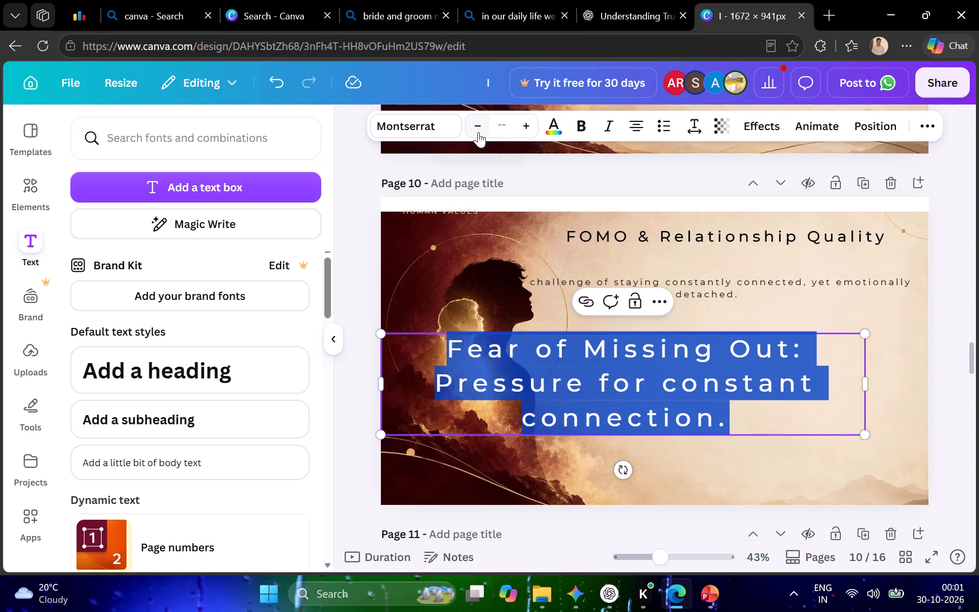
triple_click(475, 130)
triple_click(475, 130)
triple_click(475, 130)
triple_click(475, 130)
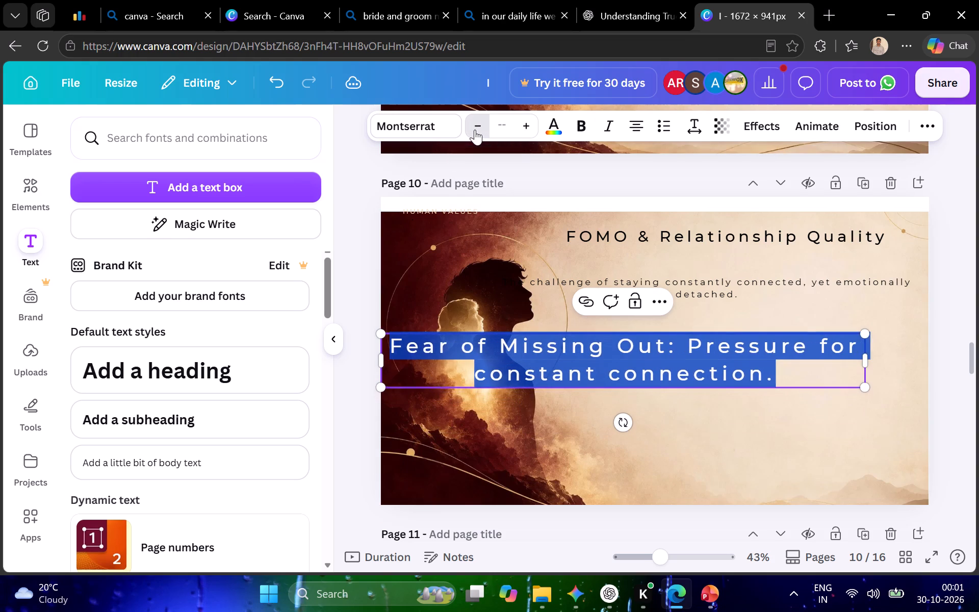
triple_click(475, 130)
triple_click(475, 130)
triple_click(475, 130)
triple_click(475, 130)
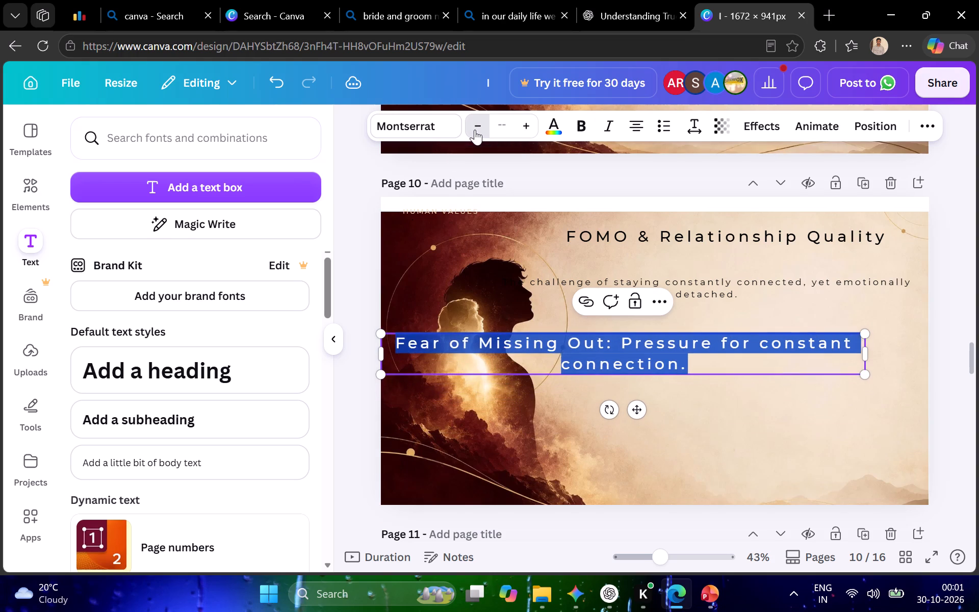
triple_click(475, 130)
left_click(475, 130)
scroll(707, 418, "up", 15)
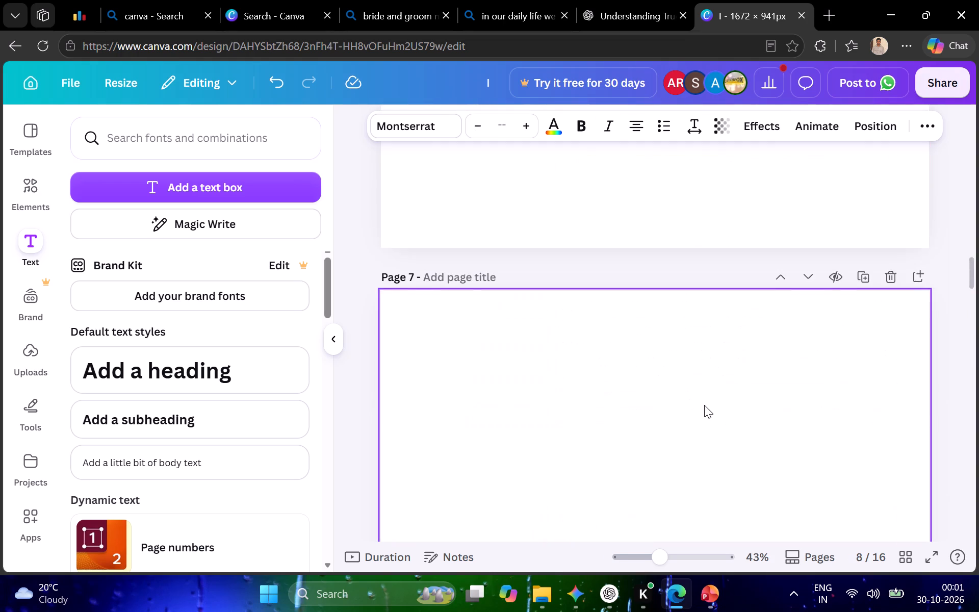
scroll(704, 405, "down", 19)
scroll(689, 405, "up", 1)
scroll(689, 405, "down", 9)
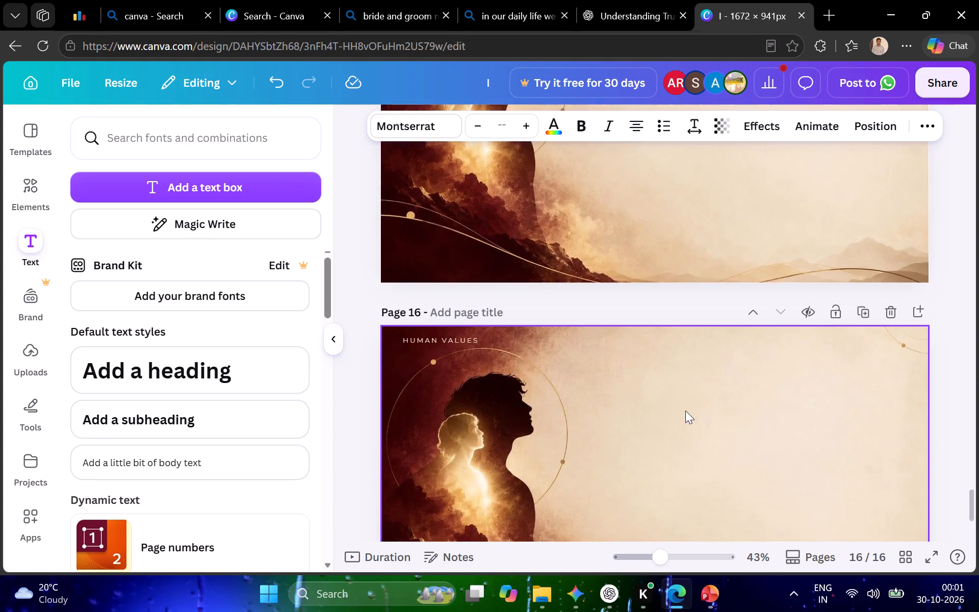
scroll(685, 411, "down", 14)
scroll(678, 415, "up", 14)
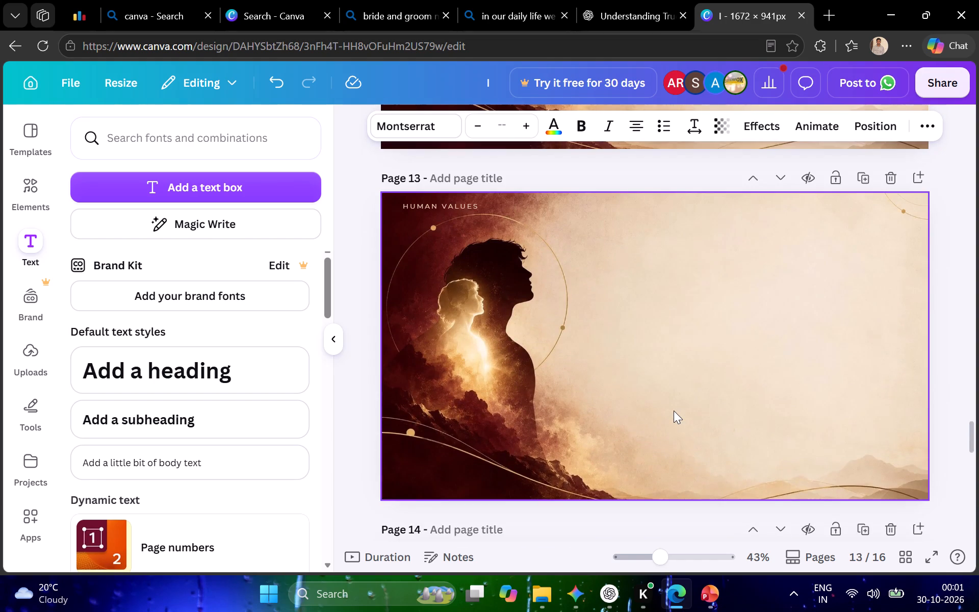
scroll(673, 408, "up", 7)
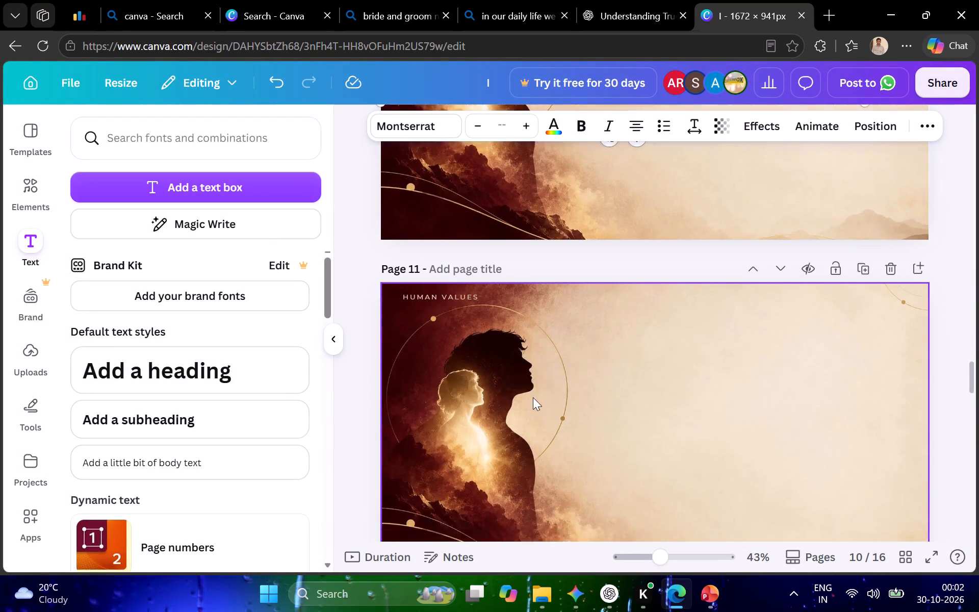
scroll(533, 397, "down", 18)
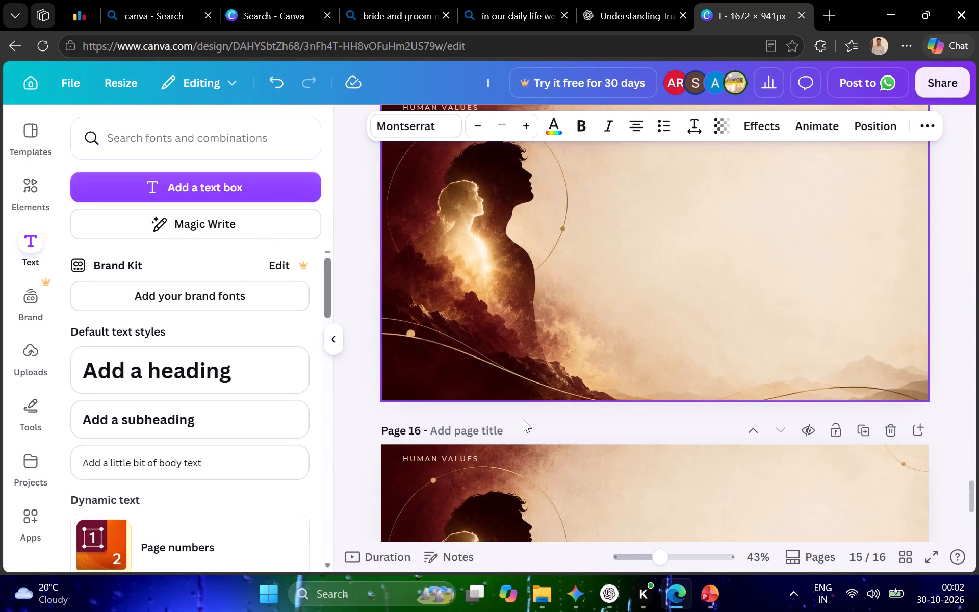
scroll(523, 419, "up", 4)
scroll(523, 419, "down", 2)
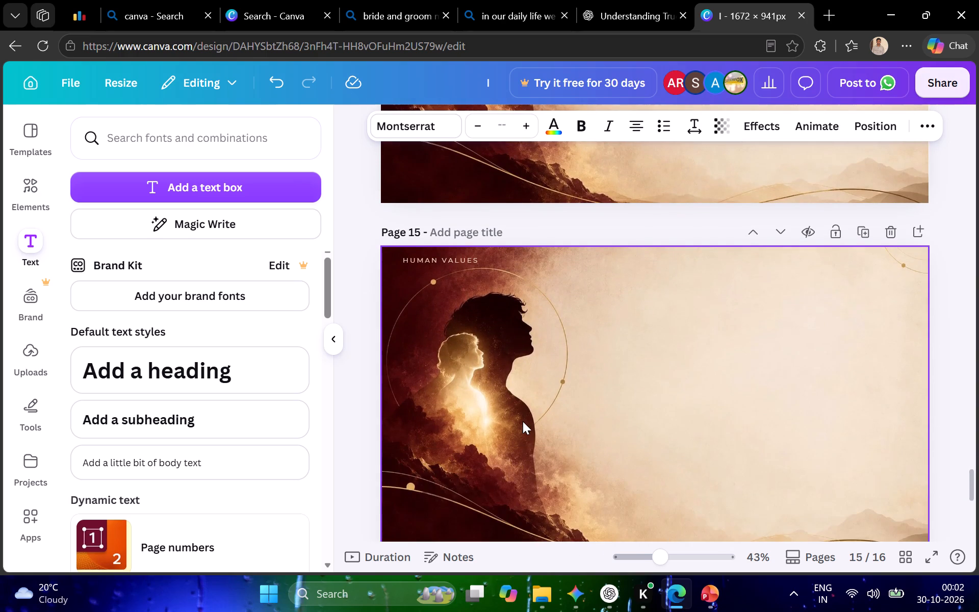
scroll(523, 421, "down", 3)
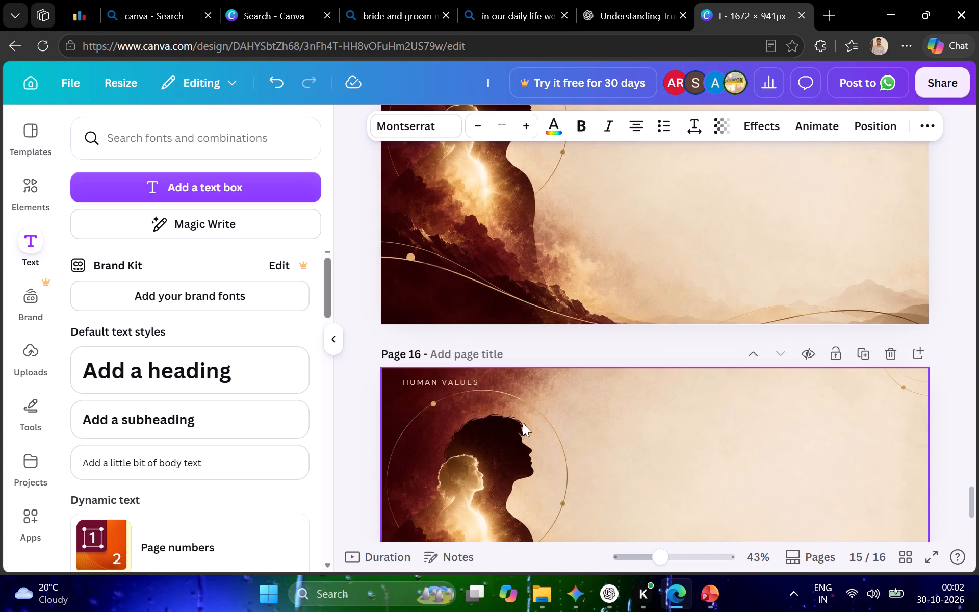
scroll(592, 333, "down", 2)
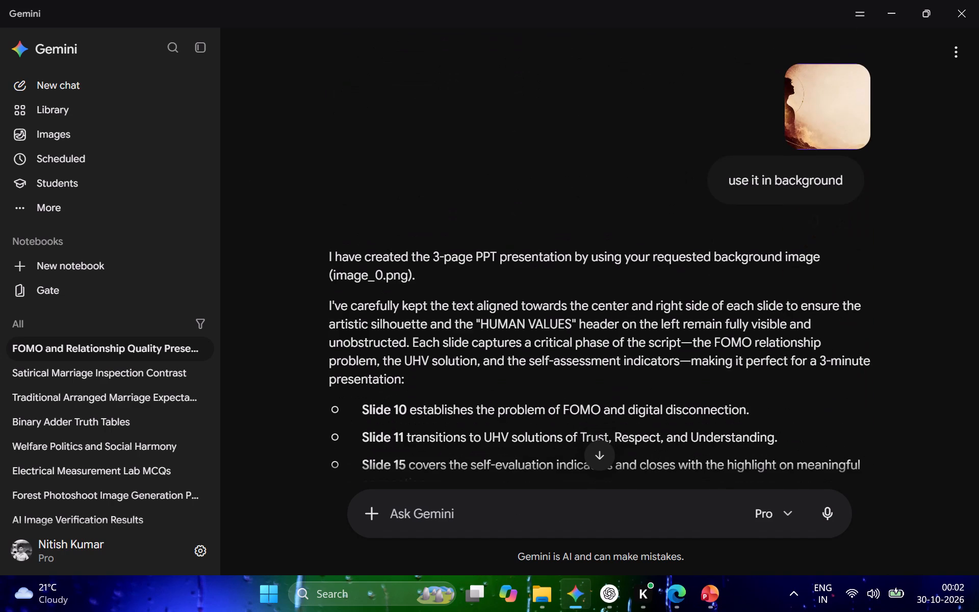
left_click(706, 596)
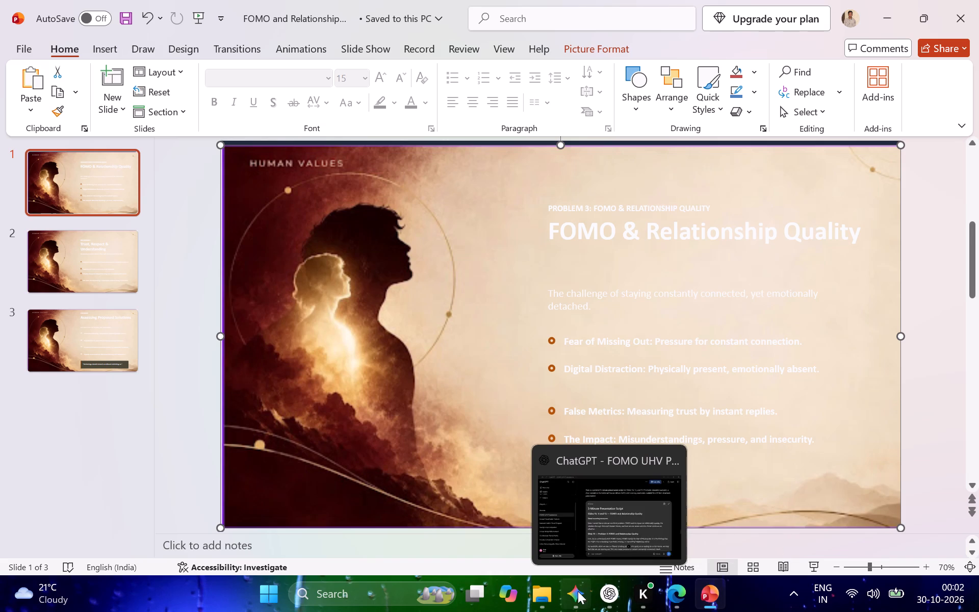
left_click(600, 591)
left_click(600, 591)
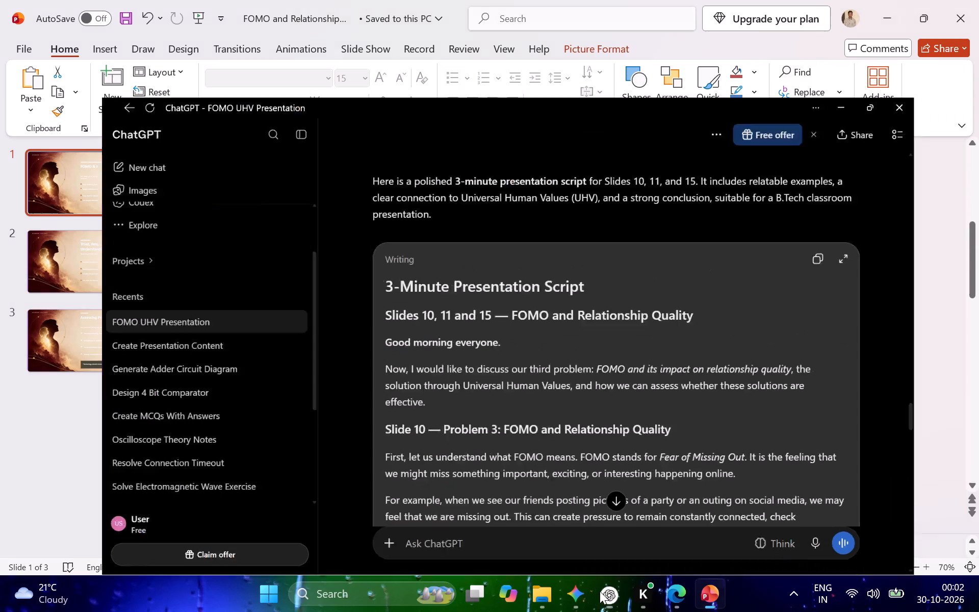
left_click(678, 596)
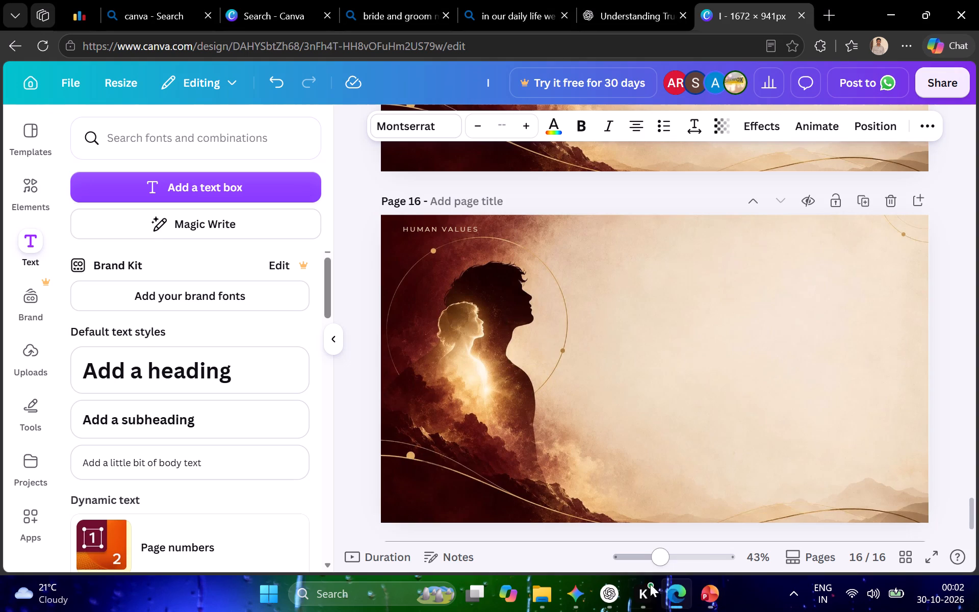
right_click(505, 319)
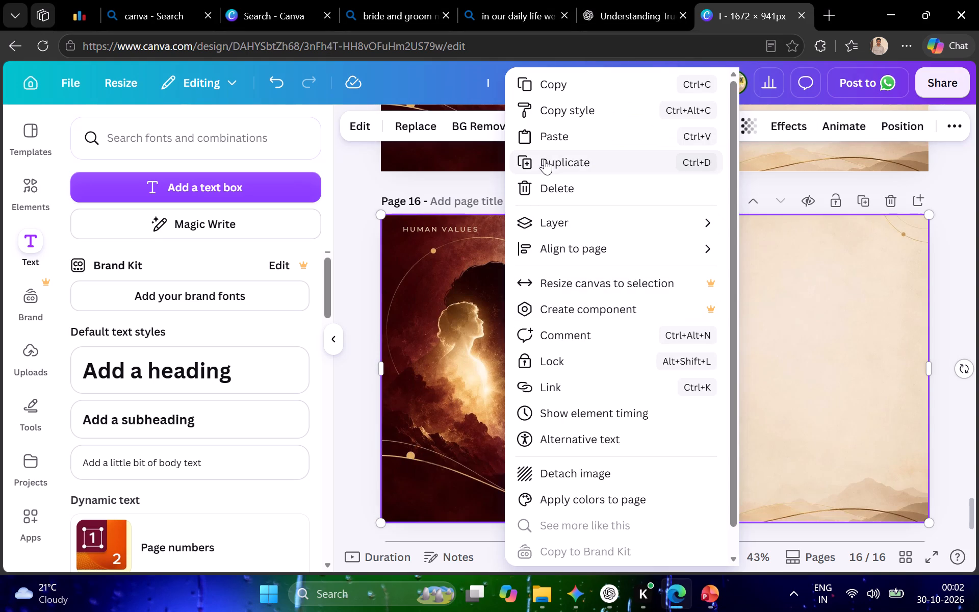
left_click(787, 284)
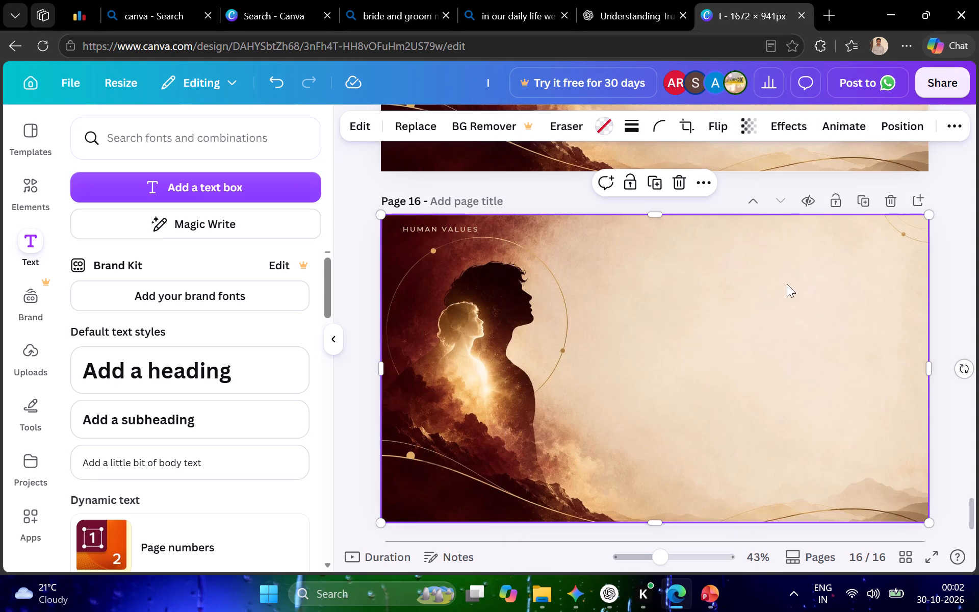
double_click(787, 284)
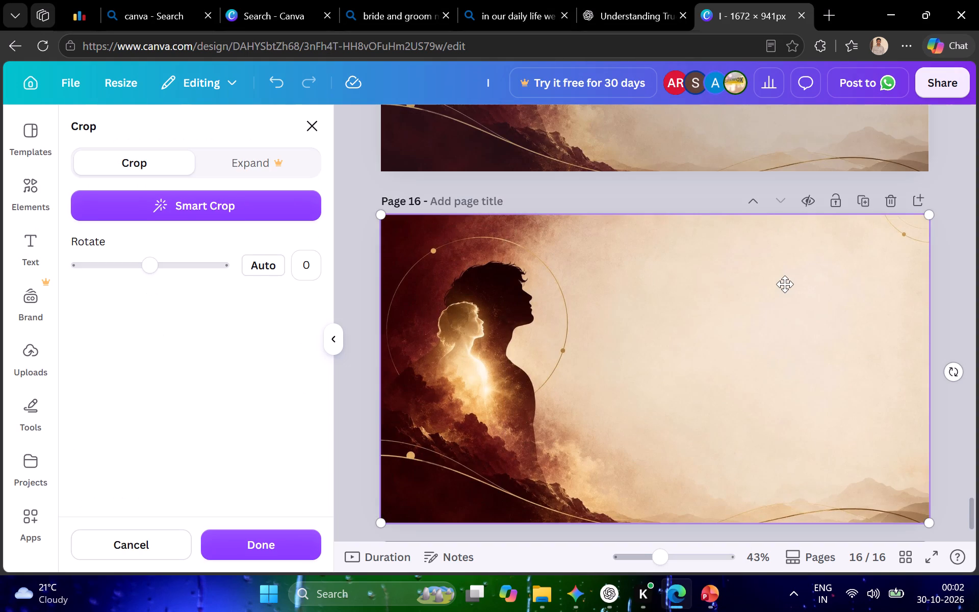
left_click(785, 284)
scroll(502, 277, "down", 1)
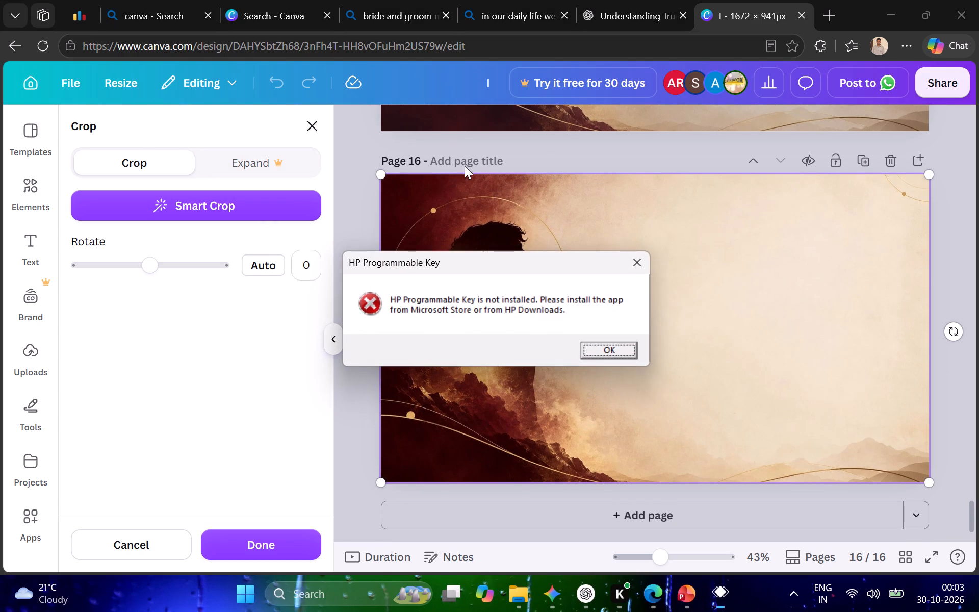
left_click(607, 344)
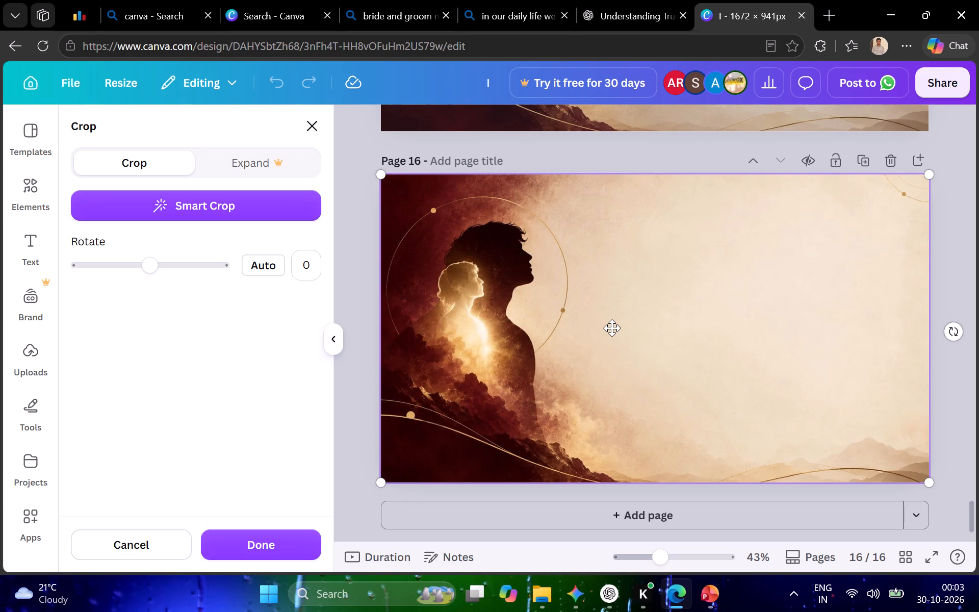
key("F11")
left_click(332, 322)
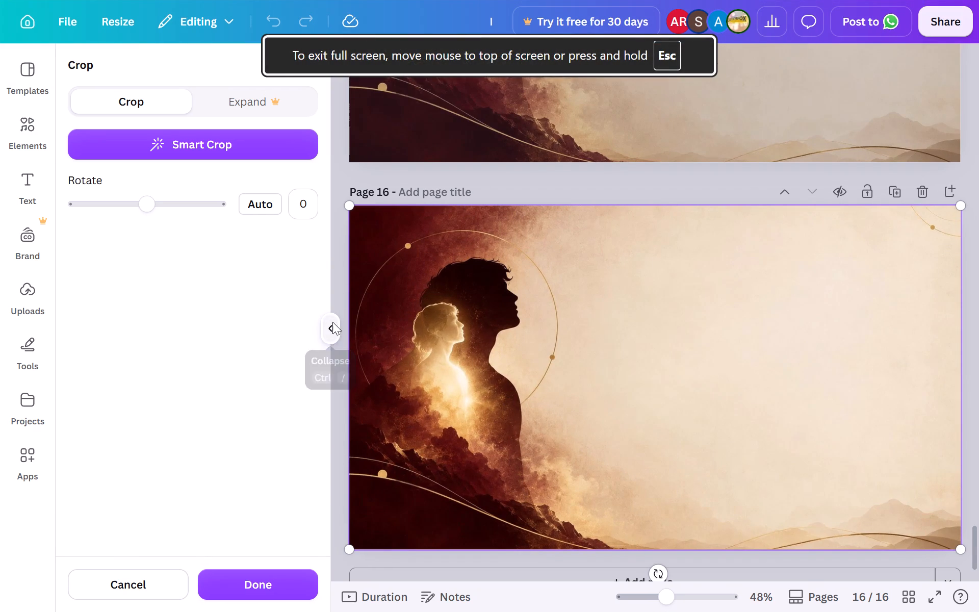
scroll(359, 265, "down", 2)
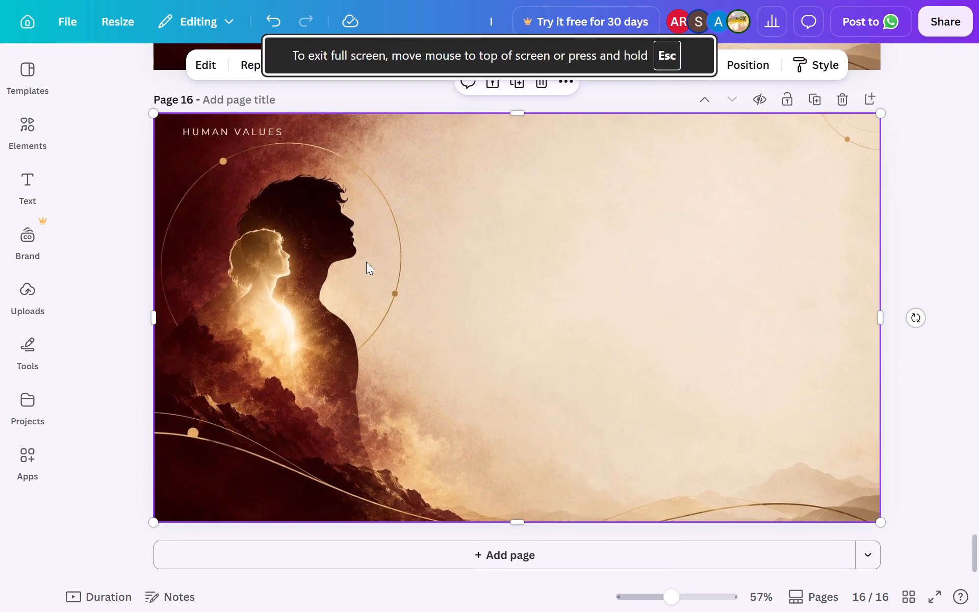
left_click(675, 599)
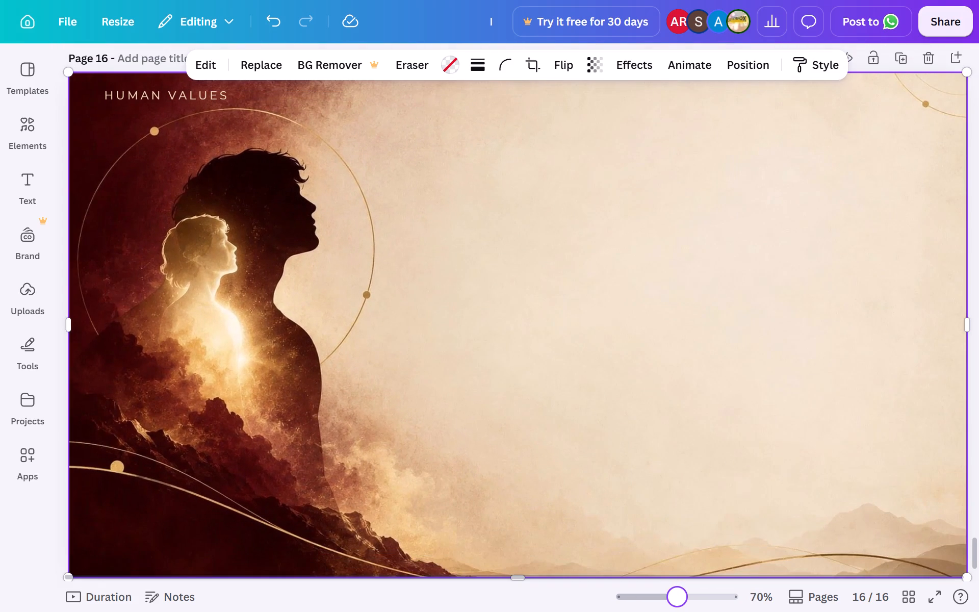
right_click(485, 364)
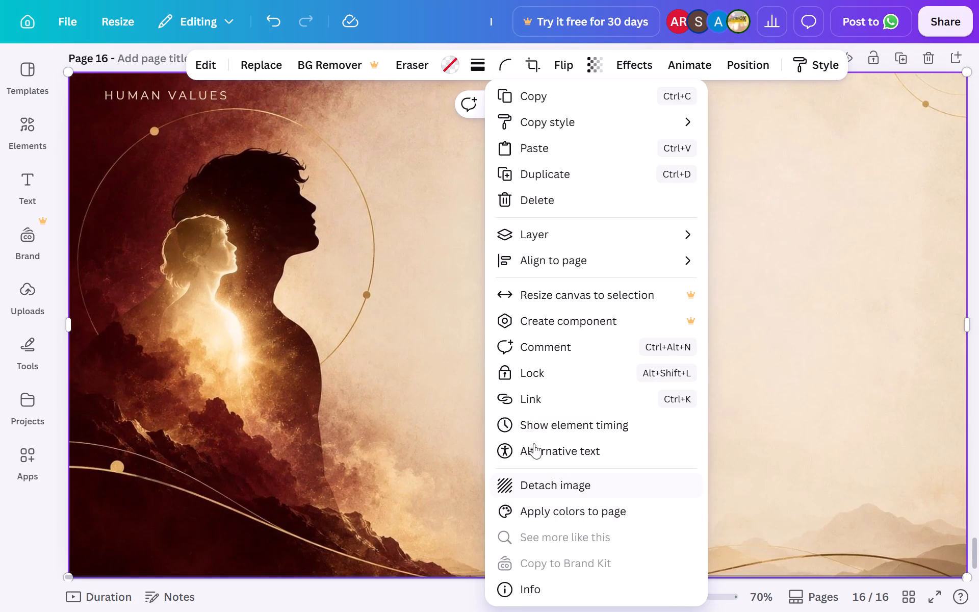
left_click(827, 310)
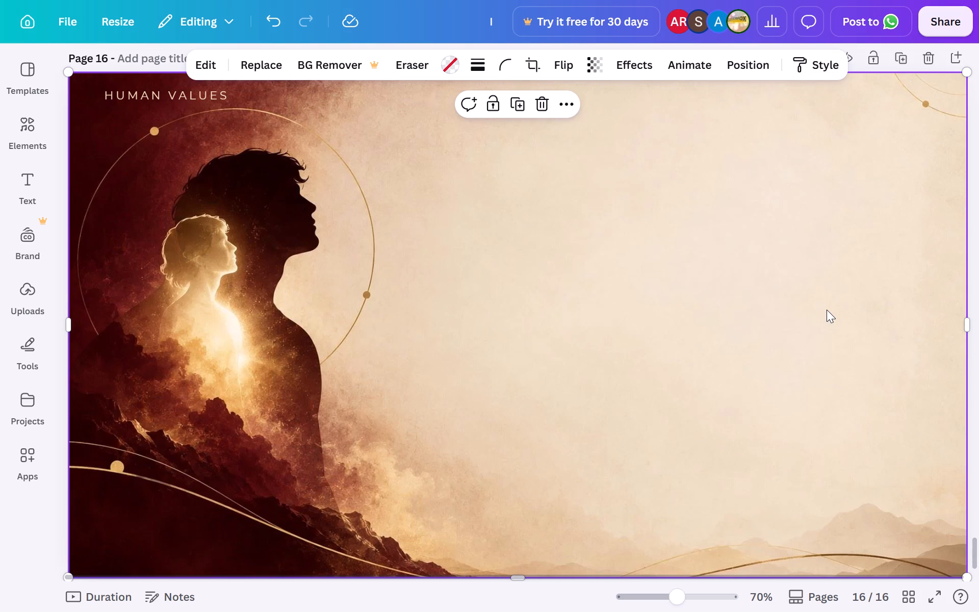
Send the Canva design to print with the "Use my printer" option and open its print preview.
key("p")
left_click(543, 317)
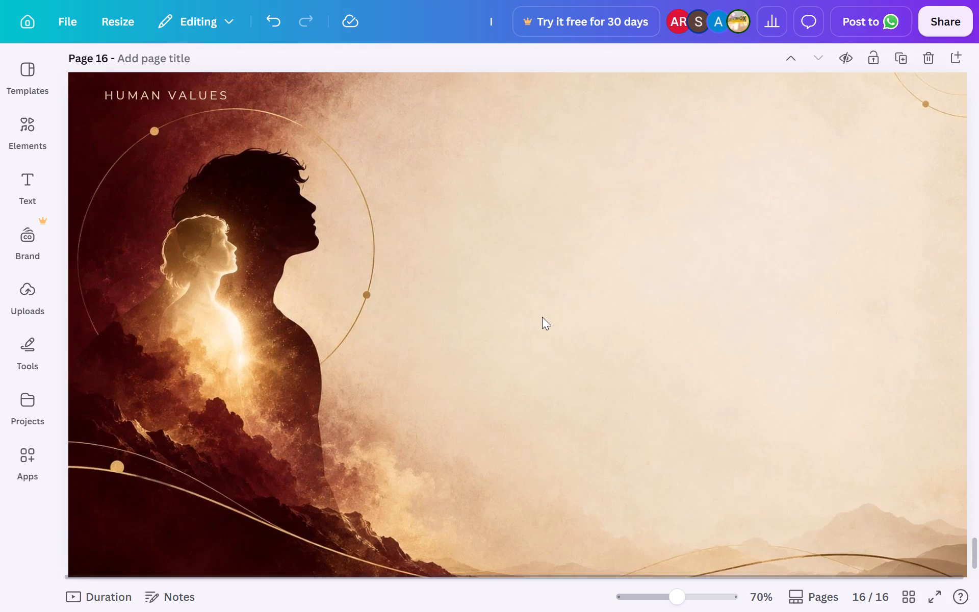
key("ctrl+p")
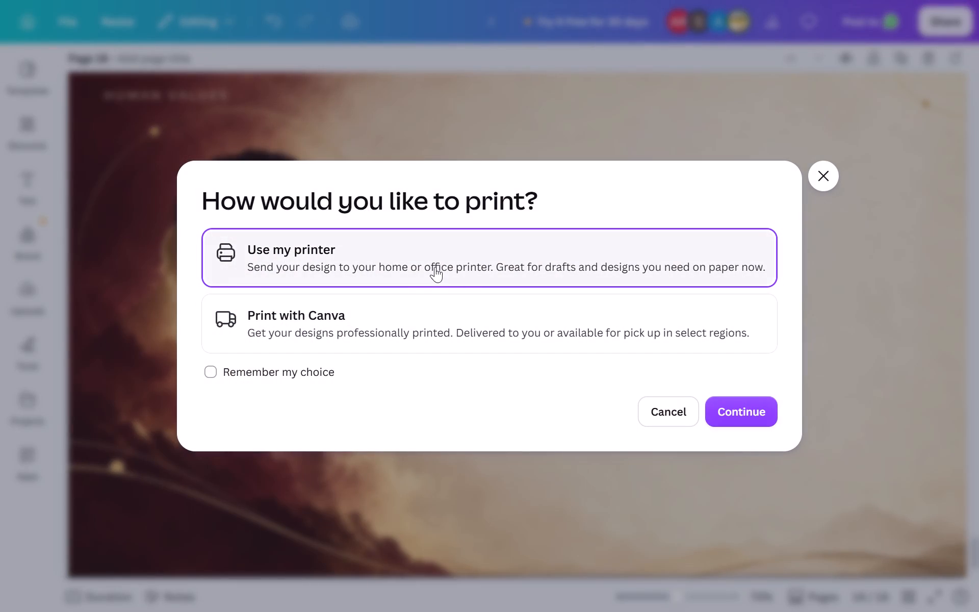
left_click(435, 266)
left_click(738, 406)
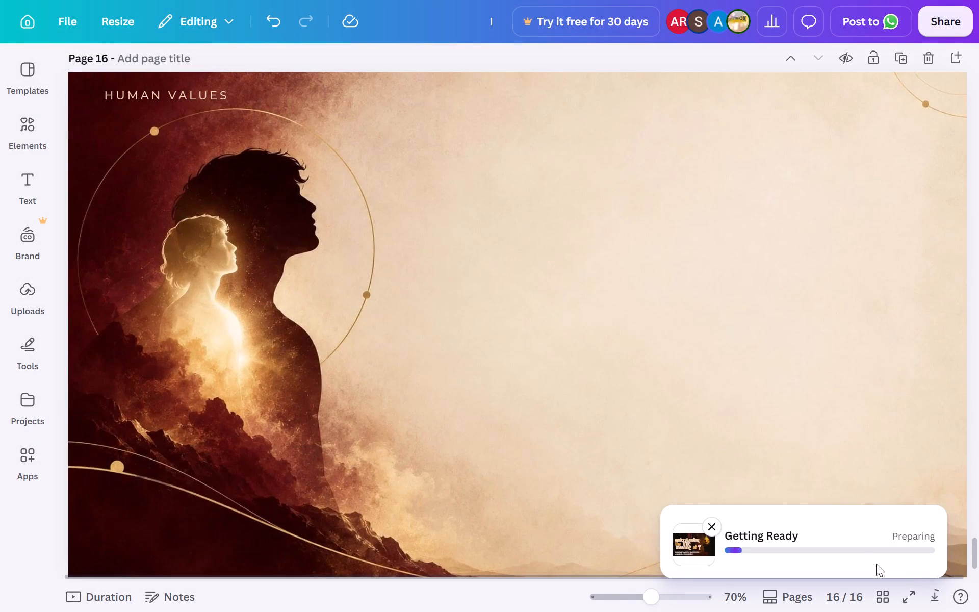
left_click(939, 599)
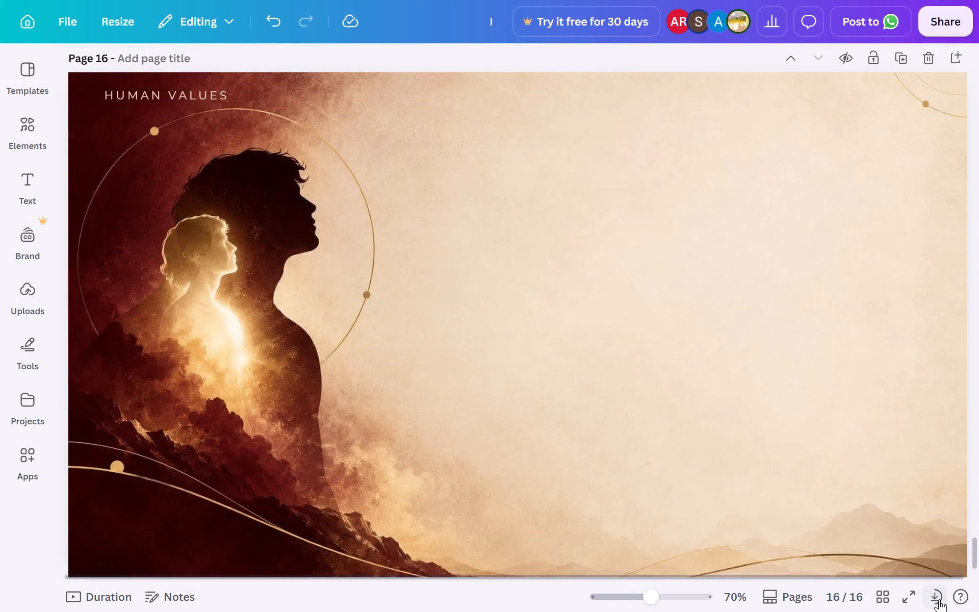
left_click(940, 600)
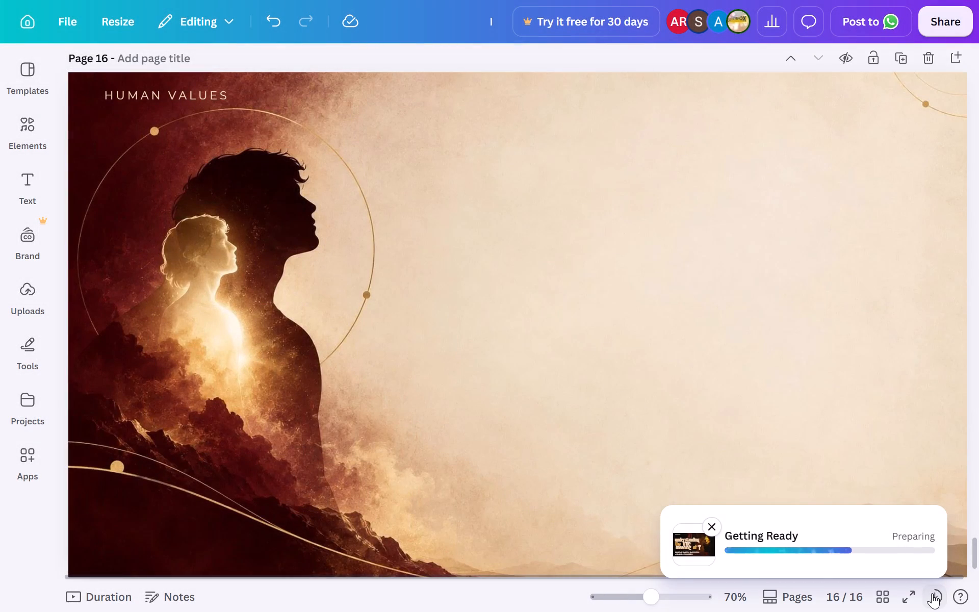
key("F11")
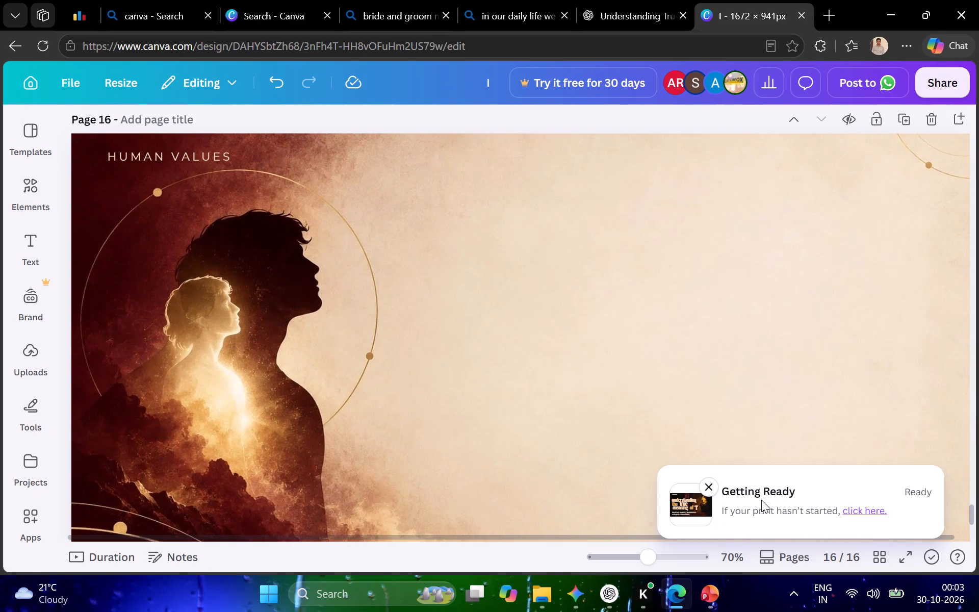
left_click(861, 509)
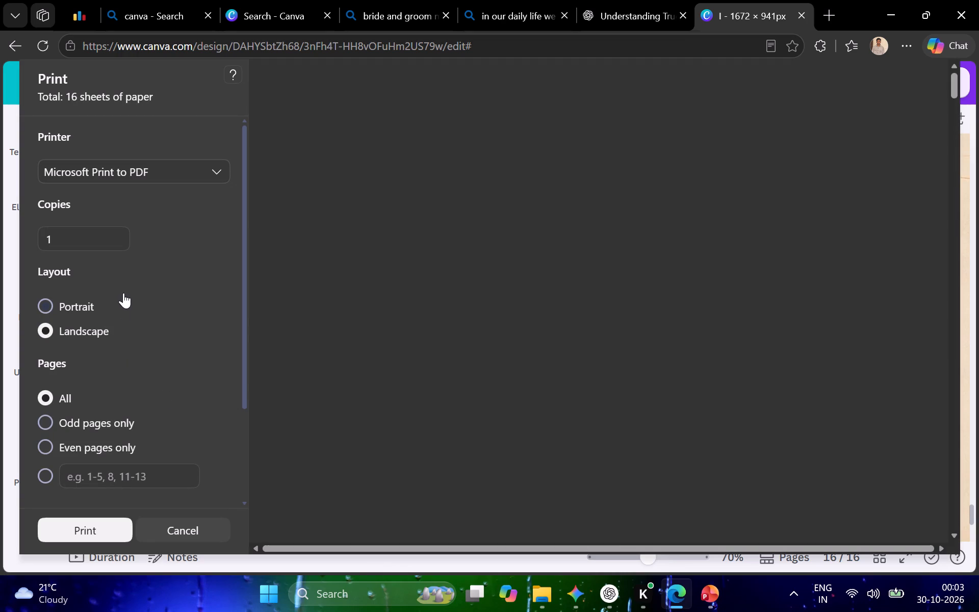
Look through the print preview of the design's pages up to page 11.
scroll(488, 322, "down", 12)
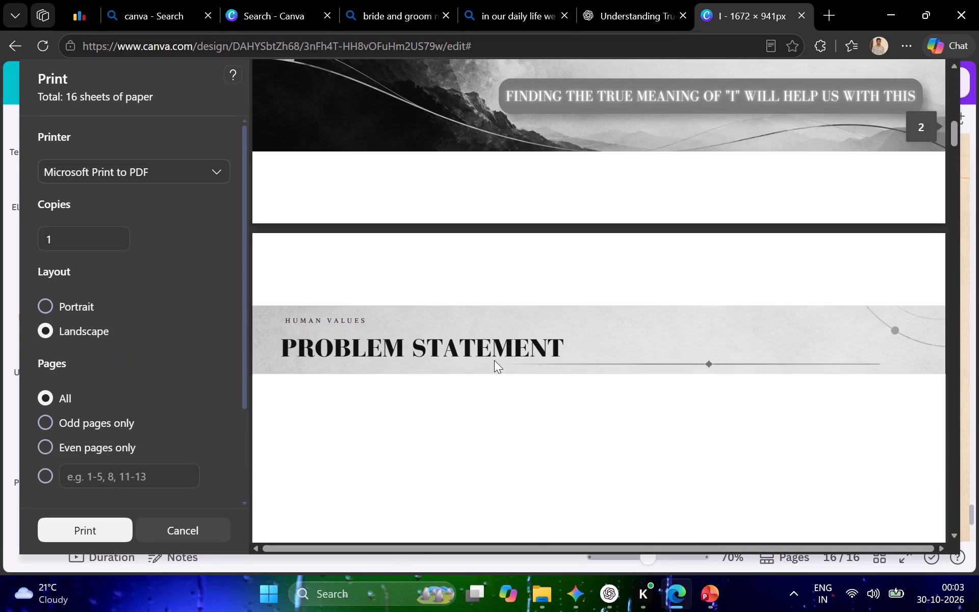
scroll(494, 361, "down", 7)
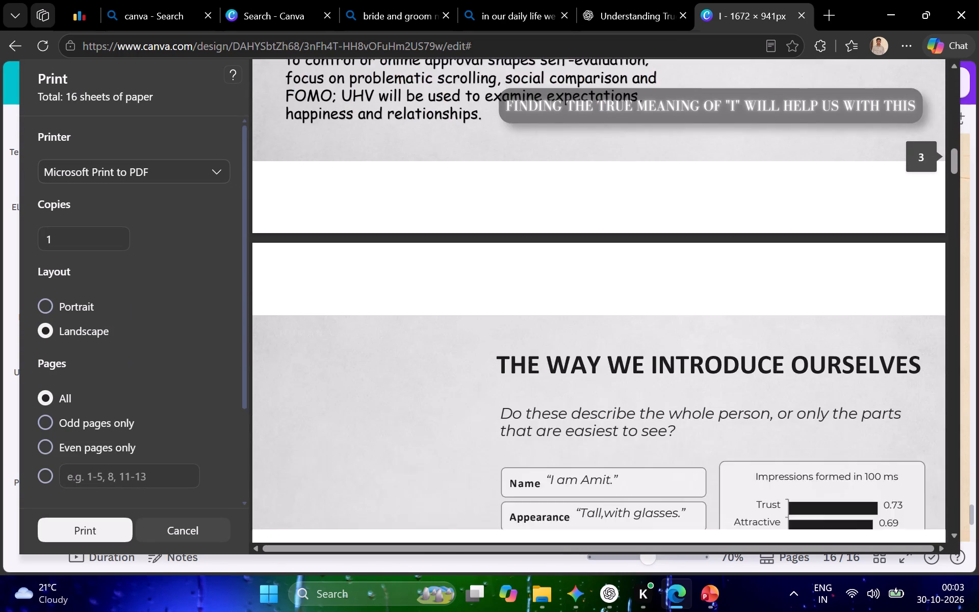
scroll(493, 360, "down", 15)
scroll(492, 357, "down", 8)
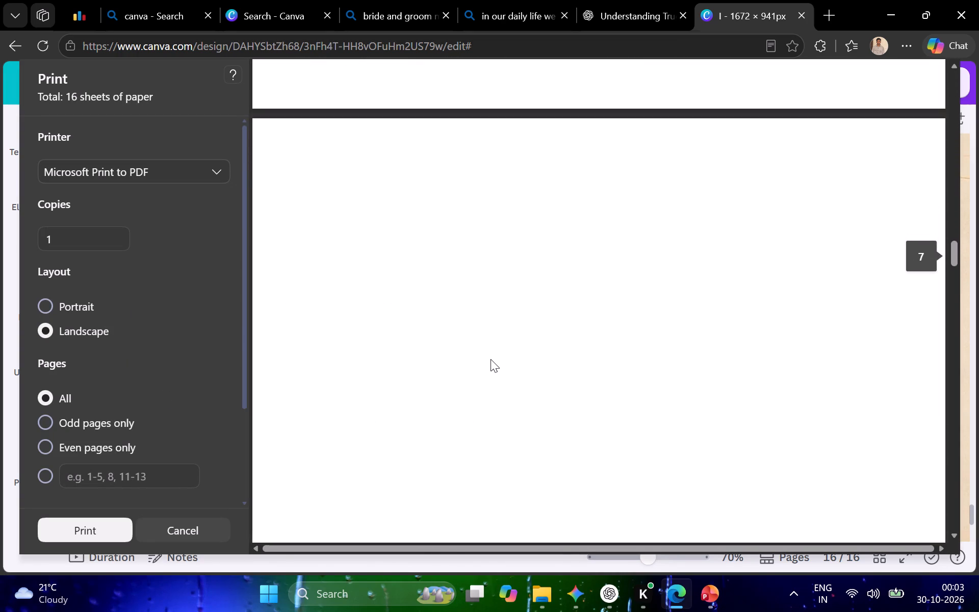
scroll(491, 359, "down", 18)
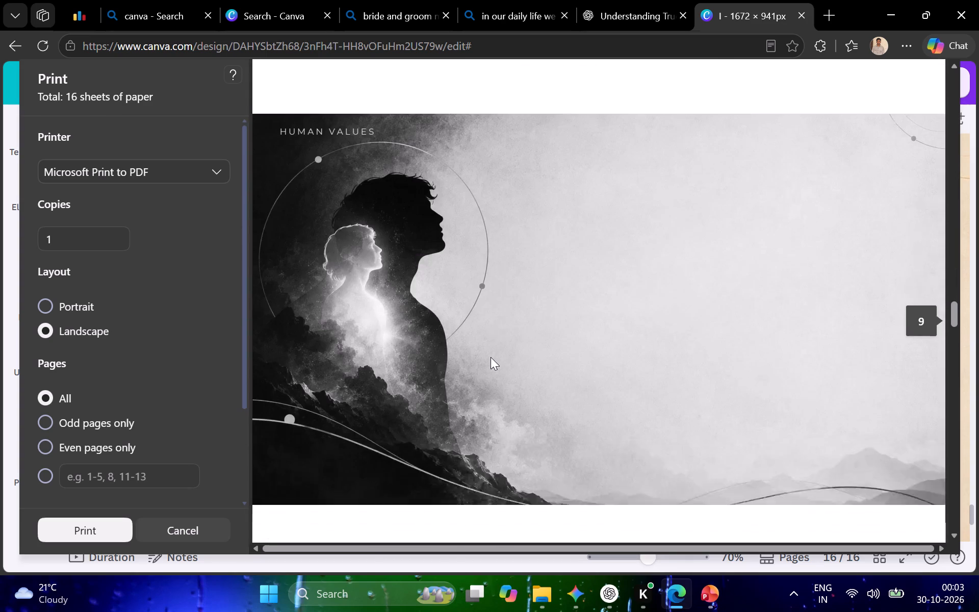
scroll(491, 357, "down", 10)
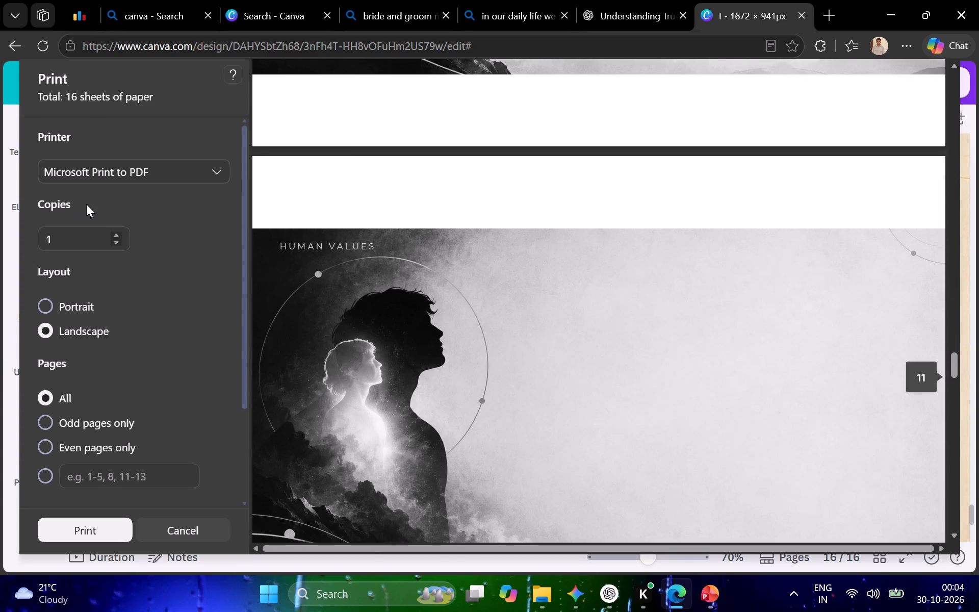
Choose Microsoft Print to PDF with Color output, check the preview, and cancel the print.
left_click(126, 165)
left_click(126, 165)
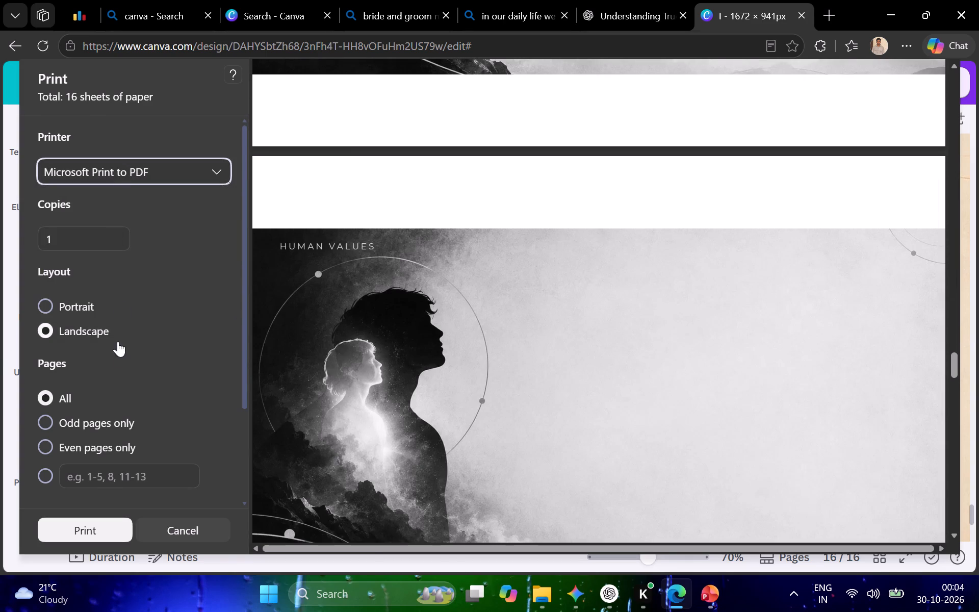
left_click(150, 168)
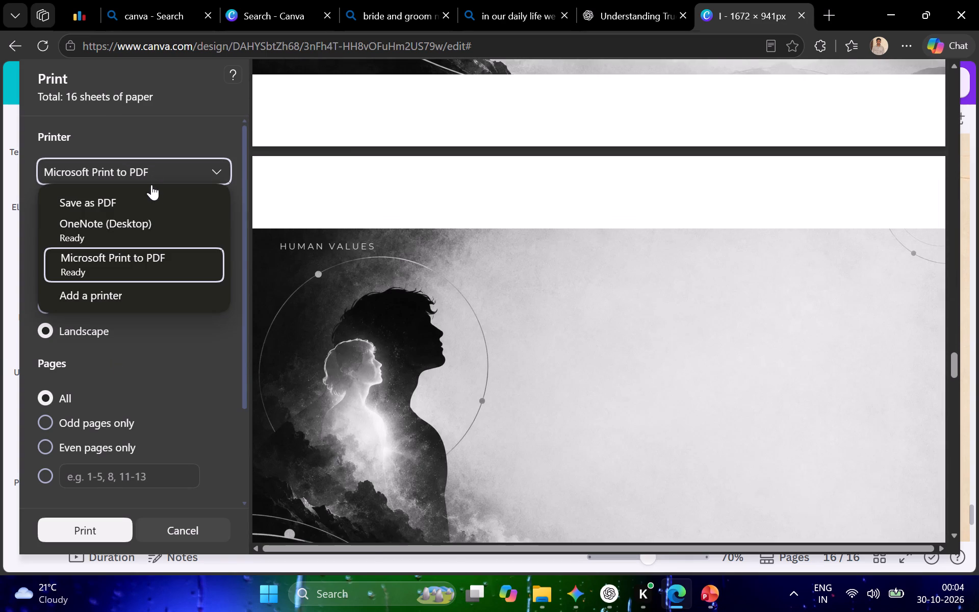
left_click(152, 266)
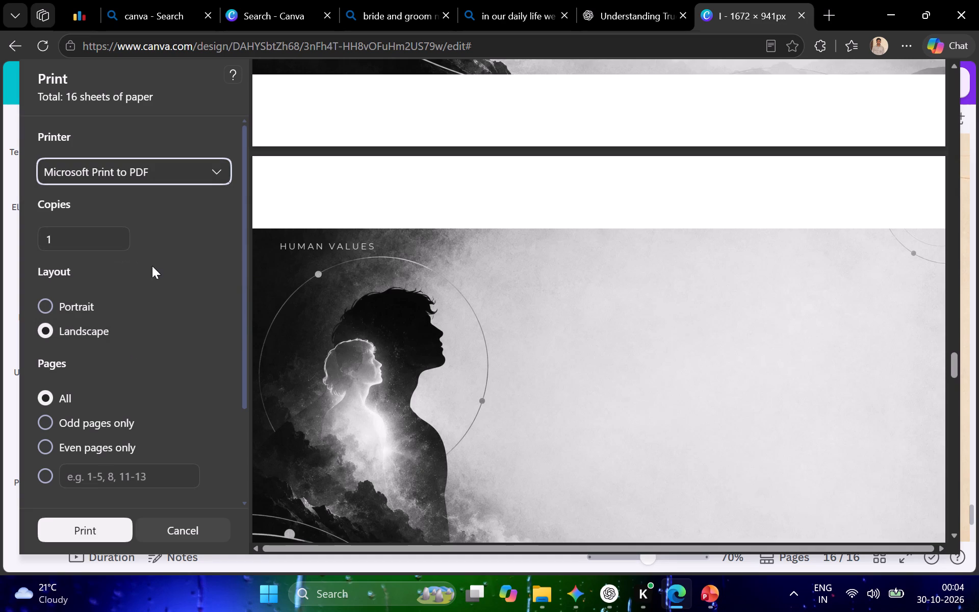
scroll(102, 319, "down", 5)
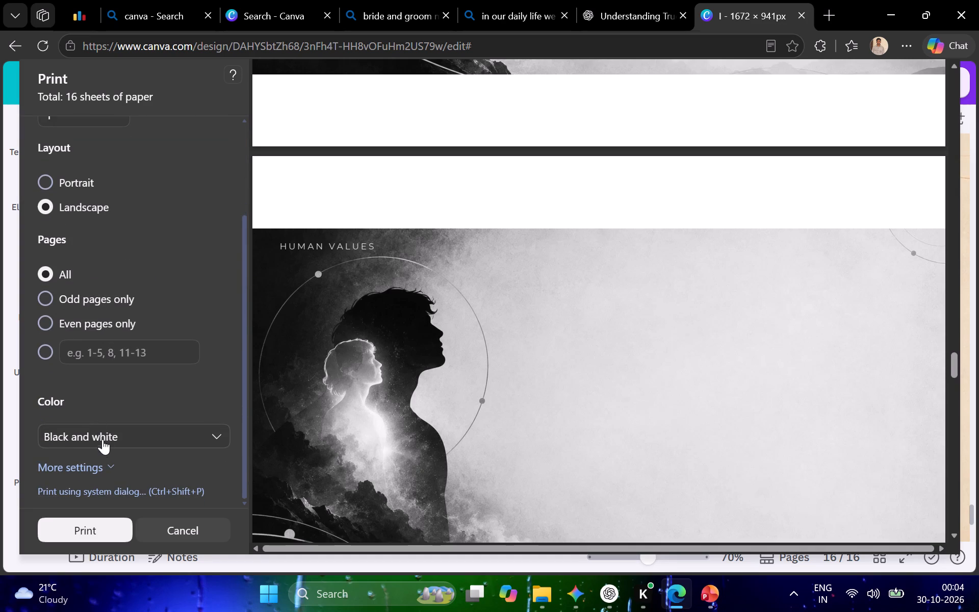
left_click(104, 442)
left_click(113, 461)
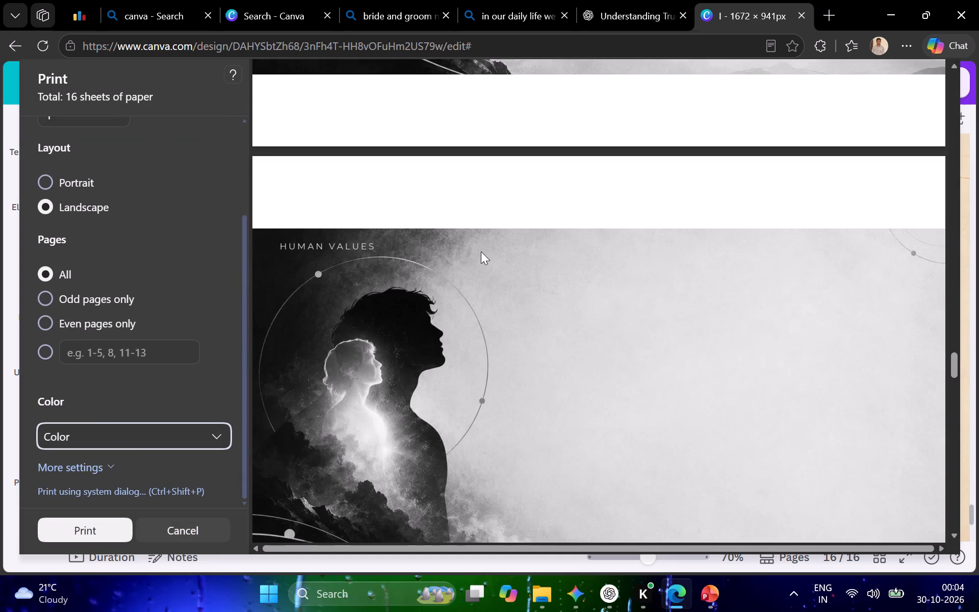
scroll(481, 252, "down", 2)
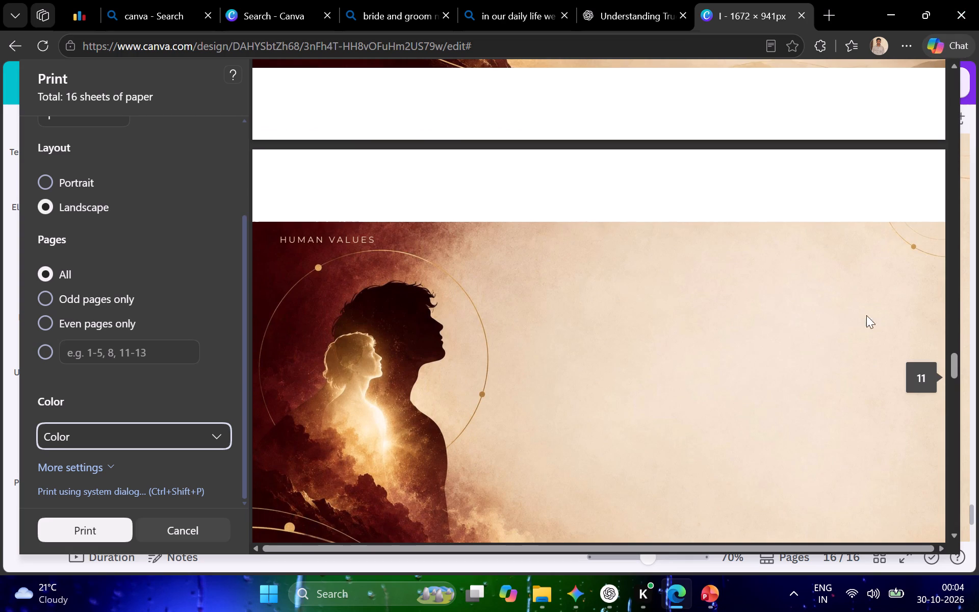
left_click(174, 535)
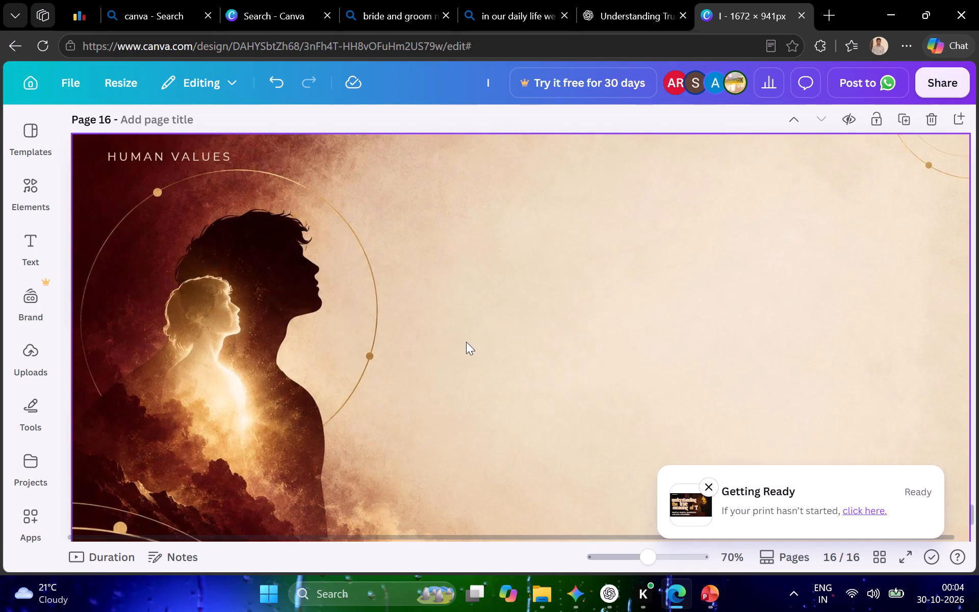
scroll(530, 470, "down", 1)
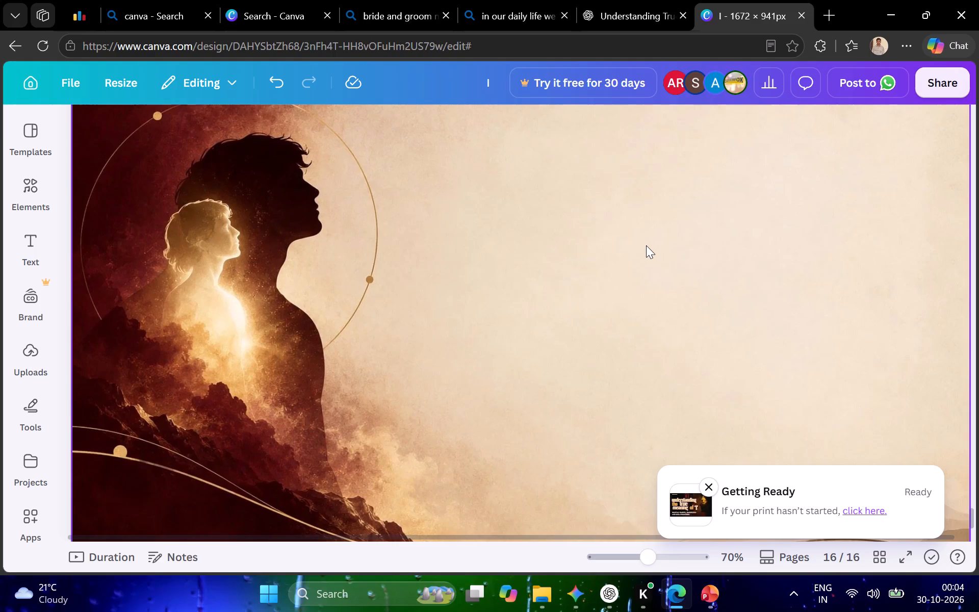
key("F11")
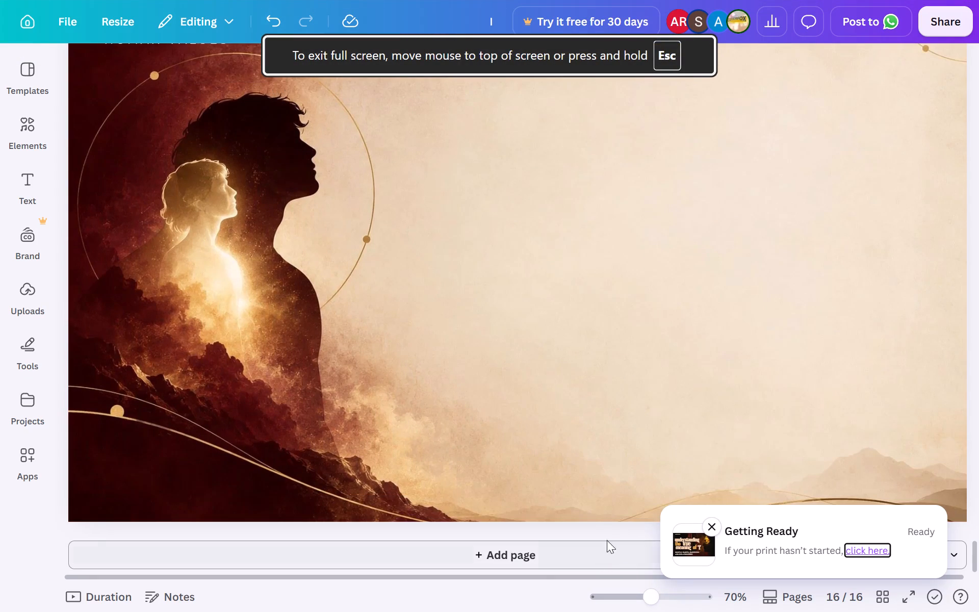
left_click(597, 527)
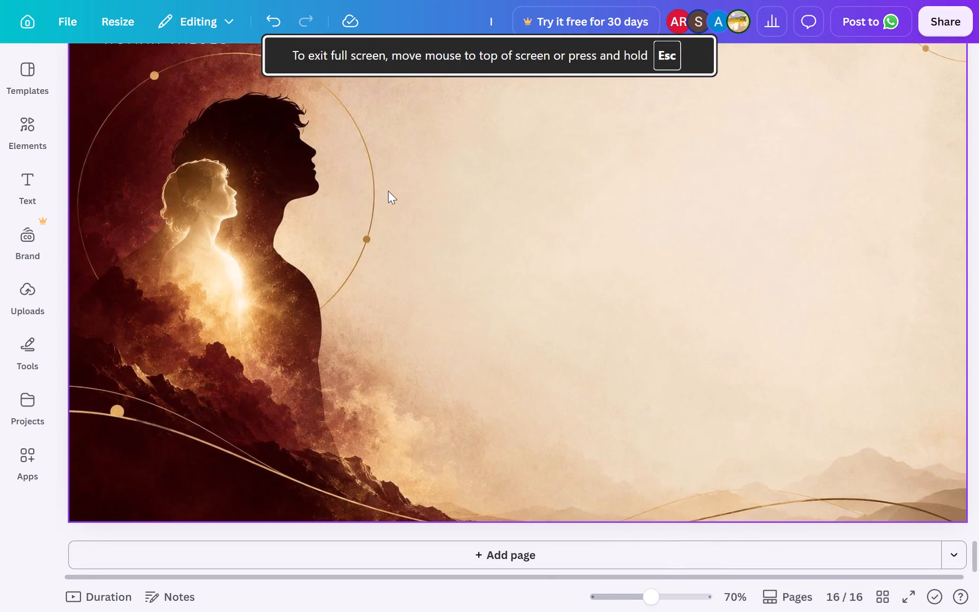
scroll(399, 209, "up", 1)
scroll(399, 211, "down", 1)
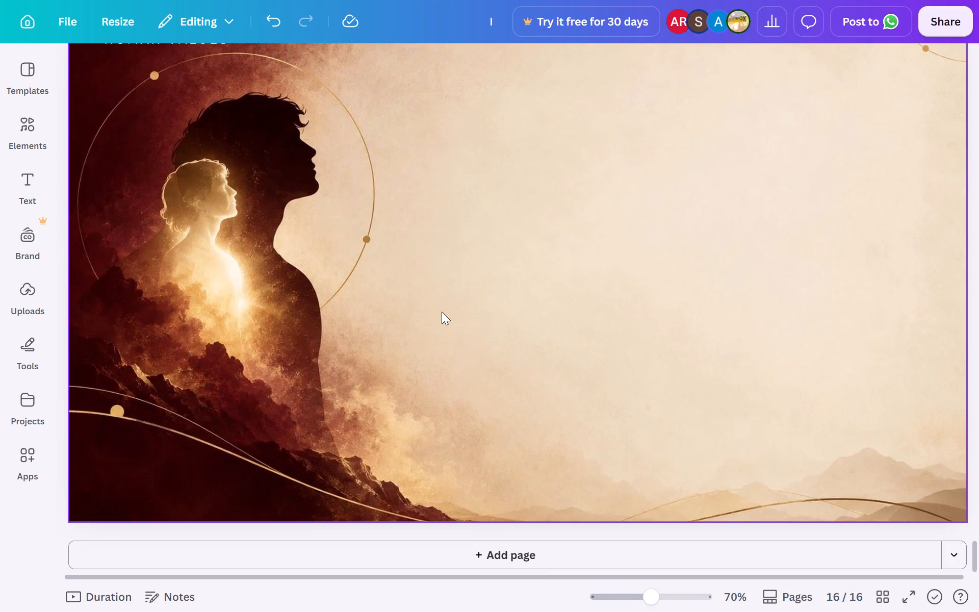
Capture a region screenshot of the blank Human Values background on page 16, framed to the page edges.
scroll(442, 312, "up", 1)
left_click(648, 599)
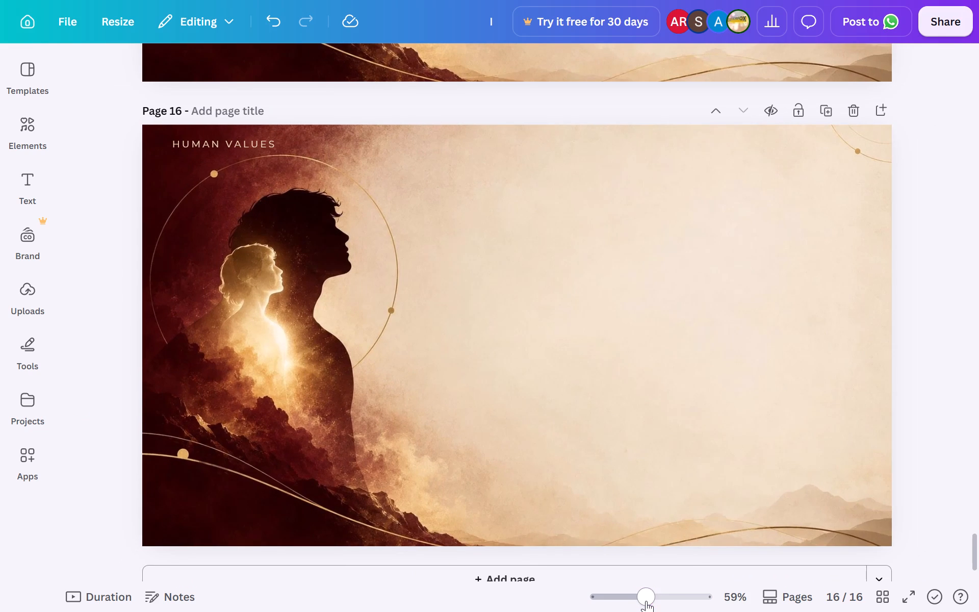
left_click(650, 600)
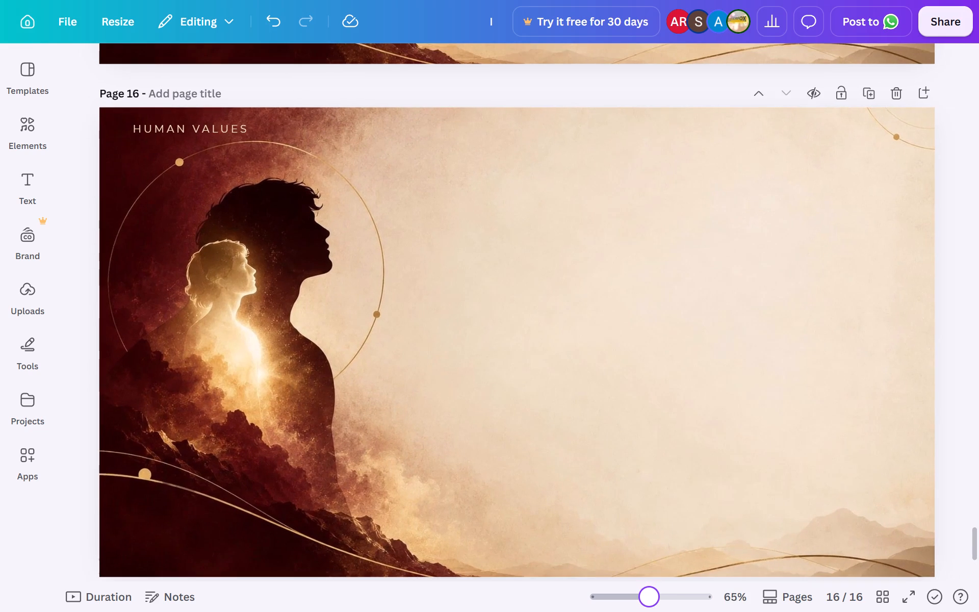
scroll(607, 439, "down", 1)
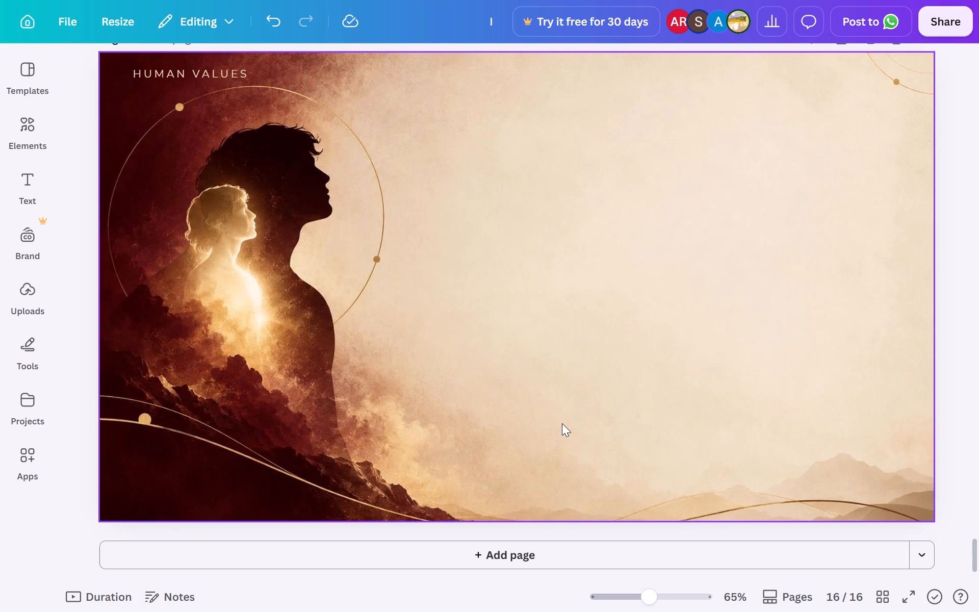
key("Print")
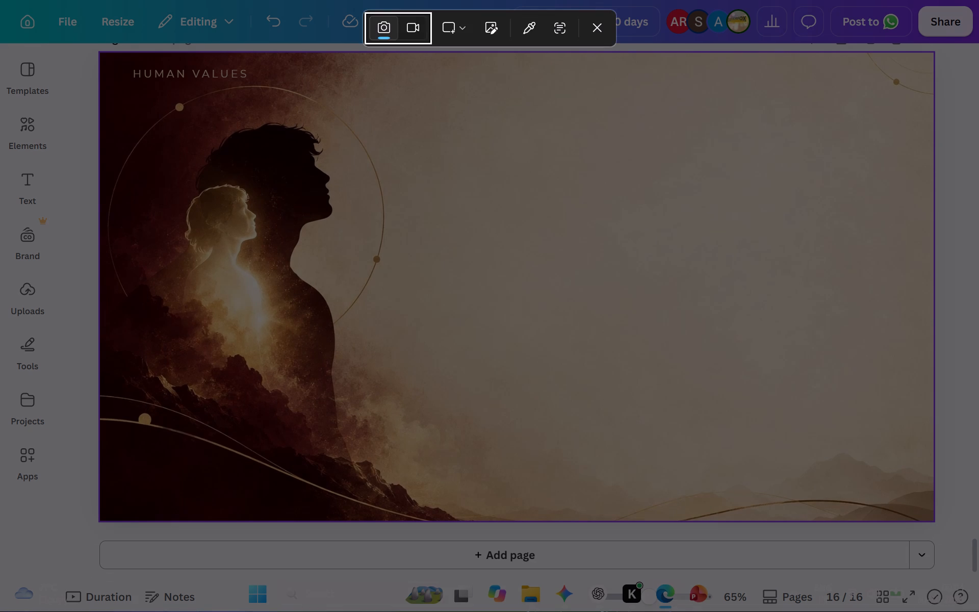
left_click_drag(99, 51, 935, 519)
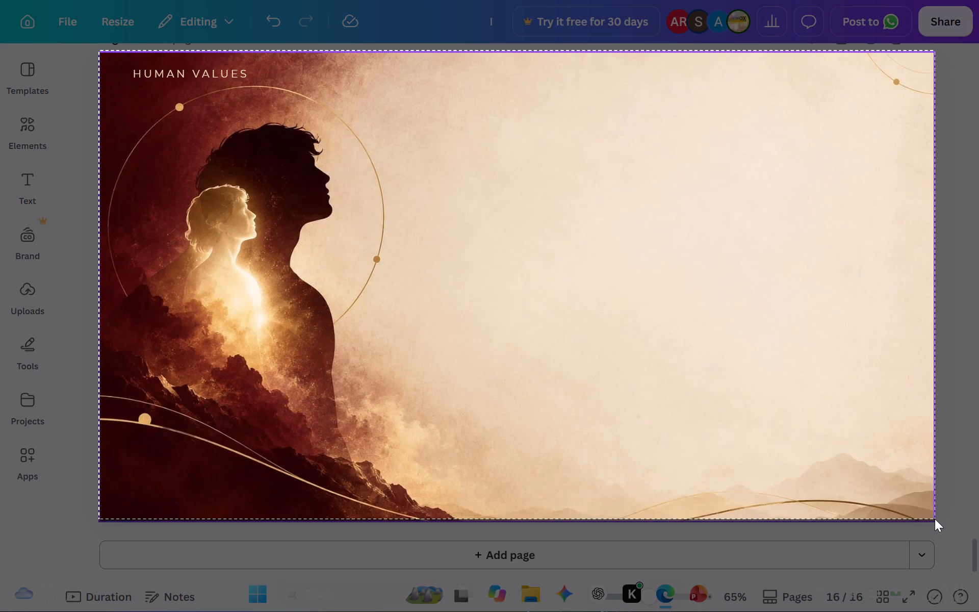
left_click_drag(935, 519, 934, 522)
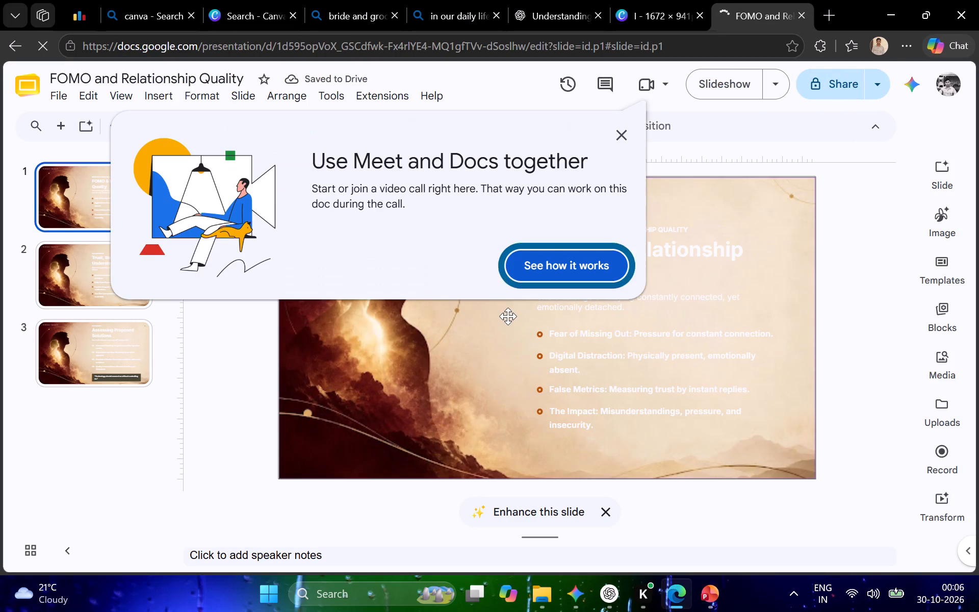
left_click(621, 130)
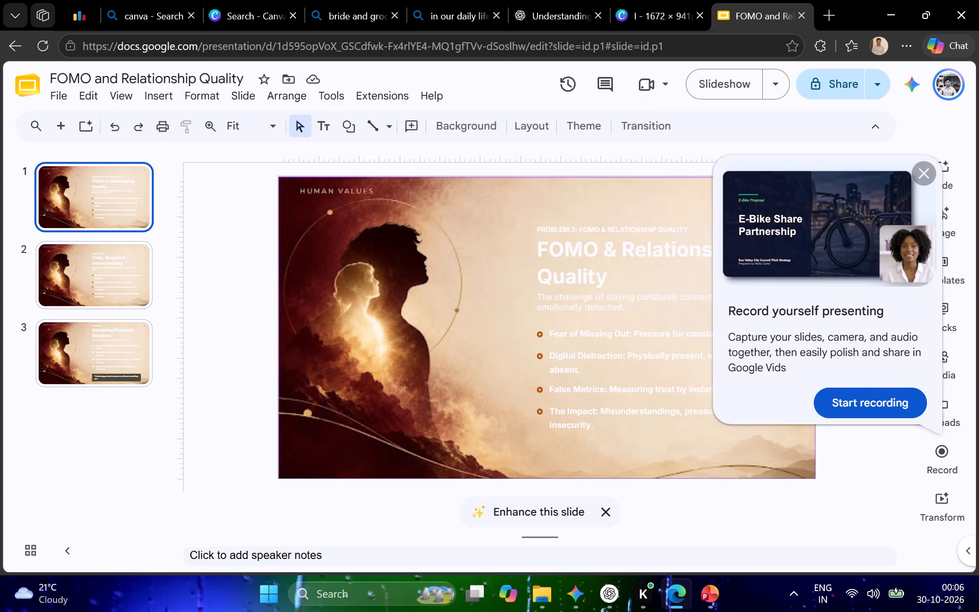
Shift the background image on slide 1 slightly downward and dismiss the recording pop-up.
left_click(482, 324)
left_click_drag(510, 227, 516, 241)
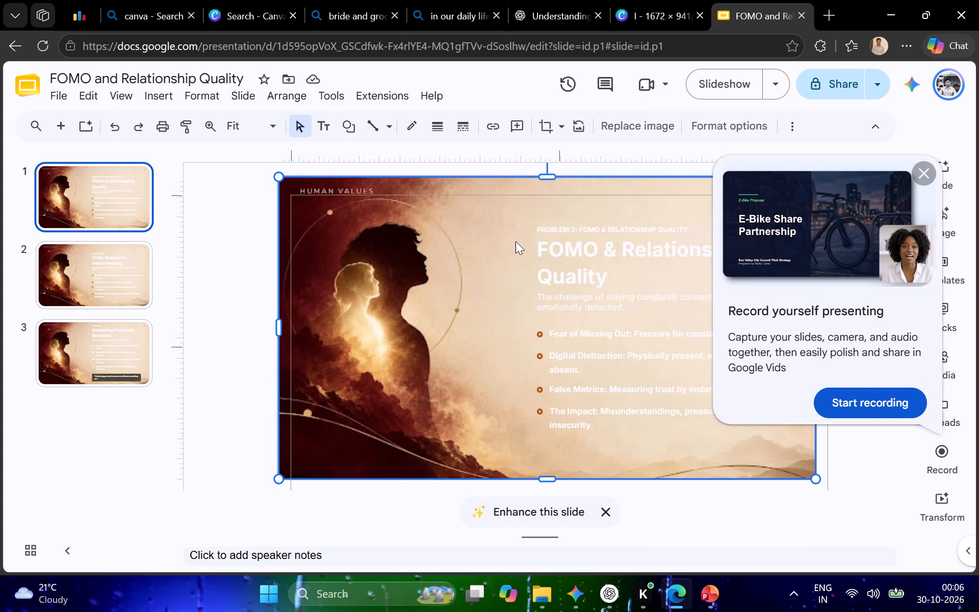
left_click_drag(516, 241, 510, 237)
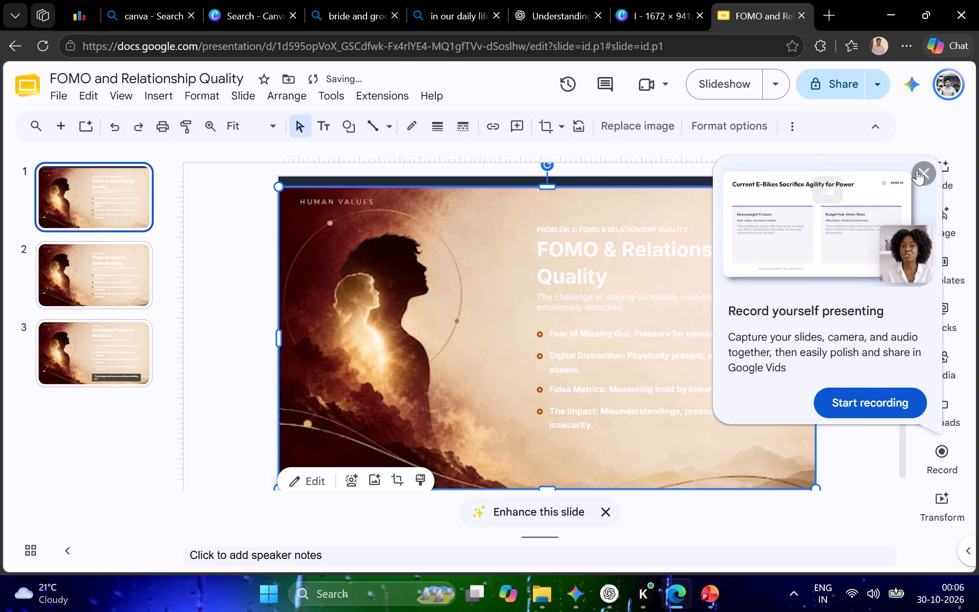
left_click(921, 170)
Copy all elements of slide 1, including the background image and the FOMO text boxes.
left_click(486, 224)
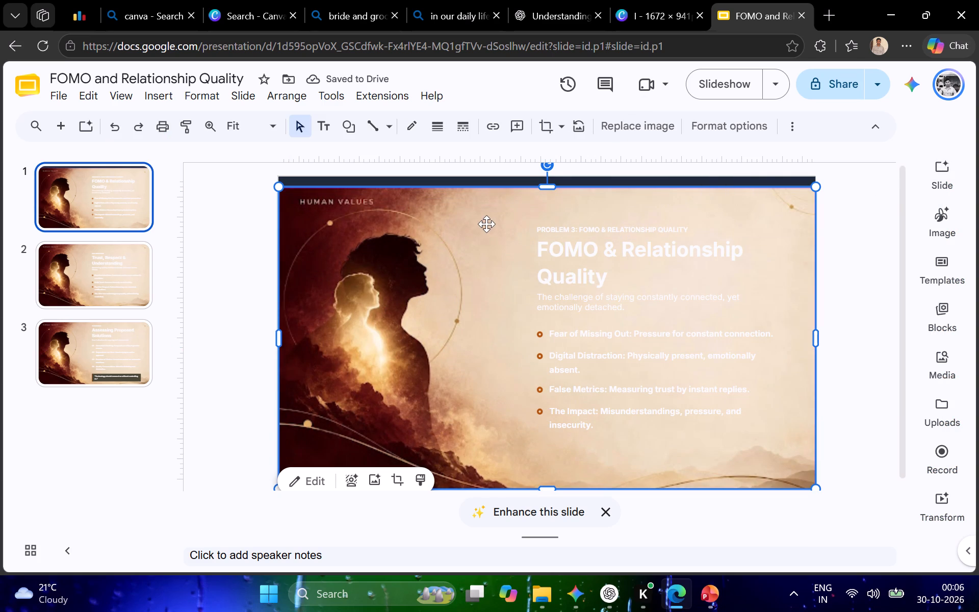
key("ctrl+a")
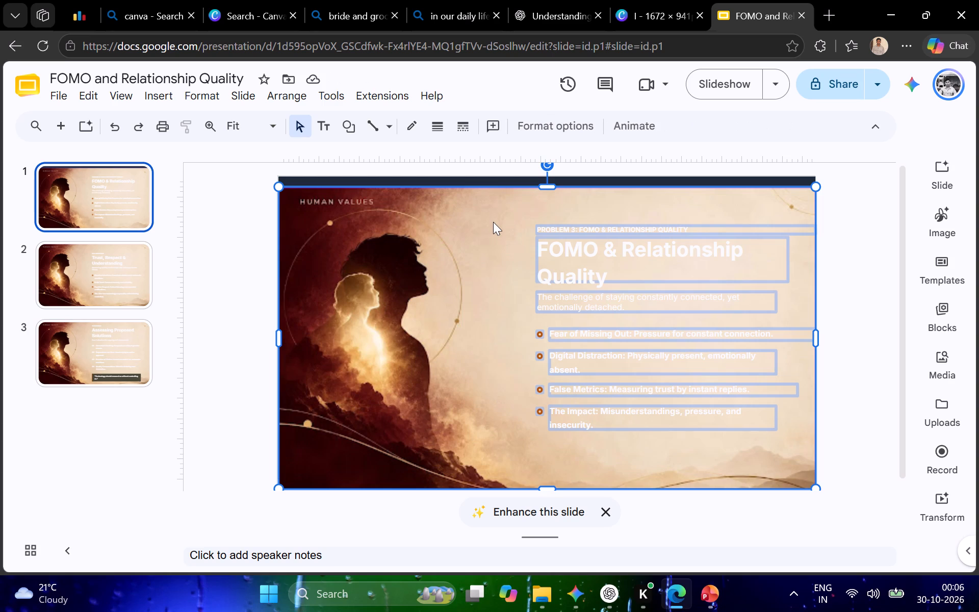
key("ctrl+c")
Return to the Canva design and undo the edits on page 10 back past the "Fear of Missing Out" text.
left_click(630, 8)
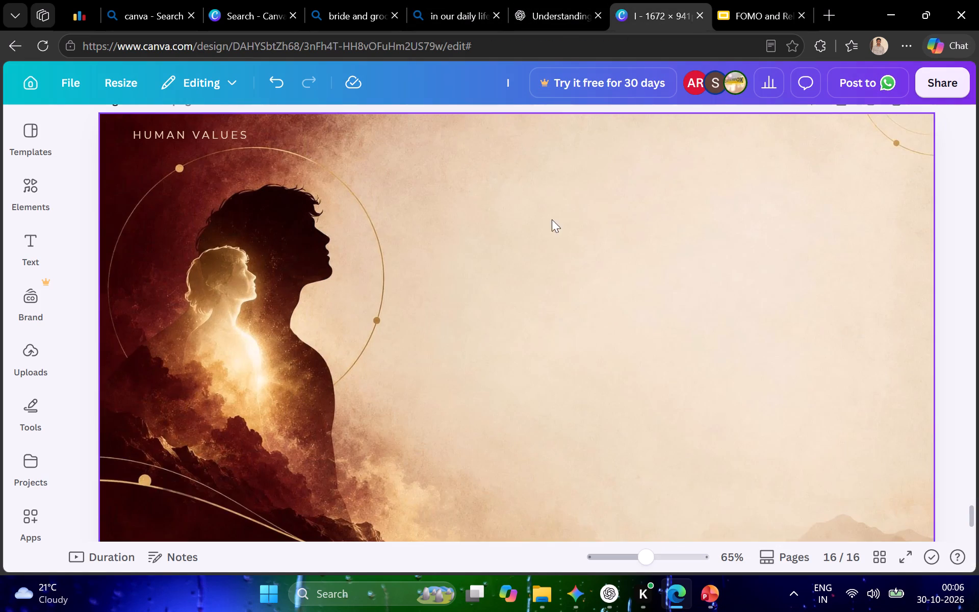
scroll(460, 280, "down", 2)
scroll(460, 280, "up", 3)
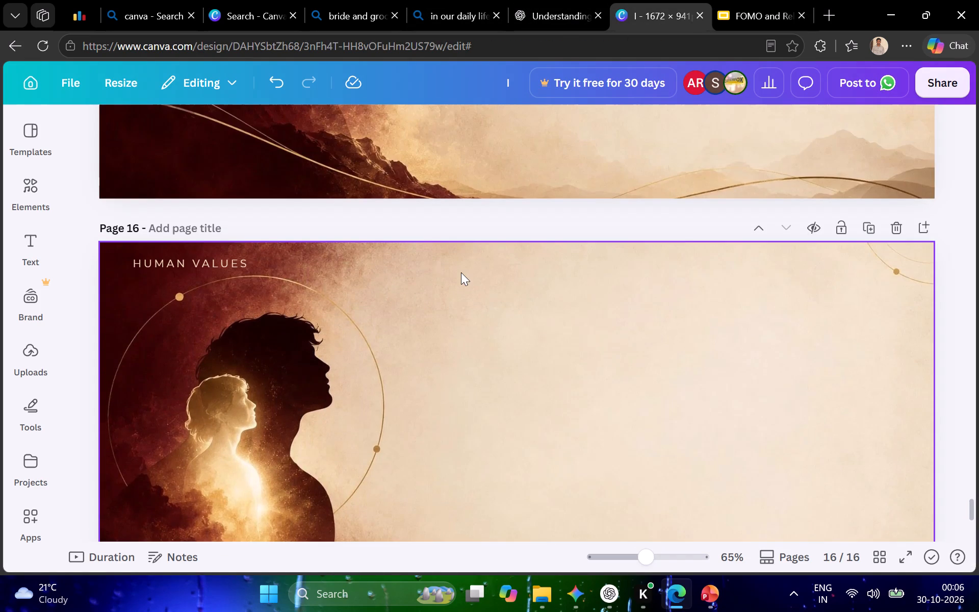
scroll(461, 272, "up", 4)
scroll(463, 272, "up", 20)
scroll(463, 272, "up", 3)
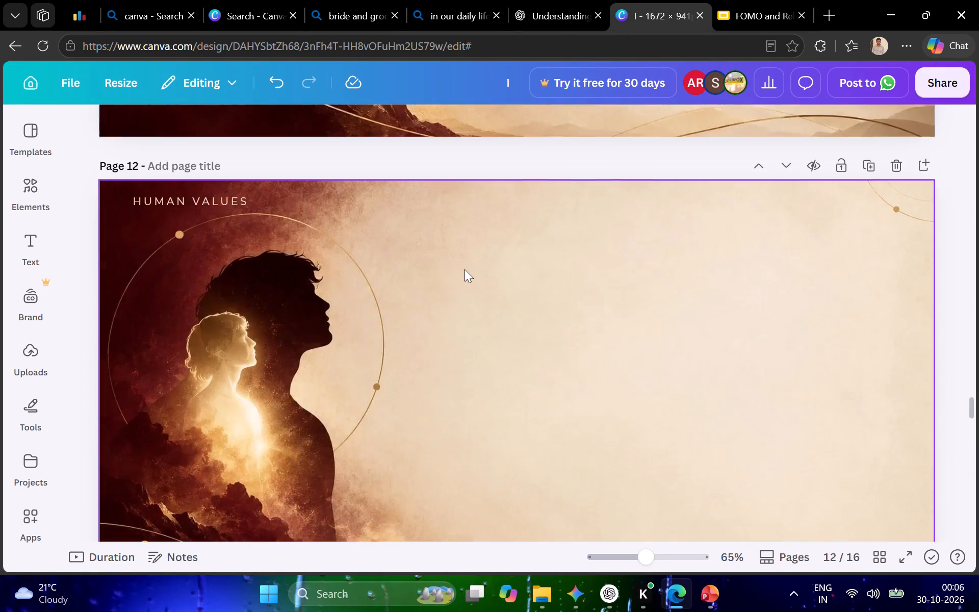
scroll(465, 269, "up", 11)
left_click(513, 356)
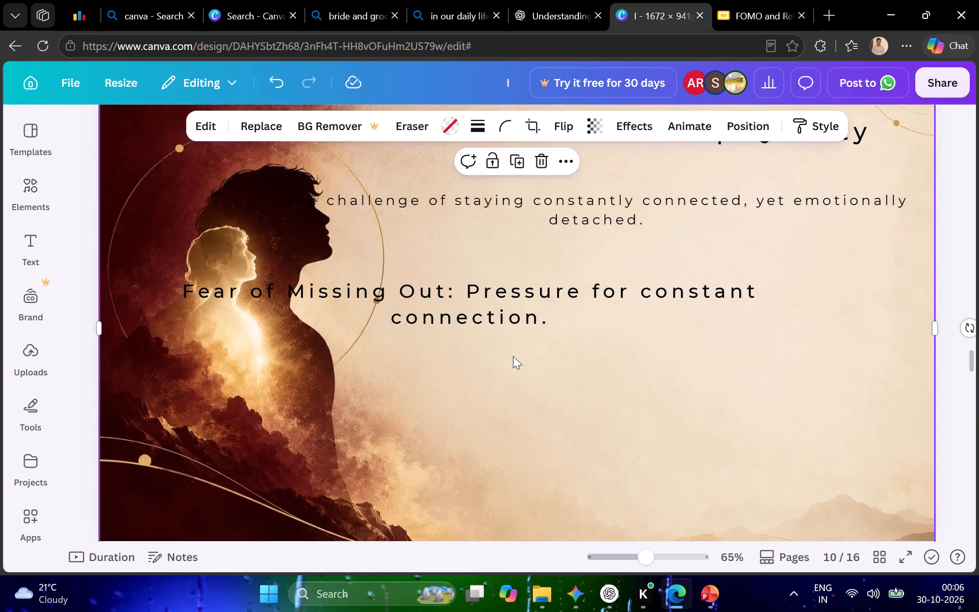
key("ctrl+z")
key("ctrl+z")
key("ctrl+z")
key("ctrl+z")
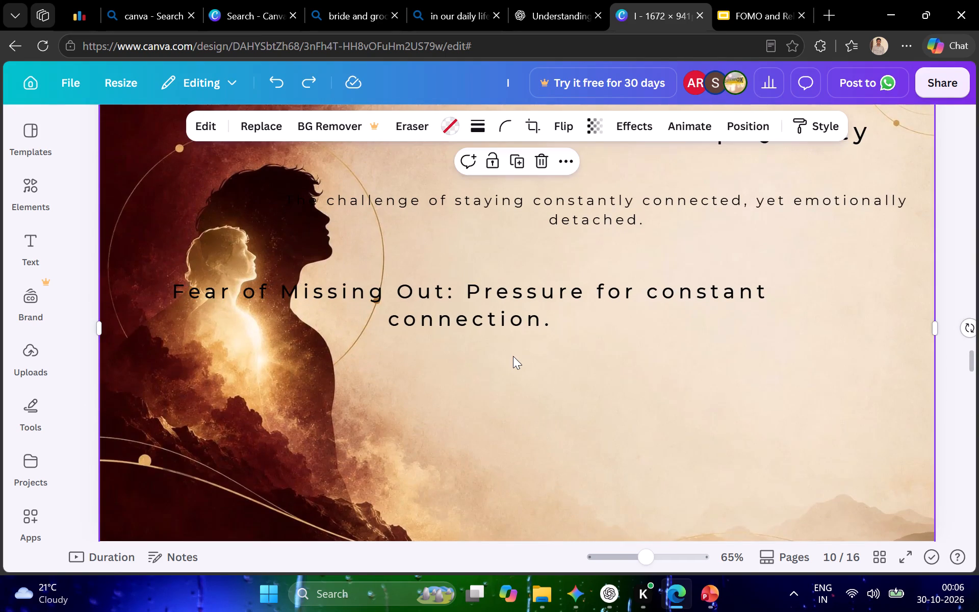
key("ctrl+z")
key("ctrl+z")
key("ctrl+z")
key("ctrl+z")
key("ctrl+z")
key("ctrl+z")
key("ctrl+z")
key("ctrl+z")
key("ctrl+z")
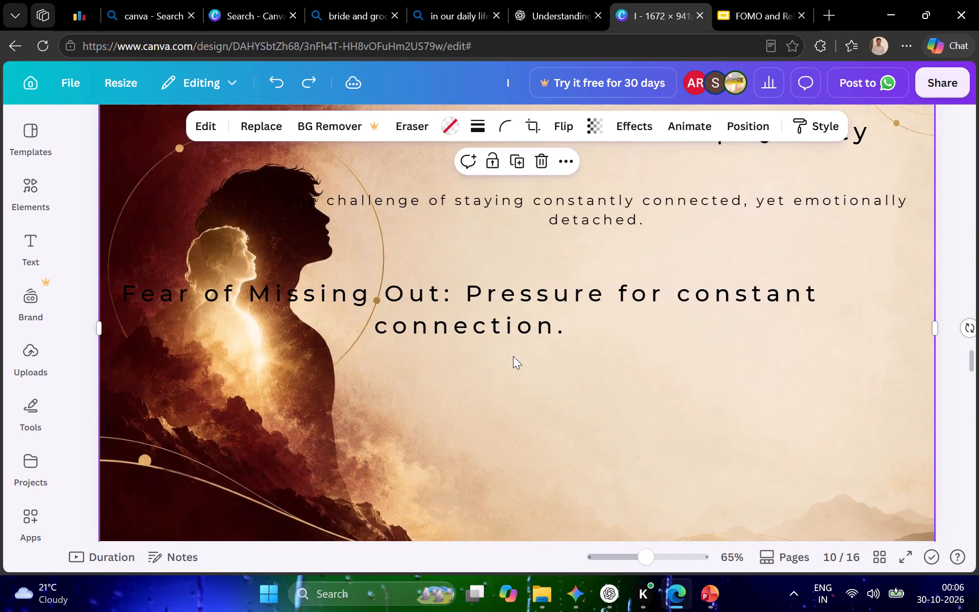
key("ctrl+z")
key("ctrl+z")
key("ctrl+z")
key("ctrl+z")
key("ctrl+z")
key("ctrl+z")
key("ctrl+z")
key("ctrl+z")
key("ctrl+z")
key("ctrl+z")
key("ctrl+z")
key("ctrl+z")
key("ctrl+z")
key("ctrl+z")
key("ctrl+z")
key("ctrl+z")
key("ctrl+z")
key("ctrl+z")
key("ctrl+z")
key("ctrl+z")
key("ctrl+z")
key("ctrl+z")
key("ctrl+z")
key("ctrl+z")
key("ctrl+z")
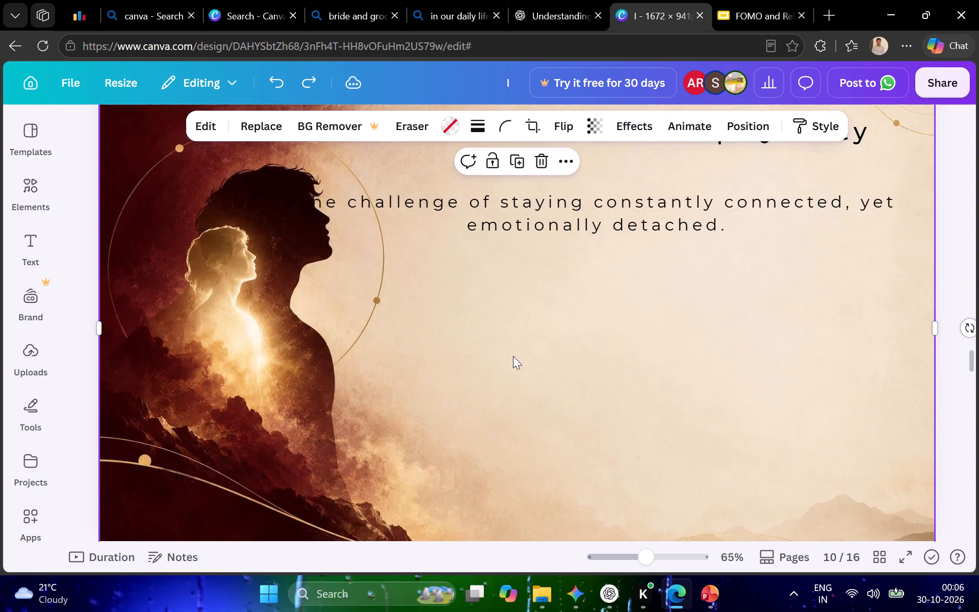
Undo the remaining page 10 edits until the heading and subtitle text are removed, leaving only the background image.
scroll(508, 356, "down", 1, "ctrl")
scroll(508, 355, "up", 5, "ctrl")
scroll(507, 349, "down", 4, "ctrl")
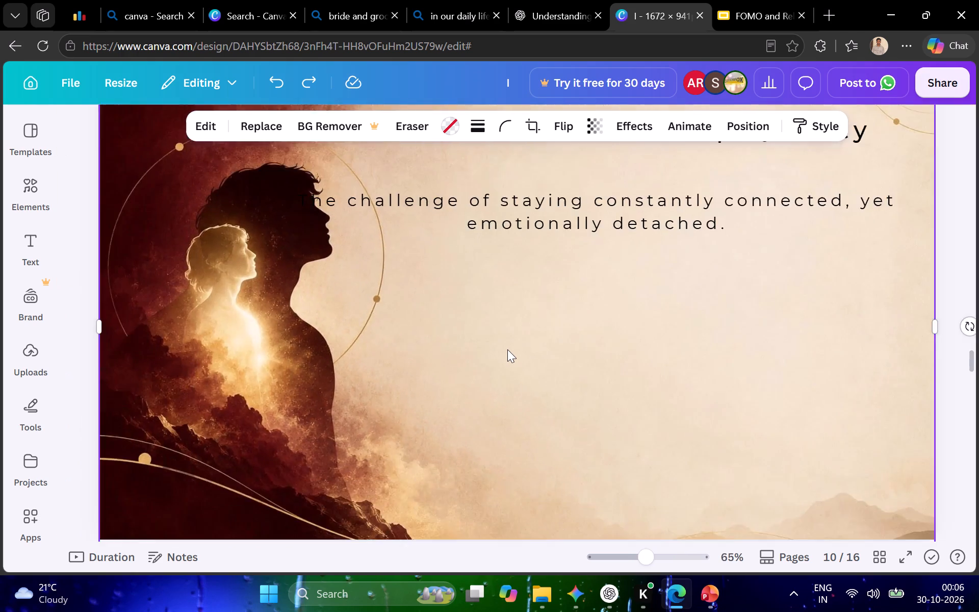
scroll(507, 349, "down", 2, "ctrl")
key("ctrl+z")
key("ctrl+z")
key("ctrl+z")
key("ctrl+z")
key("ctrl+z")
key("ctrl+z")
key("ctrl+z")
key("ctrl+z")
key("ctrl+z")
key("ctrl+z")
key("ctrl+z")
key("ctrl+z")
key("ctrl+z")
key("ctrl+z")
key("ctrl+z")
key("ctrl+z")
key("ctrl+z")
key("ctrl+z")
key("ctrl+z")
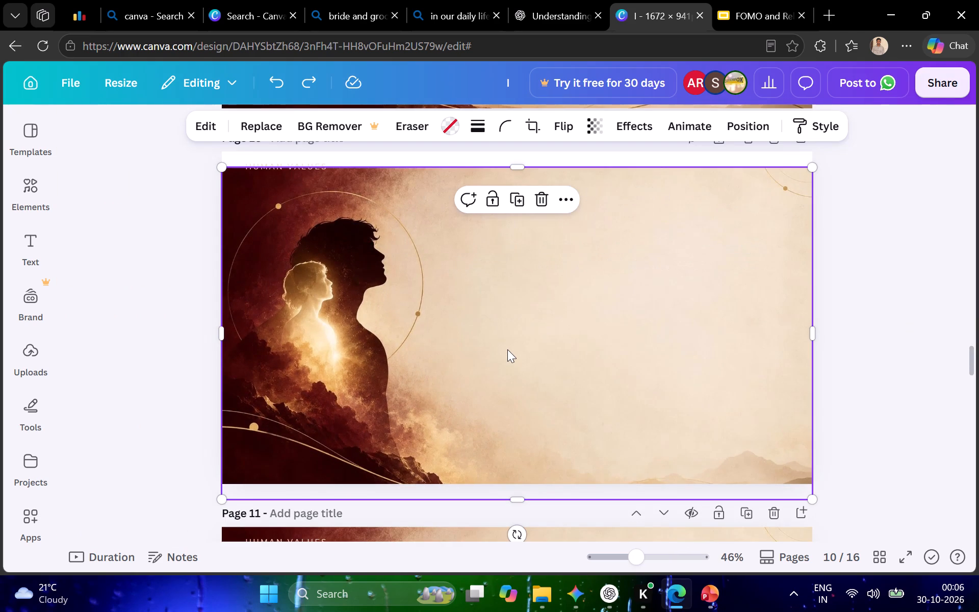
left_click(507, 329)
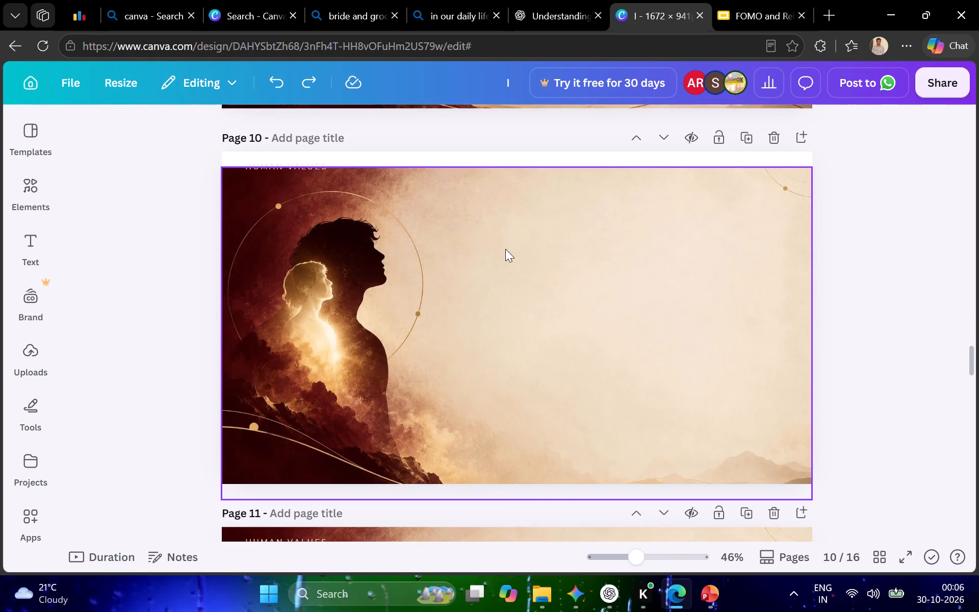
Paste the copied FOMO & Relationship Quality text onto page 10 and enlarge it to a font size of about 21.9.
key("ctrl+v")
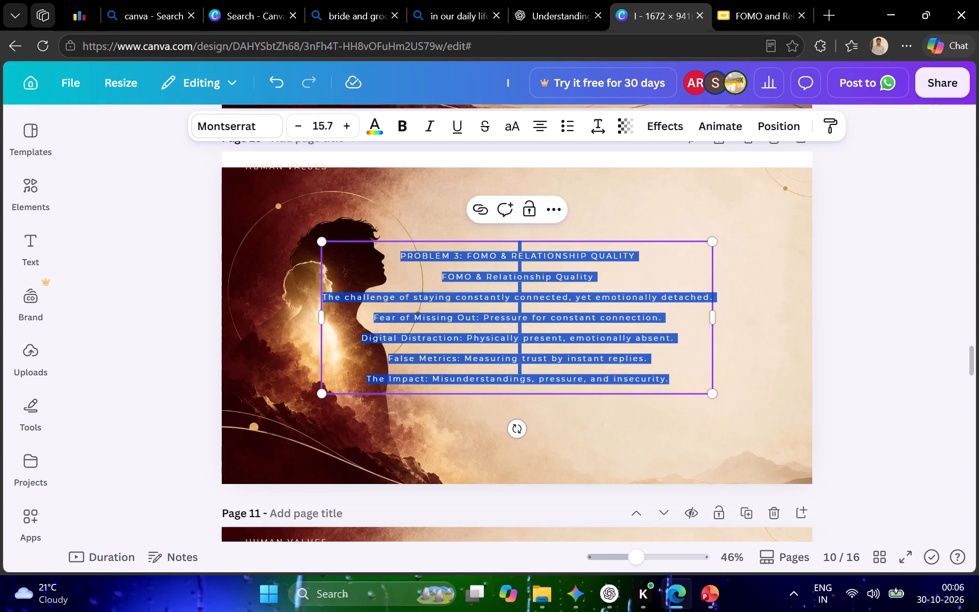
left_click_drag(322, 243, 300, 217)
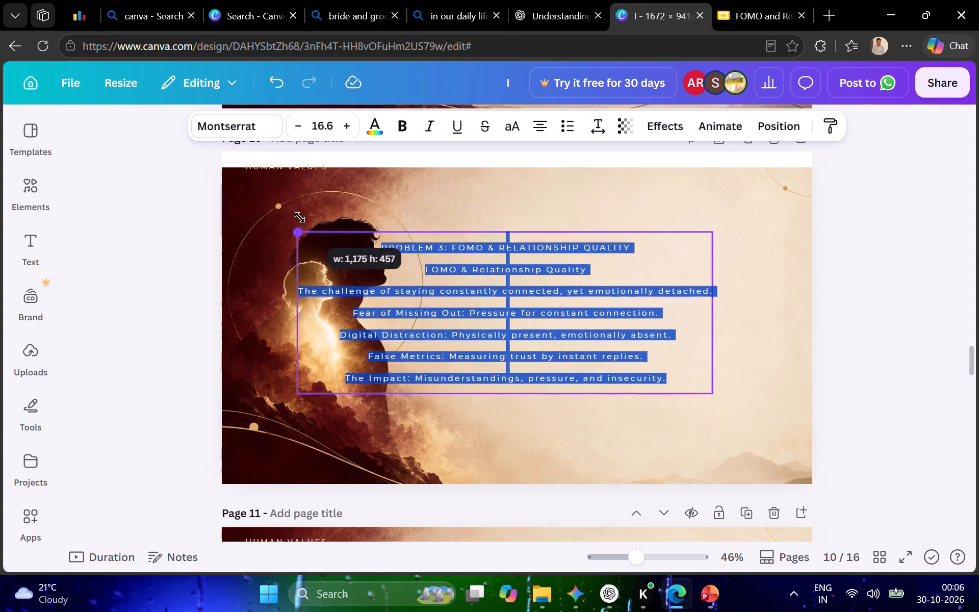
left_click_drag(300, 217, 245, 164)
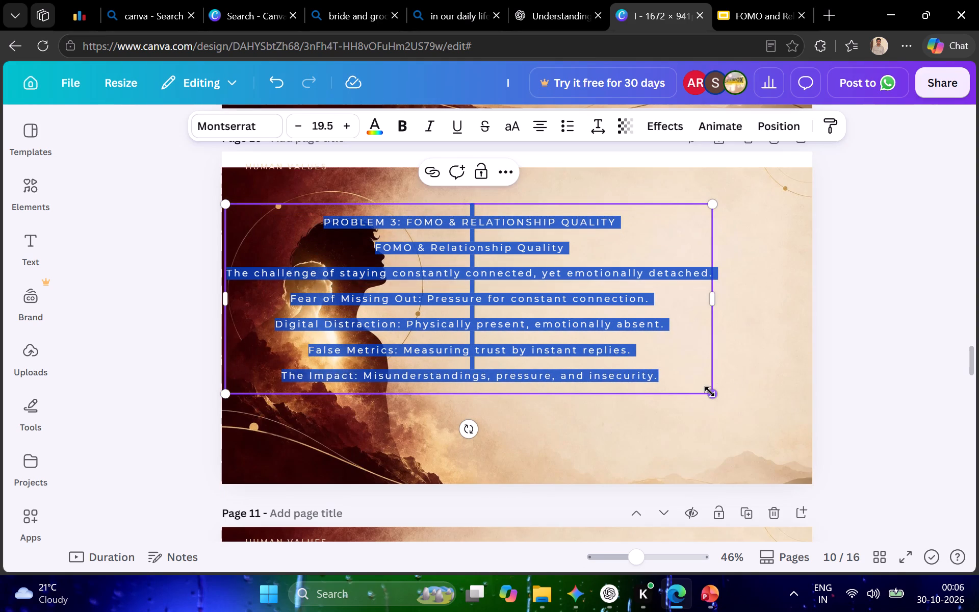
left_click_drag(712, 392, 763, 433)
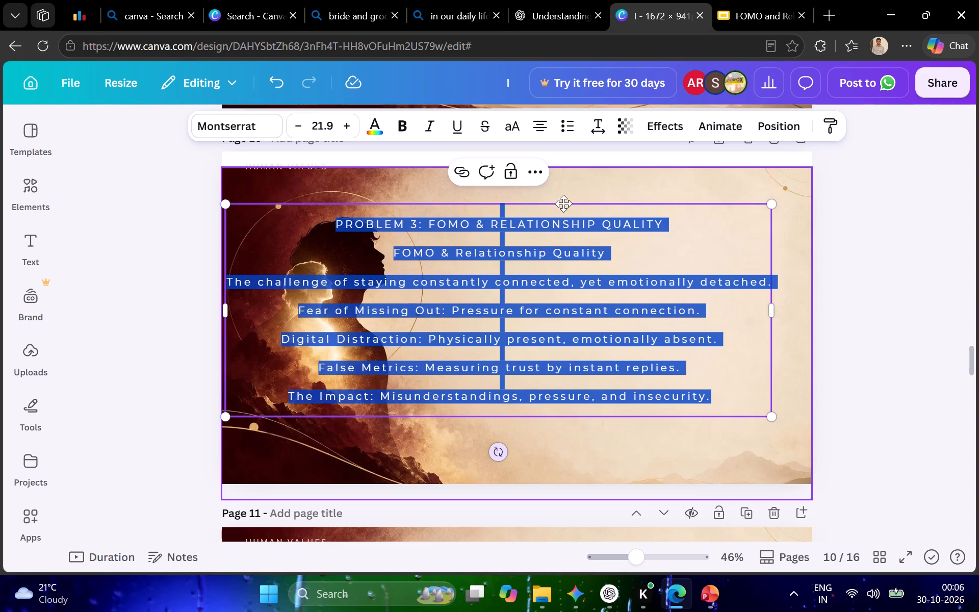
Move the pasted text box onto the light area beside the silhouette, scaling its text down to about 20.9.
left_click_drag(555, 202, 636, 191)
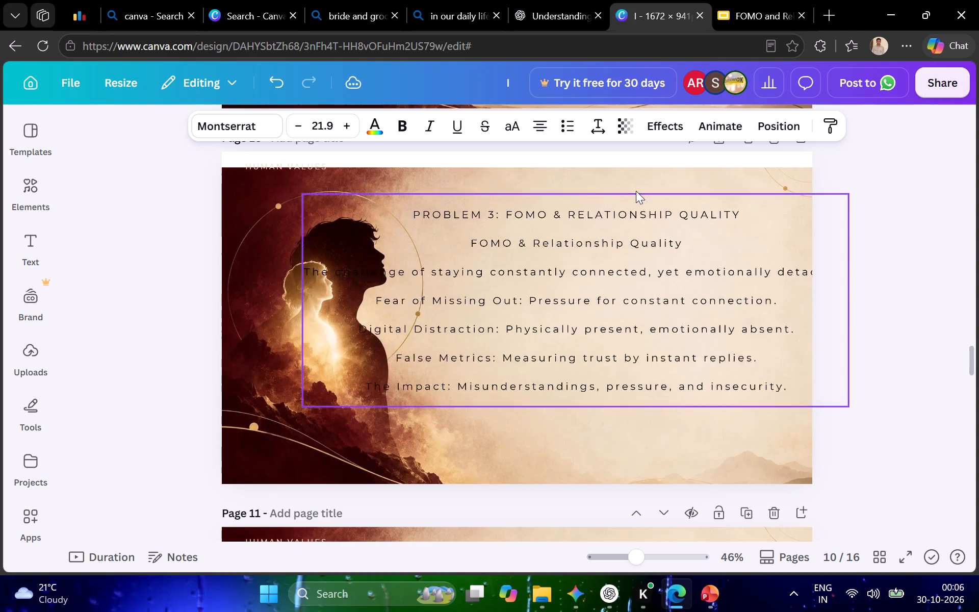
left_click_drag(636, 191, 686, 196)
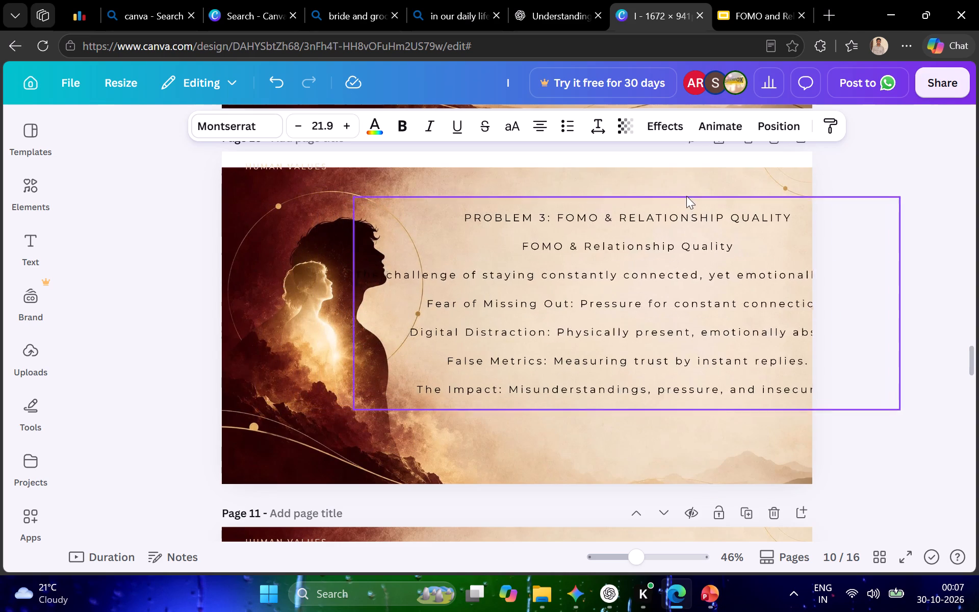
left_click_drag(686, 196, 689, 182)
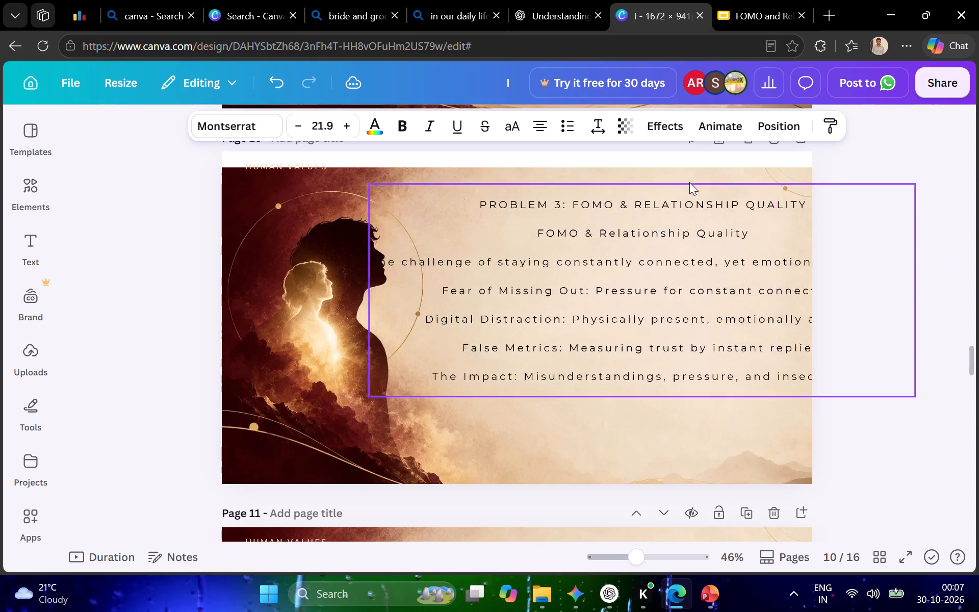
left_click_drag(689, 182, 620, 188)
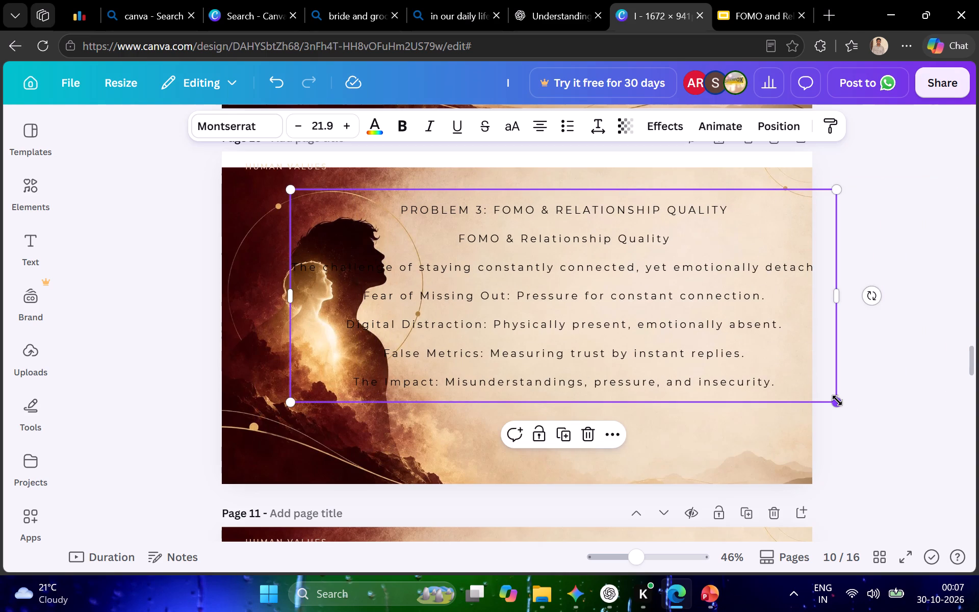
left_click_drag(837, 400, 807, 403)
left_click_drag(638, 199, 683, 191)
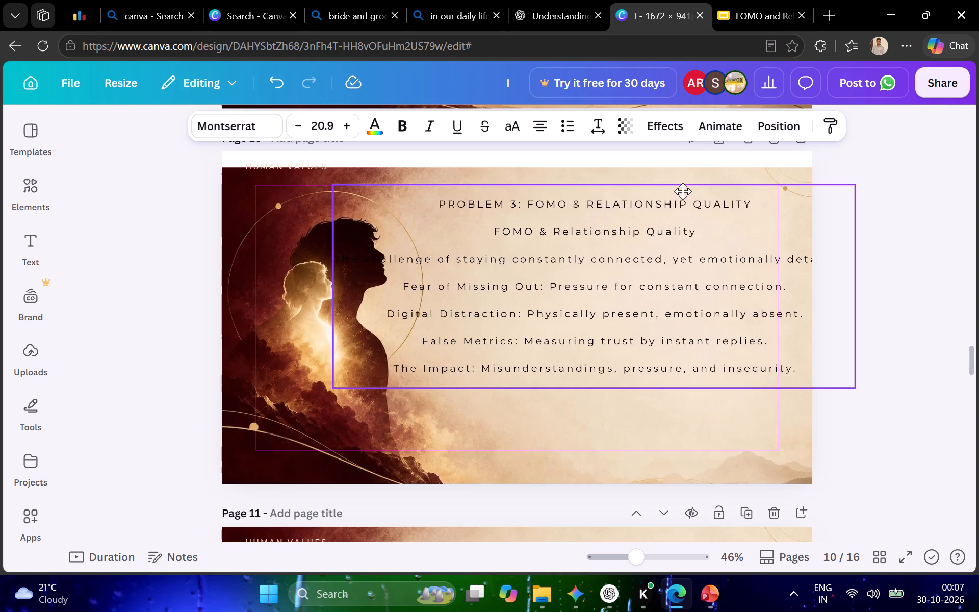
left_click_drag(683, 191, 711, 237)
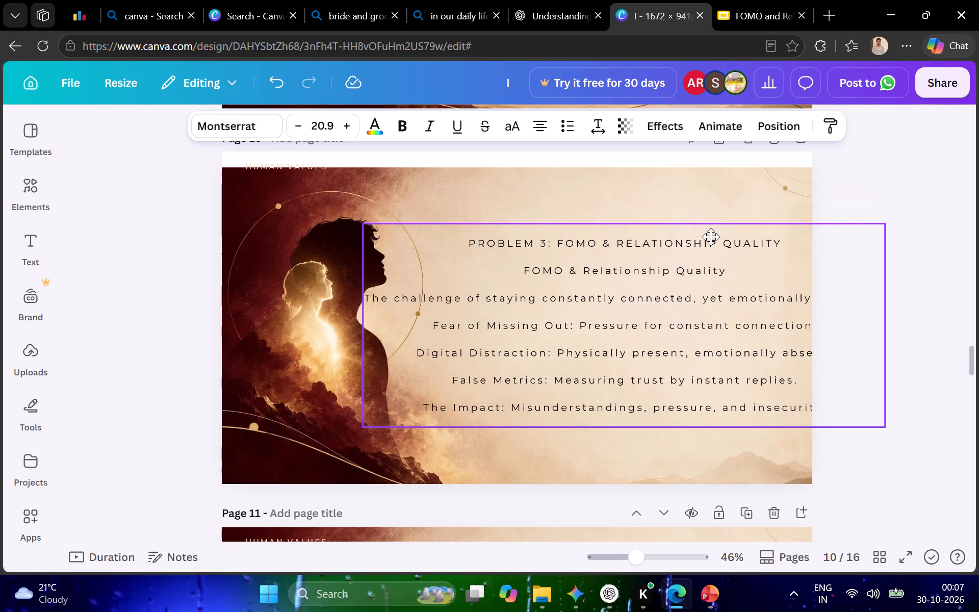
left_click_drag(711, 237, 706, 222)
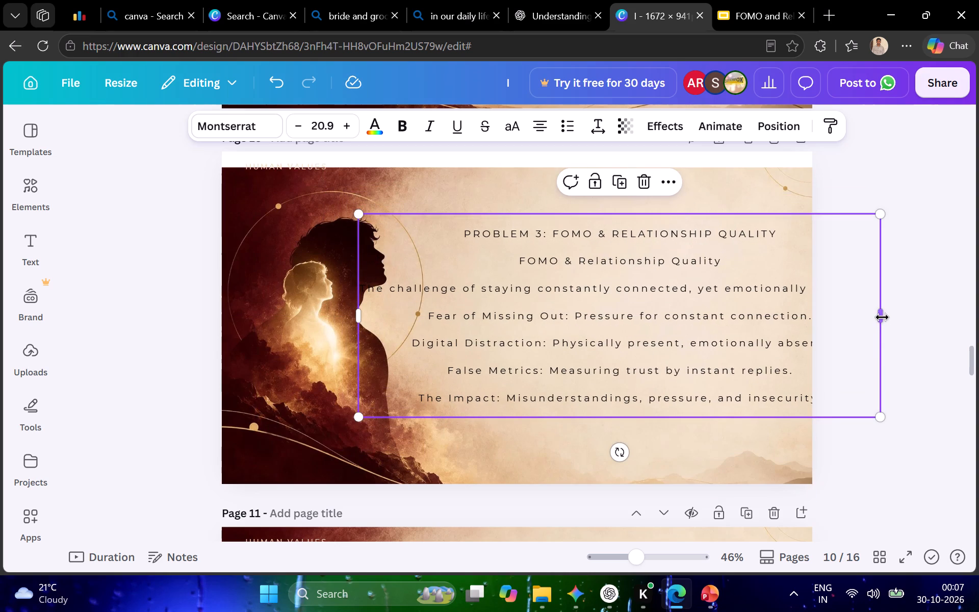
Narrow the text box from both sides so it fits between the silhouette and the page's right edge.
left_click_drag(882, 317, 816, 316)
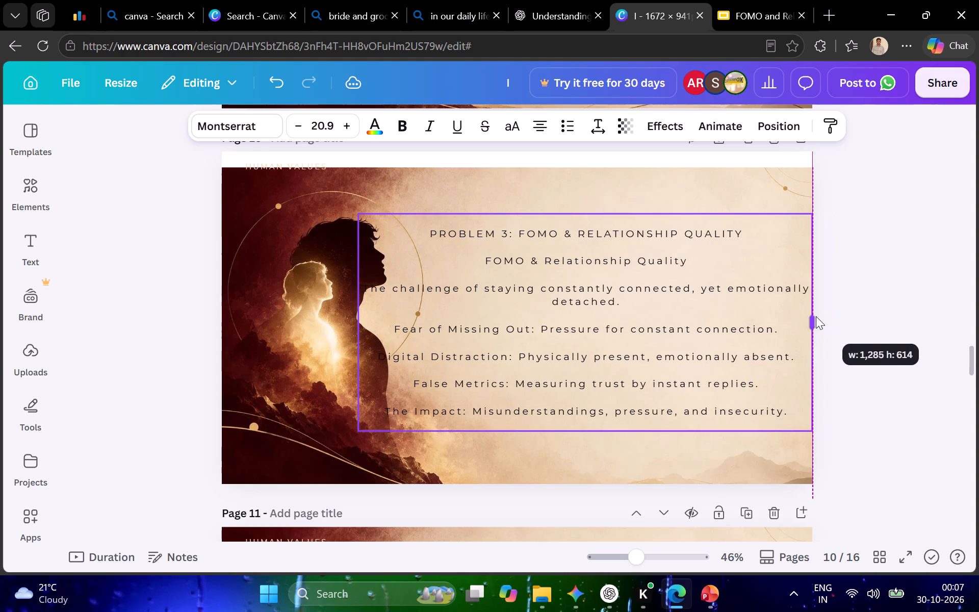
left_click_drag(816, 316, 815, 316)
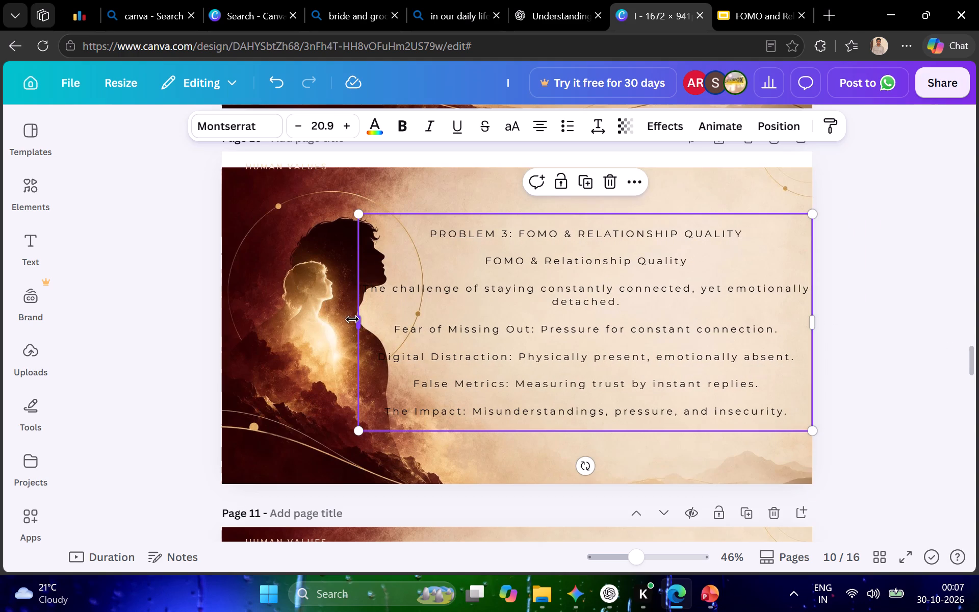
left_click(362, 324)
left_click_drag(355, 320, 372, 320)
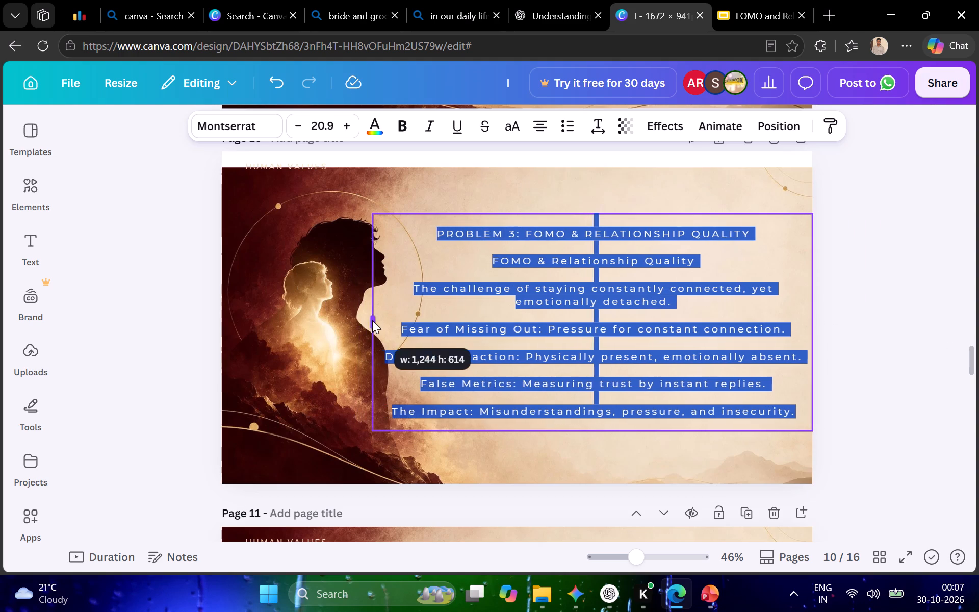
left_click_drag(372, 320, 373, 320)
left_click_drag(373, 317, 379, 318)
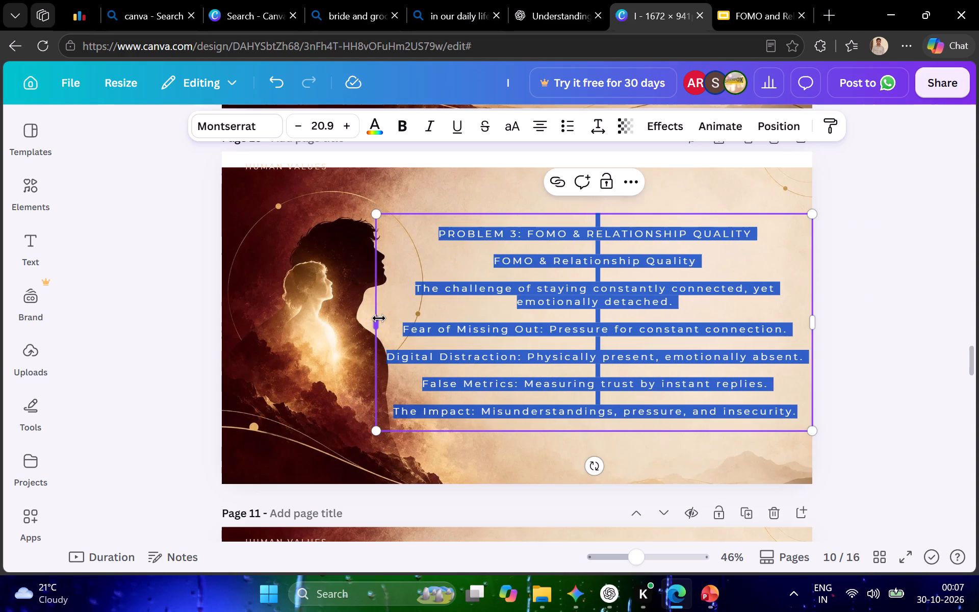
left_click_drag(379, 318, 384, 317)
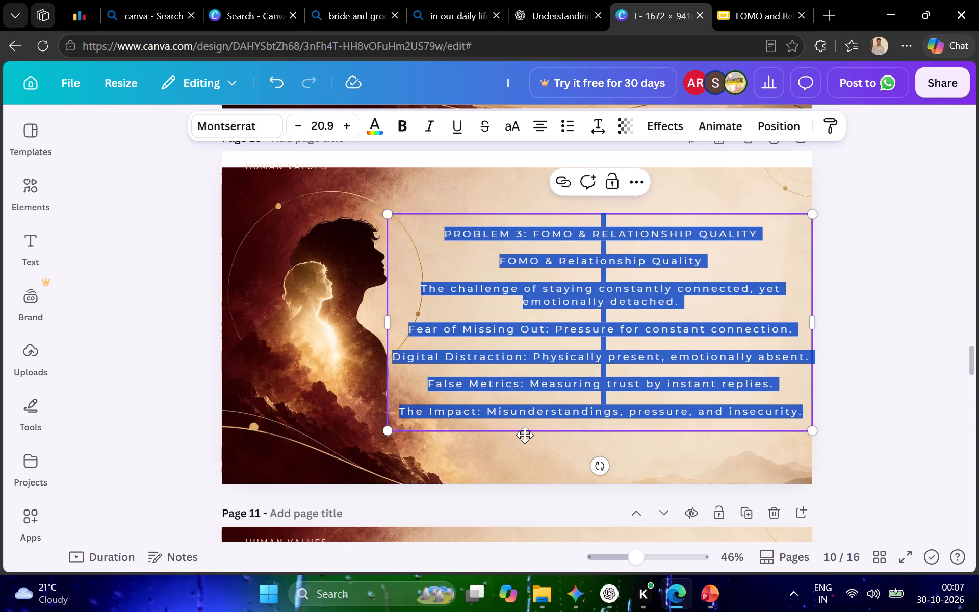
Enlarge the text to about 25.7 and rewrap its box to fill the light area beside the silhouette.
left_click_drag(388, 430, 389, 438)
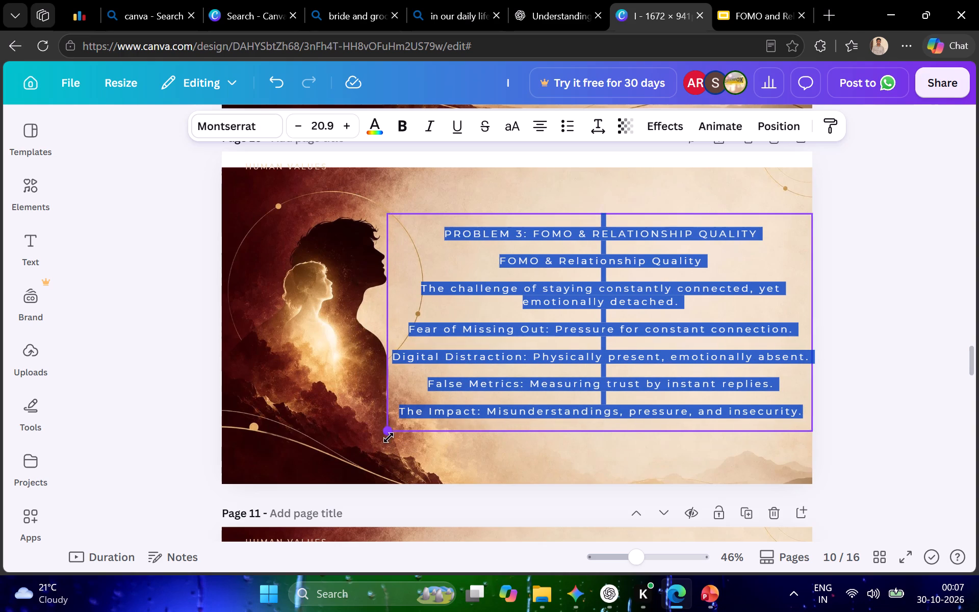
left_click_drag(389, 438, 385, 474)
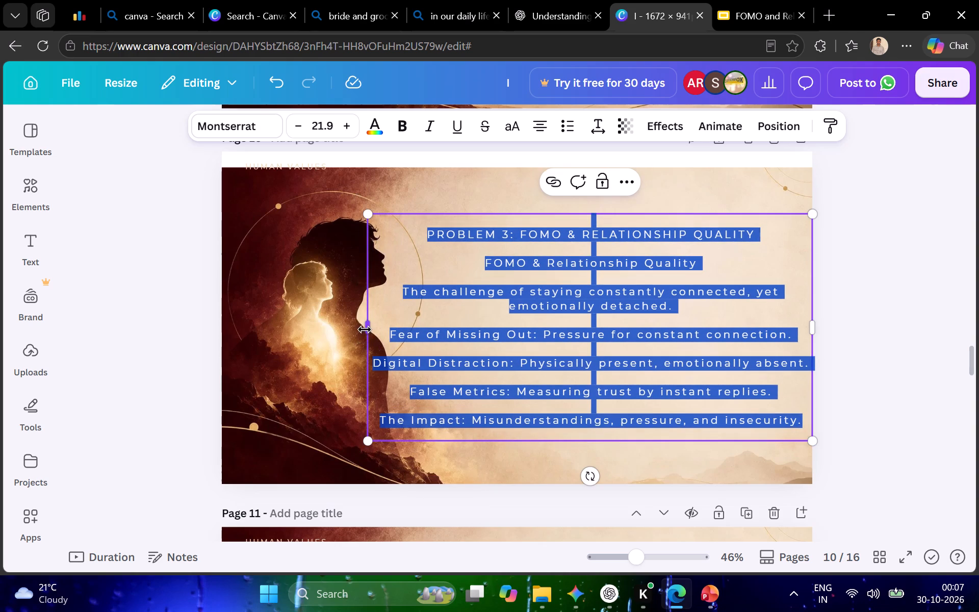
left_click_drag(365, 329, 385, 339)
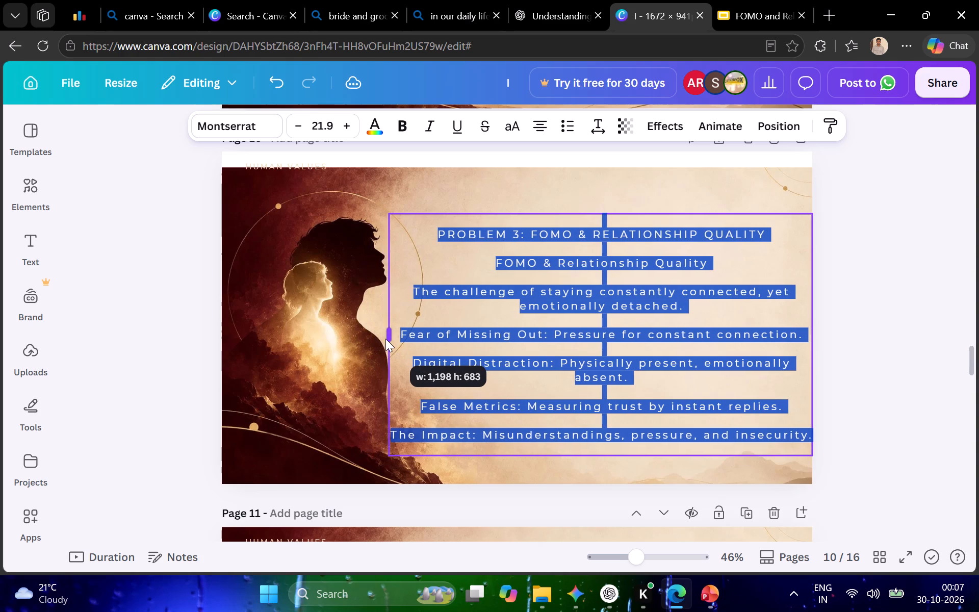
left_click_drag(385, 339, 385, 338)
left_click_drag(391, 215, 376, 178)
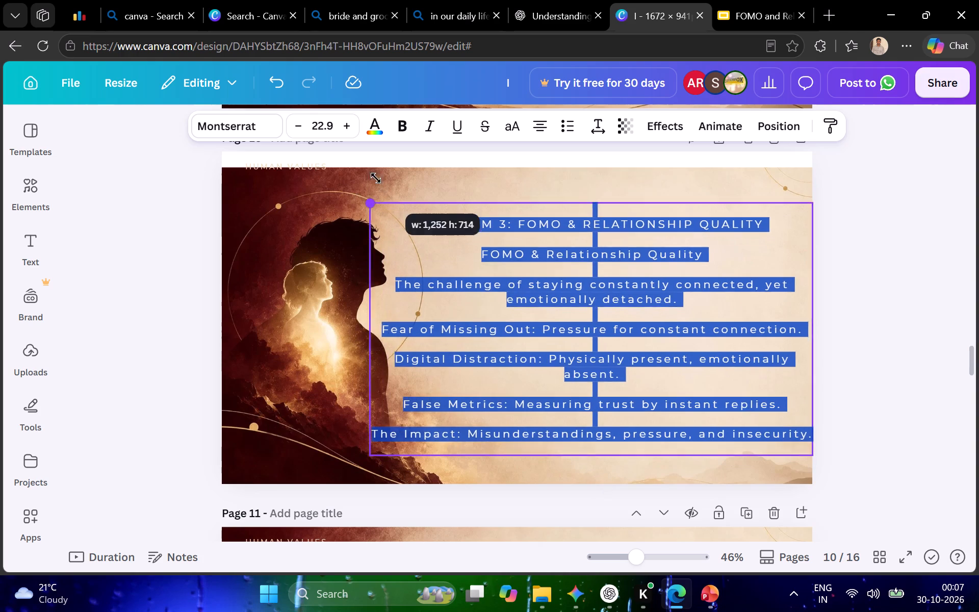
left_click_drag(376, 178, 343, 146)
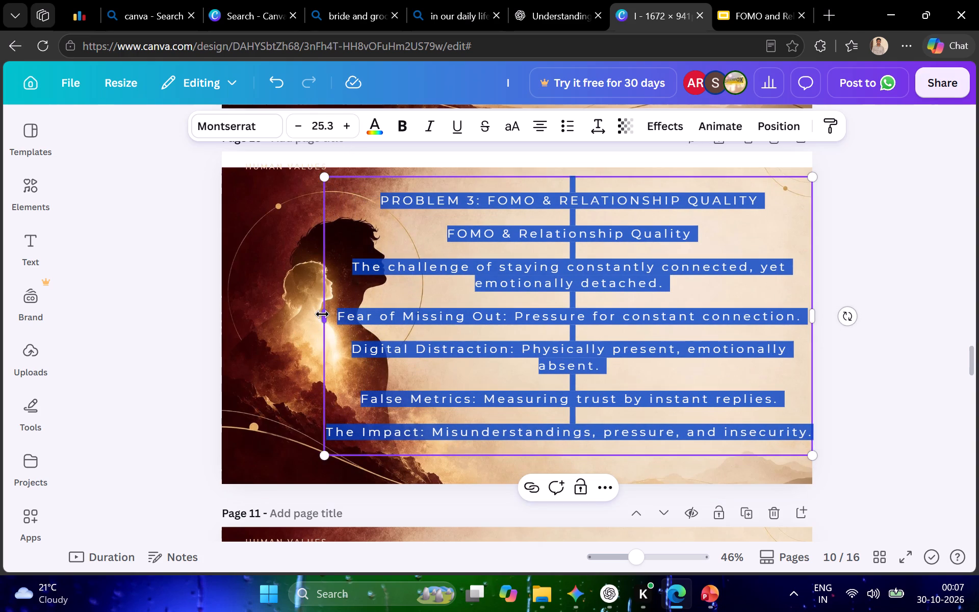
left_click_drag(322, 314, 392, 315)
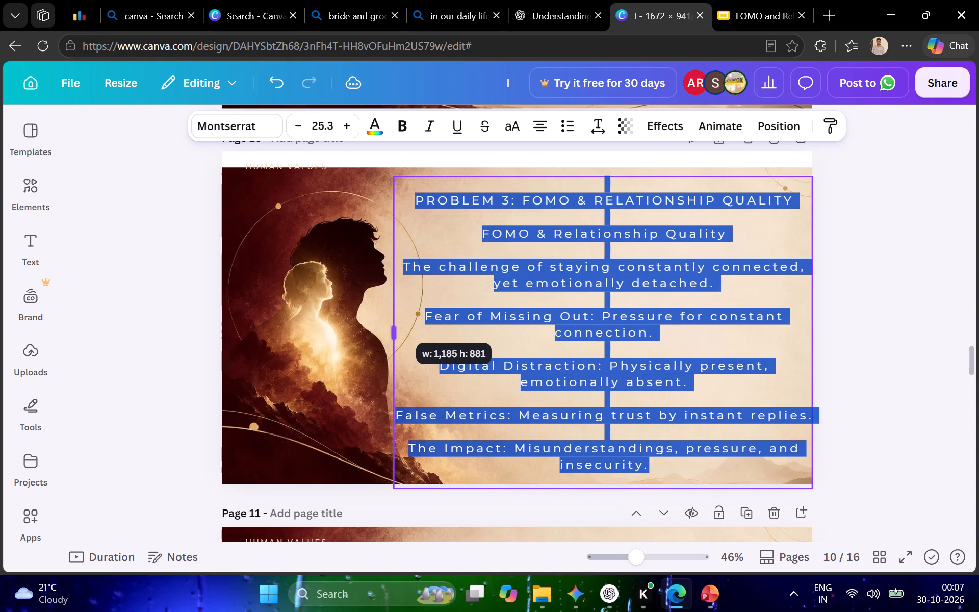
left_click_drag(392, 315, 382, 309)
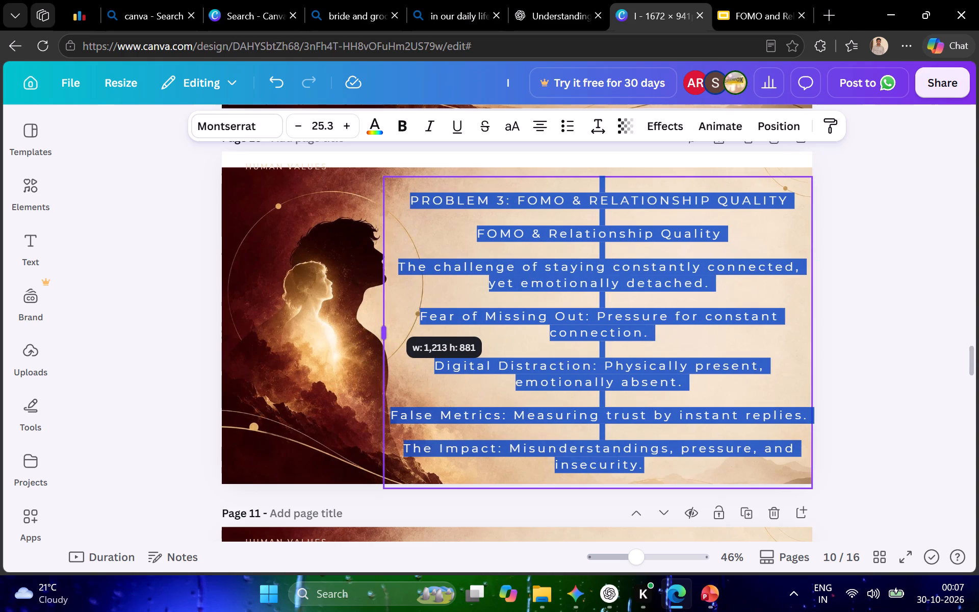
left_click_drag(382, 309, 388, 309)
left_click_drag(389, 484, 389, 484)
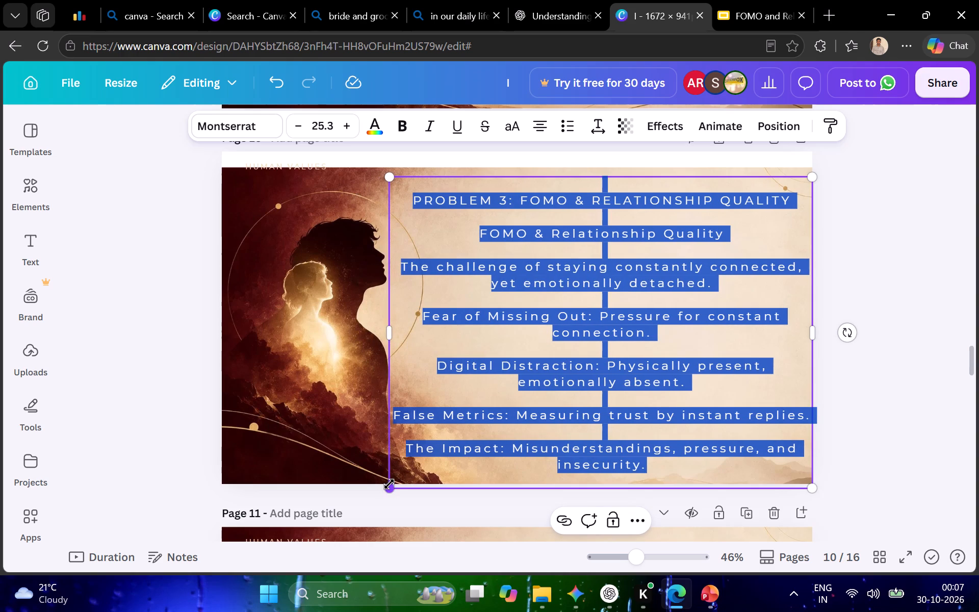
left_click_drag(389, 484, 395, 474)
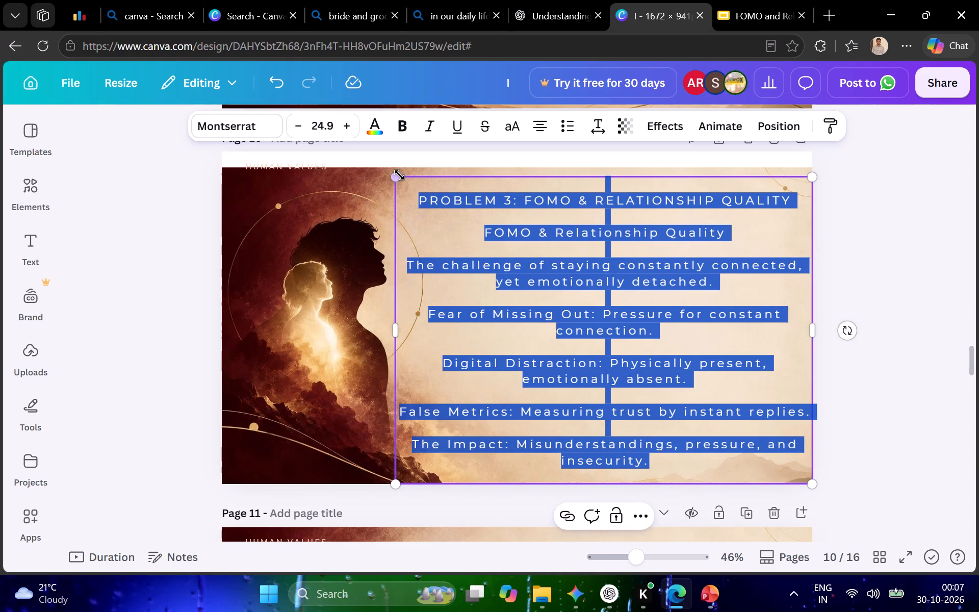
left_click_drag(398, 176, 382, 169)
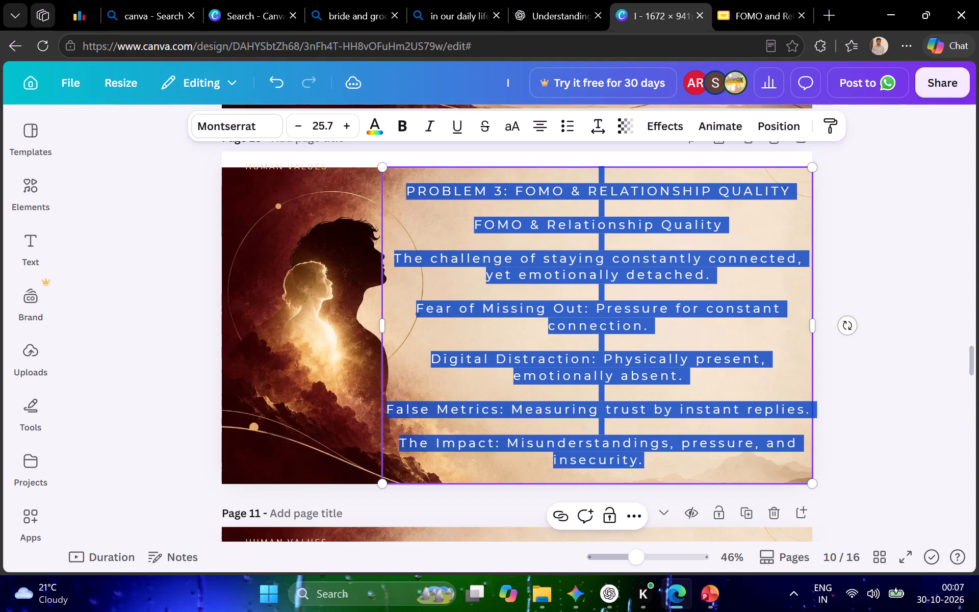
Delete the "PROBLEM 3: FOMO & RELATIONSHIP QUALITY" line and its blank line from the text box, and leave text editing.
left_click(425, 218)
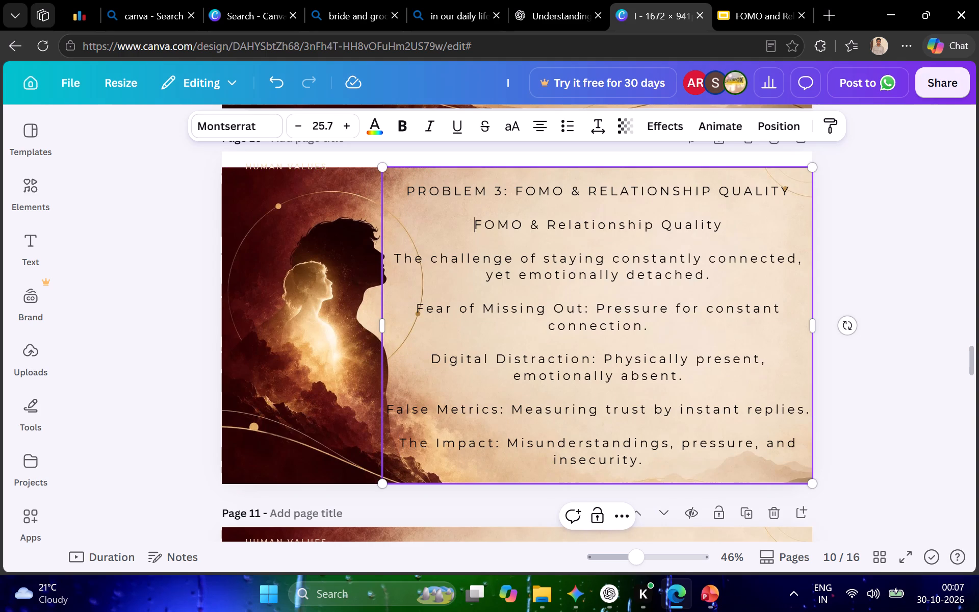
left_click_drag(786, 191, 389, 191)
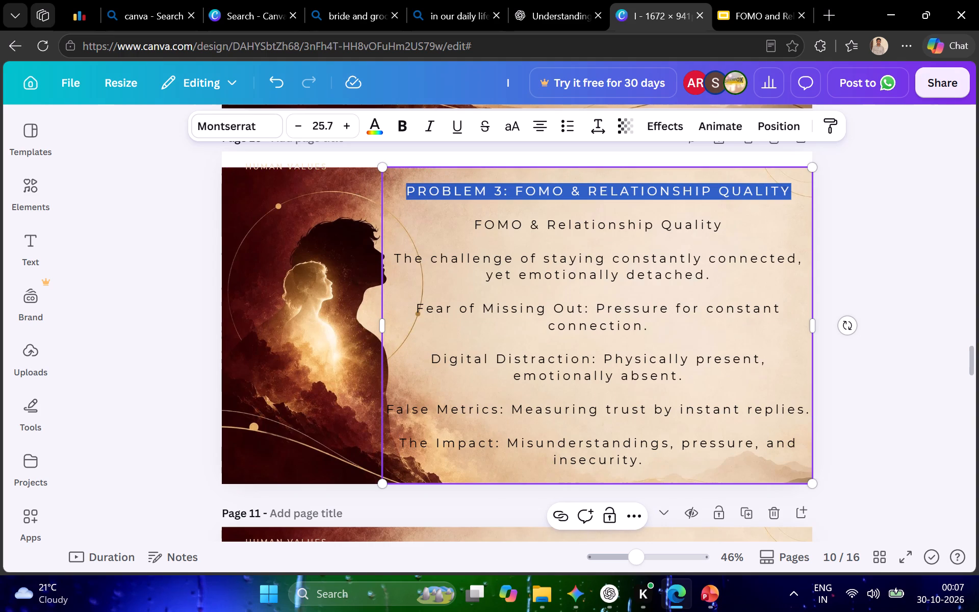
key("BackSpace")
key("BackSpace")
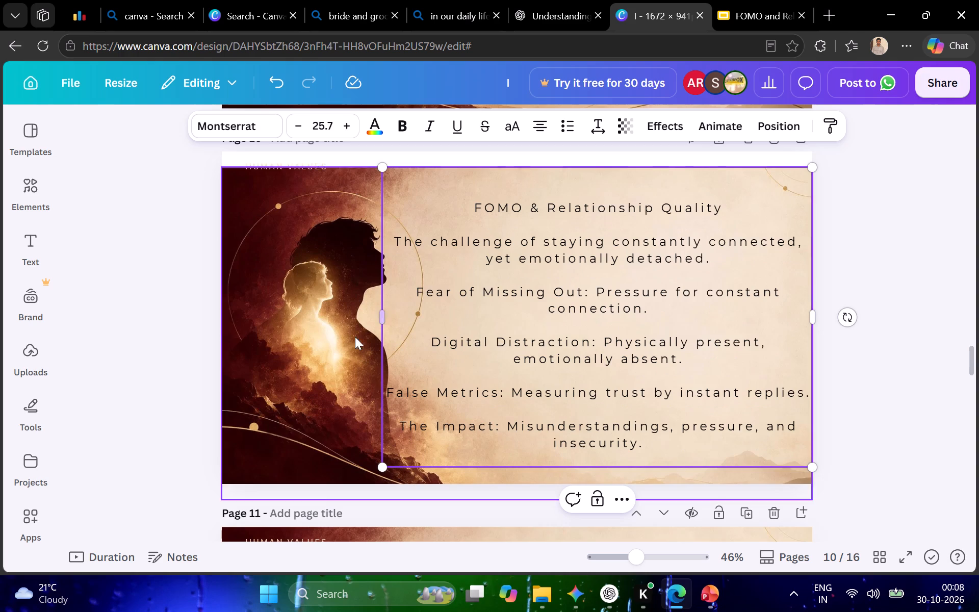
left_click(421, 266)
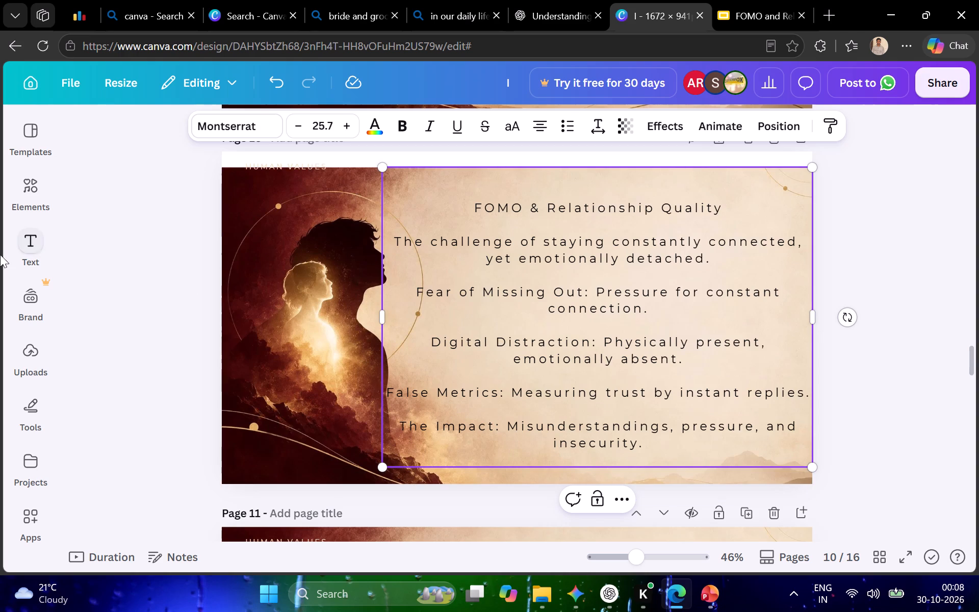
left_click(394, 244)
left_click(330, 370)
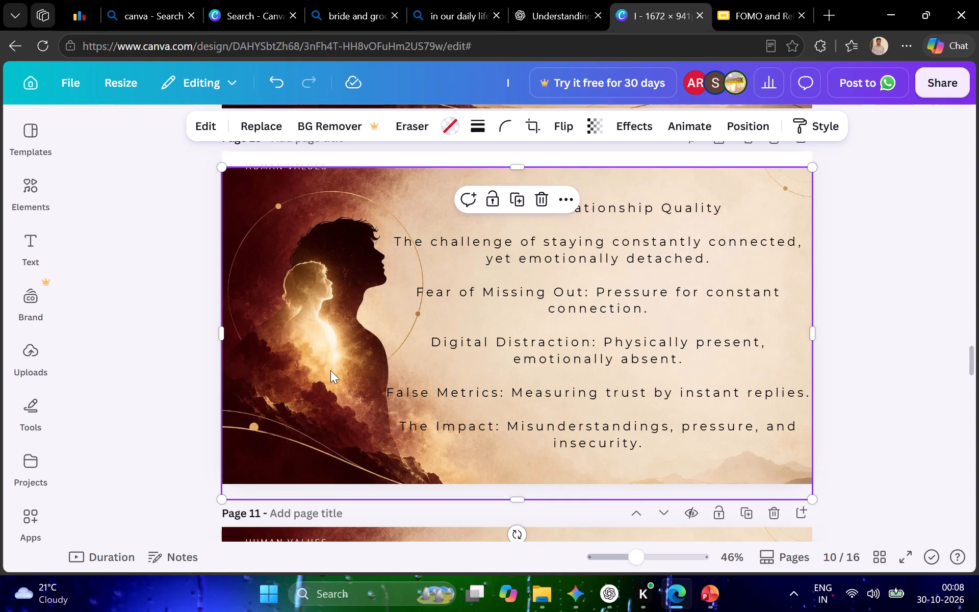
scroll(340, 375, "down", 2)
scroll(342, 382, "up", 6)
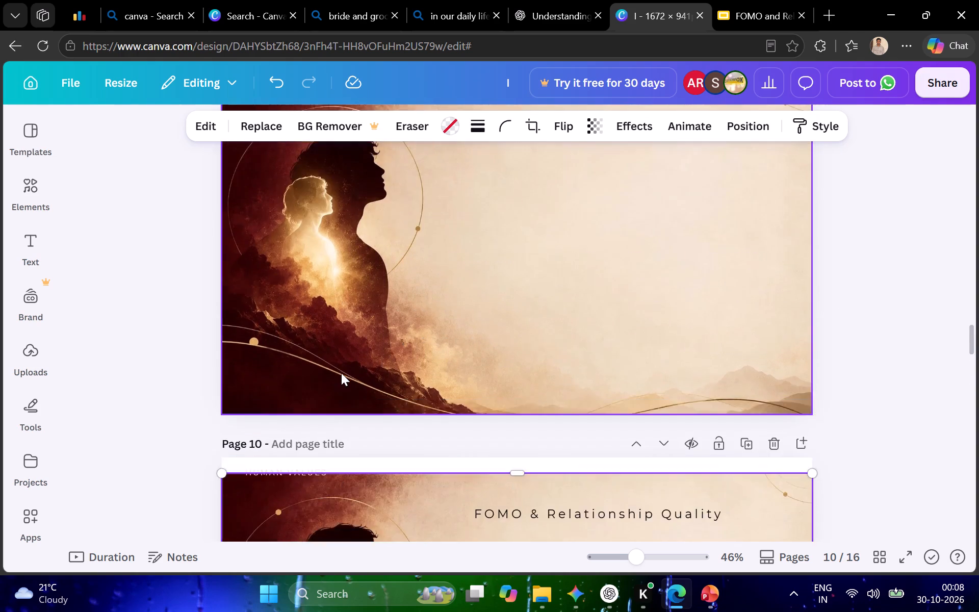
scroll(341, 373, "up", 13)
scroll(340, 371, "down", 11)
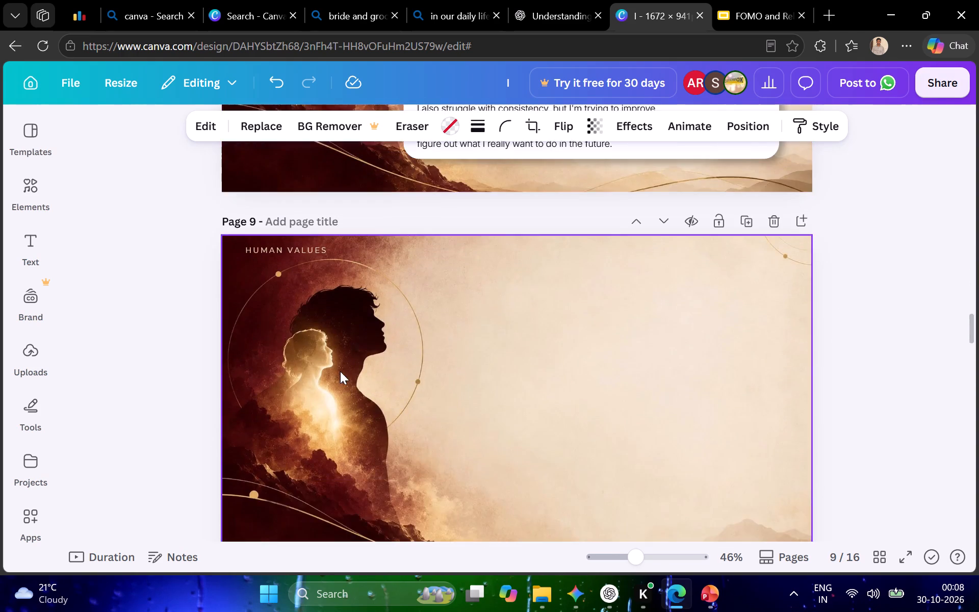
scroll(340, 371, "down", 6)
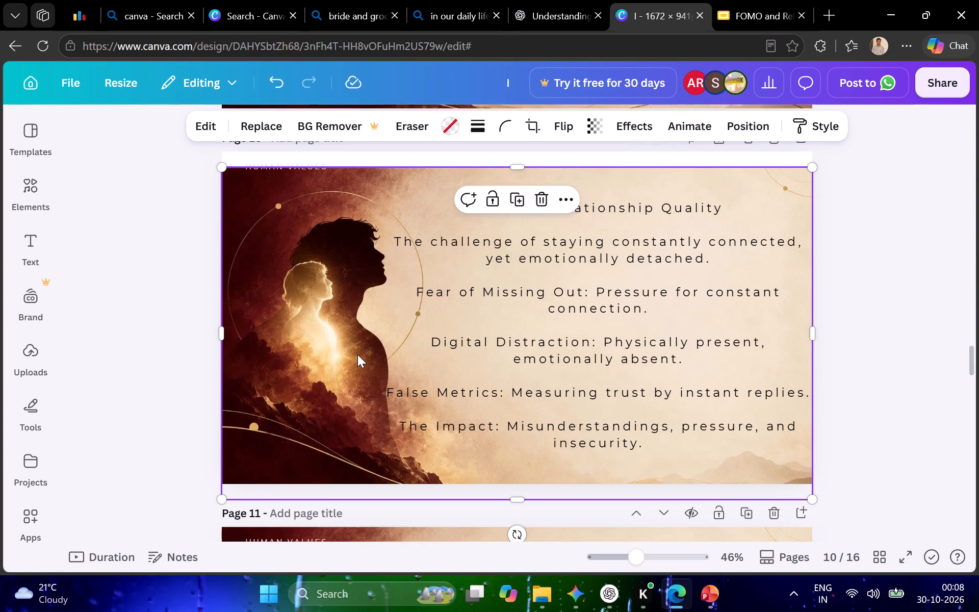
Copy everything on the "Trust, Respect & Understanding" slide in Google Slides and paste it onto page 11 of the Canva design.
scroll(357, 362, "down", 2)
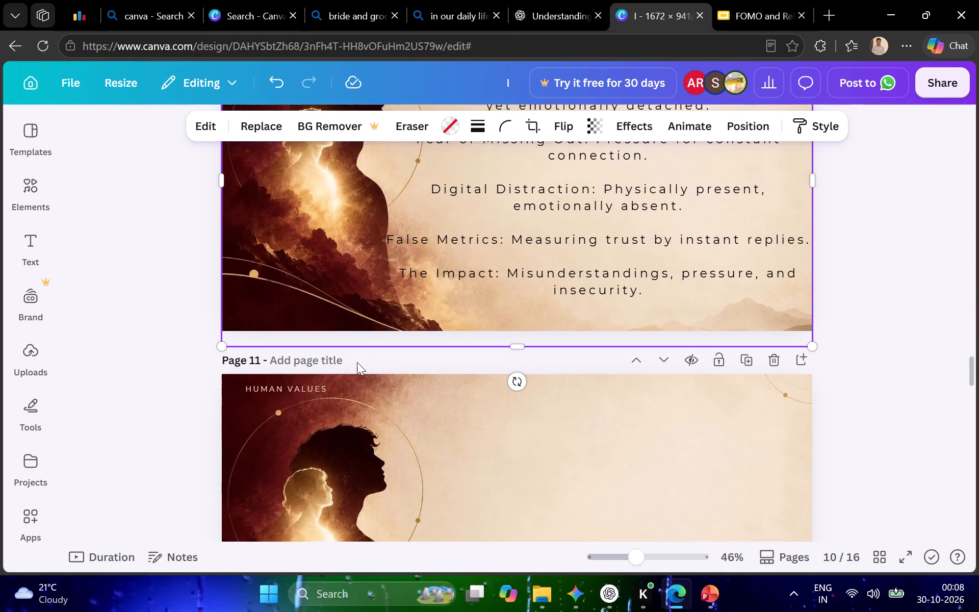
scroll(357, 362, "down", 2)
left_click(477, 357)
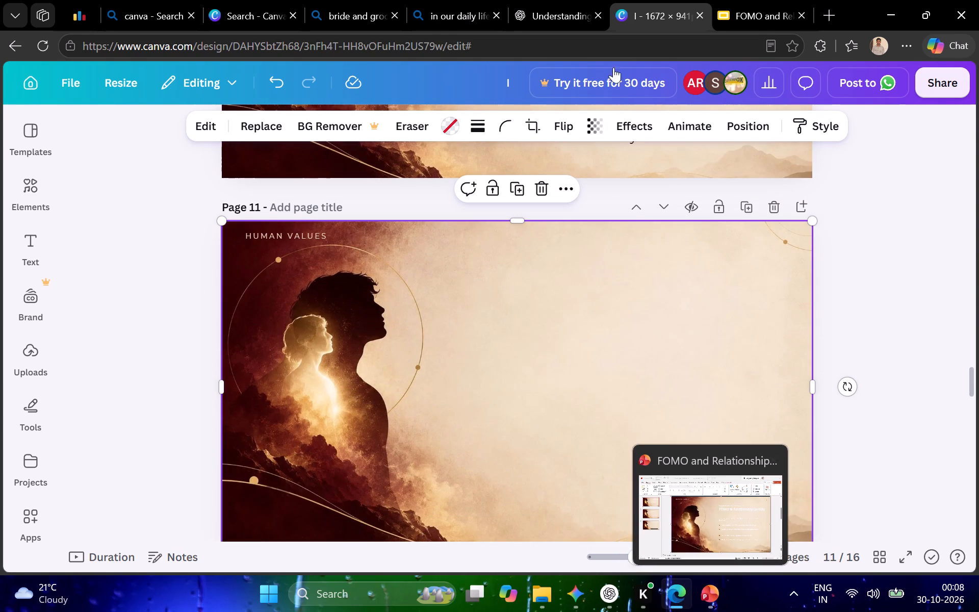
left_click(755, 2)
scroll(532, 217, "down", 3)
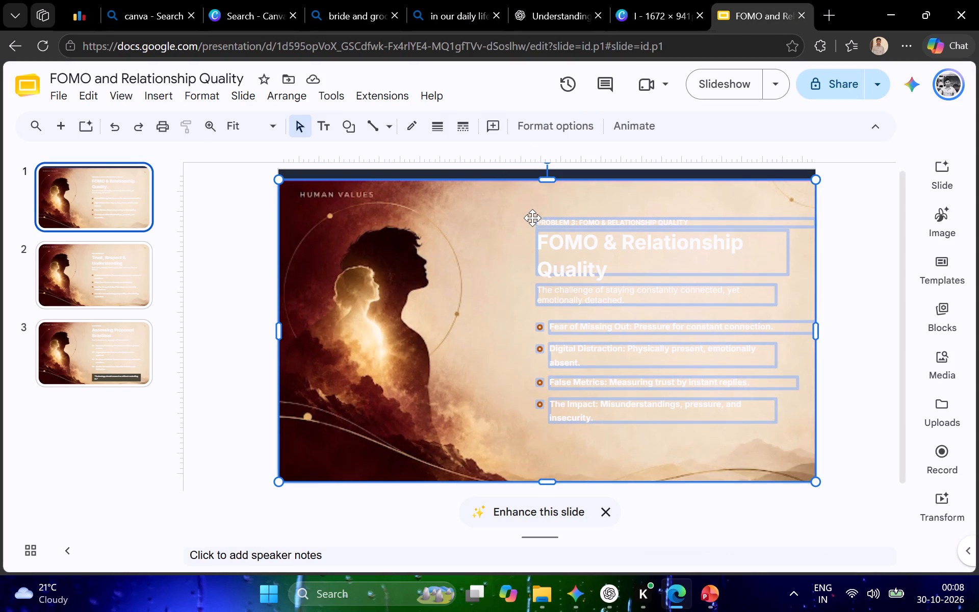
scroll(532, 218, "down", 4)
scroll(427, 414, "down", 4)
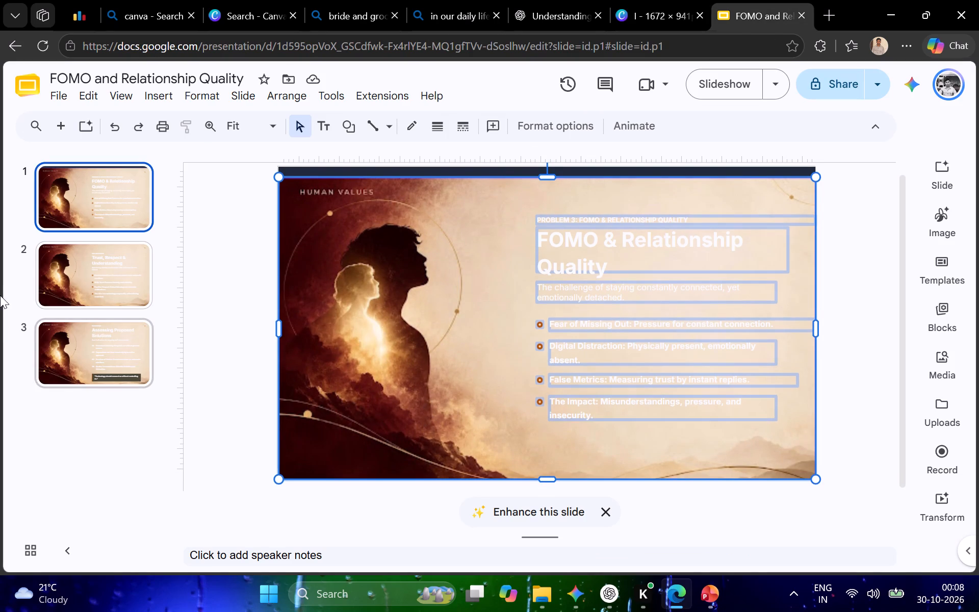
left_click(114, 265)
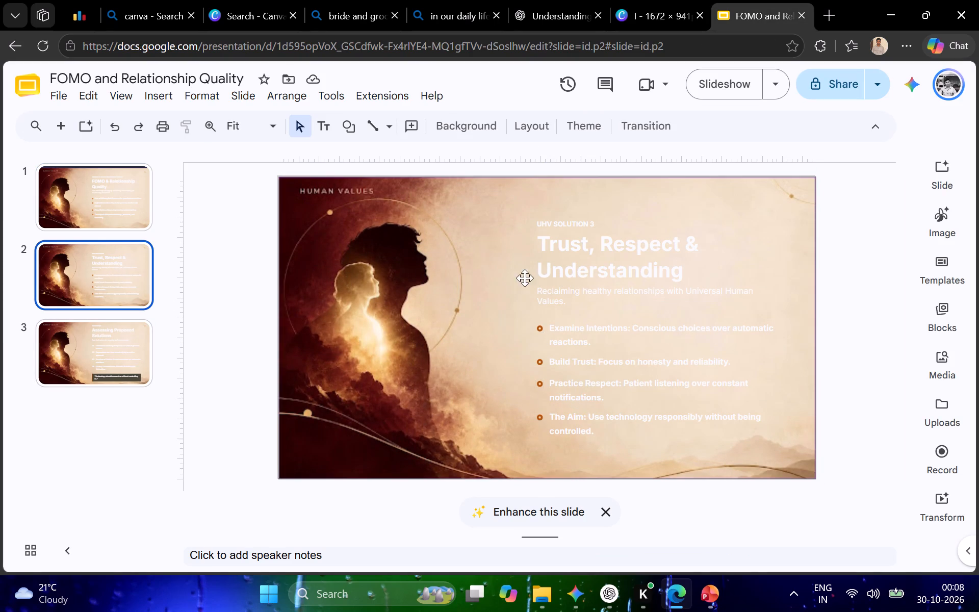
left_click(520, 250)
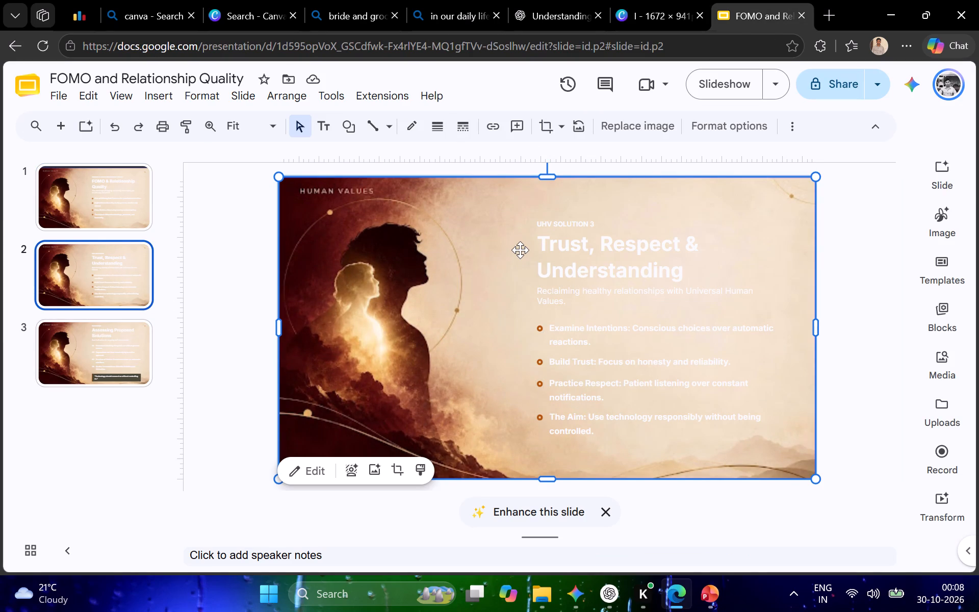
key("ctrl+a")
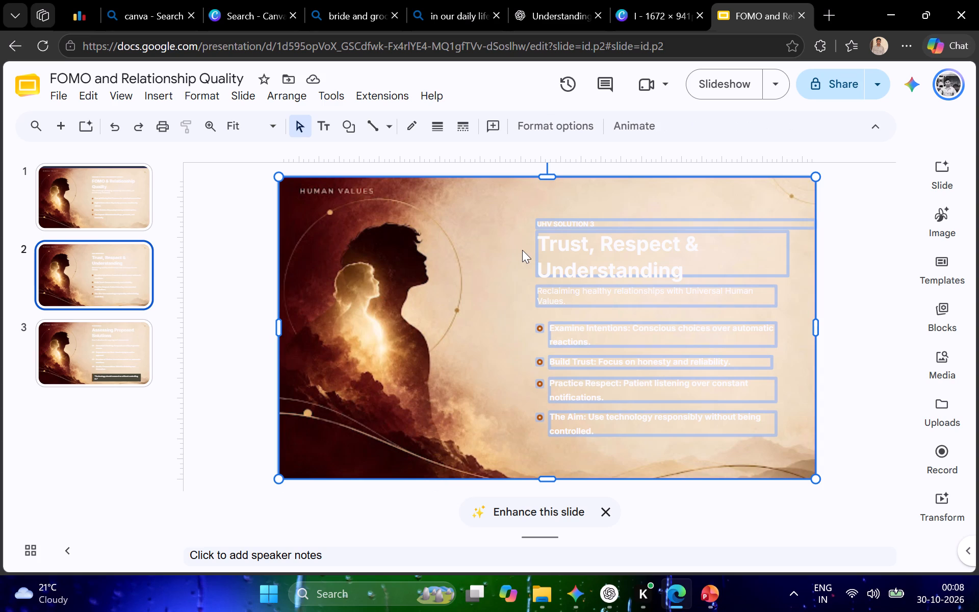
key("ctrl+c")
left_click(665, 1)
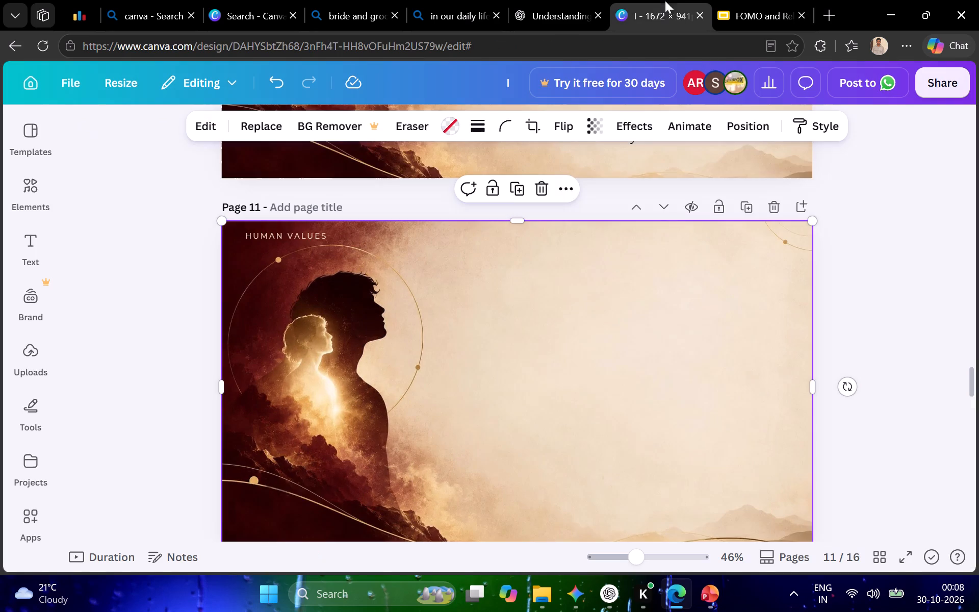
key("ctrl+v")
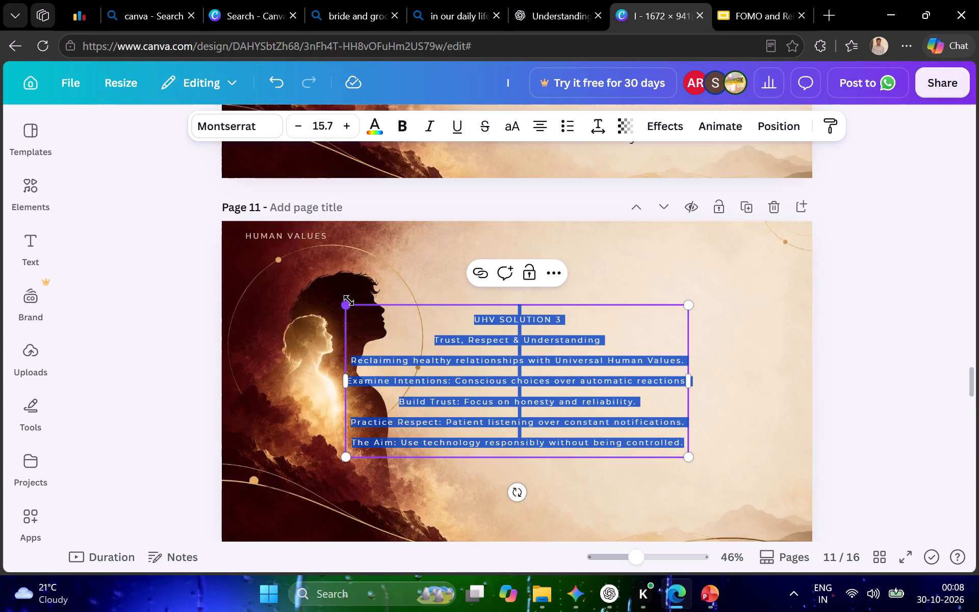
Enlarge the pasted text to about 29.4 and narrow its box from the silhouette side so the lines rewrap.
left_click_drag(347, 307, 232, 221)
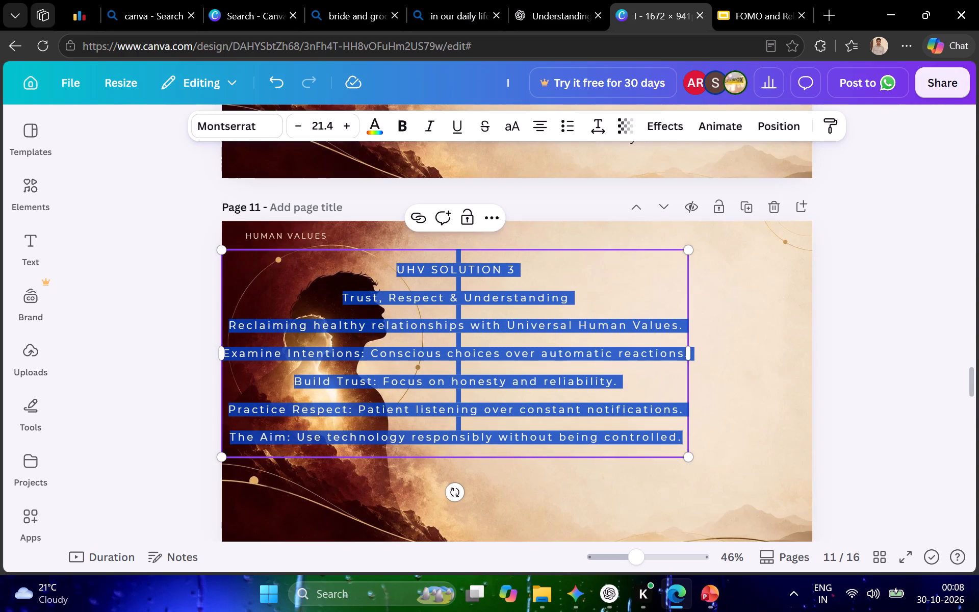
left_click_drag(689, 455, 745, 490)
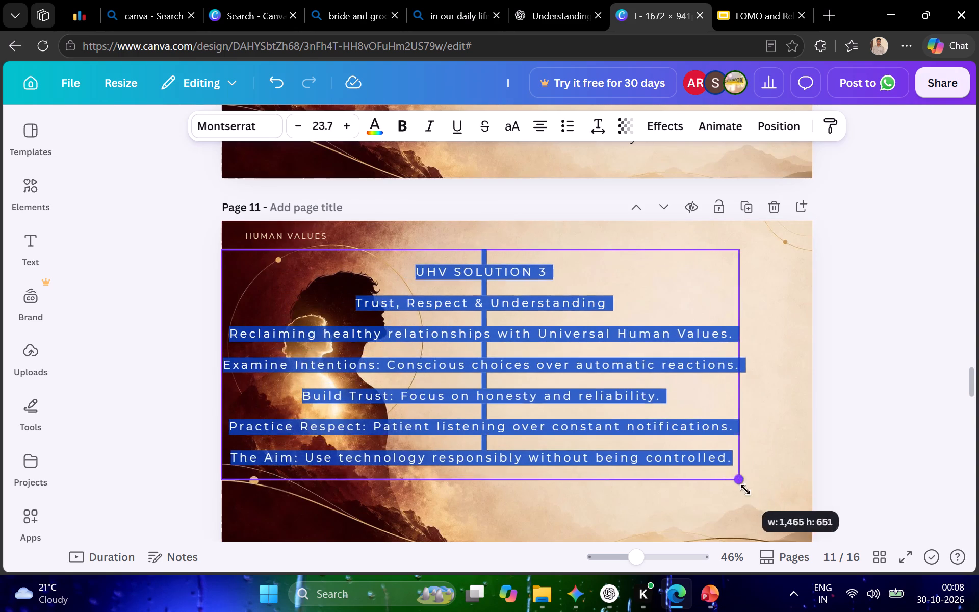
left_click_drag(745, 490, 795, 551)
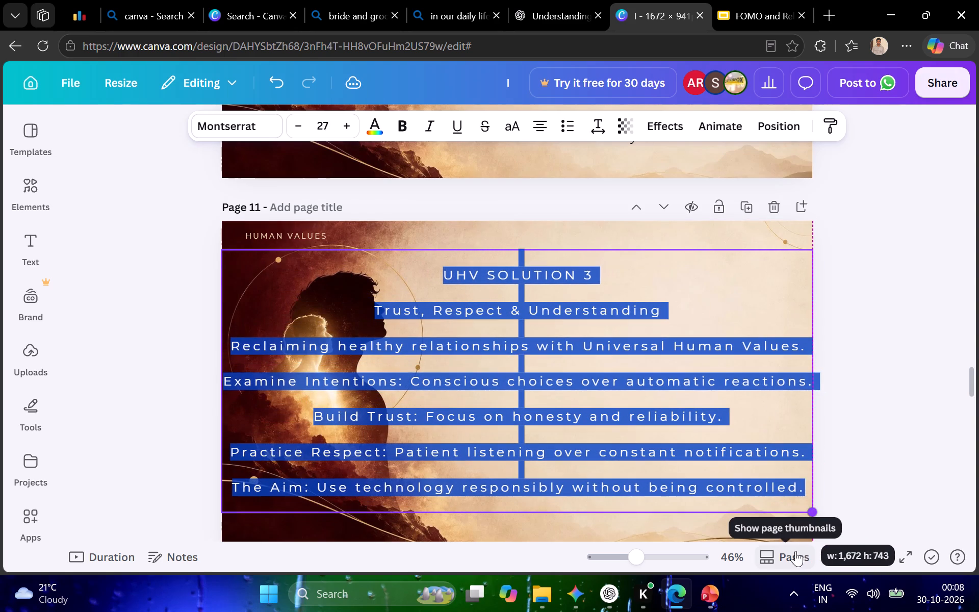
left_click_drag(795, 551, 795, 549)
left_click_drag(219, 382, 300, 388)
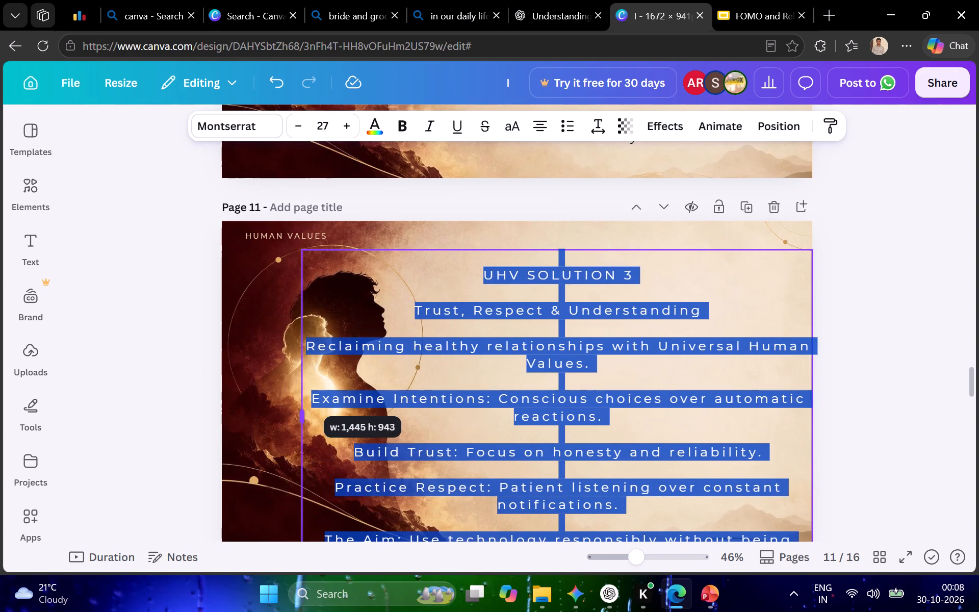
left_click_drag(300, 388, 294, 384)
left_click_drag(292, 249, 245, 224)
scroll(546, 236, "down", 1)
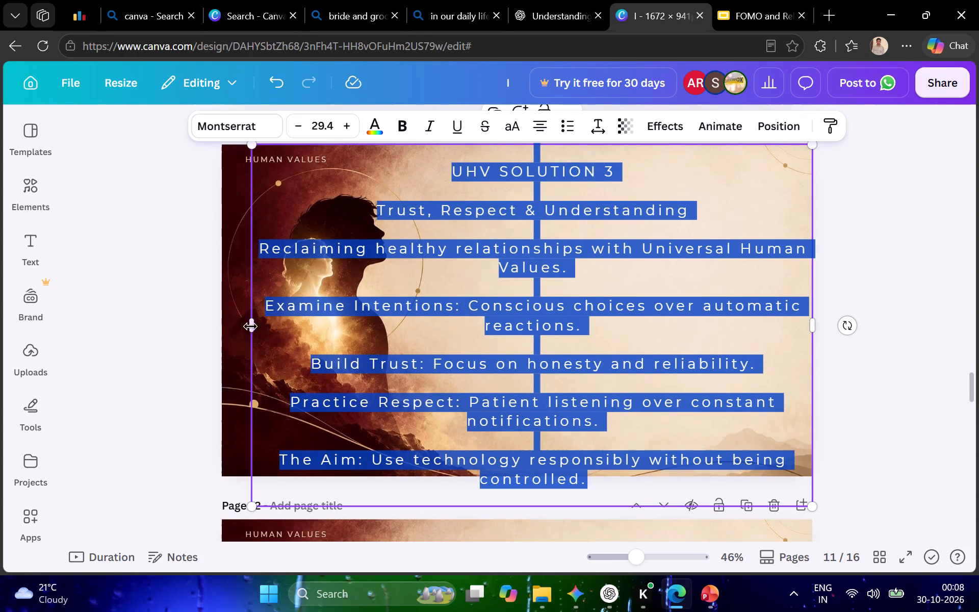
left_click_drag(248, 326, 372, 338)
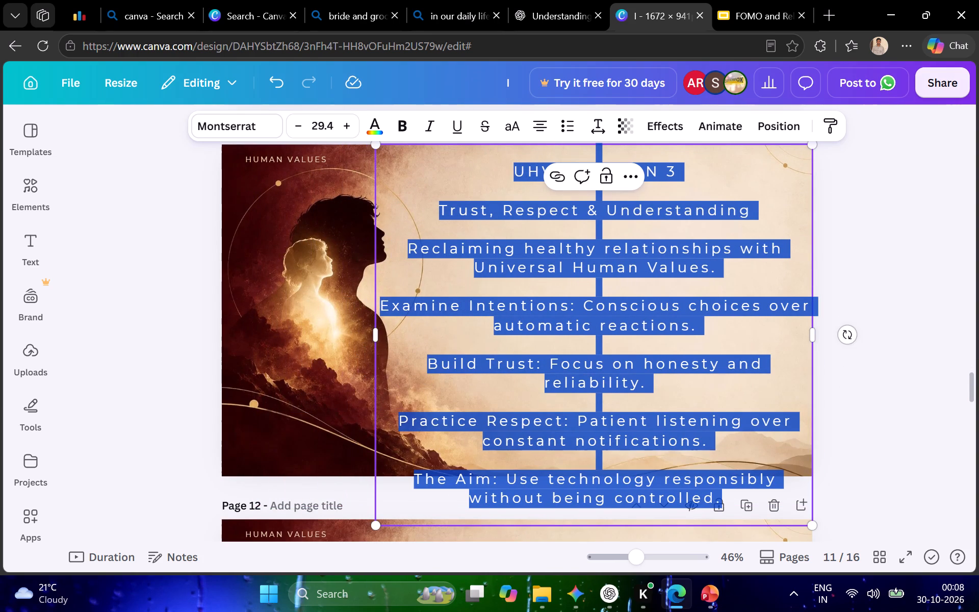
Scale the text down to about 26.4 and move its box up to the top edge of page 11, beside the silhouette.
scroll(678, 274, "up", 2)
left_click_drag(373, 295, 393, 316)
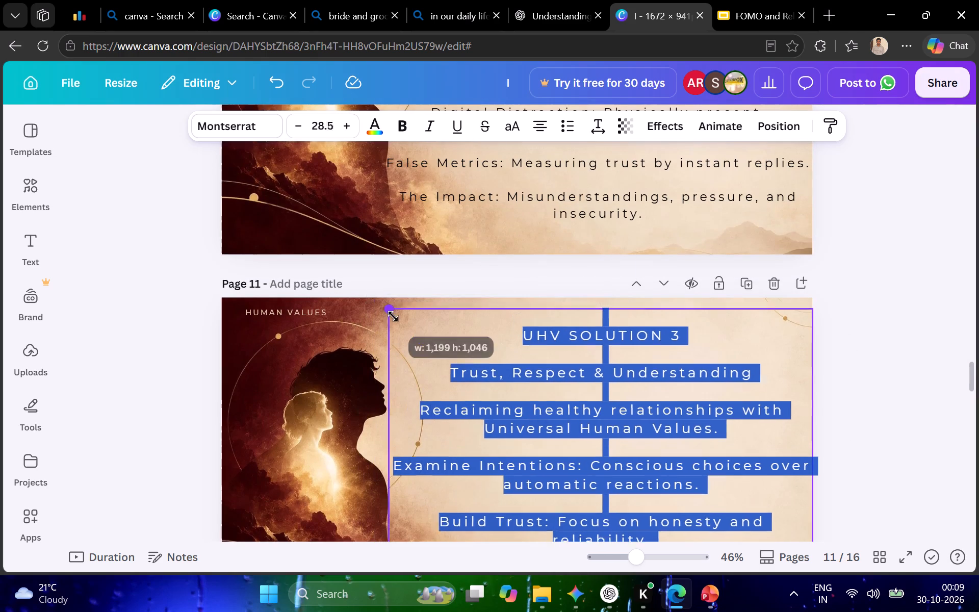
left_click_drag(393, 316, 416, 337)
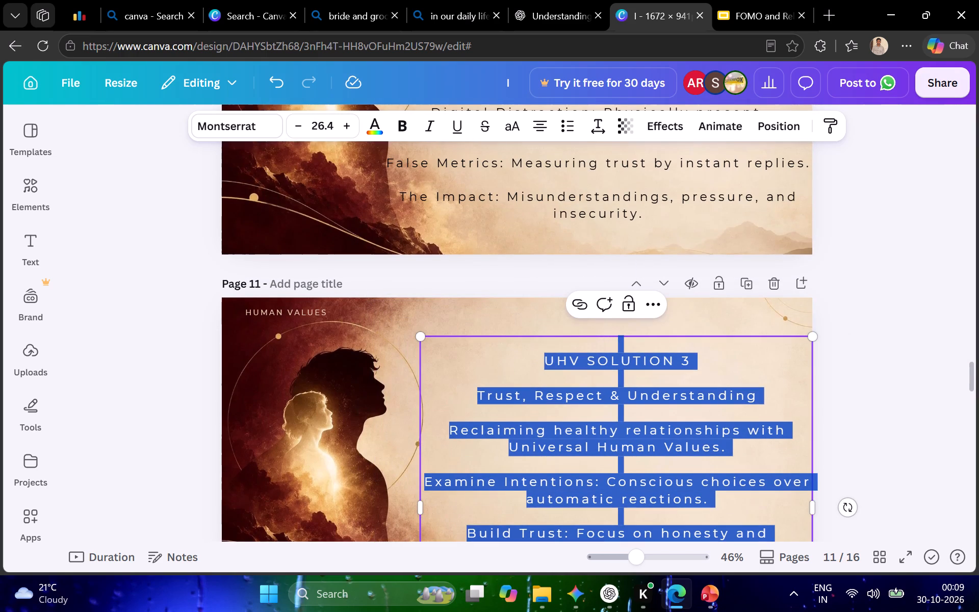
left_click_drag(461, 349, 446, 332)
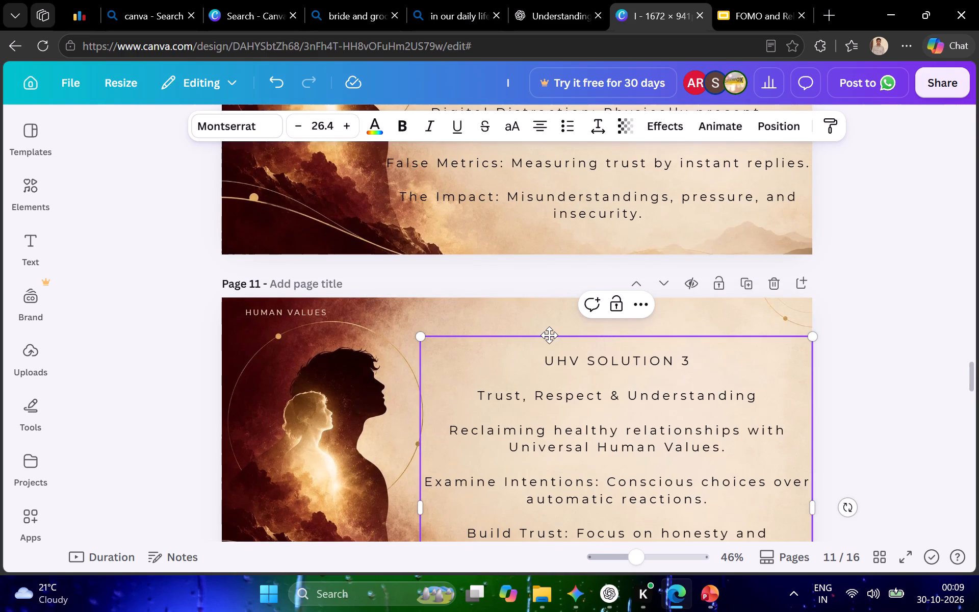
left_click_drag(549, 335, 531, 307)
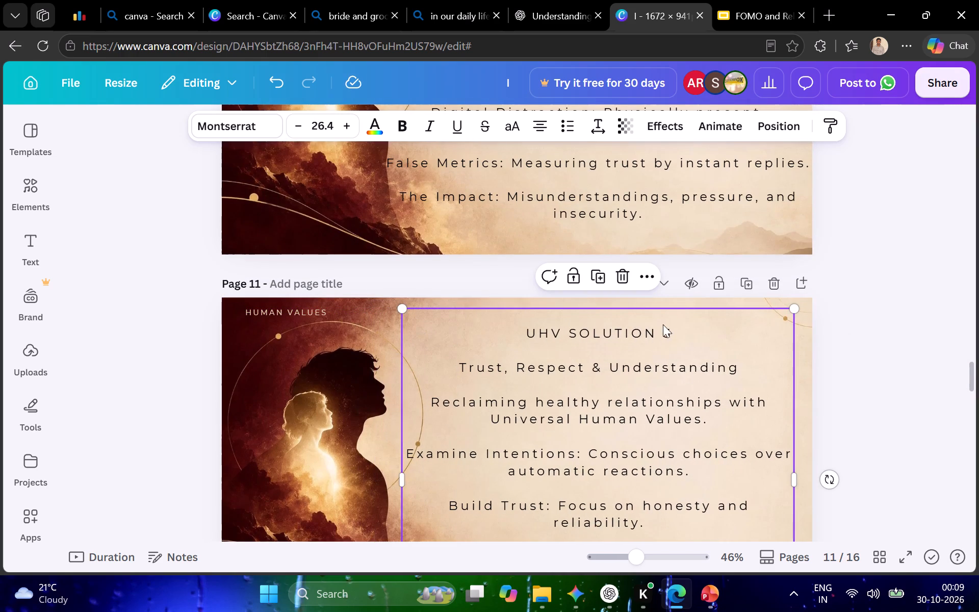
left_click_drag(676, 330, 679, 324)
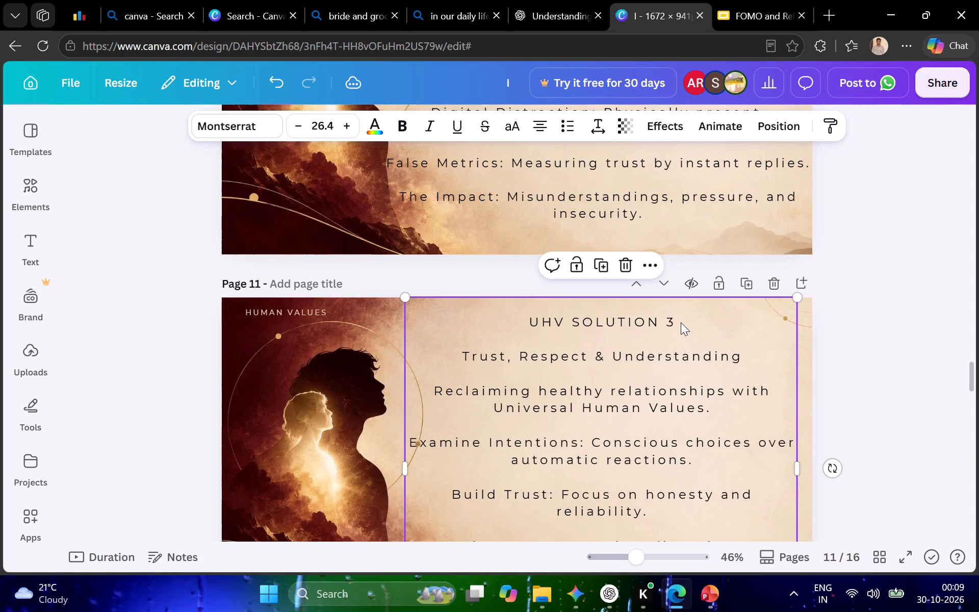
Delete the "UHV SOLUTION 3" line and the empty line it leaves from the page 11 text box.
left_click(670, 319)
left_click(669, 318)
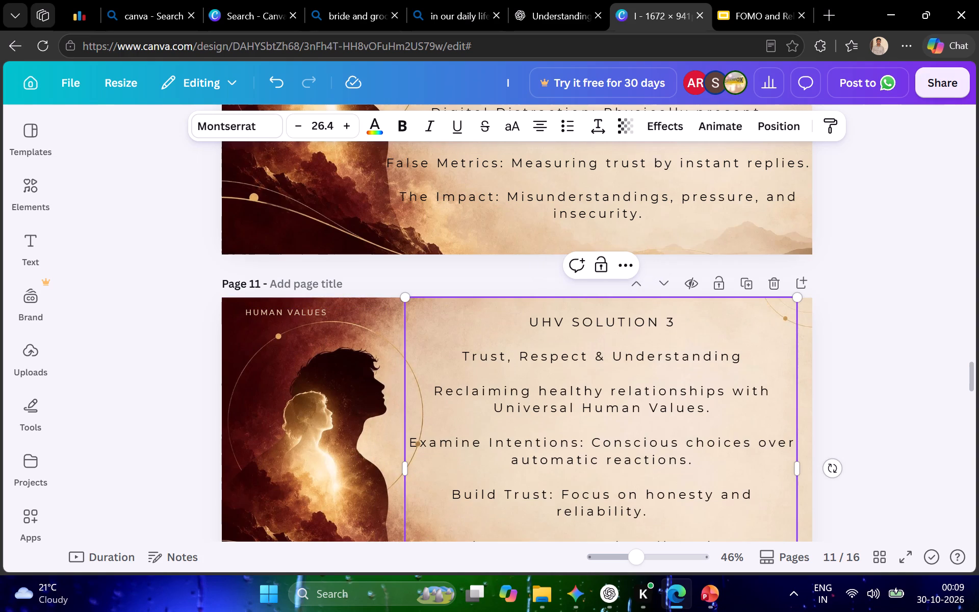
left_click_drag(673, 320, 525, 316)
key("BackSpace")
key("BackSpace")
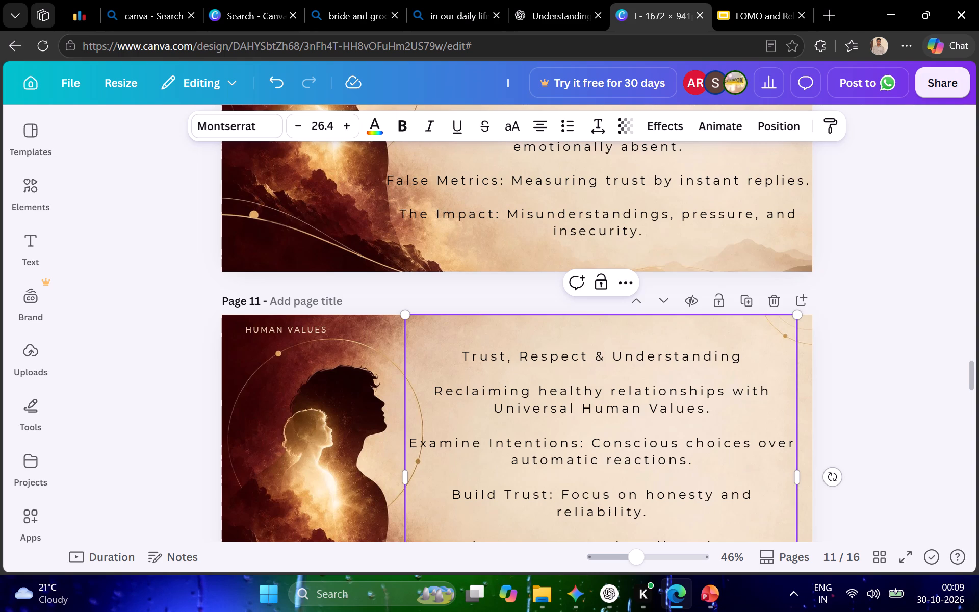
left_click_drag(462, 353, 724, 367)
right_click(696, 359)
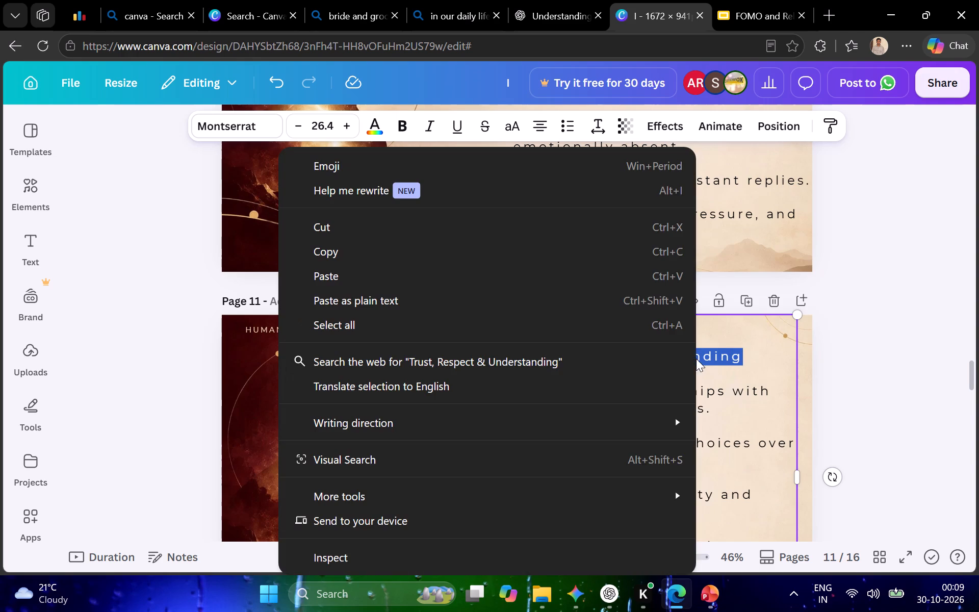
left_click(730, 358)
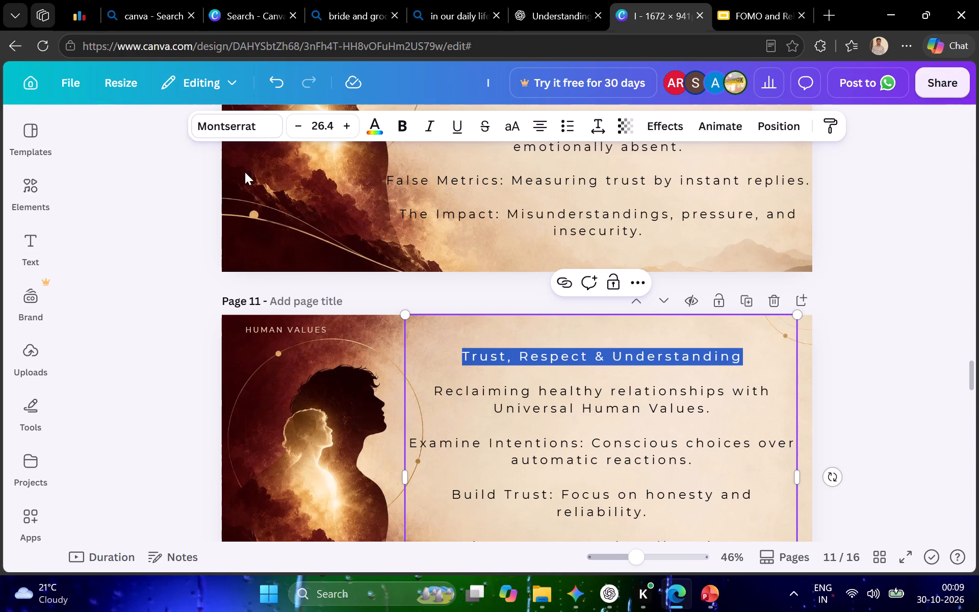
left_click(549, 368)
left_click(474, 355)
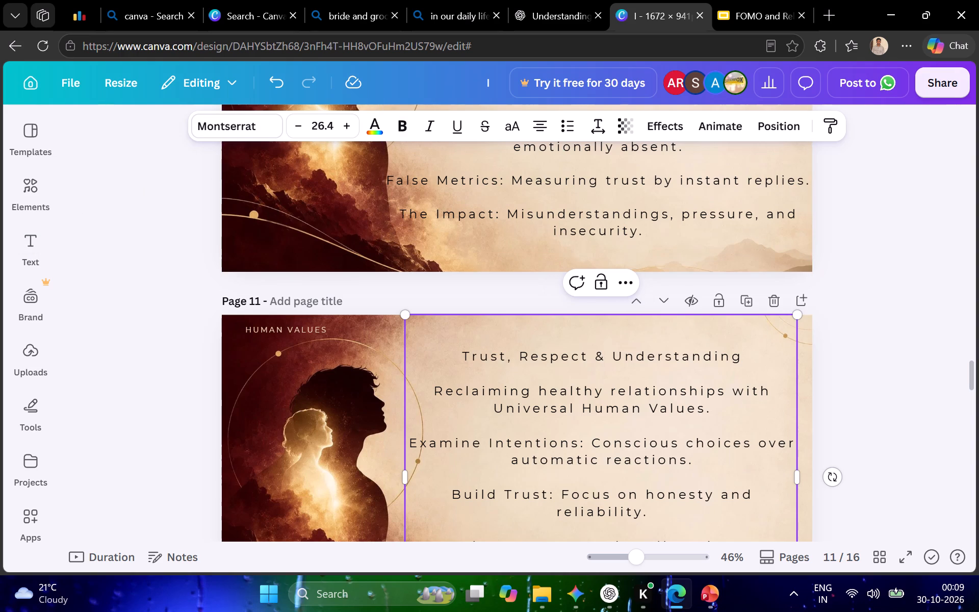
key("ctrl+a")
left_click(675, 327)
Make the "Trust, Respect & Understanding" heading on page 11 bold and underlined, and leave text editing.
left_click_drag(466, 353, 673, 375)
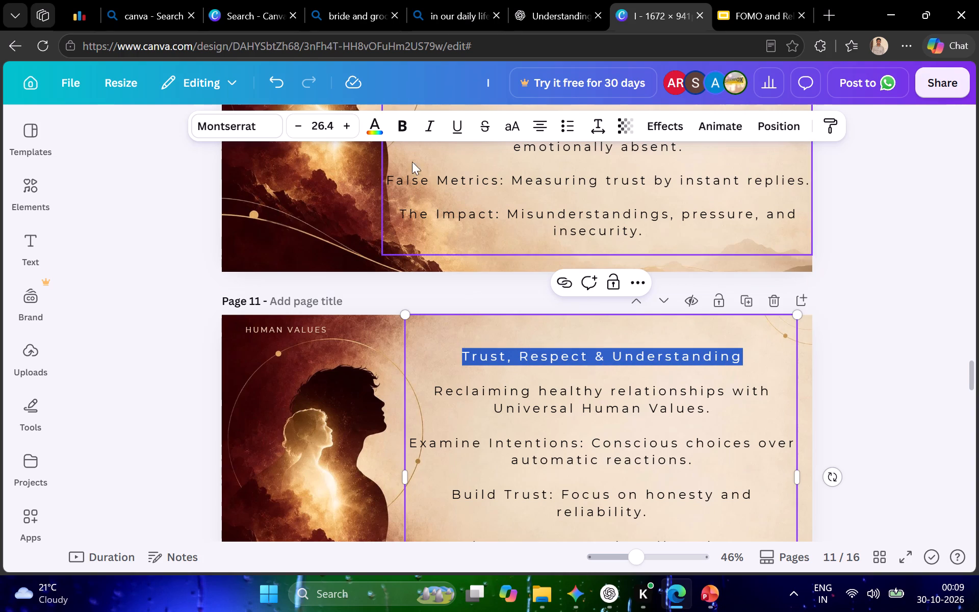
left_click(399, 116)
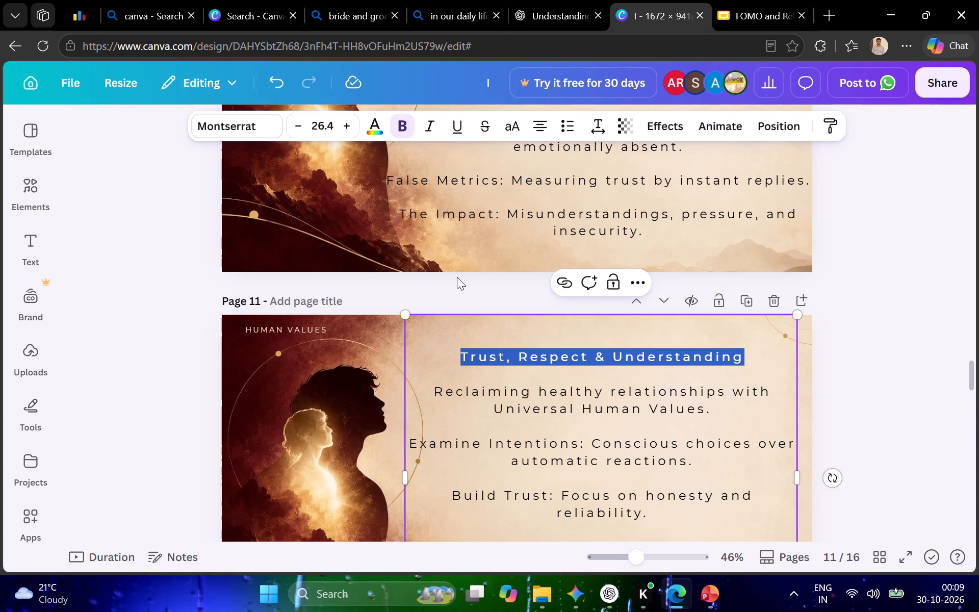
left_click(445, 333)
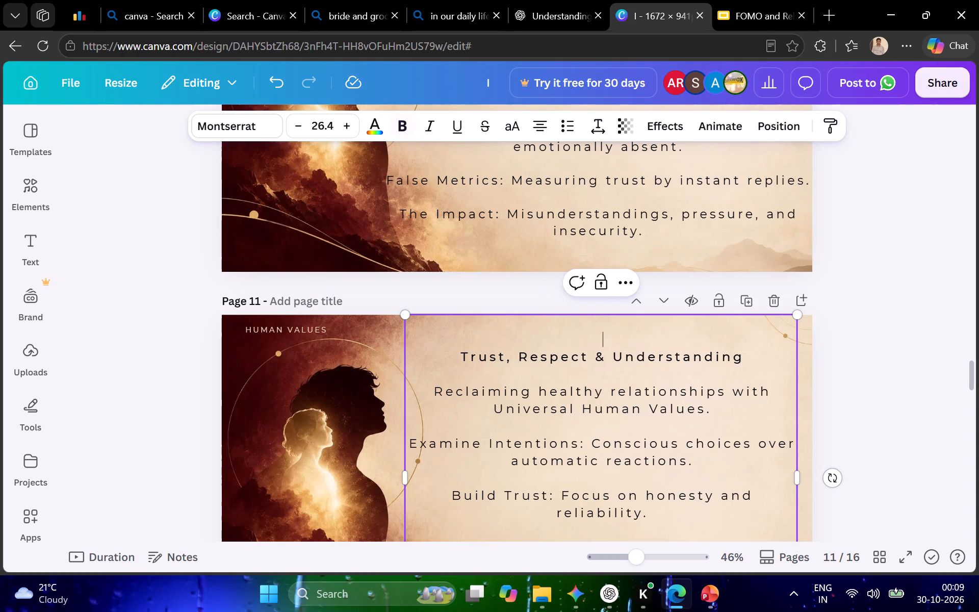
left_click_drag(461, 355, 624, 369)
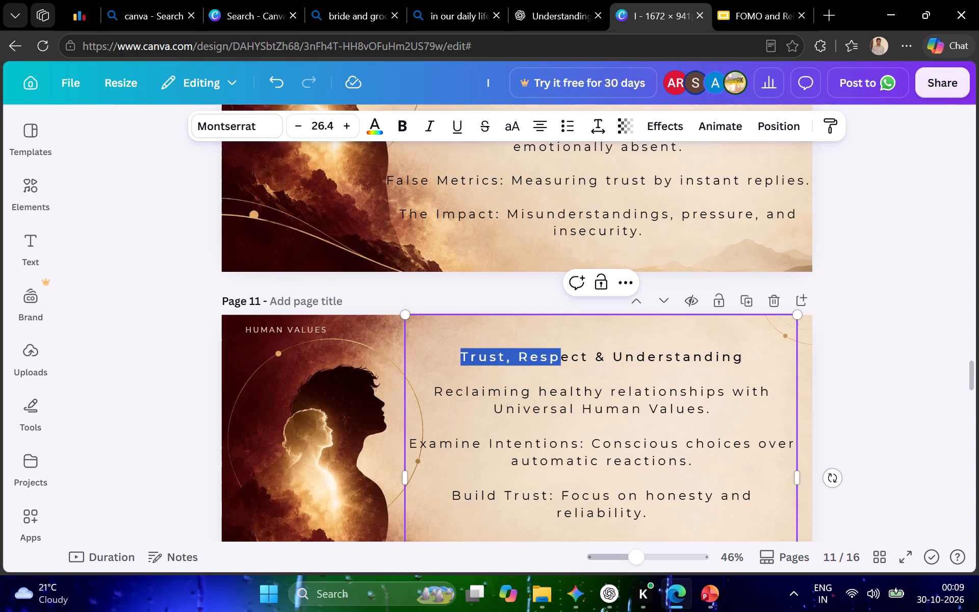
left_click_drag(624, 369, 729, 367)
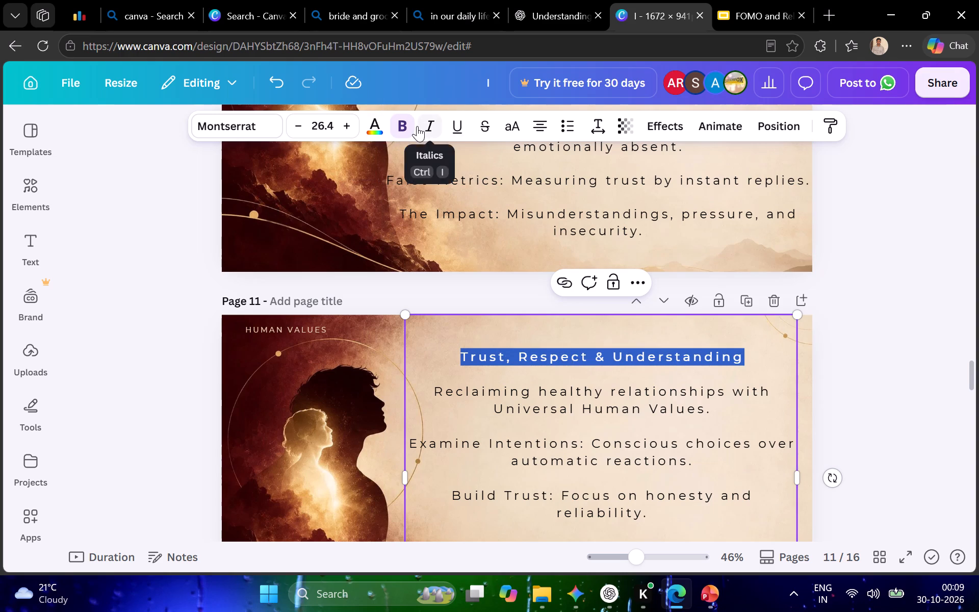
left_click(453, 127)
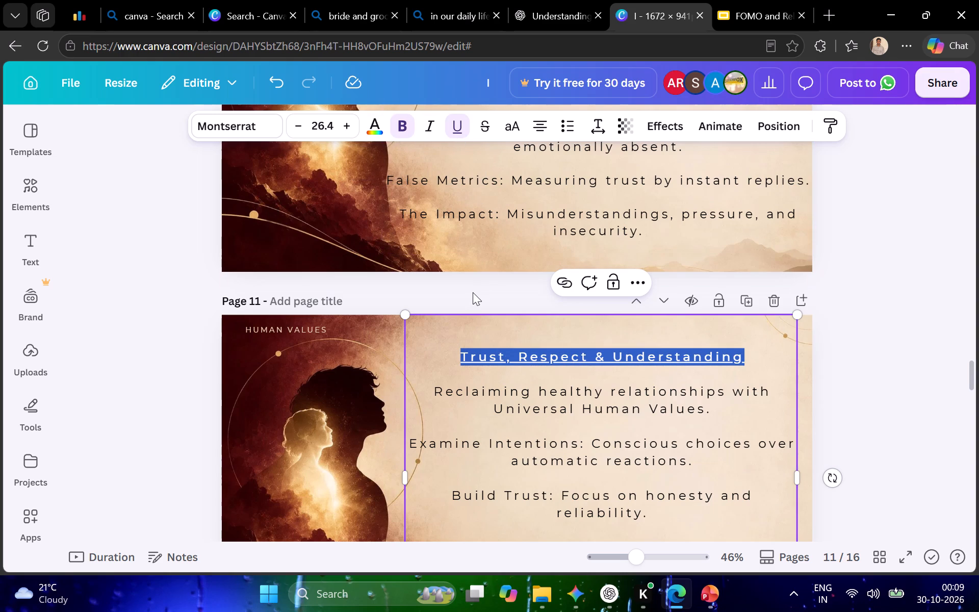
left_click(472, 292)
Make the "FOMO & Relationship Quality" heading on page 10 bold and underlined.
scroll(472, 292, "up", 2)
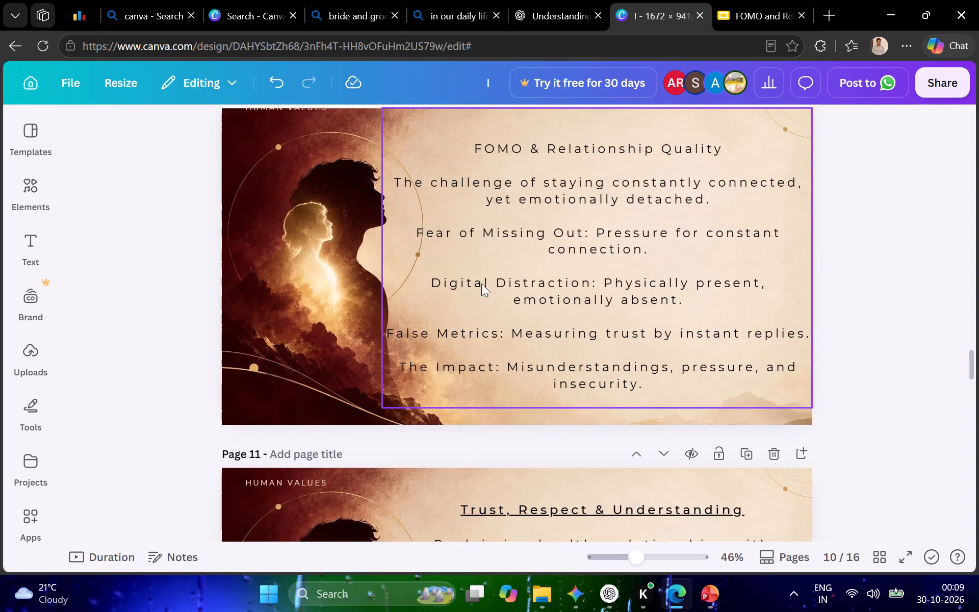
scroll(487, 282, "up", 1)
left_click(472, 296)
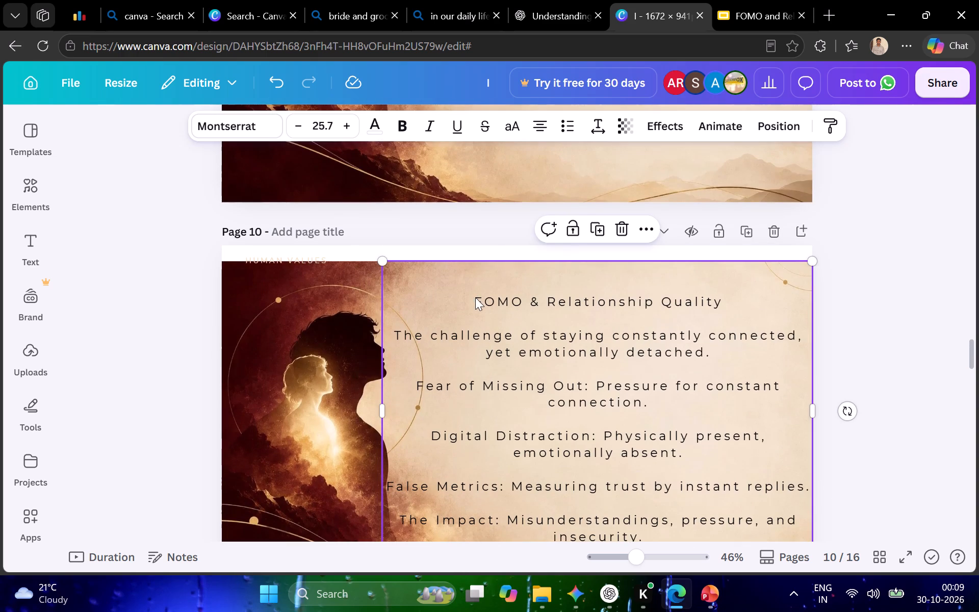
left_click(475, 297)
left_click_drag(476, 298, 656, 316)
left_click(407, 126)
left_click(459, 127)
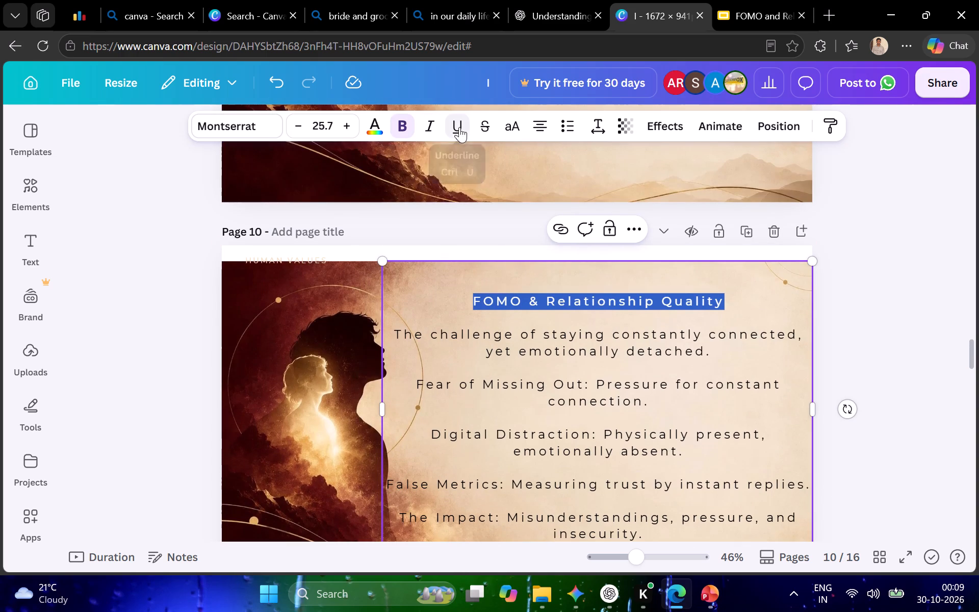
left_click(436, 289)
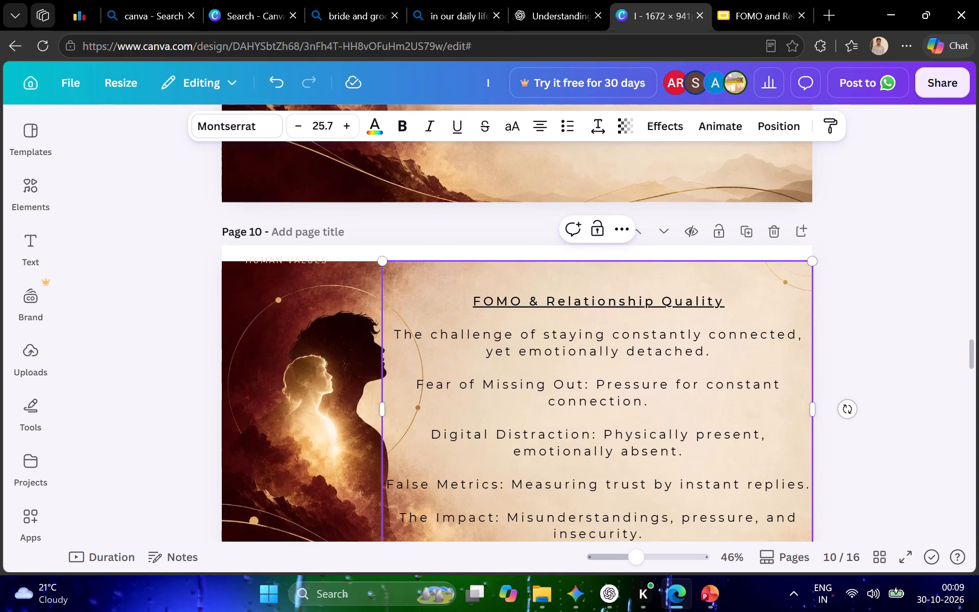
Go to the empty page 15, and switch to PowerPoint to bring up the "Assessing Proposed Solutions" slide as its text source.
scroll(434, 329, "down", 5)
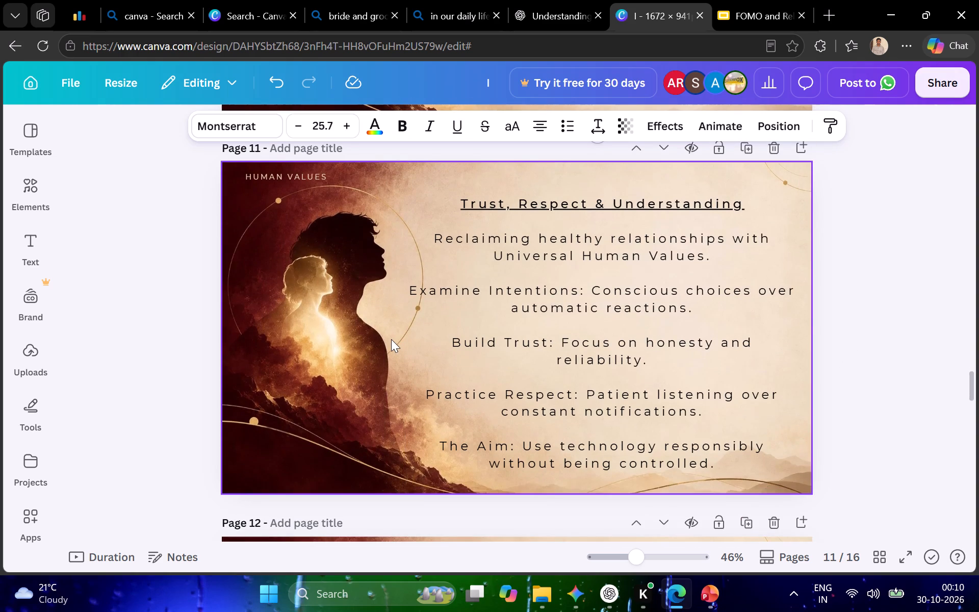
scroll(385, 336, "down", 7)
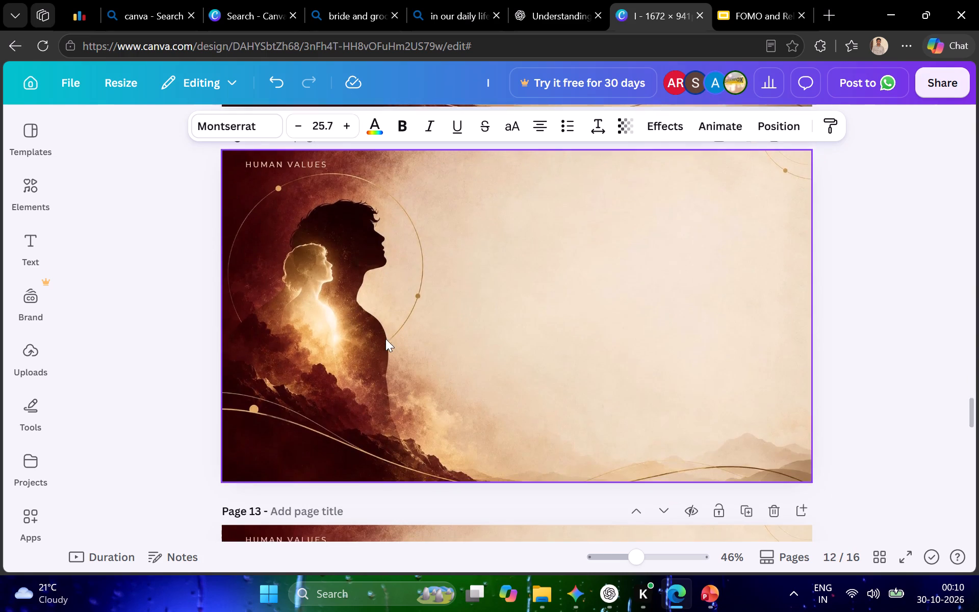
scroll(385, 339, "down", 8)
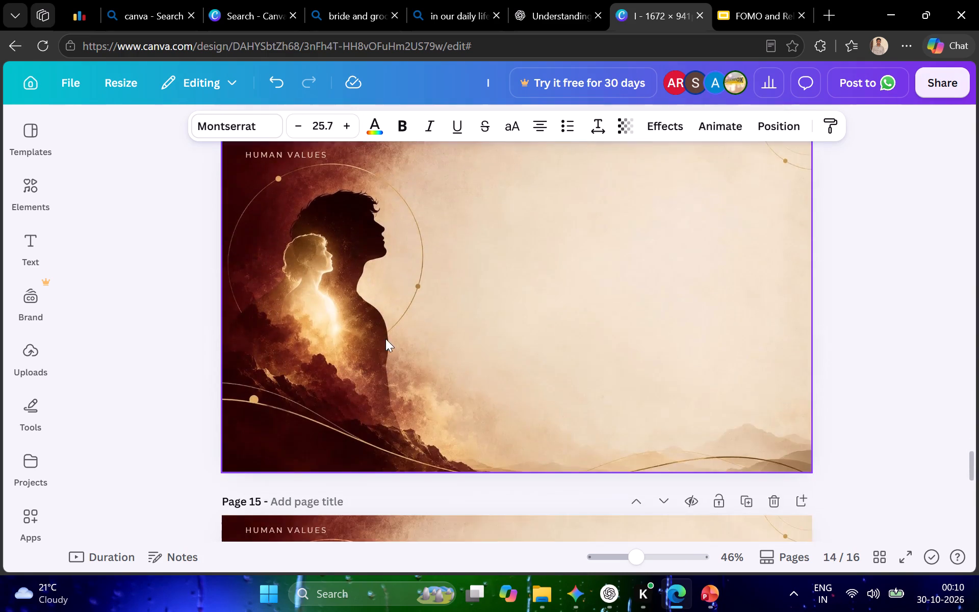
scroll(385, 339, "down", 5)
left_click(392, 345)
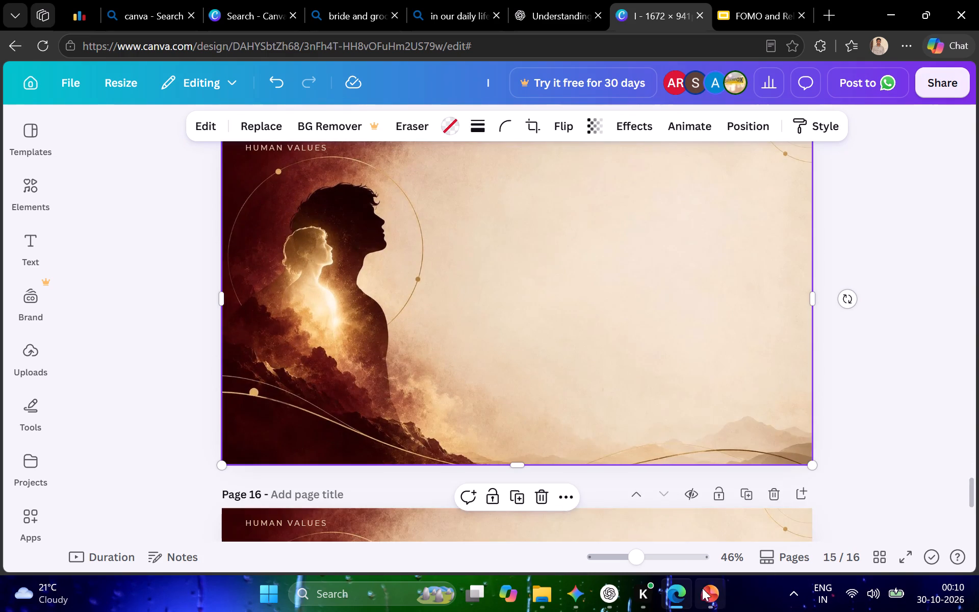
left_click(715, 591)
scroll(638, 432, "down", 4)
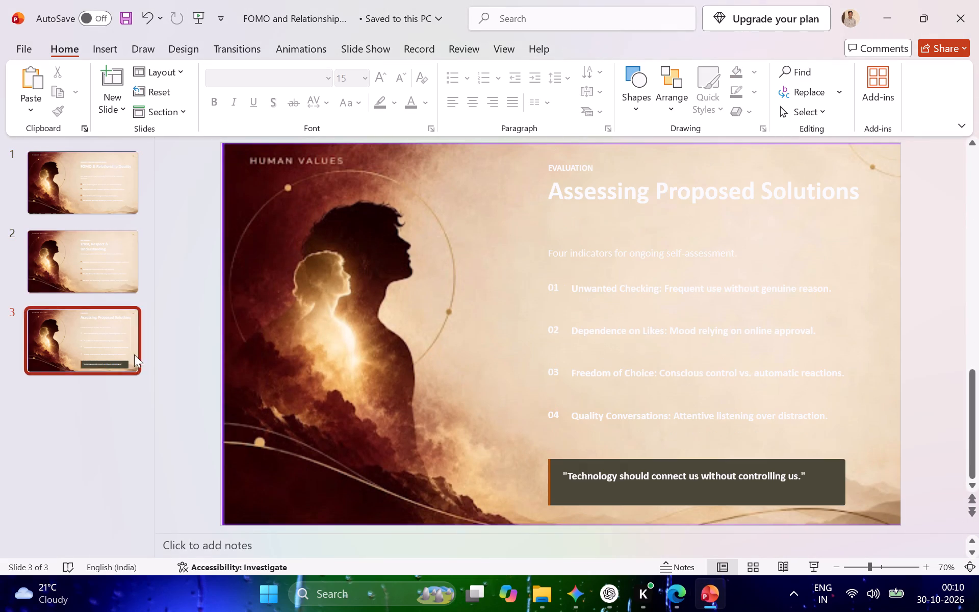
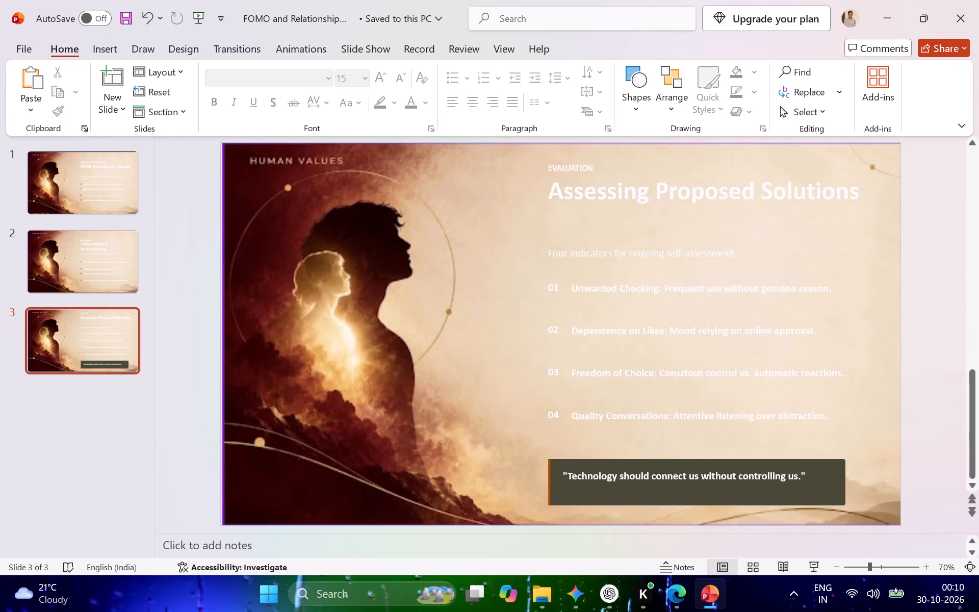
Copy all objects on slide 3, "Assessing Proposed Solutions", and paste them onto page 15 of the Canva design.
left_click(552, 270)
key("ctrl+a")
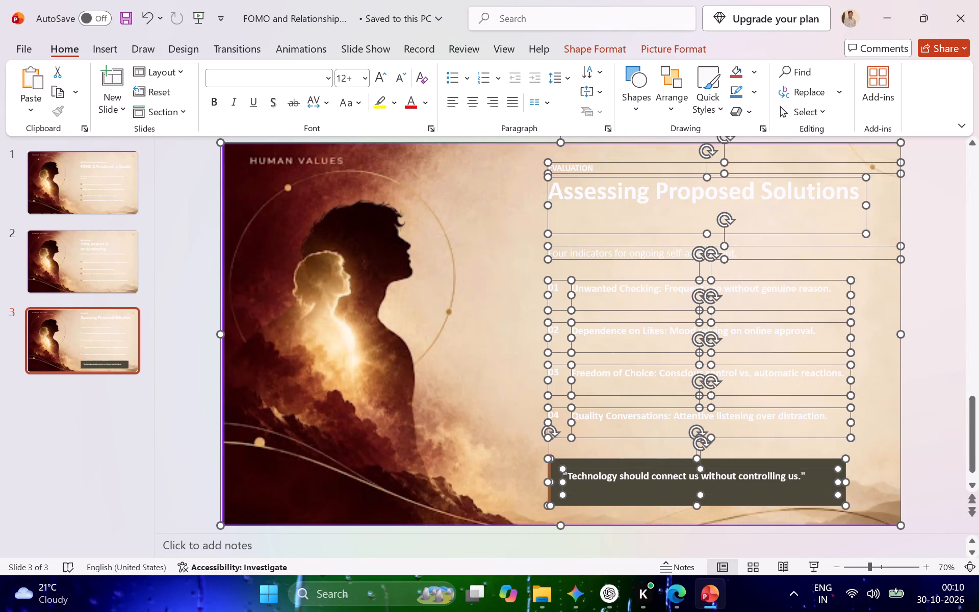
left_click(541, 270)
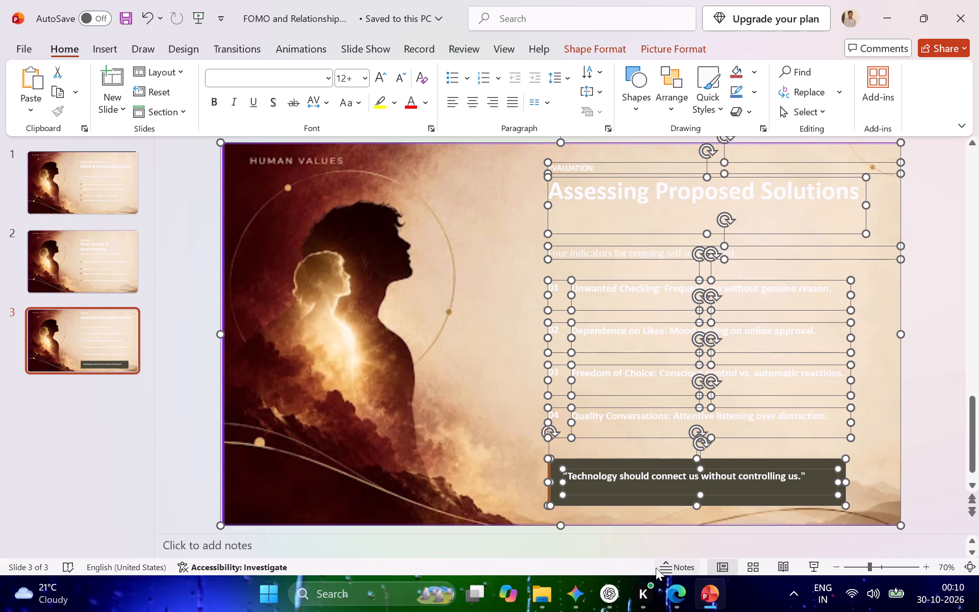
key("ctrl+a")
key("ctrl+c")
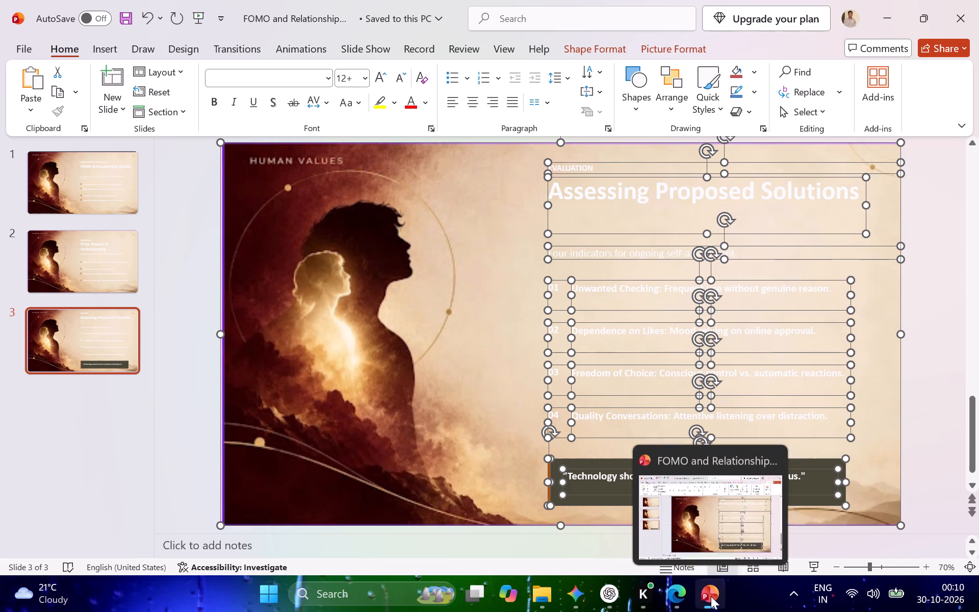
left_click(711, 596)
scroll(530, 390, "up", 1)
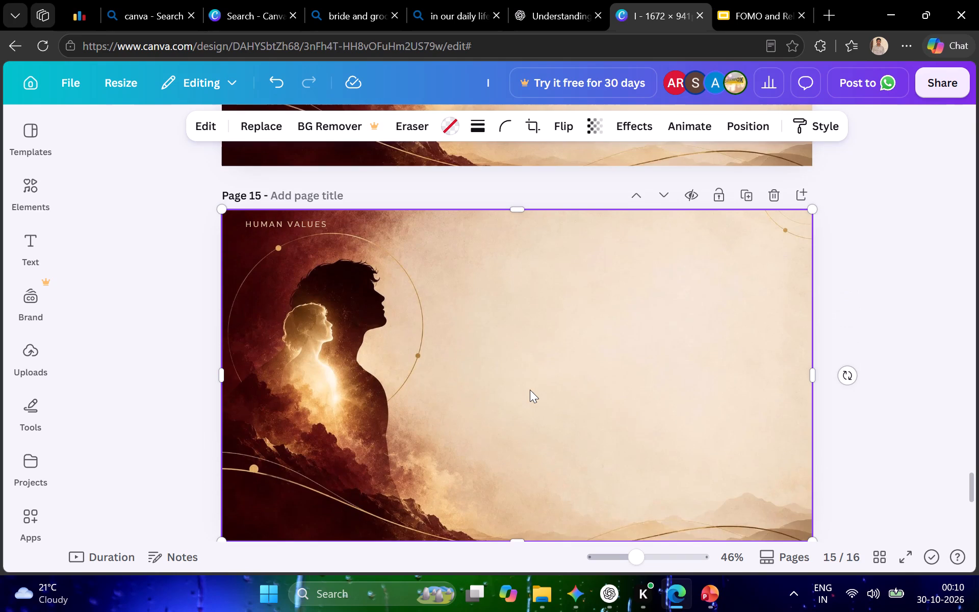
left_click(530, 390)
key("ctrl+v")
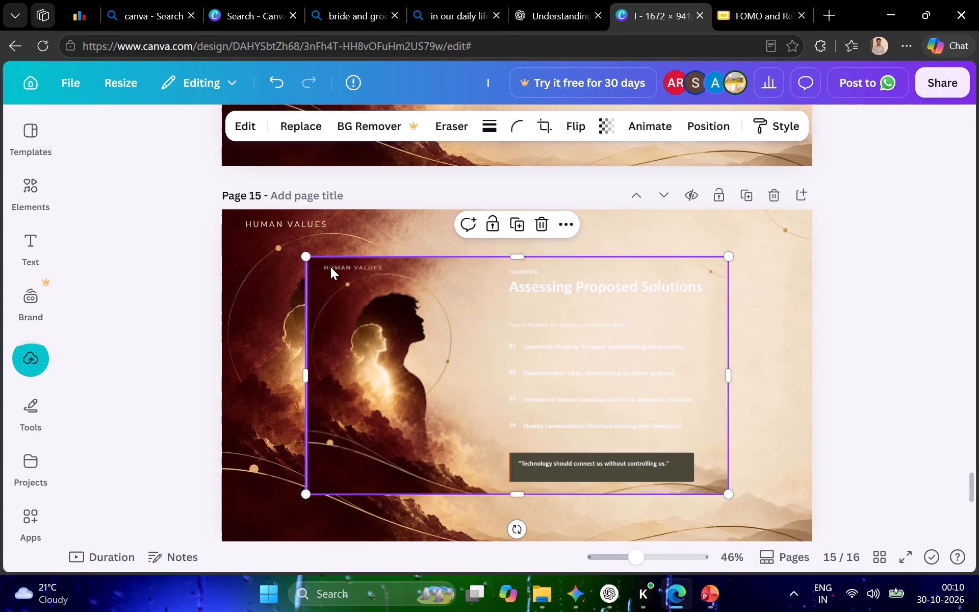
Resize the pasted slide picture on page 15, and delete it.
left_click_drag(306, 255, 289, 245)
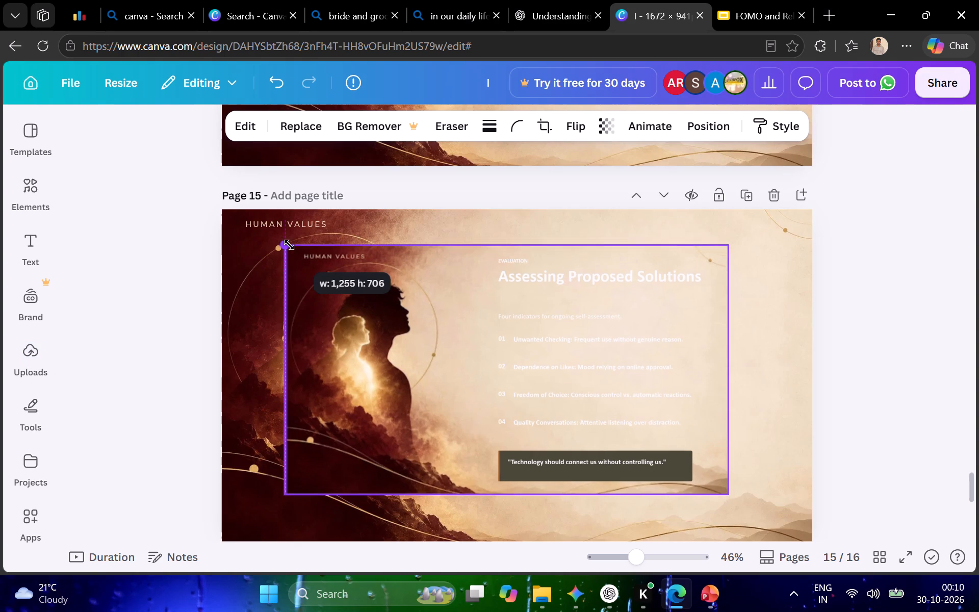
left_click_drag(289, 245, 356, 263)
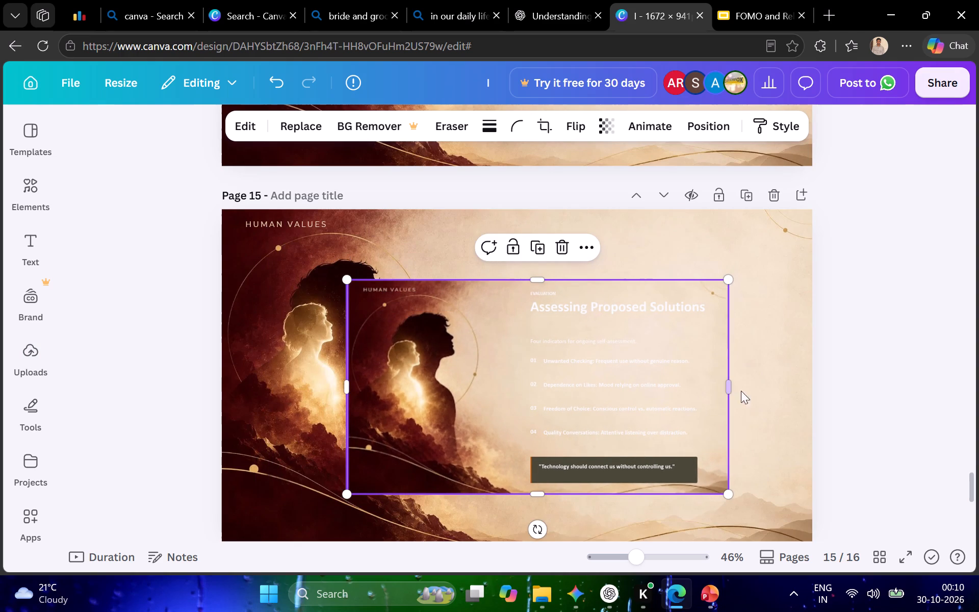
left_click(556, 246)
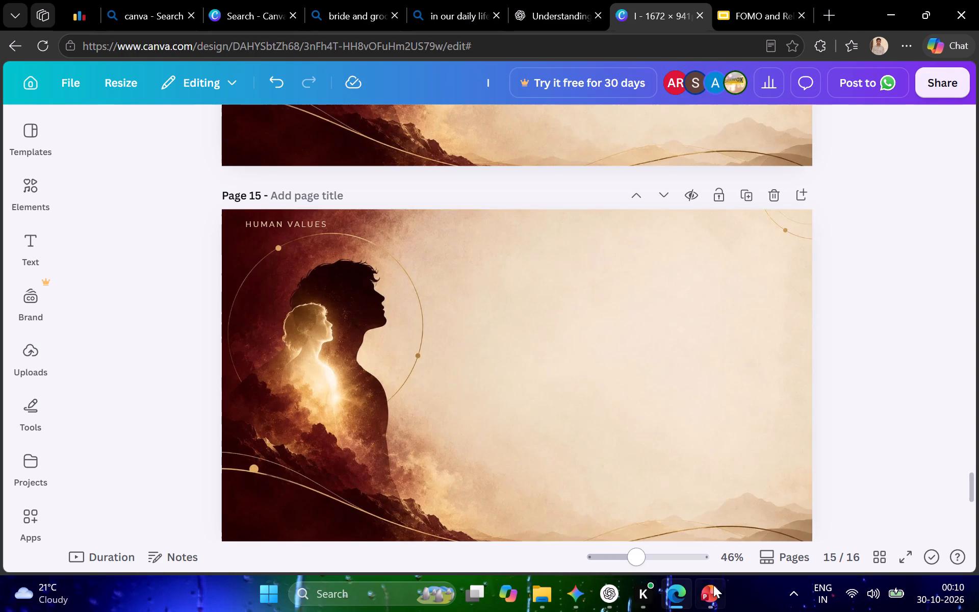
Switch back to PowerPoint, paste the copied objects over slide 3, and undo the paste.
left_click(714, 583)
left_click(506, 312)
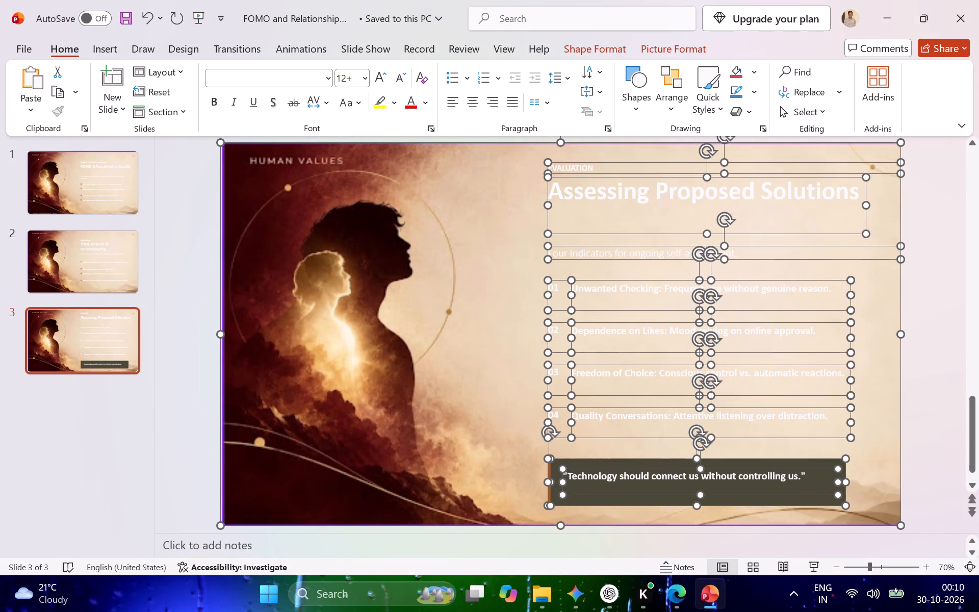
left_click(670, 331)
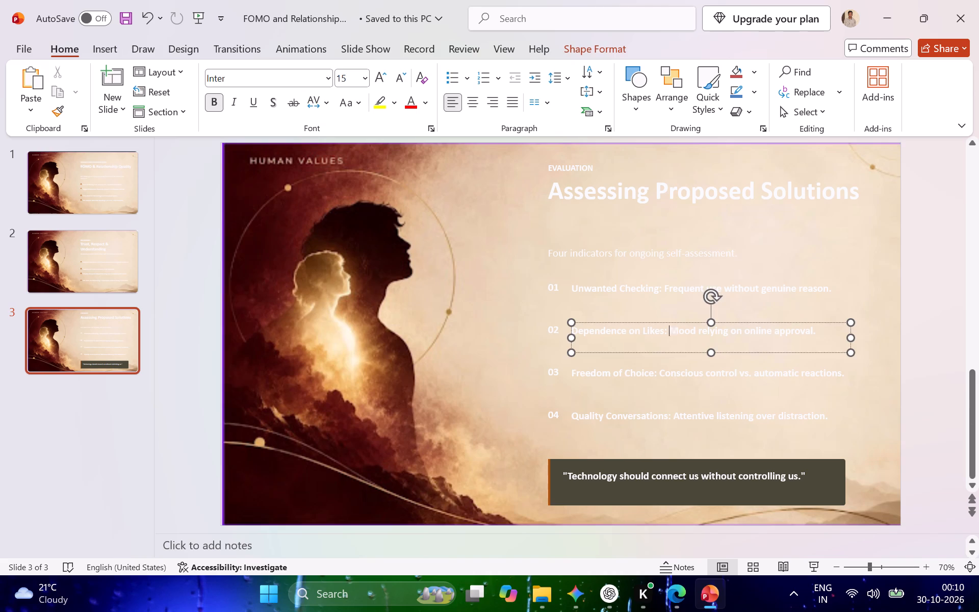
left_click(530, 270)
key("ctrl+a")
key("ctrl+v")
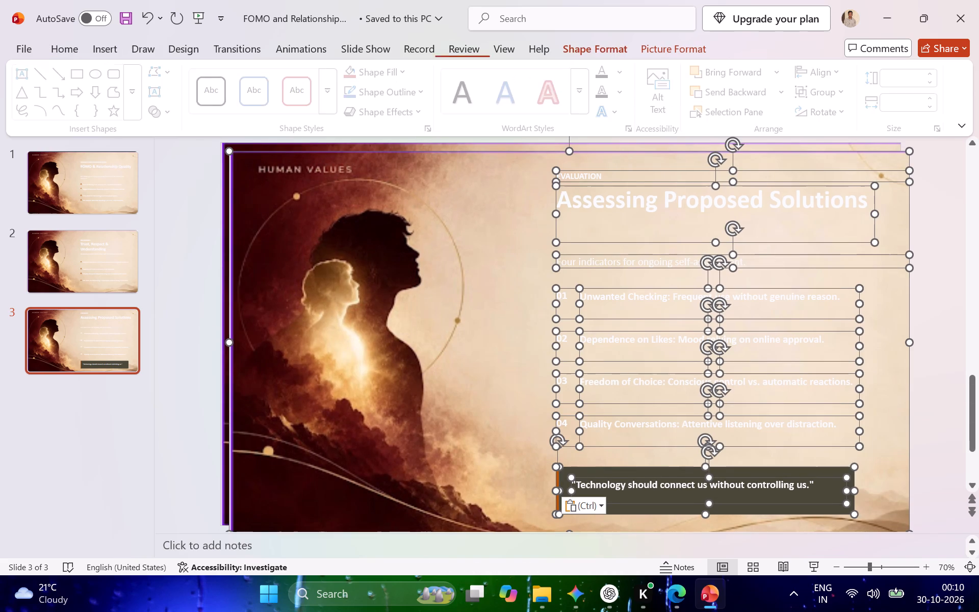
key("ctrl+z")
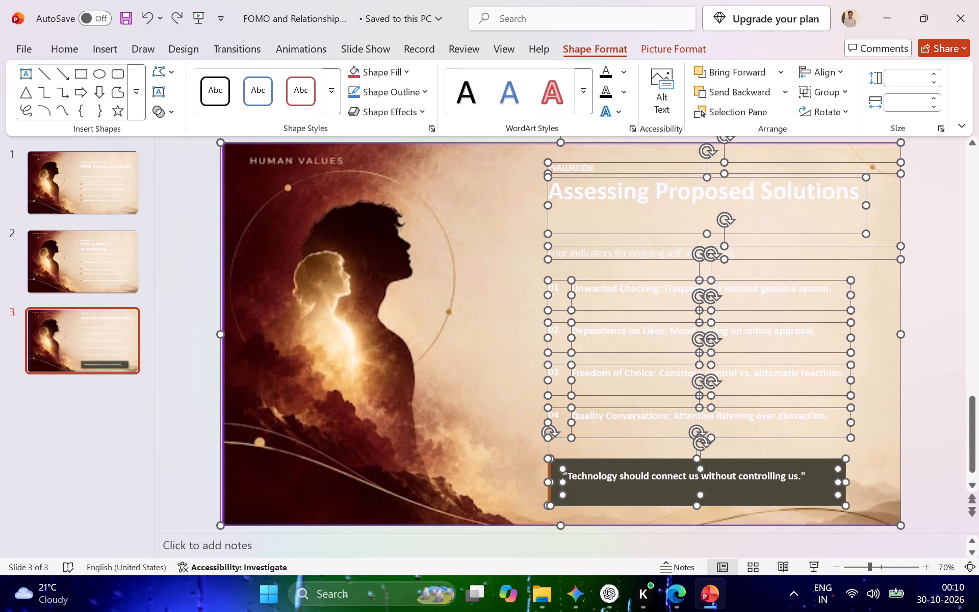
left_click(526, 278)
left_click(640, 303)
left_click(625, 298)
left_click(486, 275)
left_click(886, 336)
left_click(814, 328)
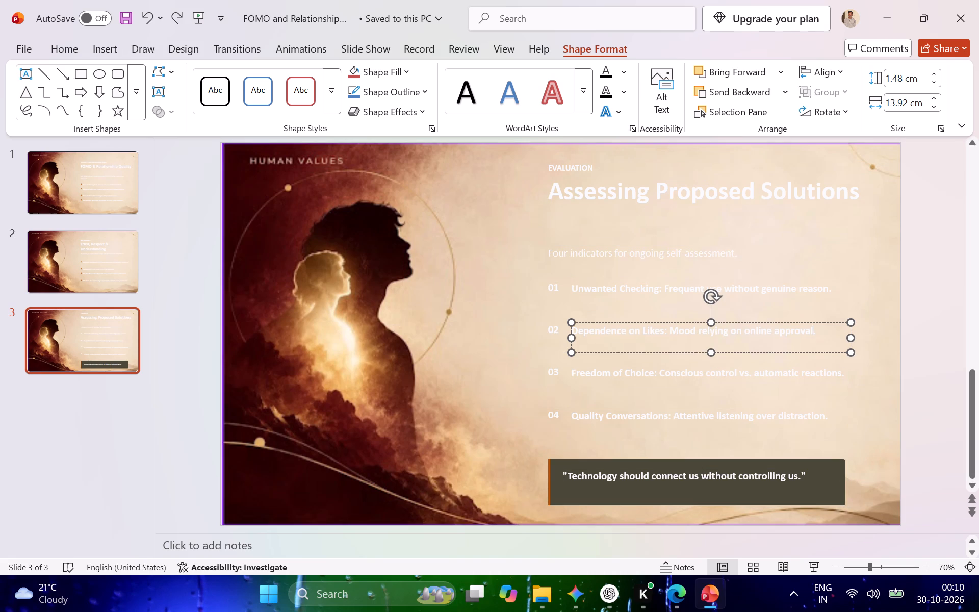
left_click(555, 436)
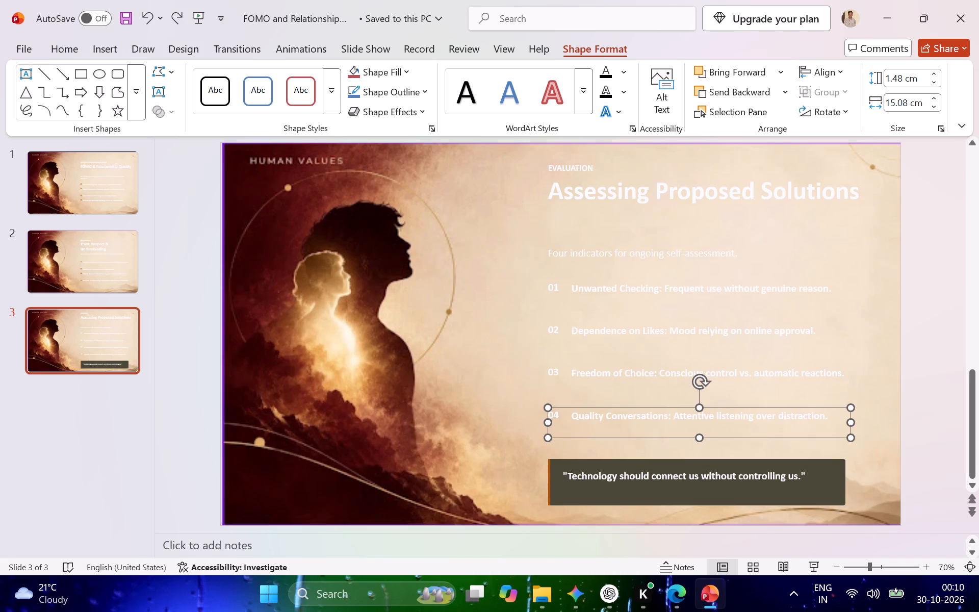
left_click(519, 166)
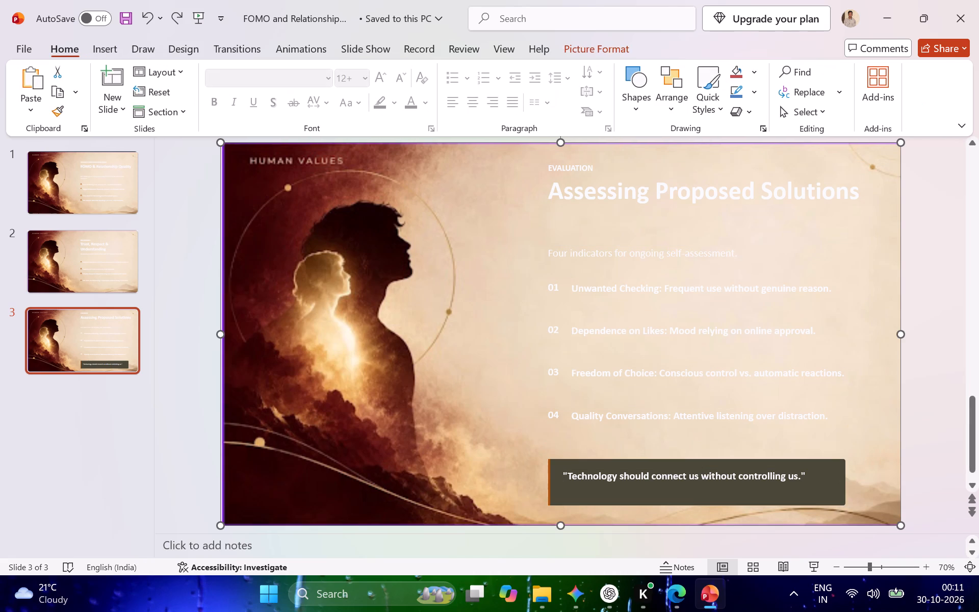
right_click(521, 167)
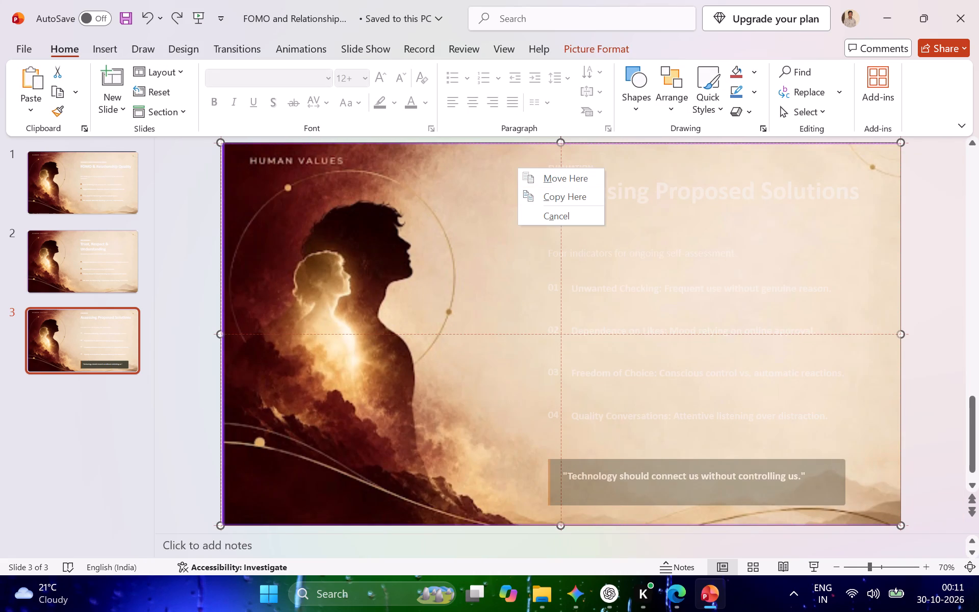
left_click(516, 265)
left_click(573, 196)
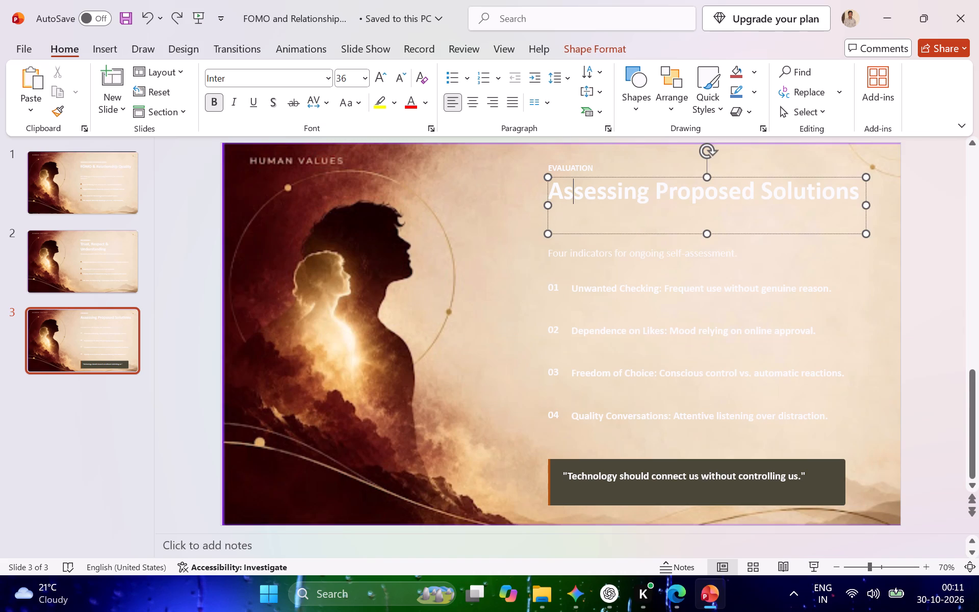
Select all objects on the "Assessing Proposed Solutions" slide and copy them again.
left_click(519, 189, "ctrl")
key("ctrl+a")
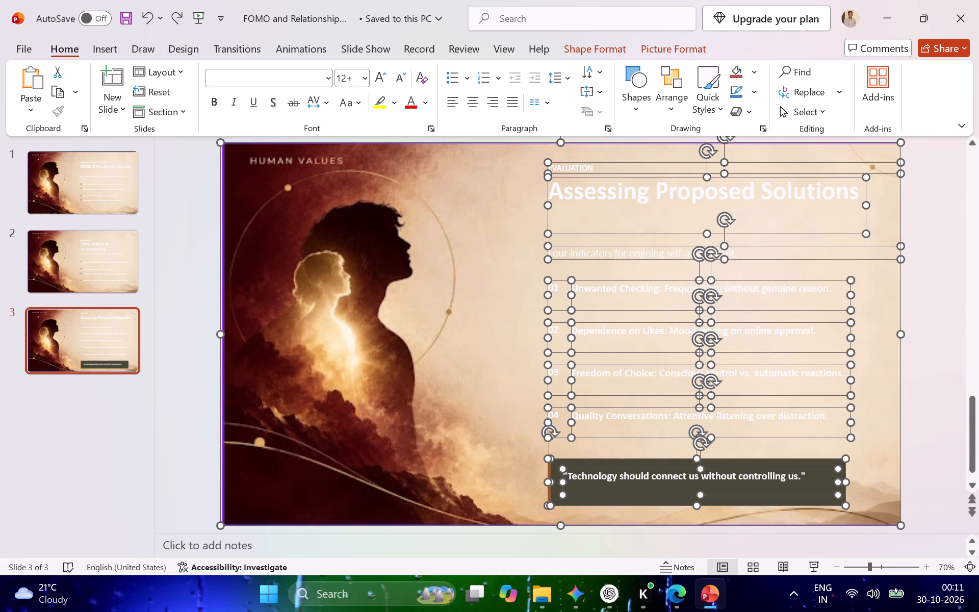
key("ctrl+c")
Close the FOMO and Relationship Quality presentation in PowerPoint without saving the changes.
left_click(960, 9)
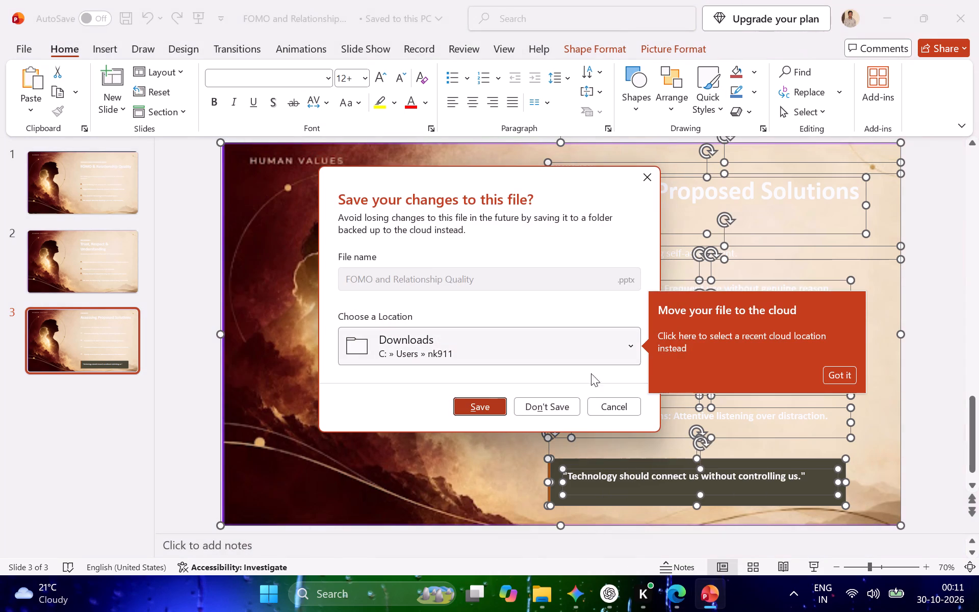
left_click(577, 404)
Copy everything on slide 3 of the FOMO and Relationship Quality deck in Google Slides and paste it onto Canva page 15.
left_click(723, 6)
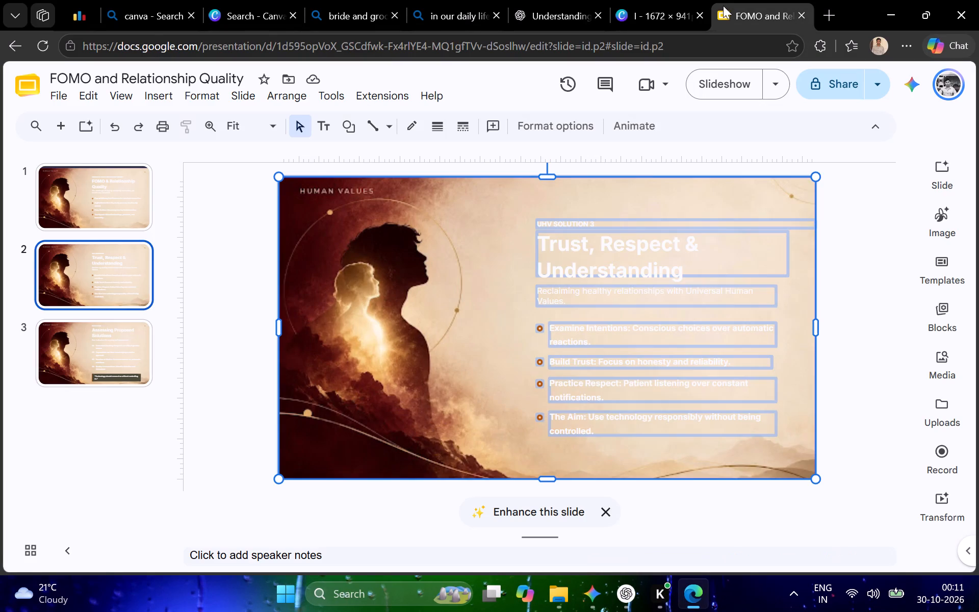
scroll(609, 246, "down", 5)
left_click(87, 340)
left_click(95, 341)
left_click(470, 331)
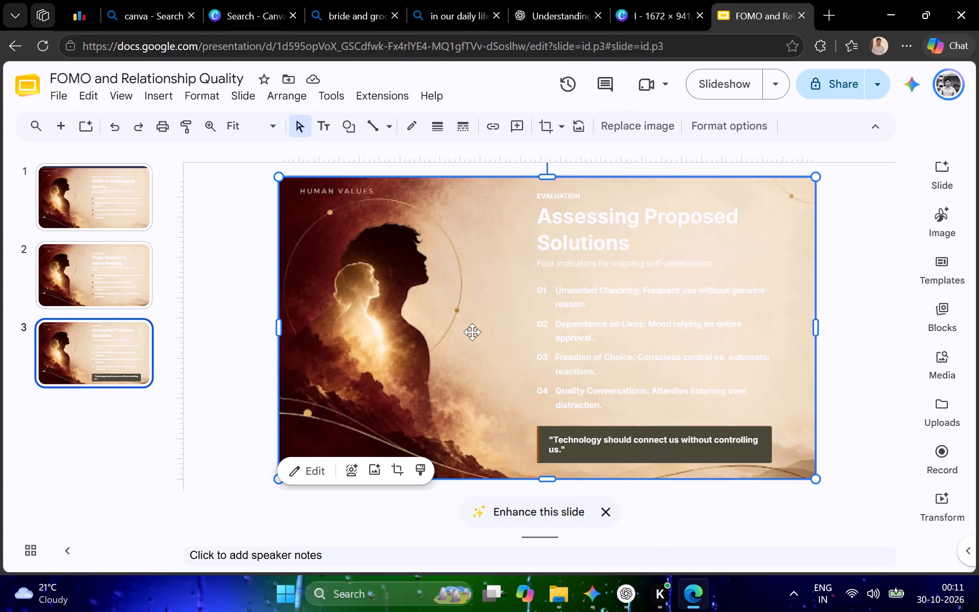
key("ctrl+a")
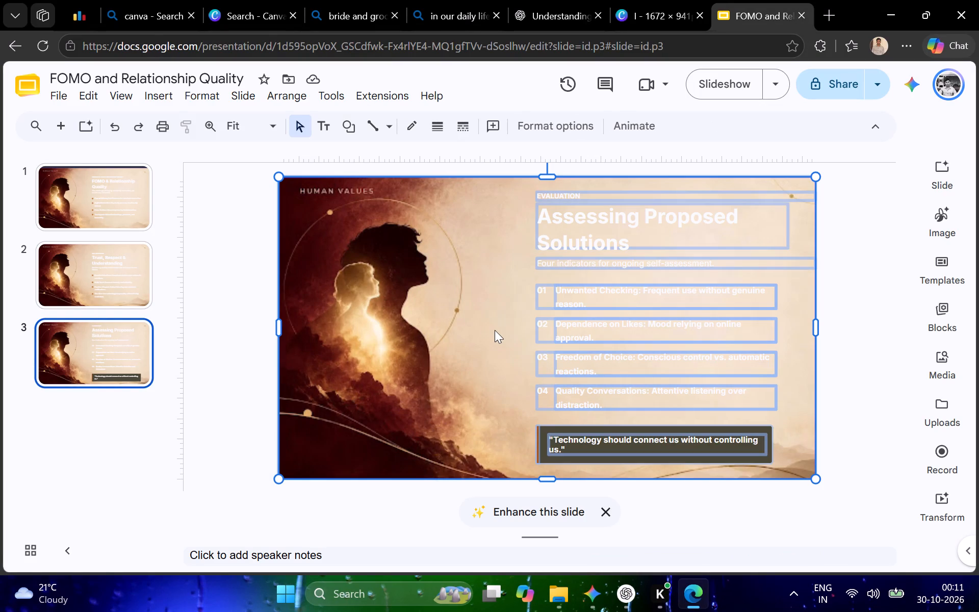
key("ctrl+c")
left_click(660, 7)
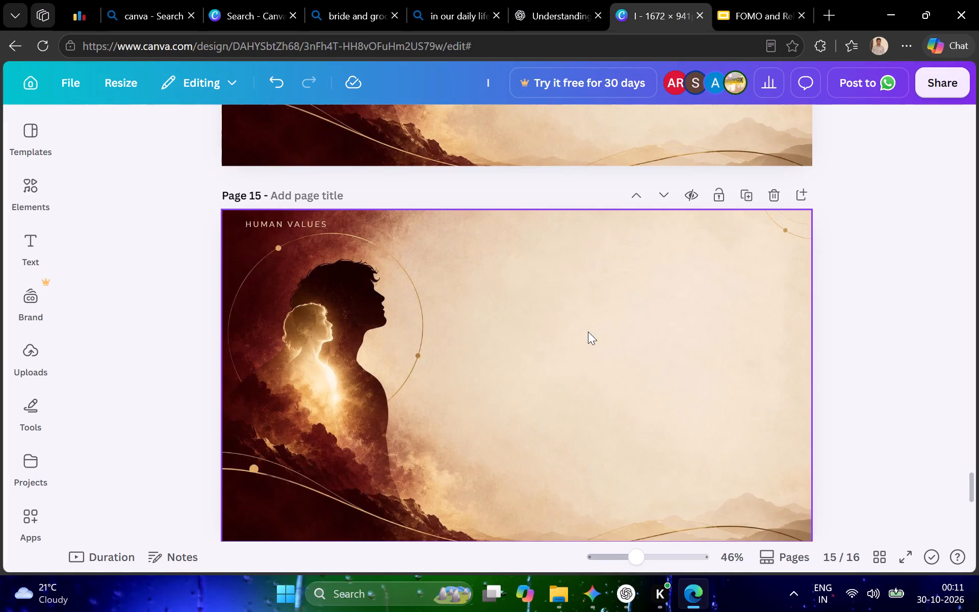
left_click(588, 331)
key("ctrl+v")
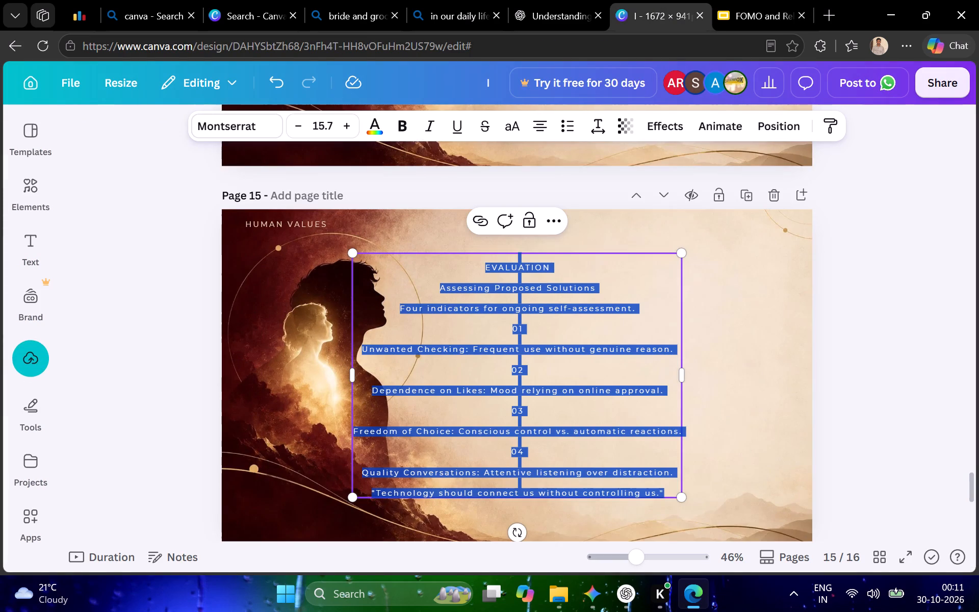
Enlarge the pasted text block to font size 17.8 and move it onto the blank area beside the silhouettes on page 15.
left_click_drag(351, 251, 307, 227)
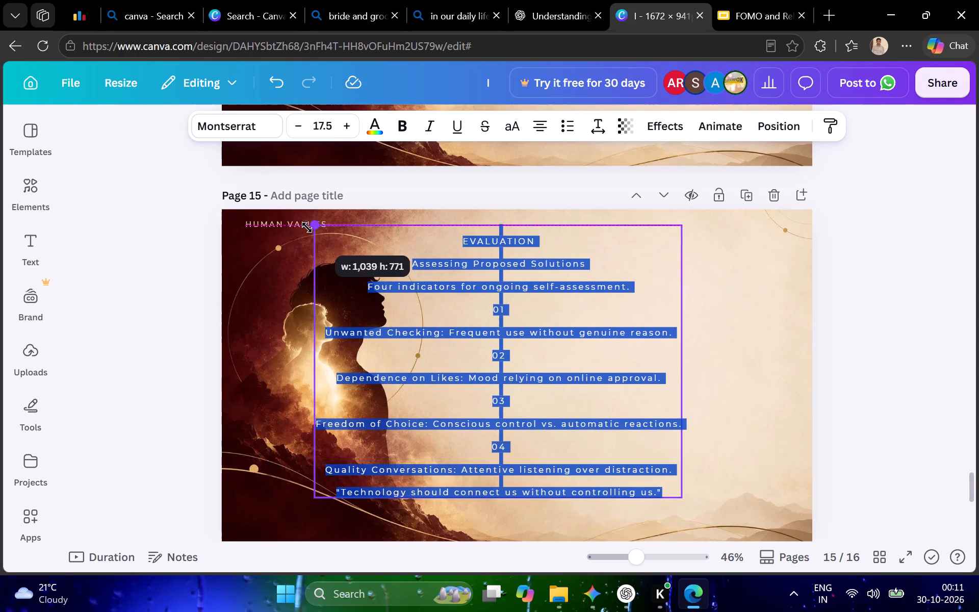
left_click_drag(307, 227, 303, 226)
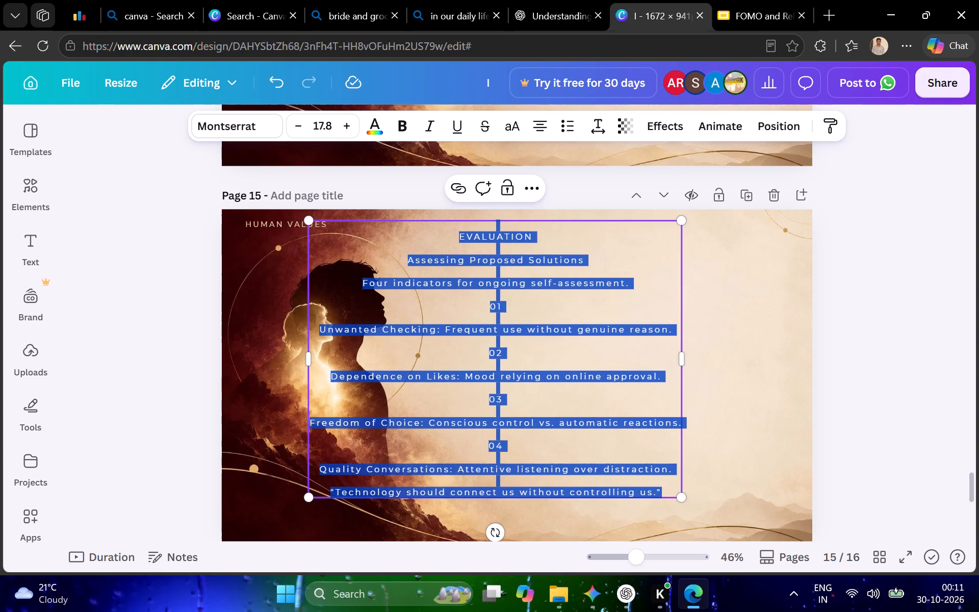
left_click_drag(515, 222, 581, 227)
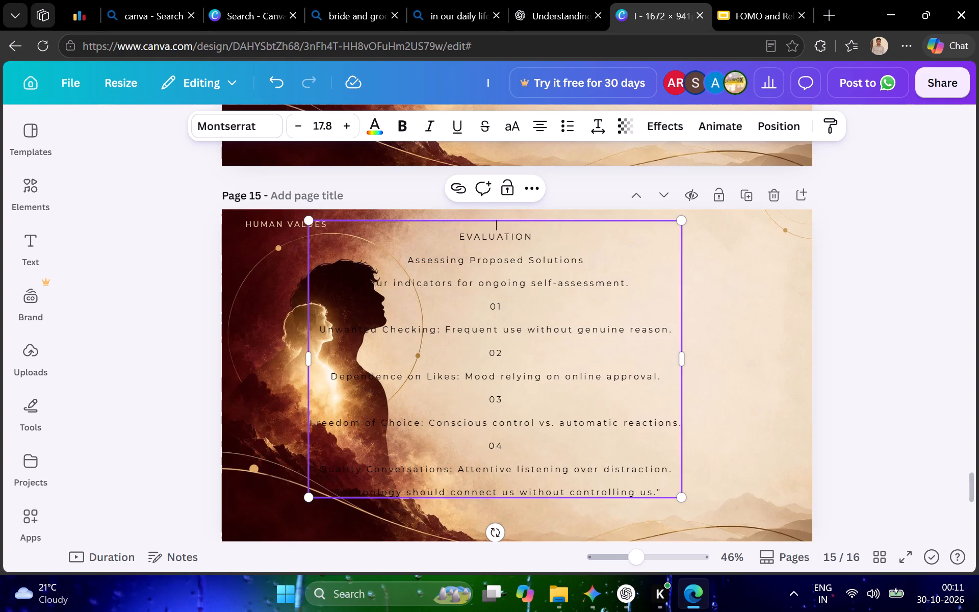
left_click_drag(581, 227, 582, 227)
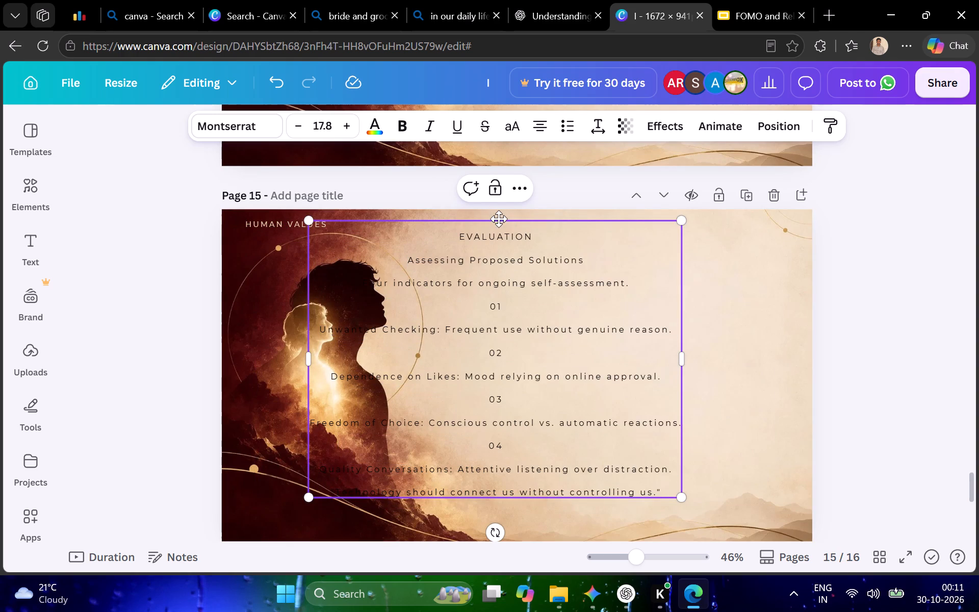
left_click_drag(499, 220, 636, 219)
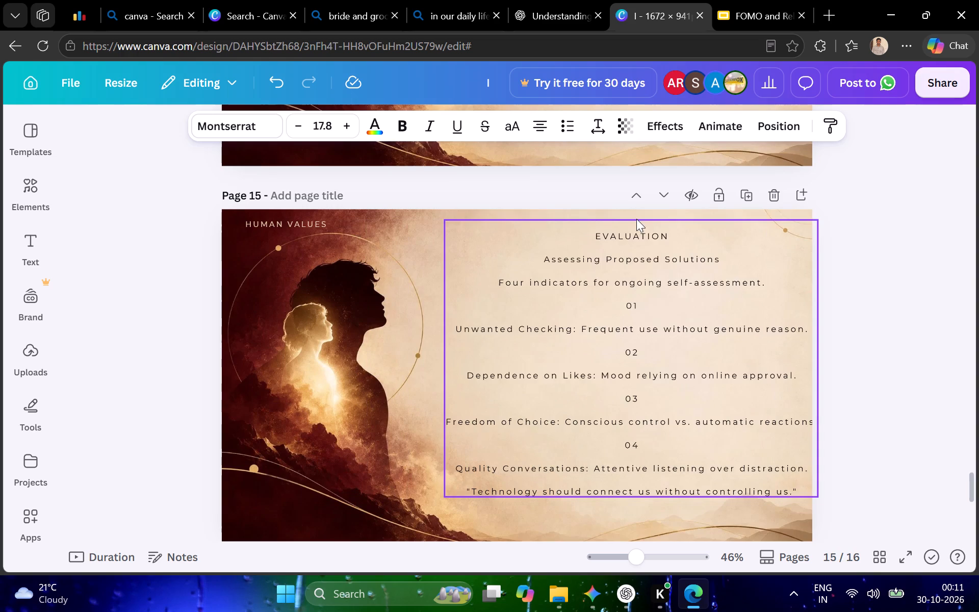
left_click_drag(636, 219, 612, 213)
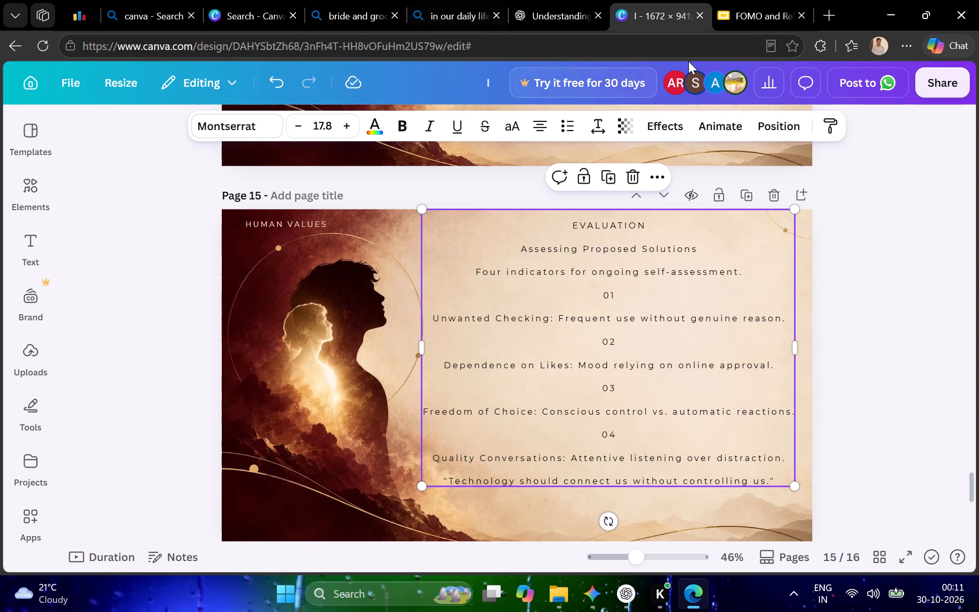
Delete the word "EVALUATION" from the top of the text block on page 15.
left_click(759, 17)
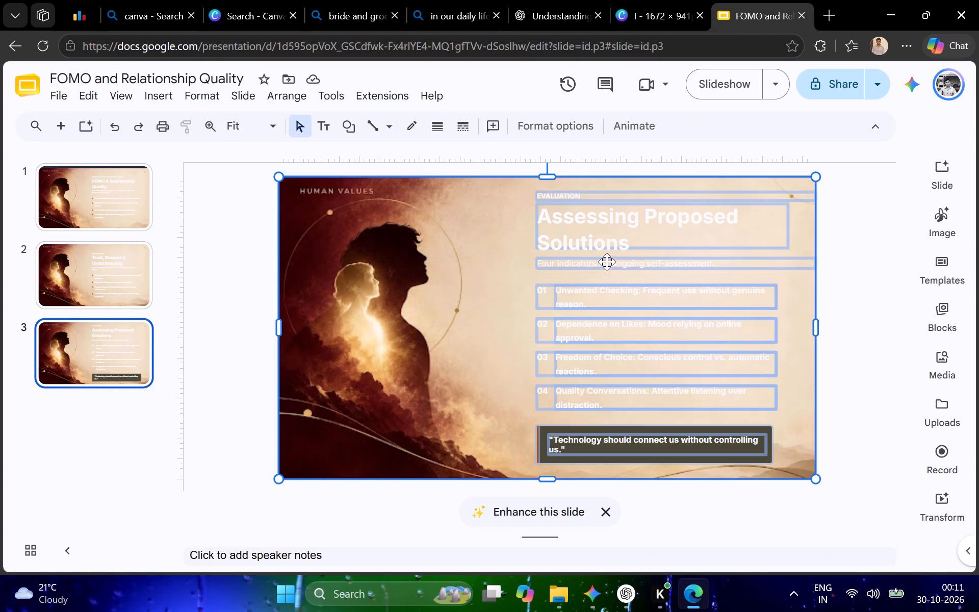
left_click(674, 0)
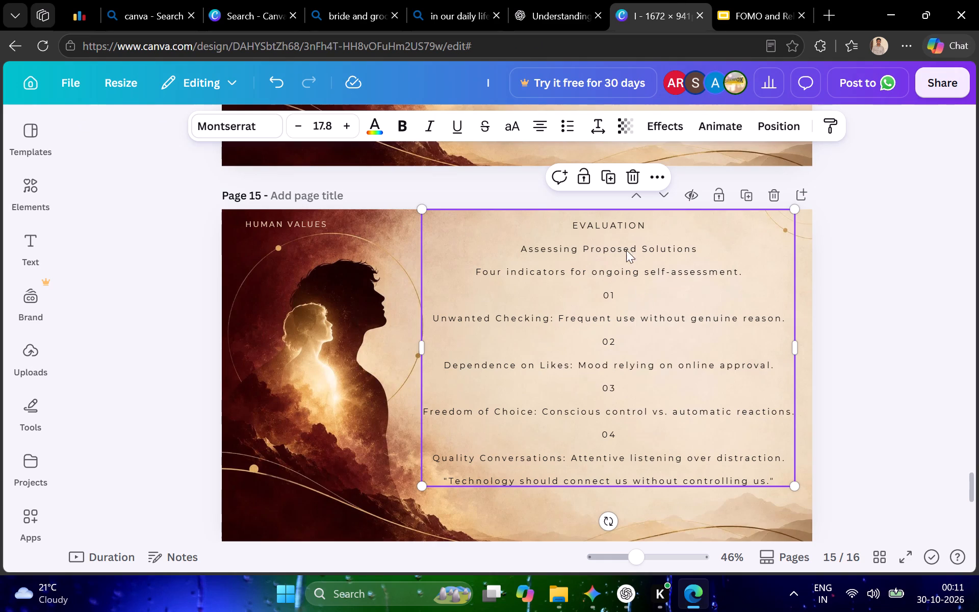
left_click(643, 222)
left_click(642, 226)
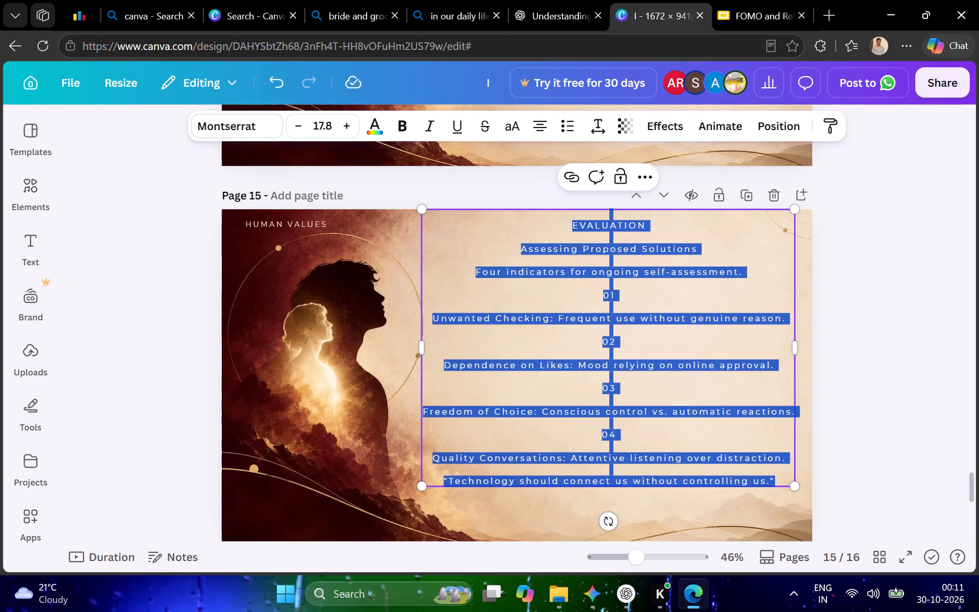
left_click(648, 228)
key("BackSpace")
key("BackSpace")
key("BackSpace")
key("BackSpace")
key("BackSpace")
key("BackSpace")
key("BackSpace")
key("BackSpace")
key("BackSpace")
key("BackSpace")
key("BackSpace")
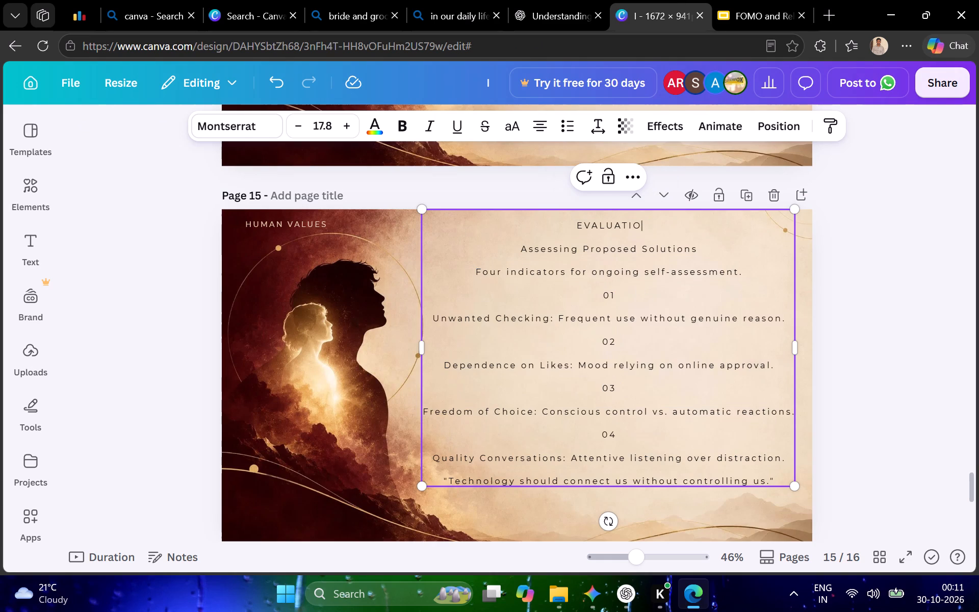
key("BackSpace")
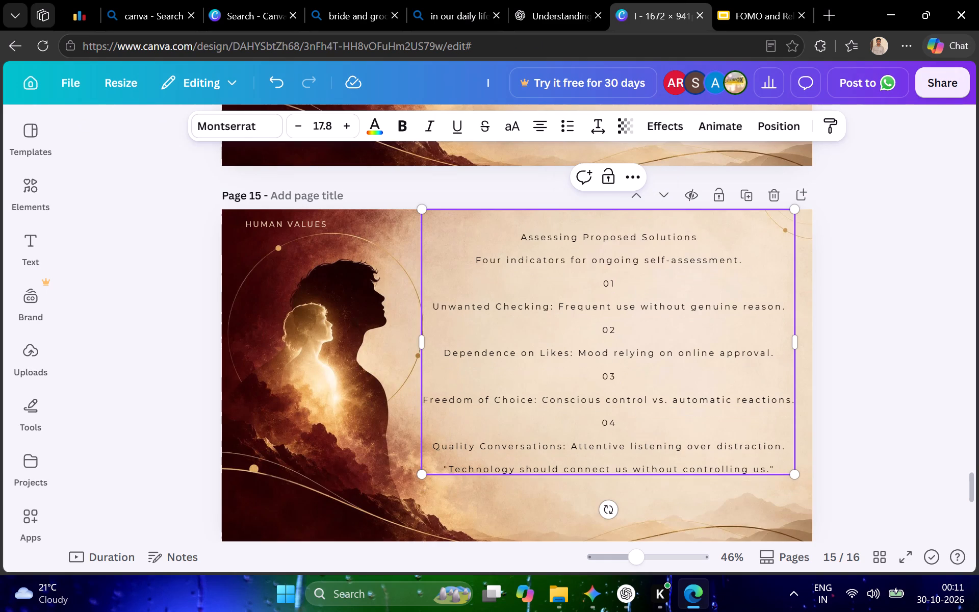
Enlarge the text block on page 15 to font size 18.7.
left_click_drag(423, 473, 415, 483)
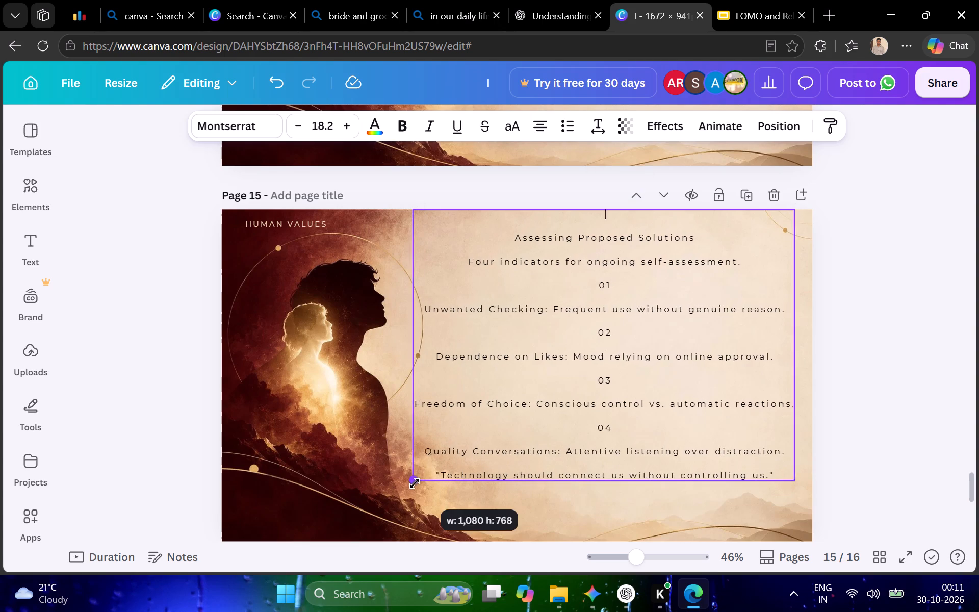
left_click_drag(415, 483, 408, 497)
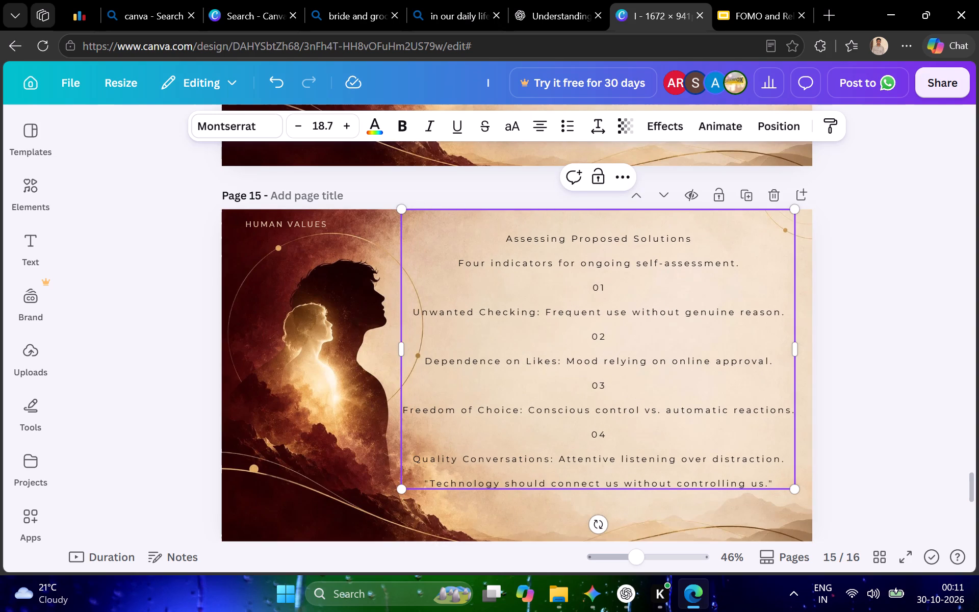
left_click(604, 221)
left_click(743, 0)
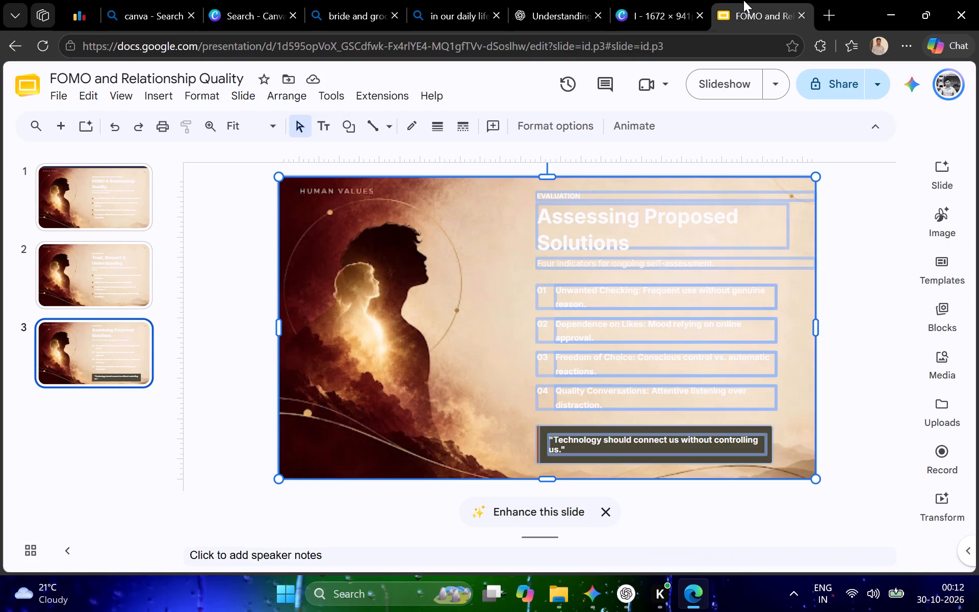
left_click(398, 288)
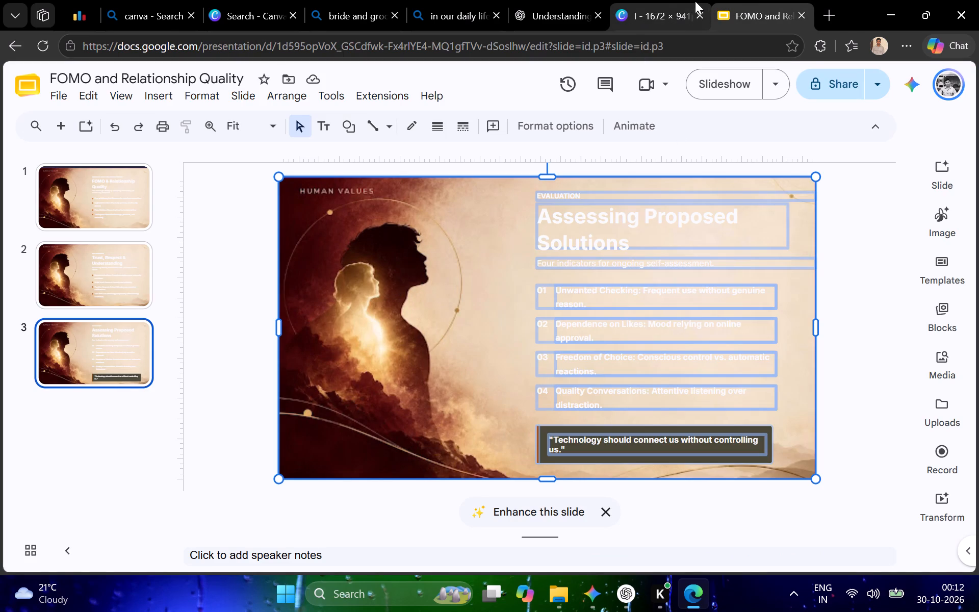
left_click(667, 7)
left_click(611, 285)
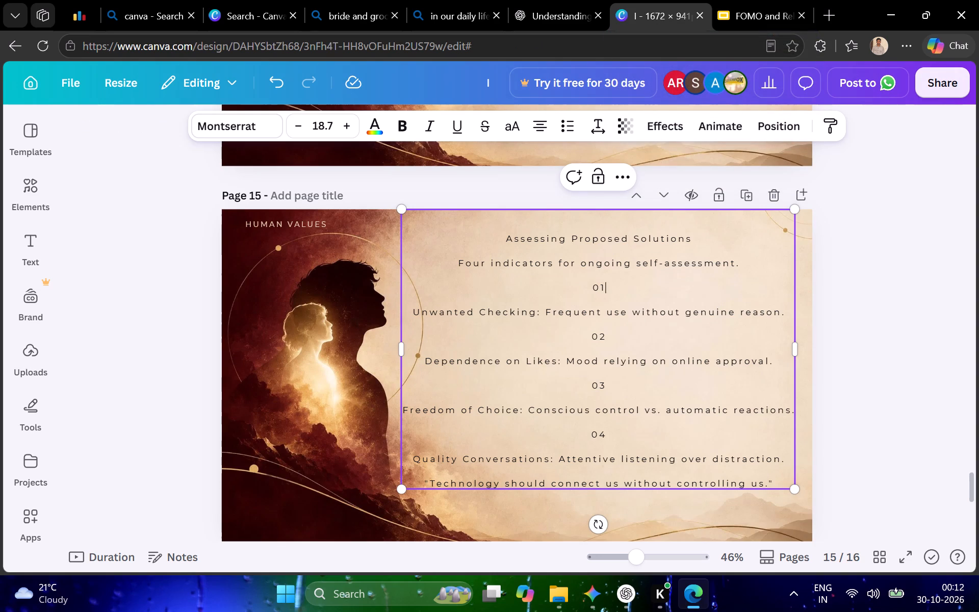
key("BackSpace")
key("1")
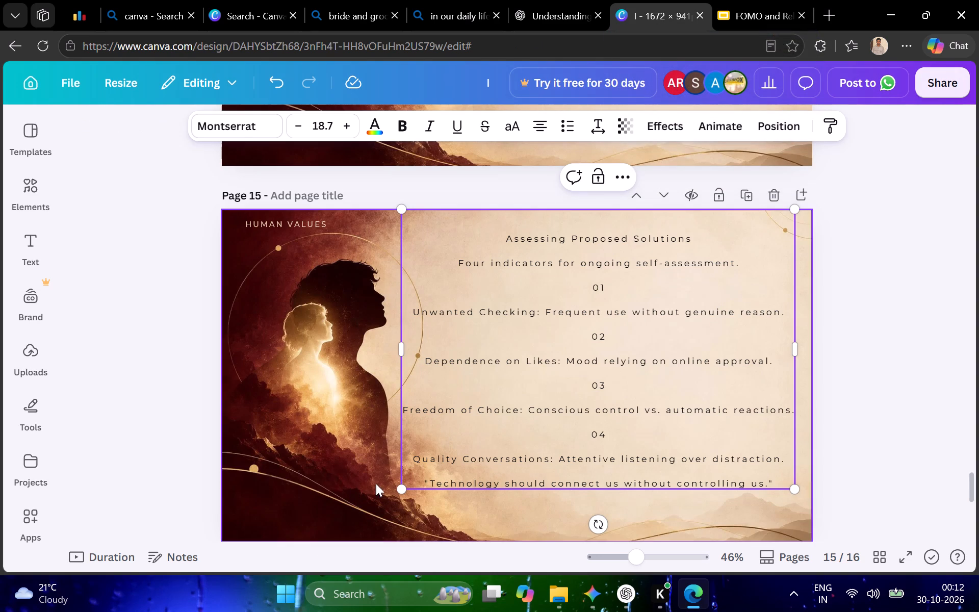
Scale the text block on page 15 up to font size 20.7.
left_click_drag(405, 488, 366, 522)
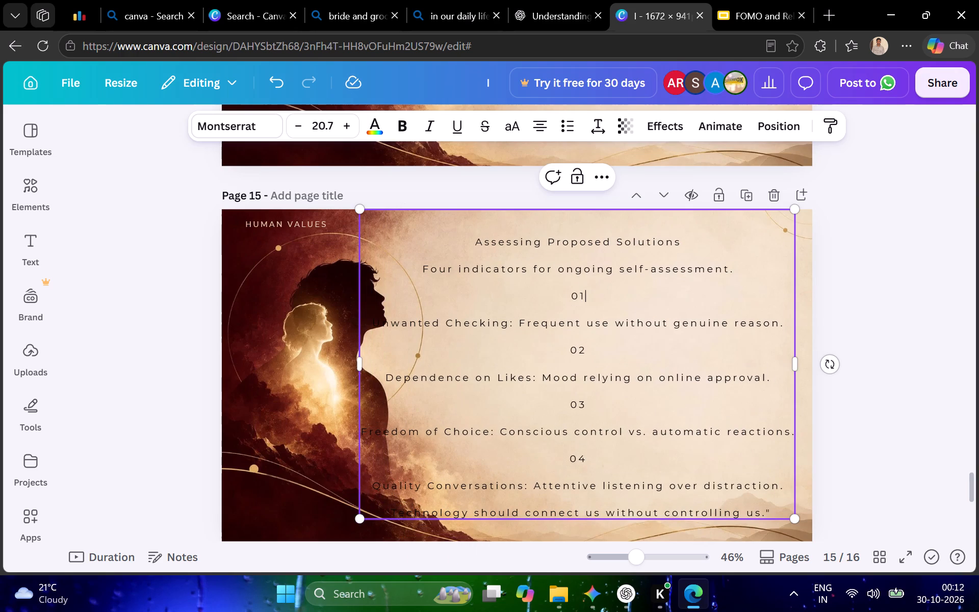
Remove the standalone number 01 above the "Unwanted Checking" line.
key("BackSpace")
key("BackSpace")
key("BackSpace")
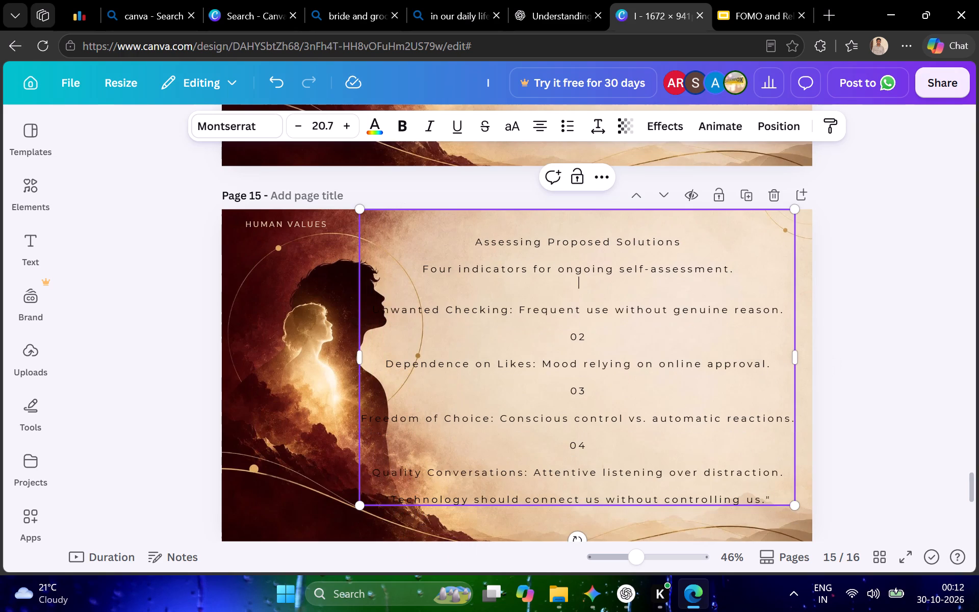
left_click(379, 312)
left_click(421, 307)
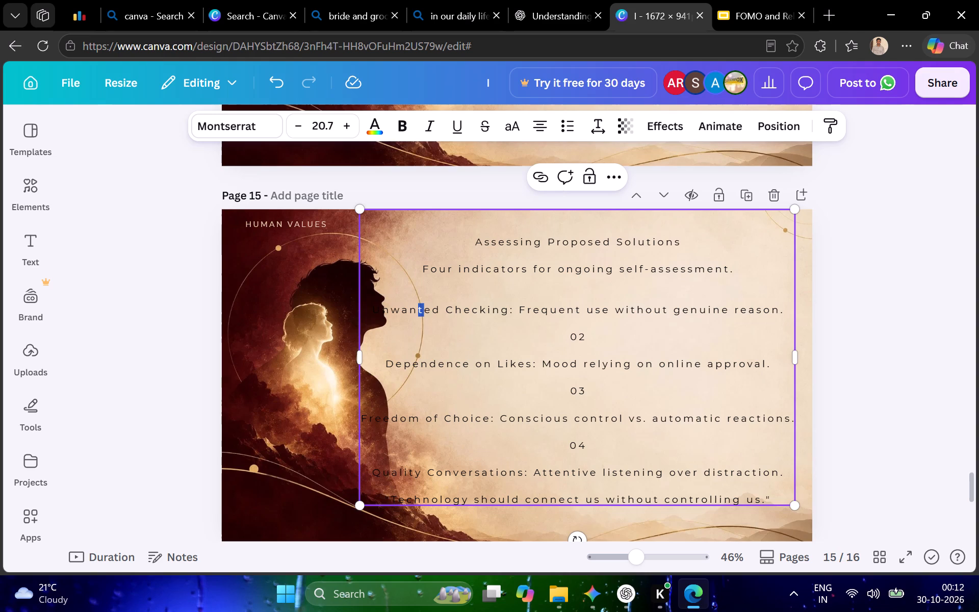
key("Left")
key("Left")
key("Left")
key("Left")
key("Left")
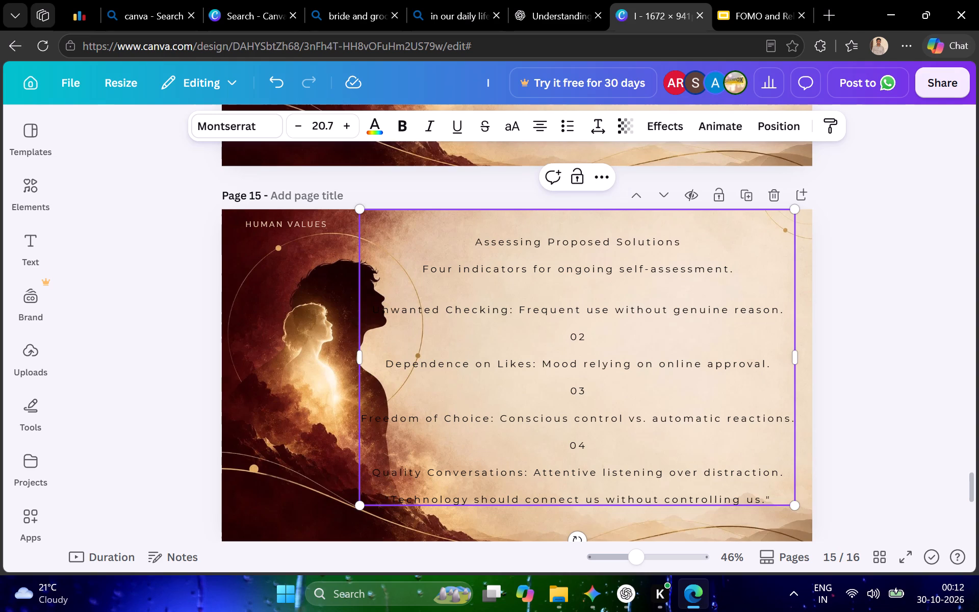
Narrow the text block from the side nearest the silhouettes so its lines wrap clear of the figures.
left_click(362, 355)
left_click_drag(359, 356, 371, 355)
left_click_drag(371, 355, 401, 354)
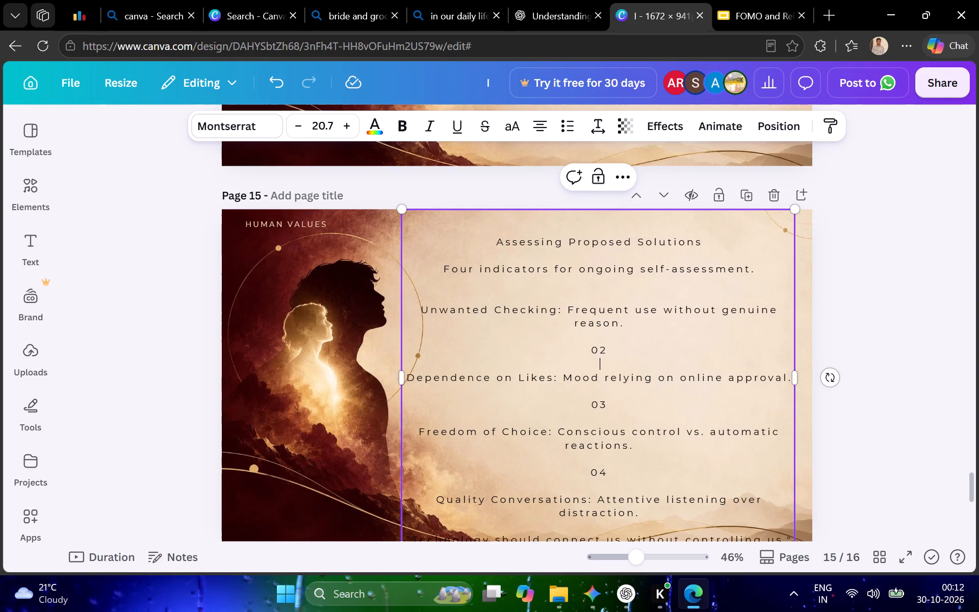
Add the prefix "01:" to the start of the "Unwanted Checking" line.
left_click(423, 312)
type("01")
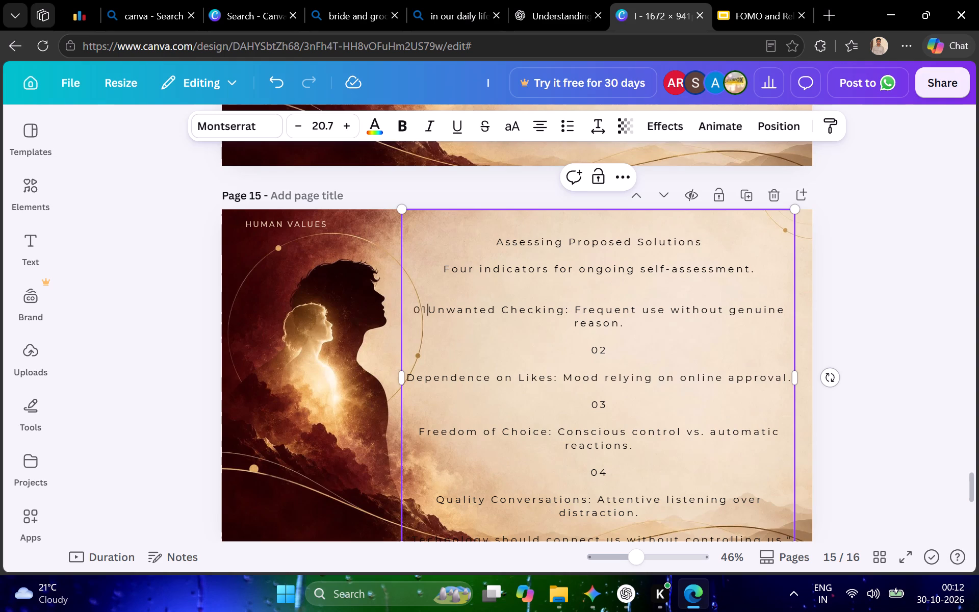
key("shift+colon")
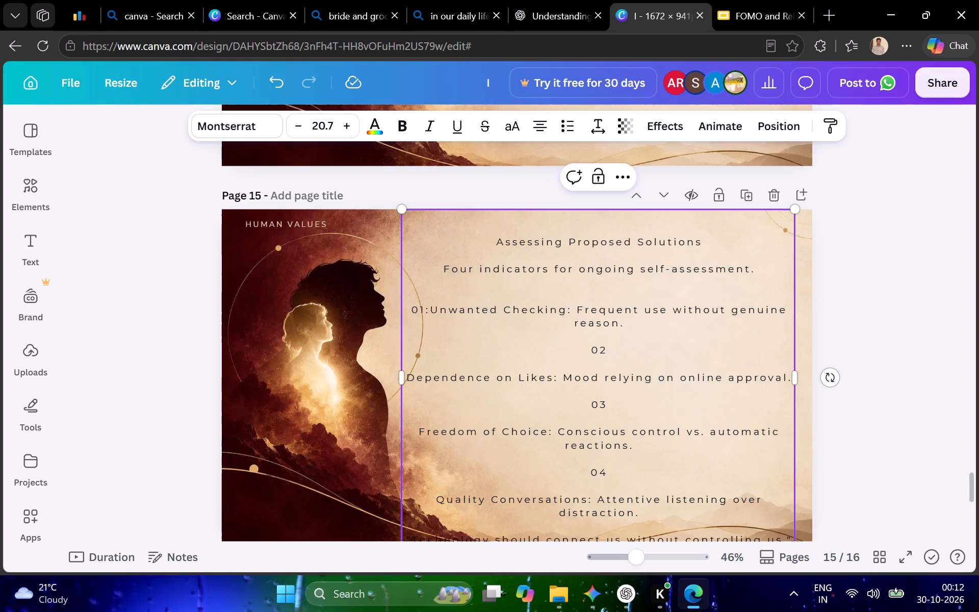
Delete the standalone 02 and put "02:" at the start of the "Dependence on Likes" line.
left_click(608, 348)
key("BackSpace")
key("BackSpace")
key("BackSpace")
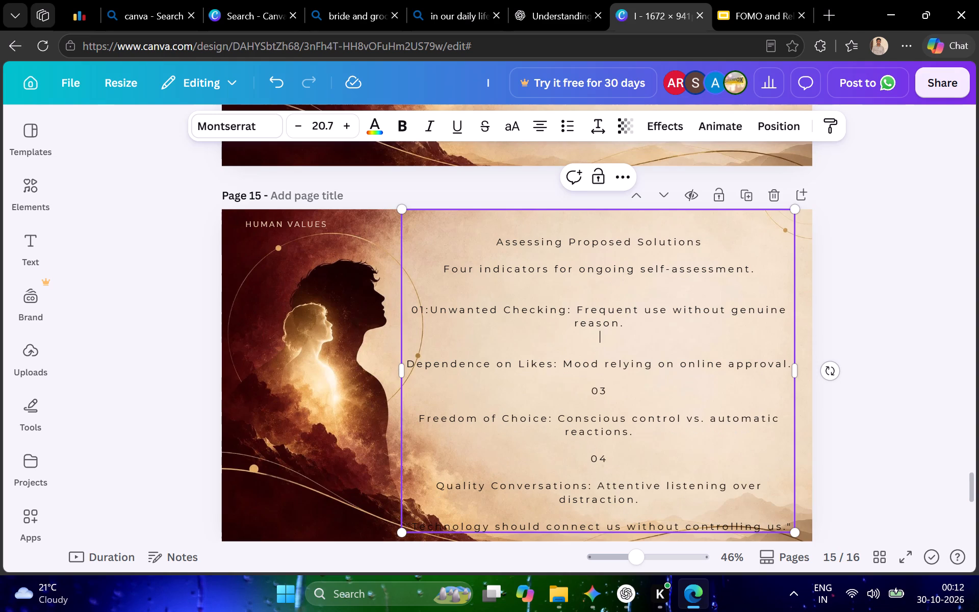
left_click(408, 362)
type("02")
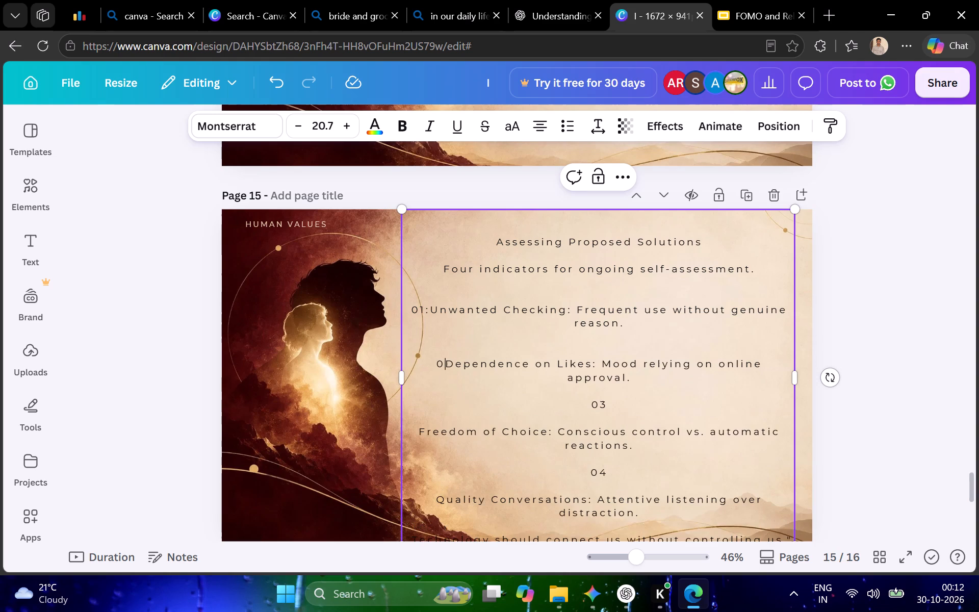
key("shift+colon")
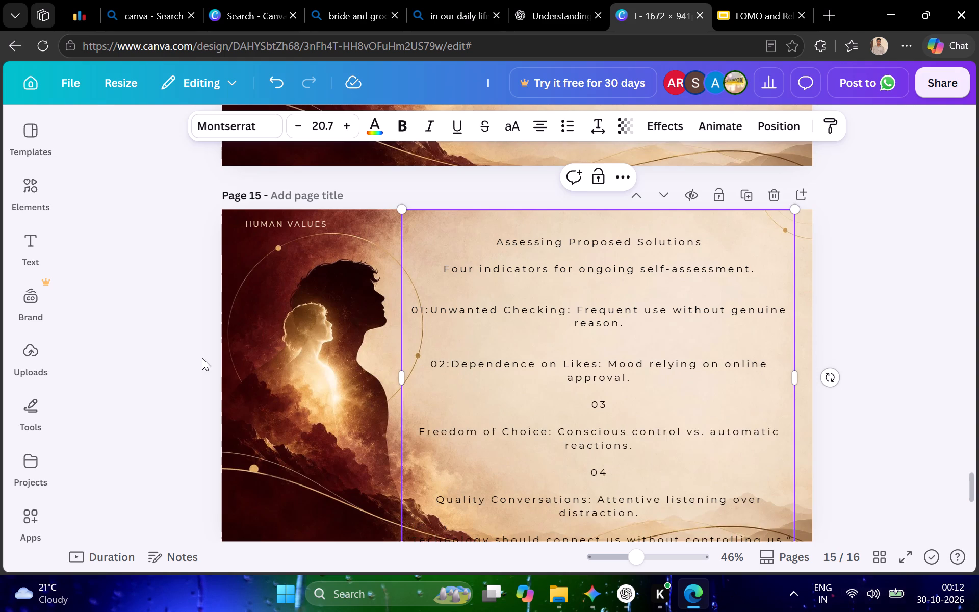
Delete the standalone 03 and put "03:" at the start of the "Freedom of Choice" line.
left_click(623, 403)
key("BackSpace")
key("BackSpace")
key("BackSpace")
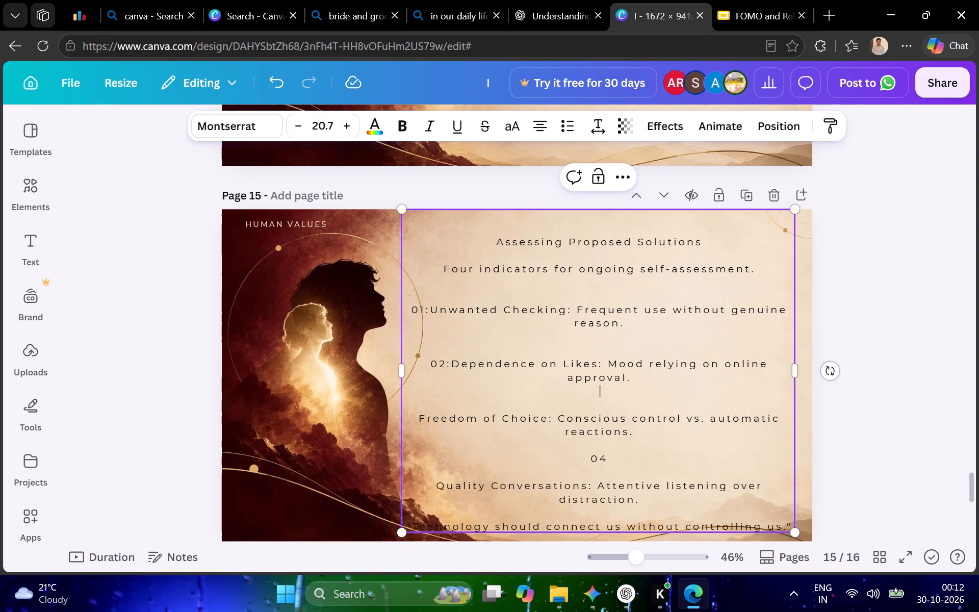
left_click(416, 415)
type("03:")
Delete the standalone 04 and put "04:" at the start of the "Quality Conversations" line.
left_click_drag(613, 456, 590, 455)
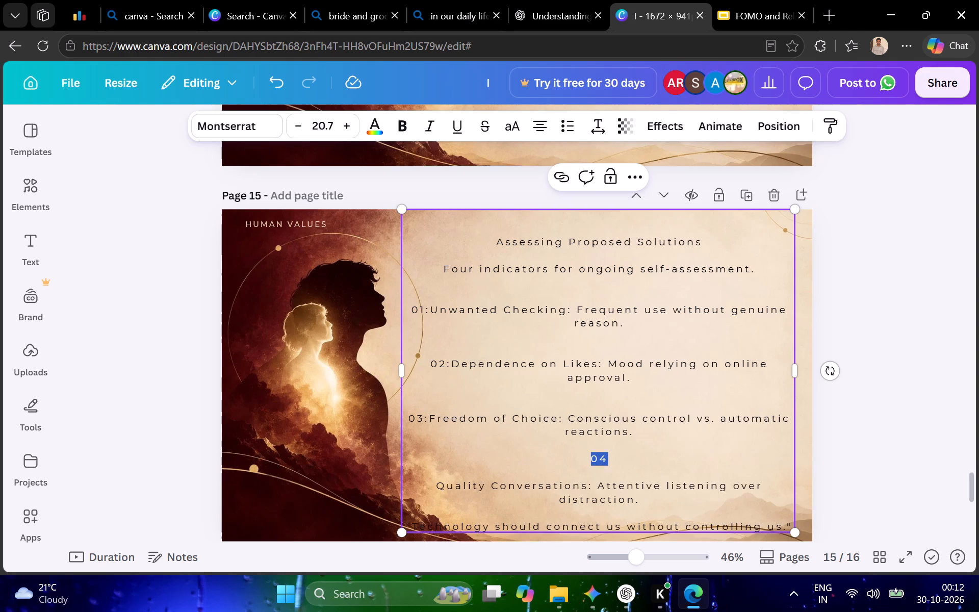
key("BackSpace")
key("BackSpace")
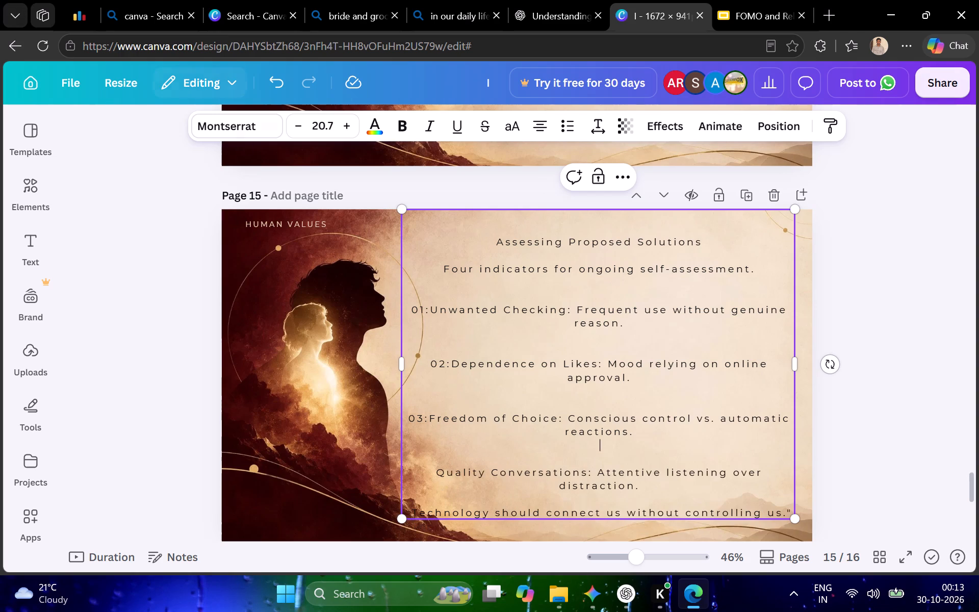
left_click(439, 473)
key("Down")
left_click(427, 472)
key("Left")
key("Down")
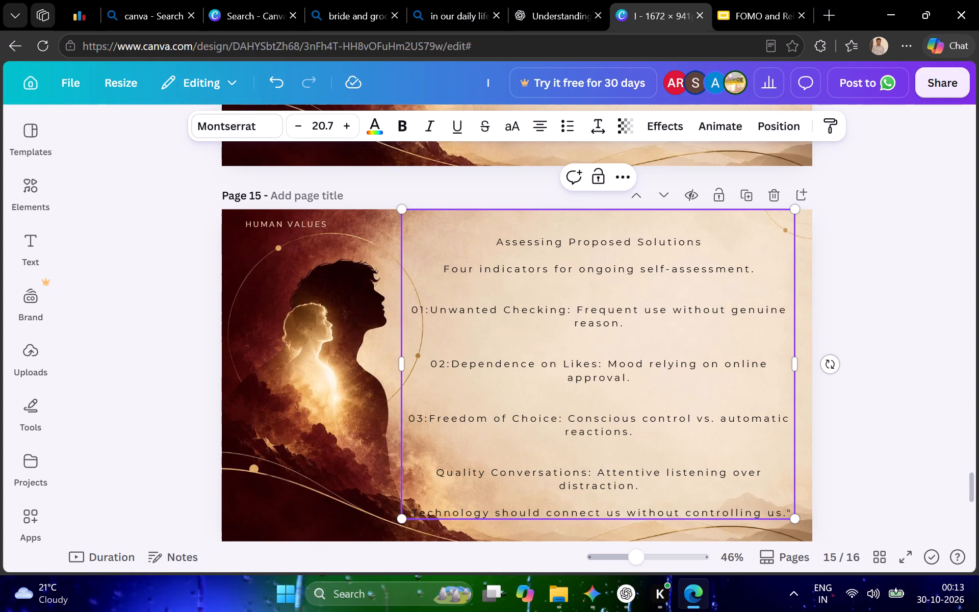
key("Left")
key("Left")
key("Left")
key("Left")
key("Left")
key("Left")
key("Left")
key("Left")
key("Left")
key("Left")
key("Left")
key("Left")
key("Left")
key("Left")
key("Left")
key("Left")
key("Left")
key("Left")
key("Left")
key("Left")
key("Left")
key("Left")
key("Left")
key("Left")
key("BackSpace")
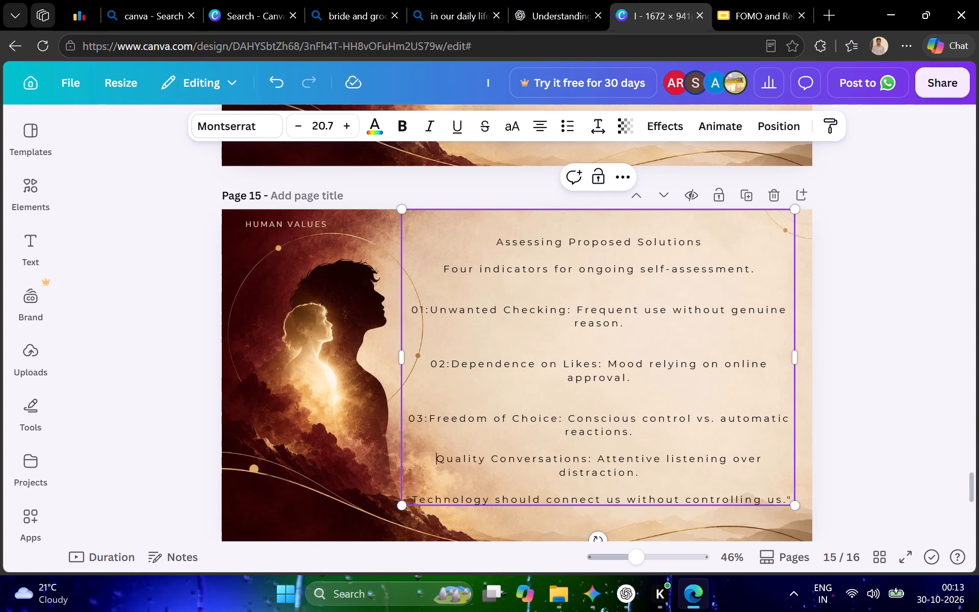
key("BackSpace")
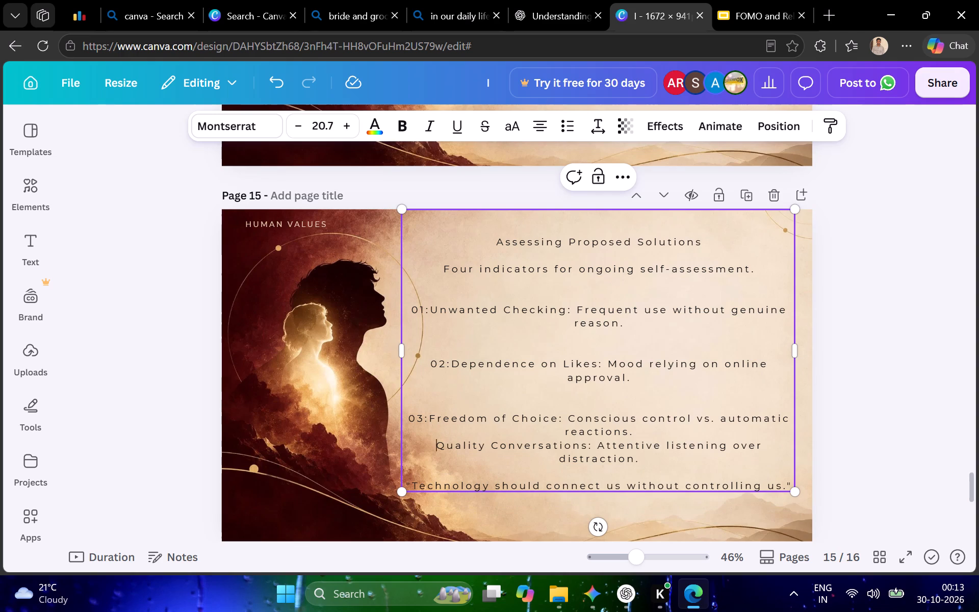
key("ctrl+z")
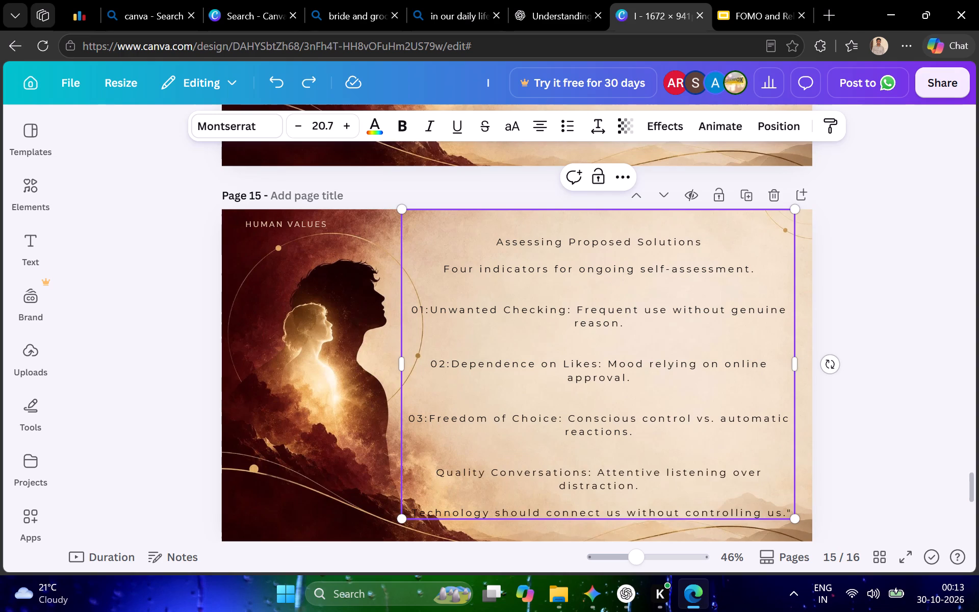
type("04")
key("shift+colon")
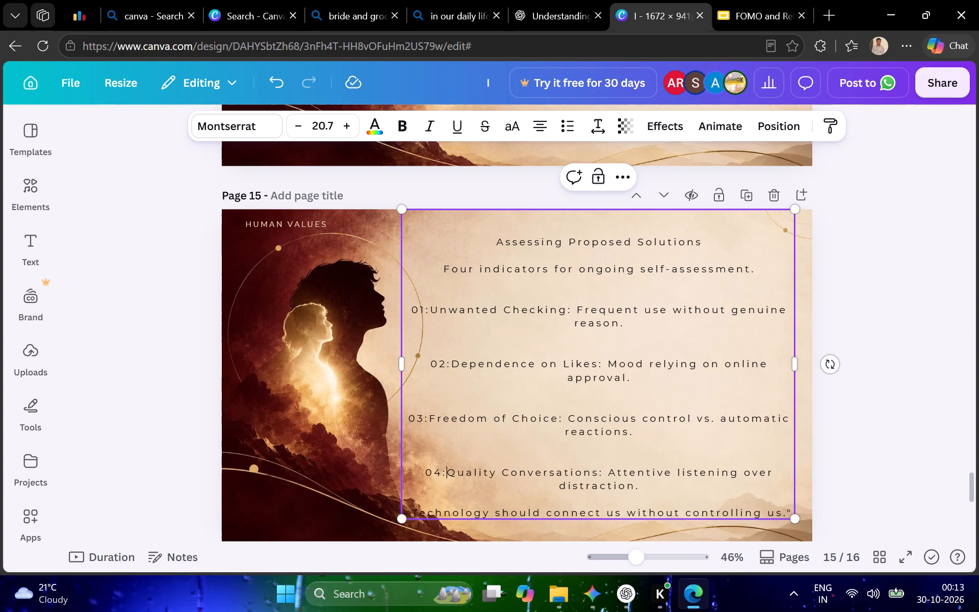
Delete the "Assessing Proposed Solutions" title line from the top of the text block.
scroll(466, 489, "down", 1)
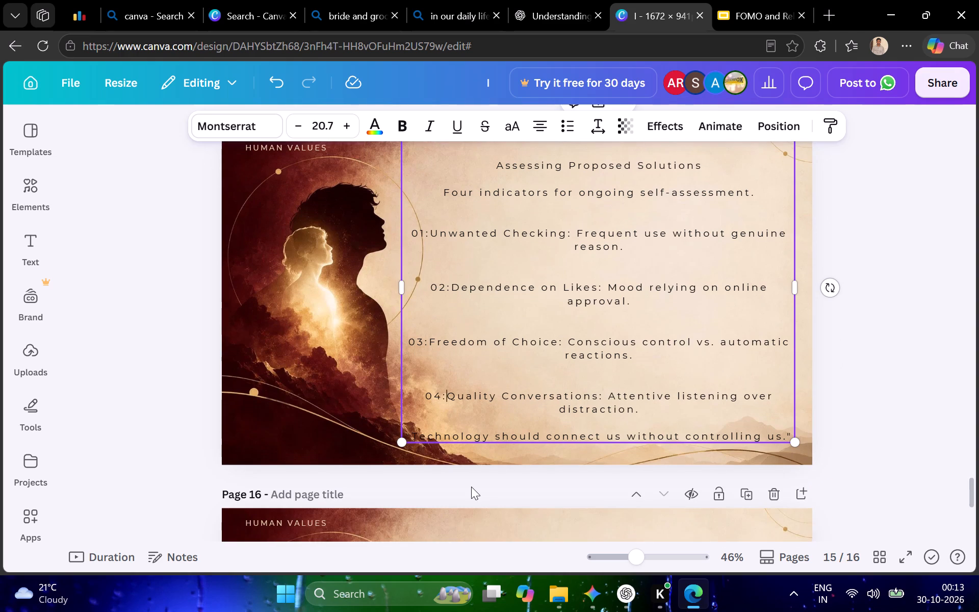
left_click(372, 389)
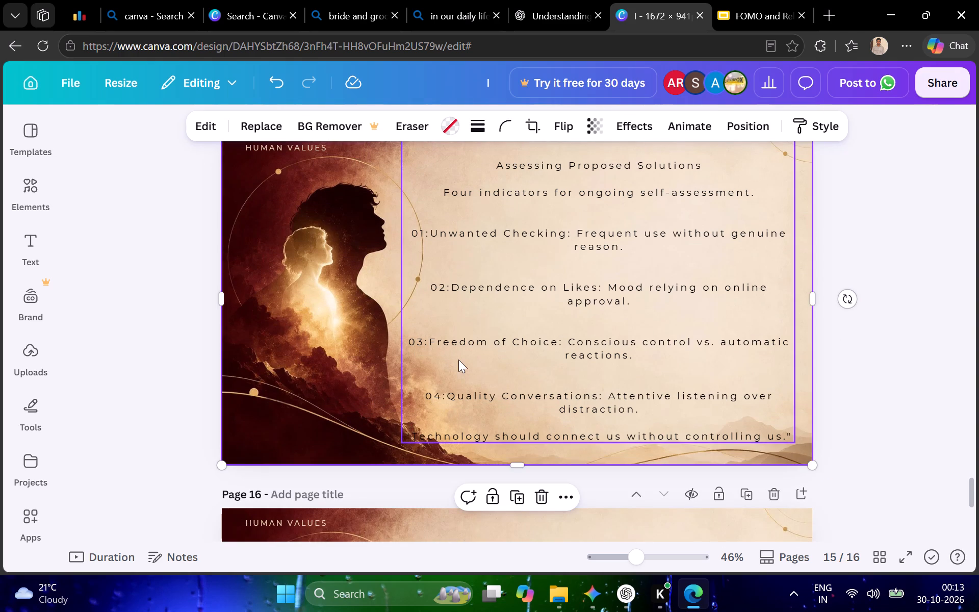
scroll(458, 359, "up", 2)
scroll(466, 383, "down", 1)
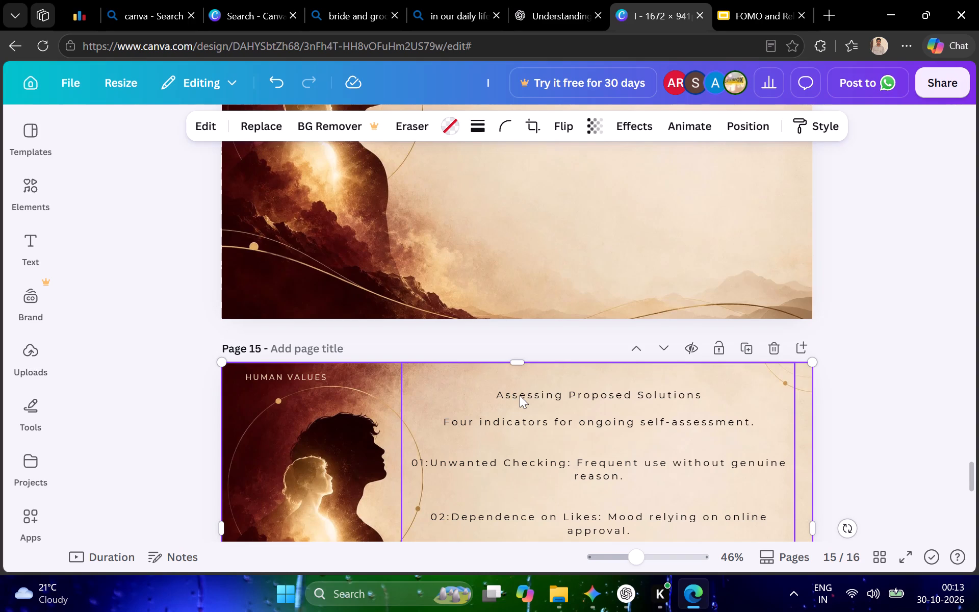
left_click(696, 395)
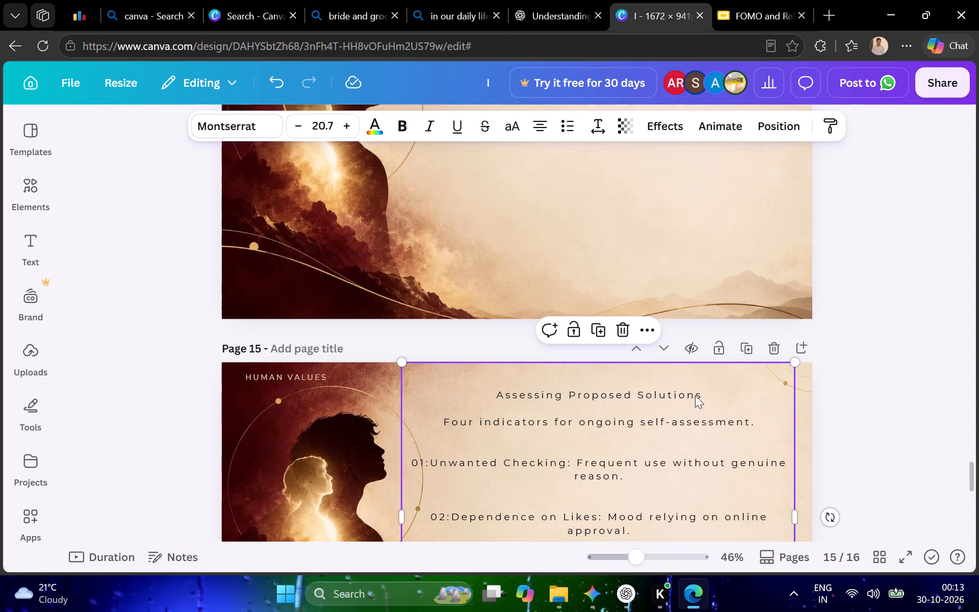
left_click(674, 392)
key("Right")
key("Right")
key("Right")
key("Right")
key("Right")
key("Right")
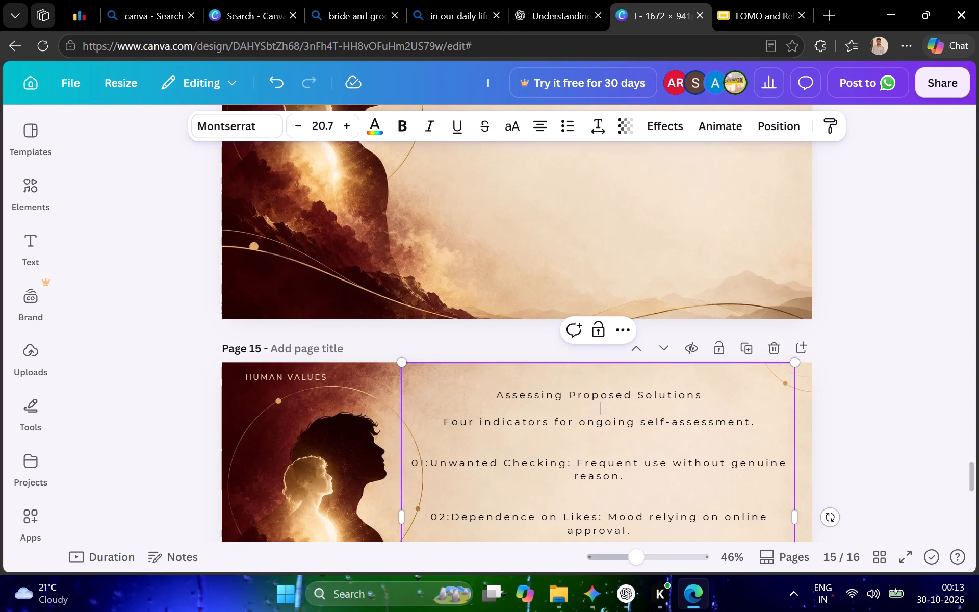
left_click(708, 393)
key("BackSpace")
key("BackSpace")
key("BackSpace")
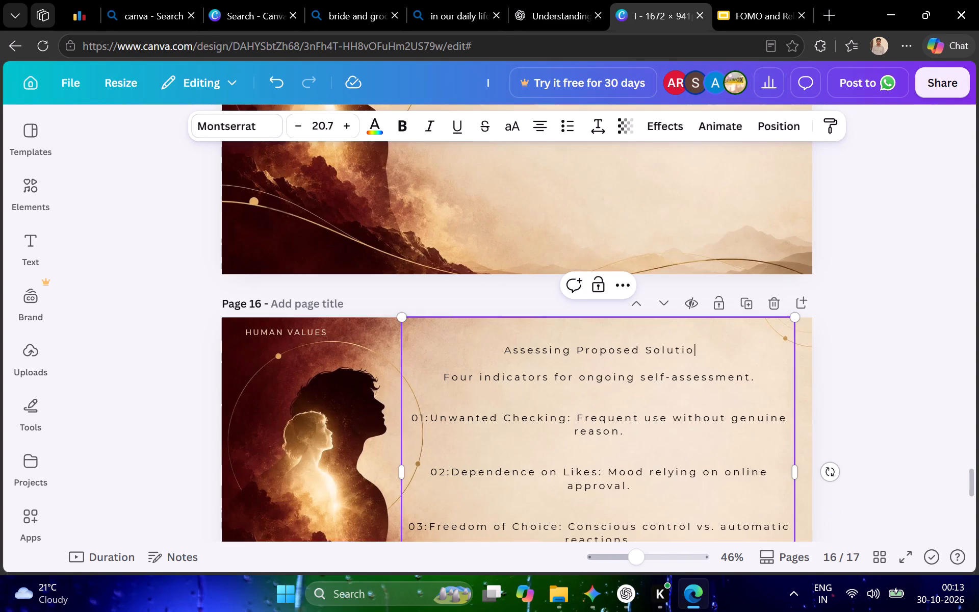
key("BackSpace")
key("BackSpace")
key("BackSpace")
key("BackSpace")
key("BackSpace")
key("BackSpace")
key("BackSpace")
key("BackSpace")
key("BackSpace")
key("BackSpace")
key("BackSpace")
key("BackSpace")
key("BackSpace")
key("BackSpace")
key("BackSpace")
key("BackSpace")
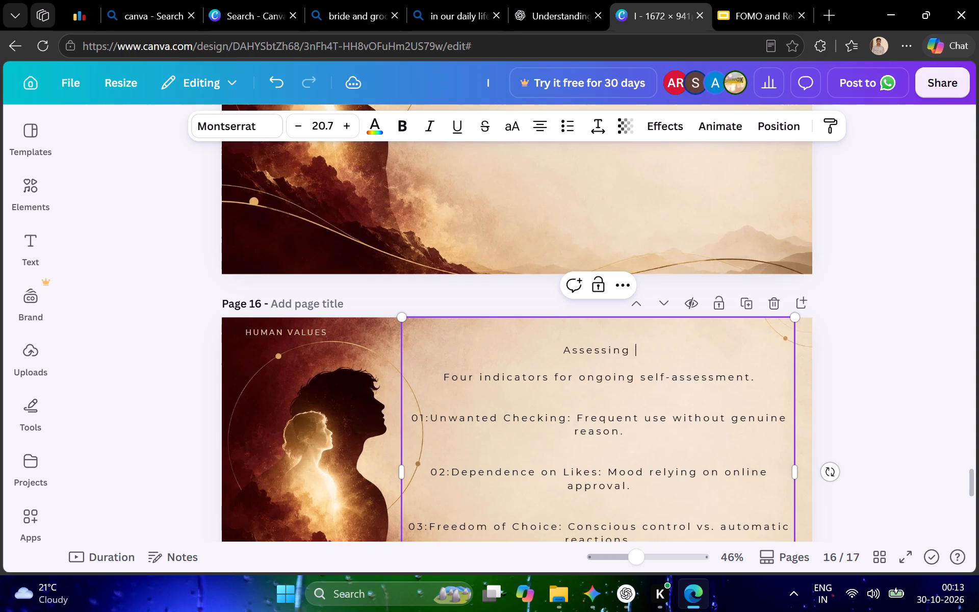
key("BackSpace")
key("BackSpace")
key("BackSpace")
key("BackSpace")
key("BackSpace")
key("BackSpace")
key("BackSpace")
key("BackSpace")
key("BackSpace")
key("BackSpace")
key("BackSpace")
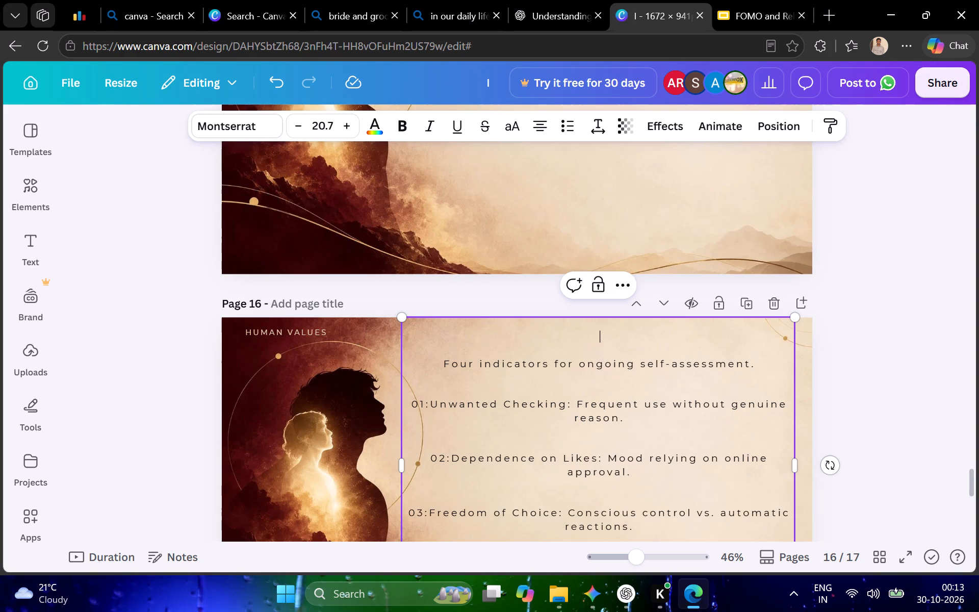
Make the "Four indicators for ongoing self-assessment" line bold and underlined at font size 25.7.
left_click_drag(444, 362, 740, 368)
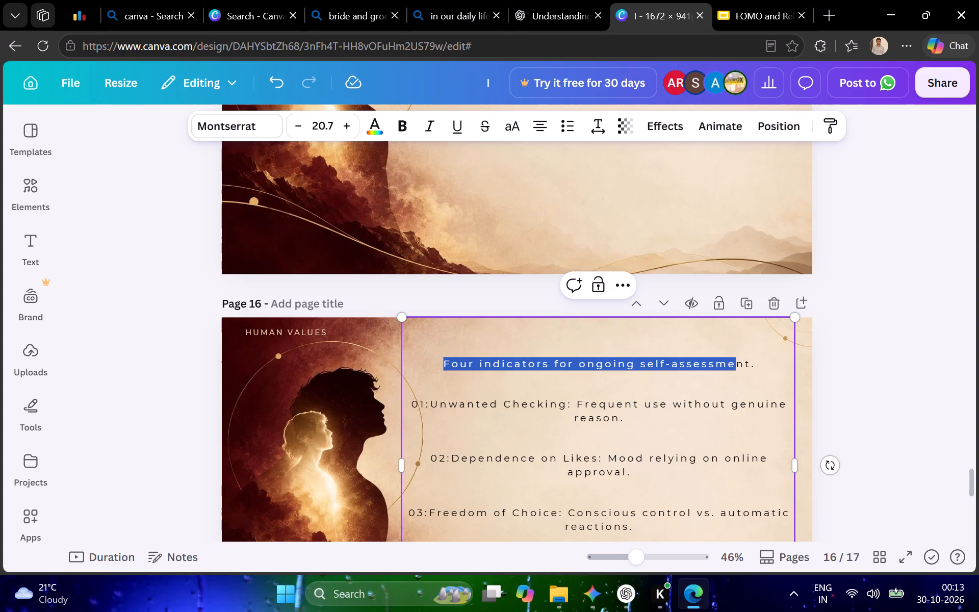
left_click_drag(740, 368, 744, 368)
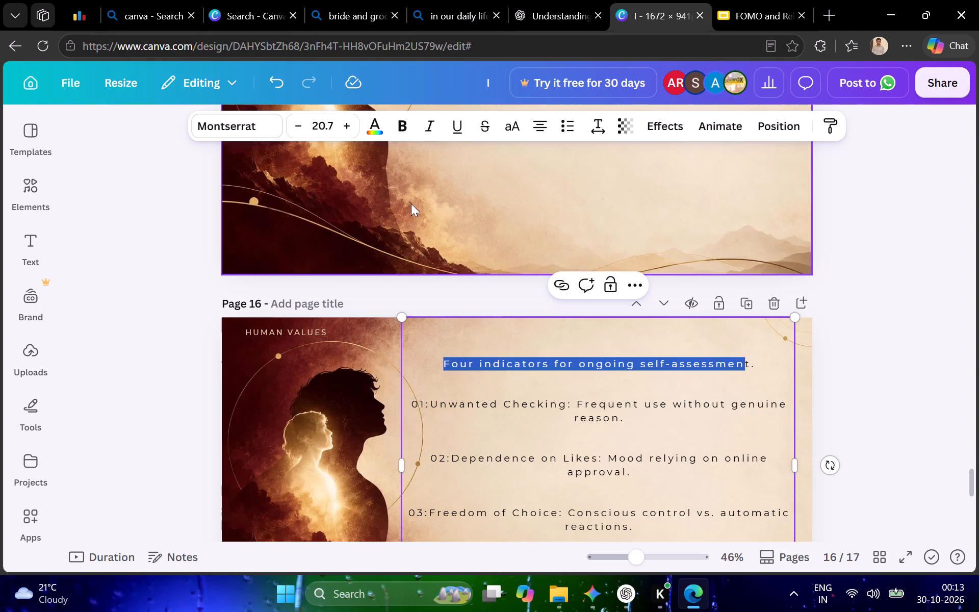
left_click(409, 125)
left_click(459, 119)
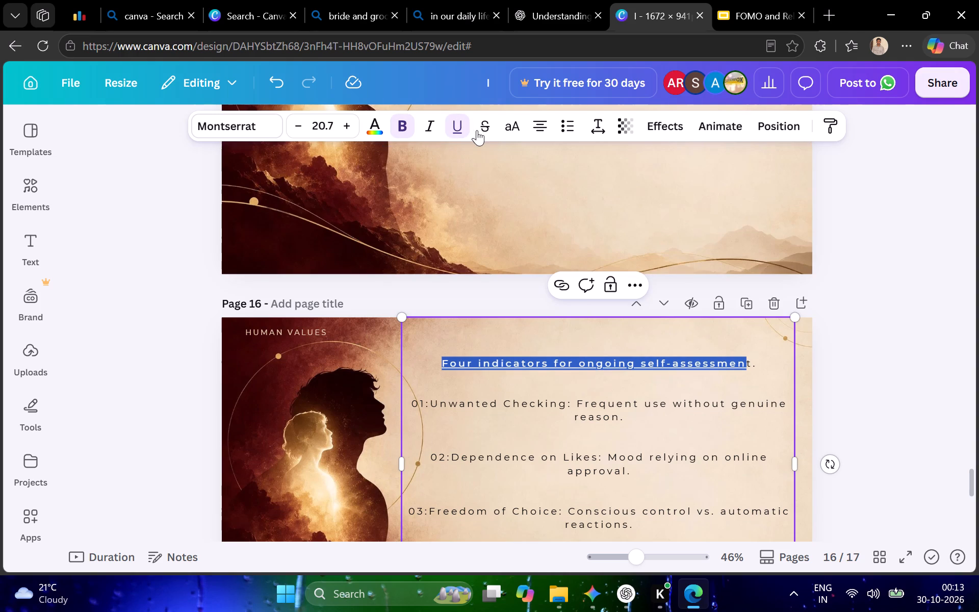
left_click(349, 120)
left_click(349, 119)
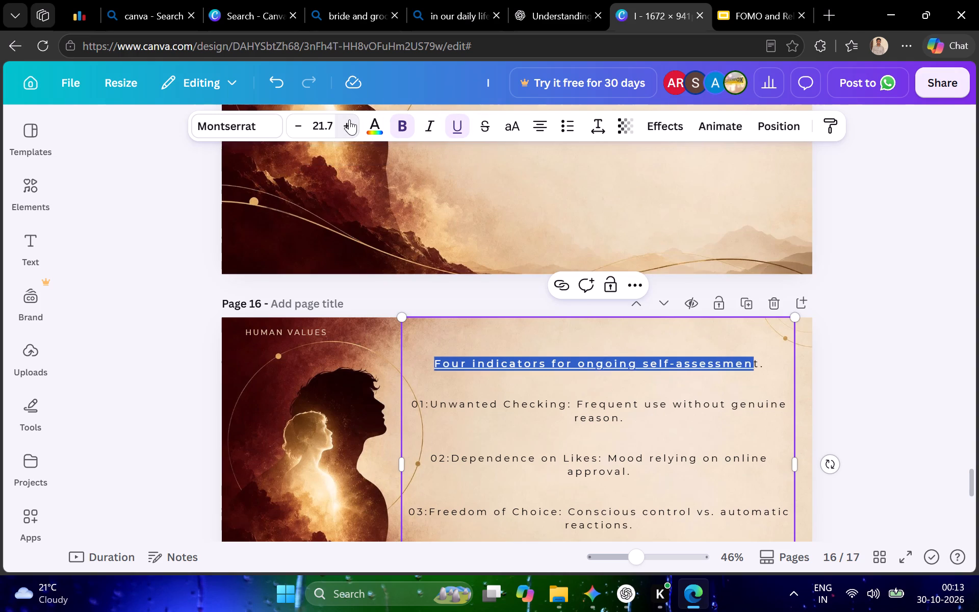
left_click(349, 119)
left_click(349, 119)
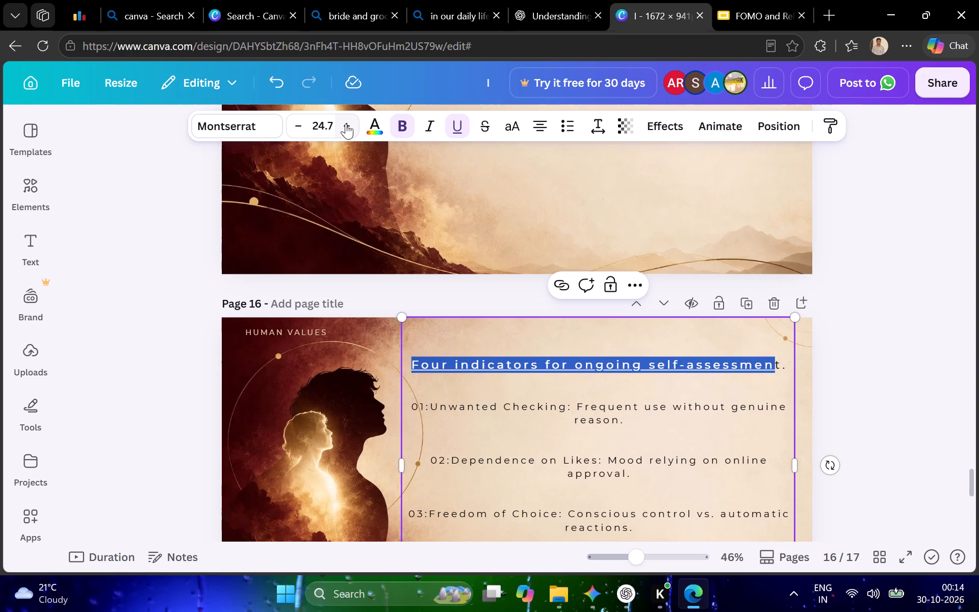
left_click(346, 123)
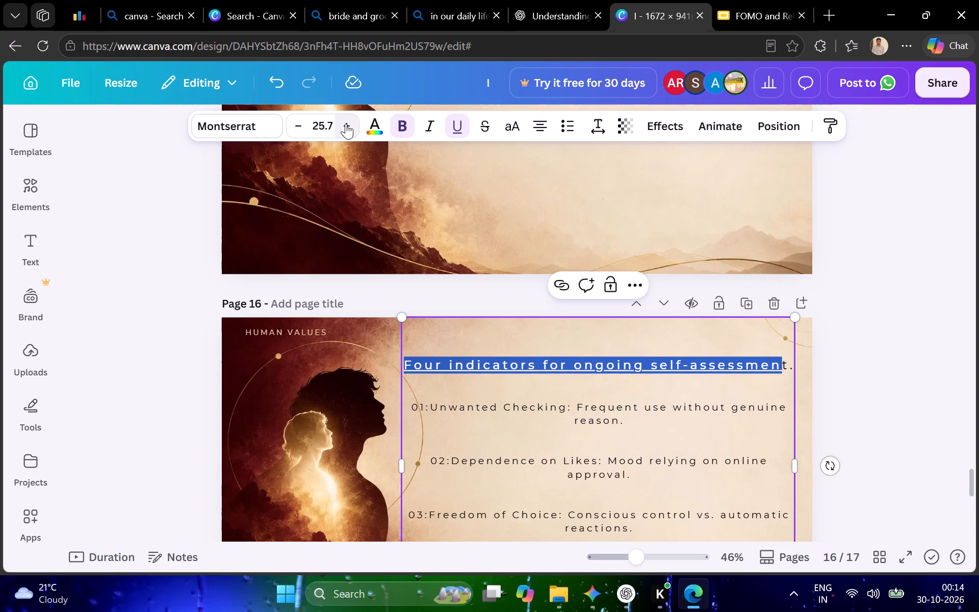
left_click(455, 344)
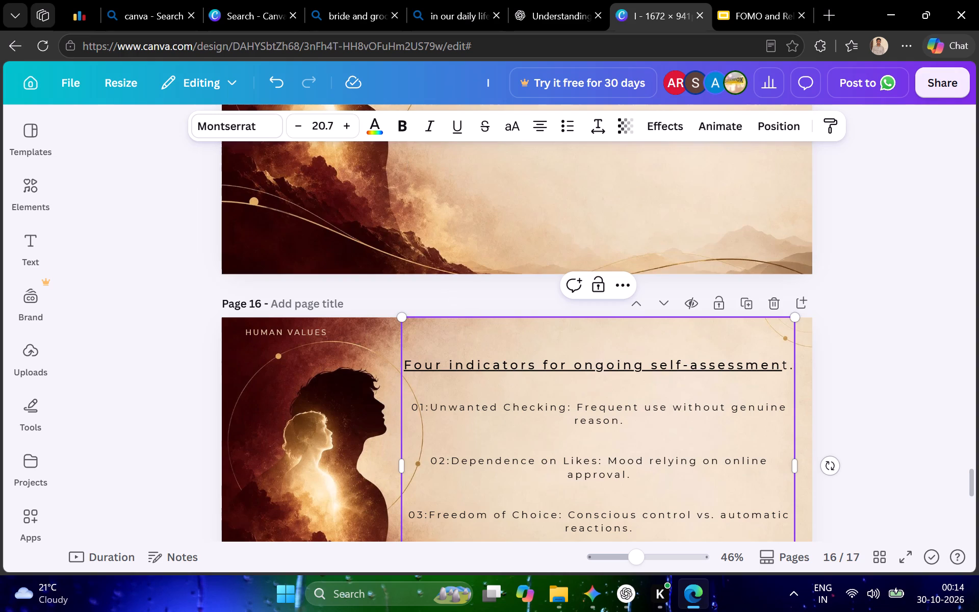
Extend the bold formatting to the last letter of "assessment" in the "Four indicators" heading.
left_click(506, 365)
left_click_drag(405, 364, 787, 362)
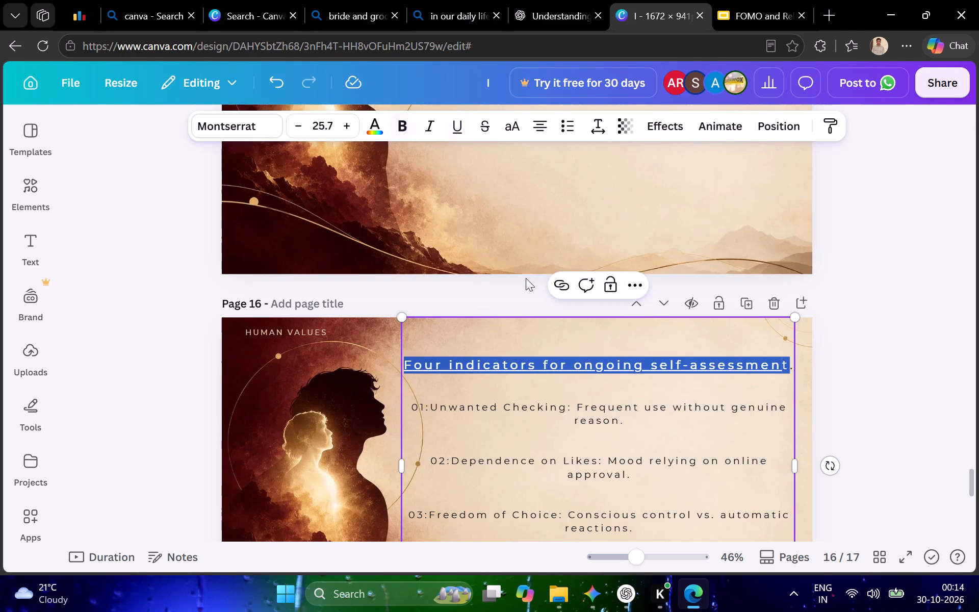
left_click(397, 120)
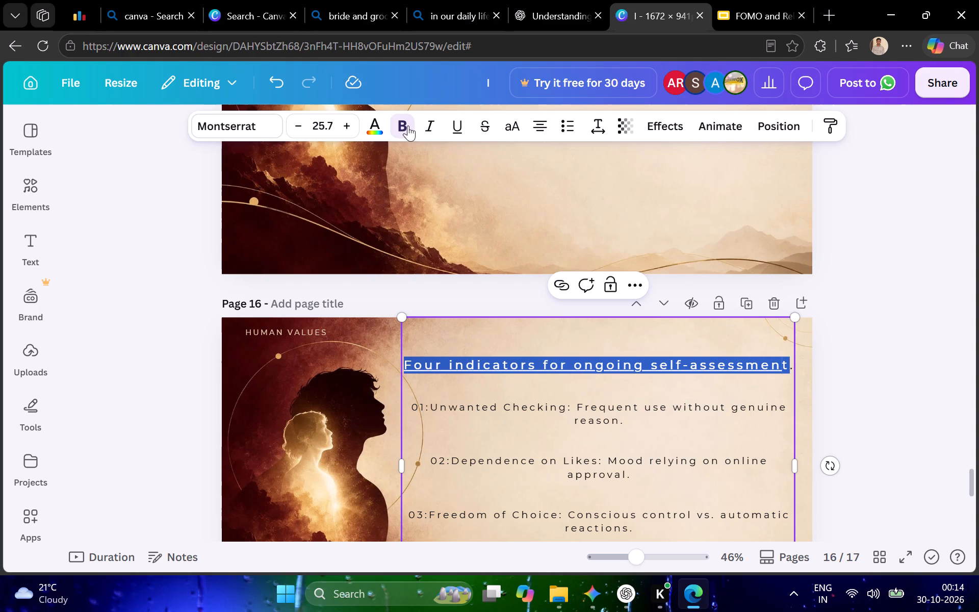
left_click(403, 125)
left_click(400, 122)
Apply the Drop shadow effect to the text block.
left_click(660, 129)
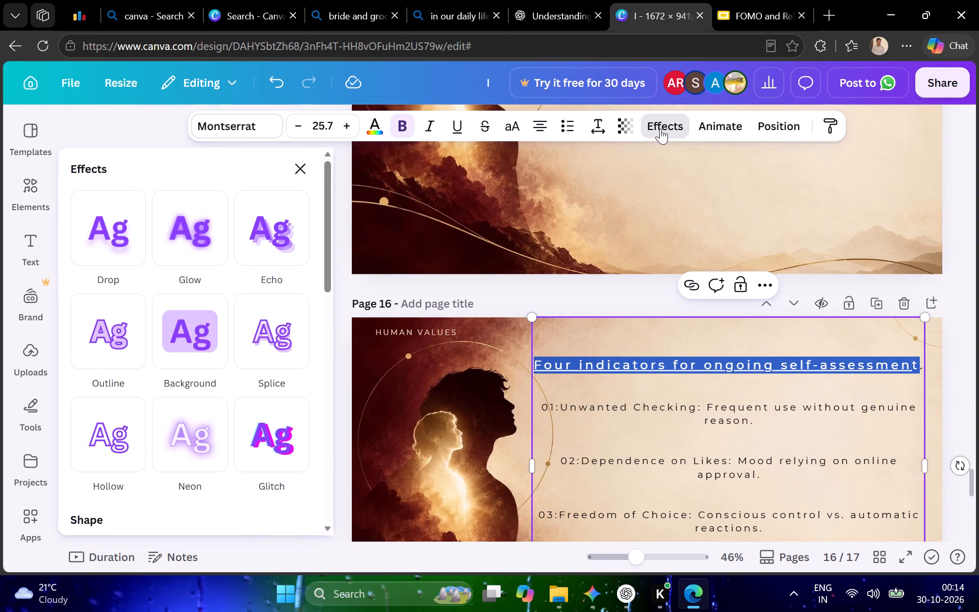
left_click(112, 232)
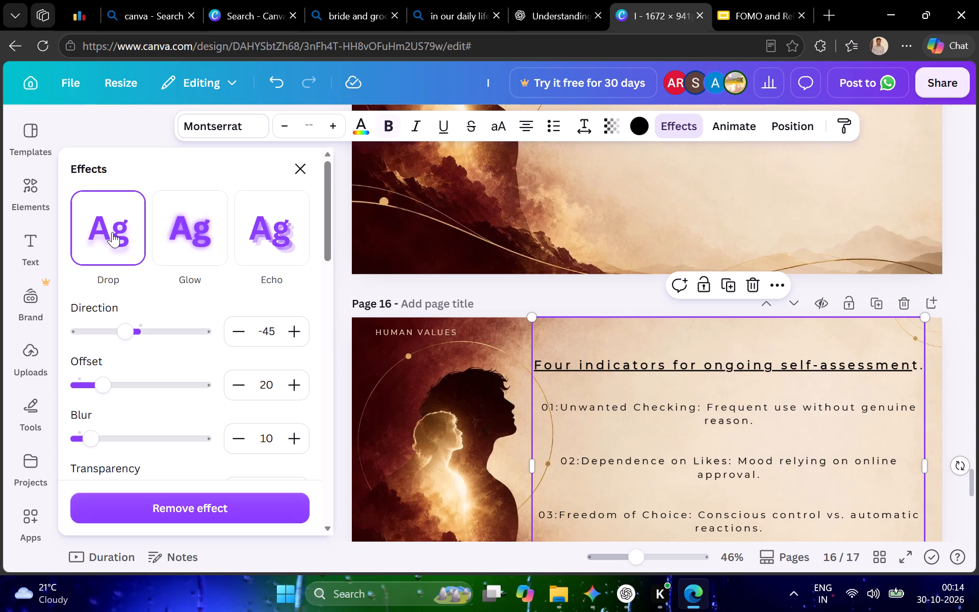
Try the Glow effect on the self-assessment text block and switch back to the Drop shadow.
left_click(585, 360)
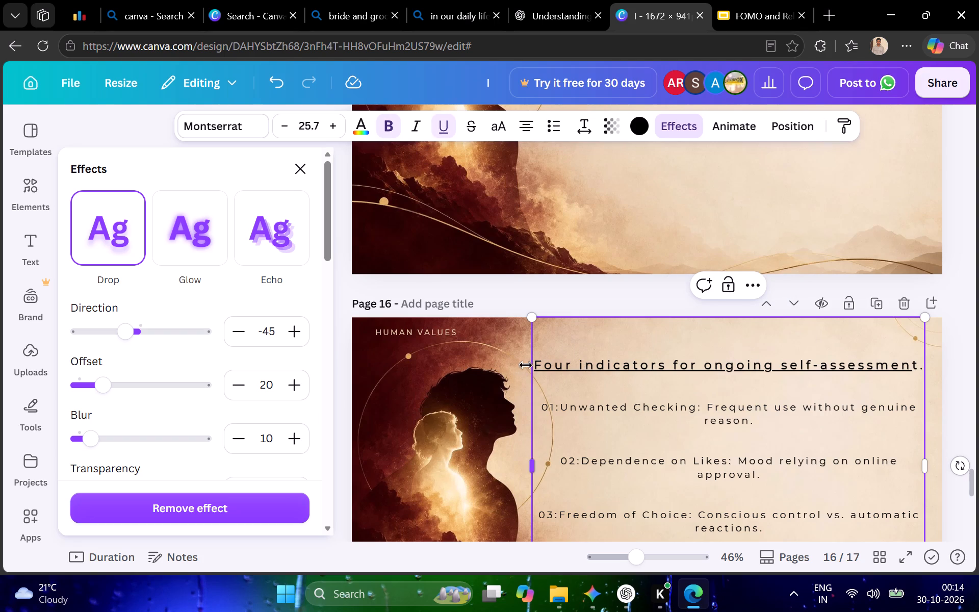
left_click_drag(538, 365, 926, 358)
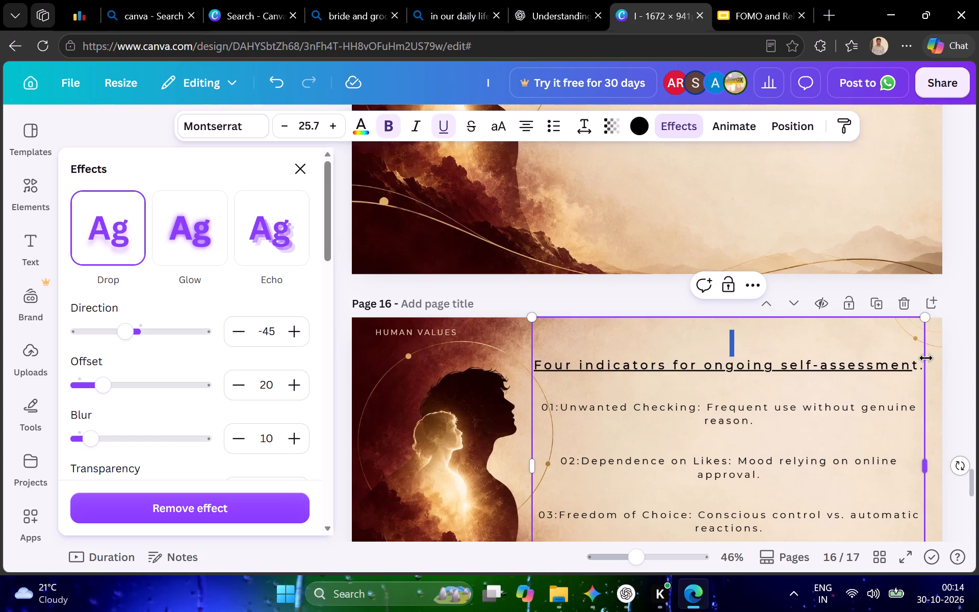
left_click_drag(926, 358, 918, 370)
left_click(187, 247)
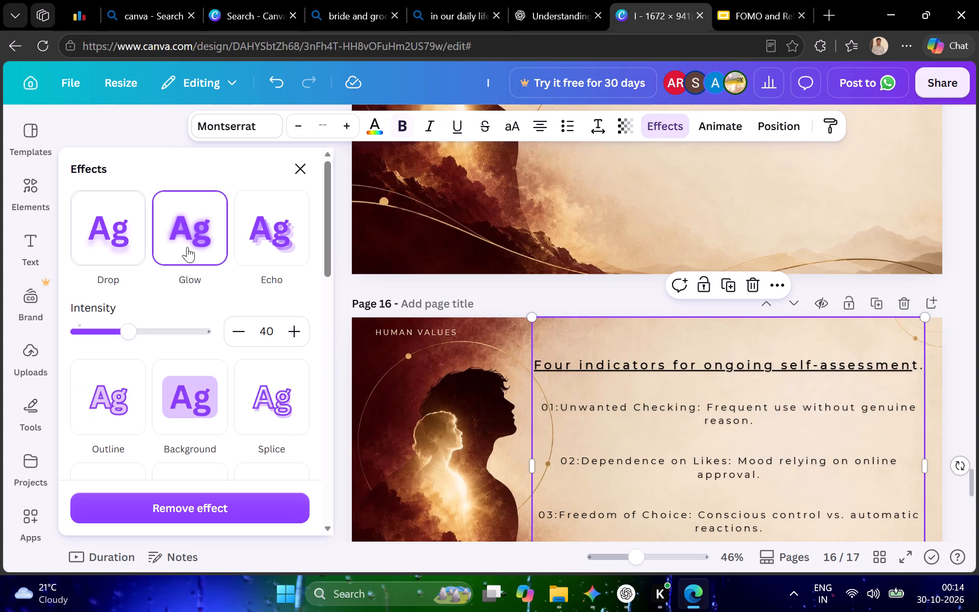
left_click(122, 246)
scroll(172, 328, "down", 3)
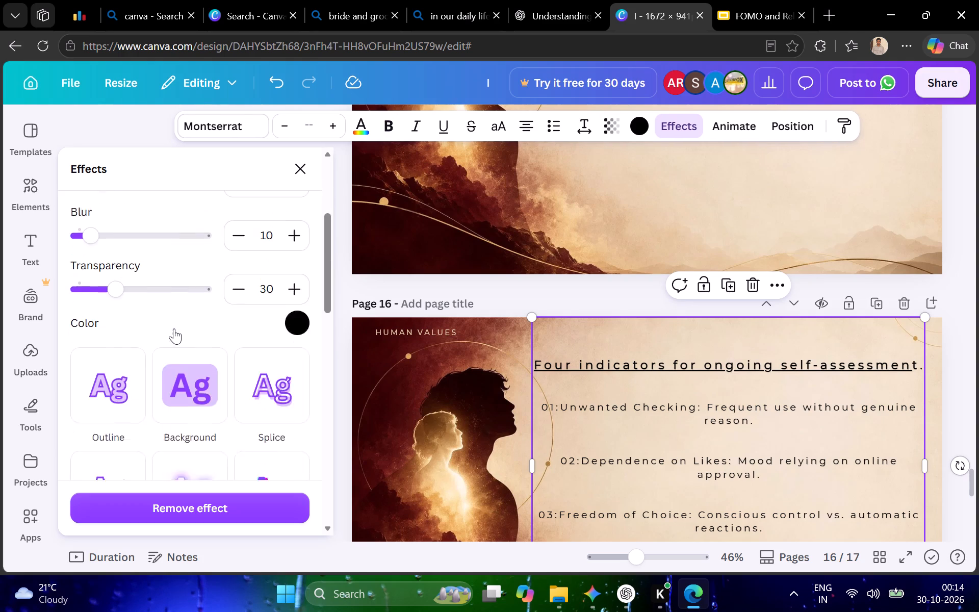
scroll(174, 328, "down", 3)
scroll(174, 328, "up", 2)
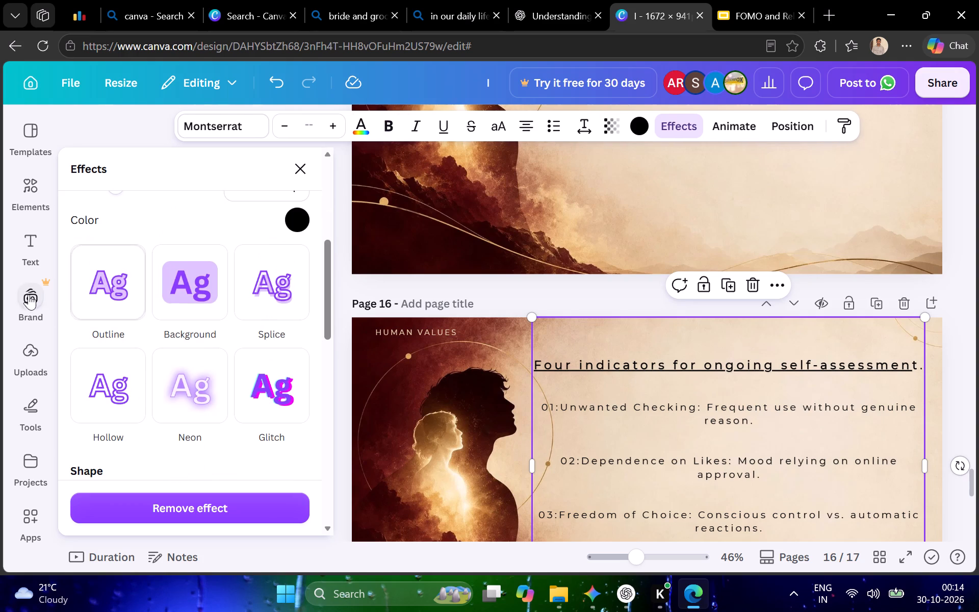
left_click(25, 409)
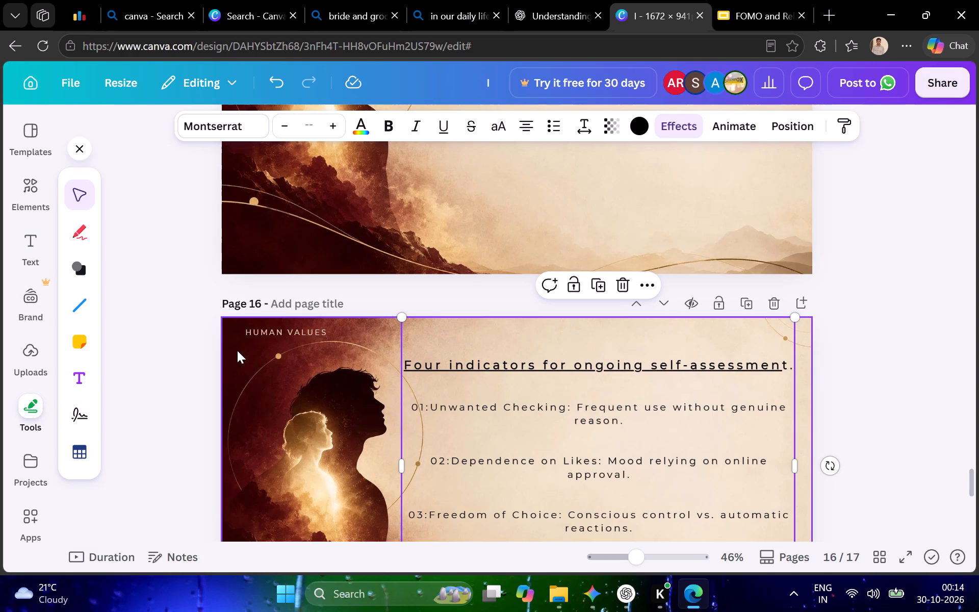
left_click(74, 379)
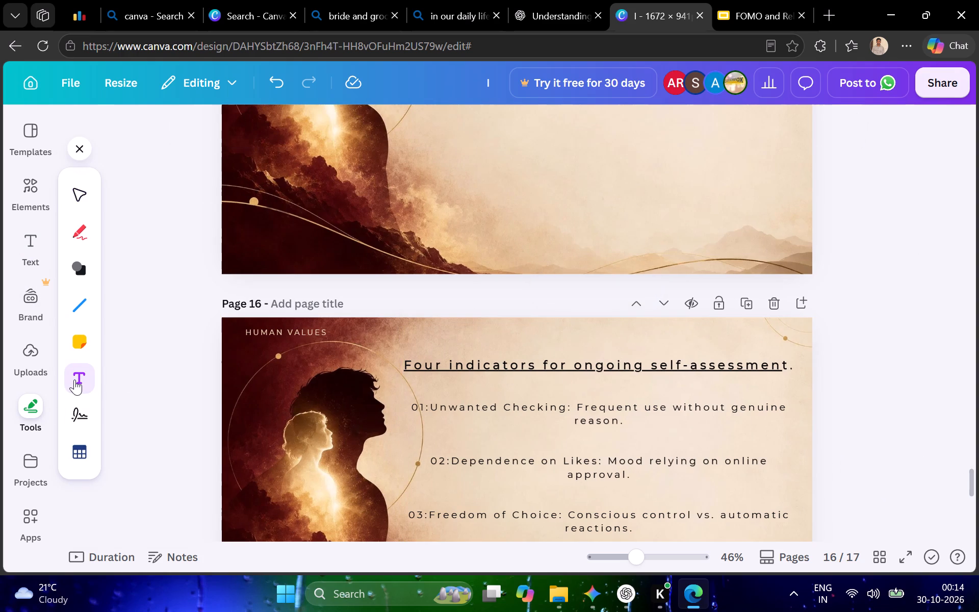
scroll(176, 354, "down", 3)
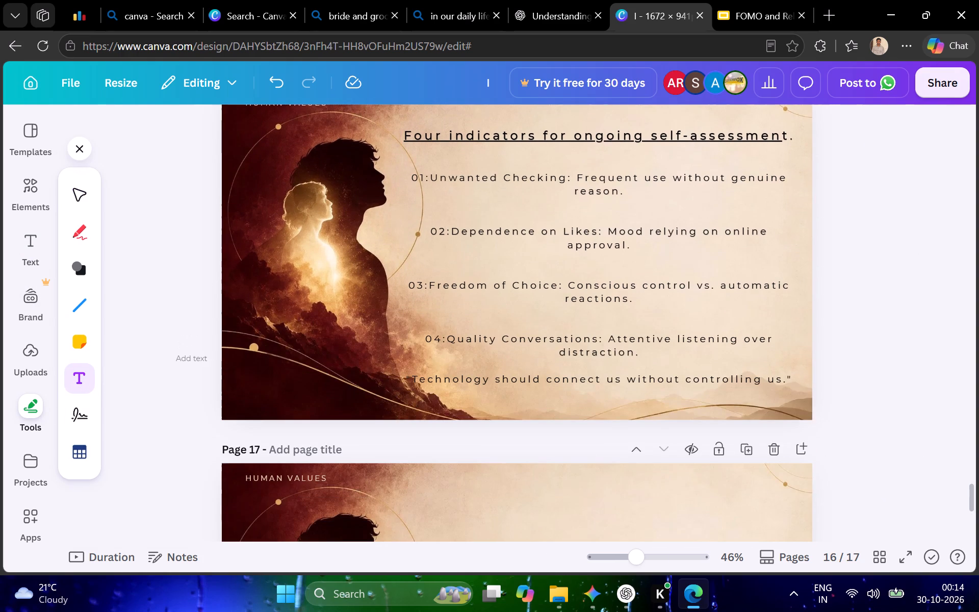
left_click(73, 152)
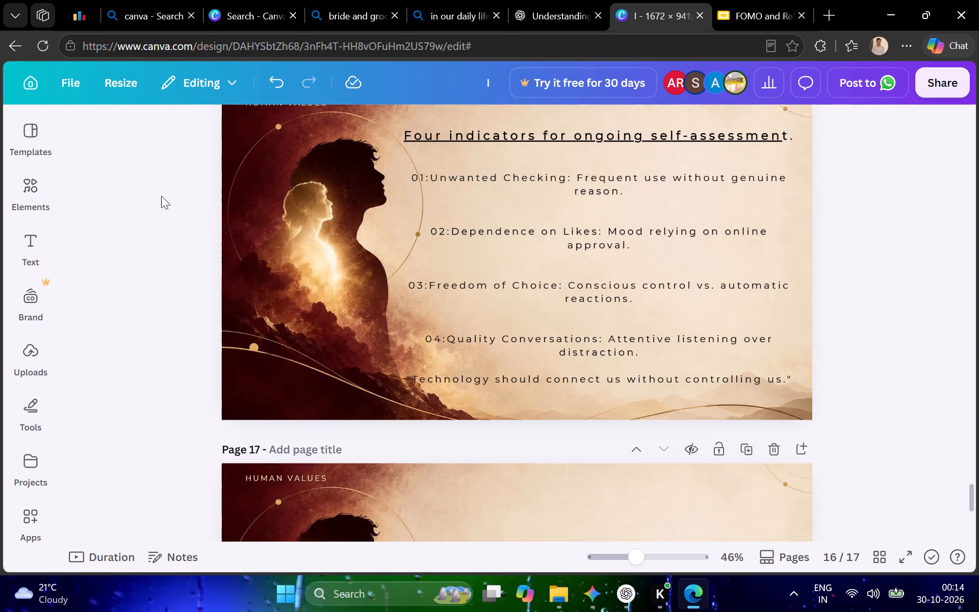
Delete the blank page 15 that precedes the "Four indicators for ongoing self-assessment" page.
scroll(329, 265, "up", 4)
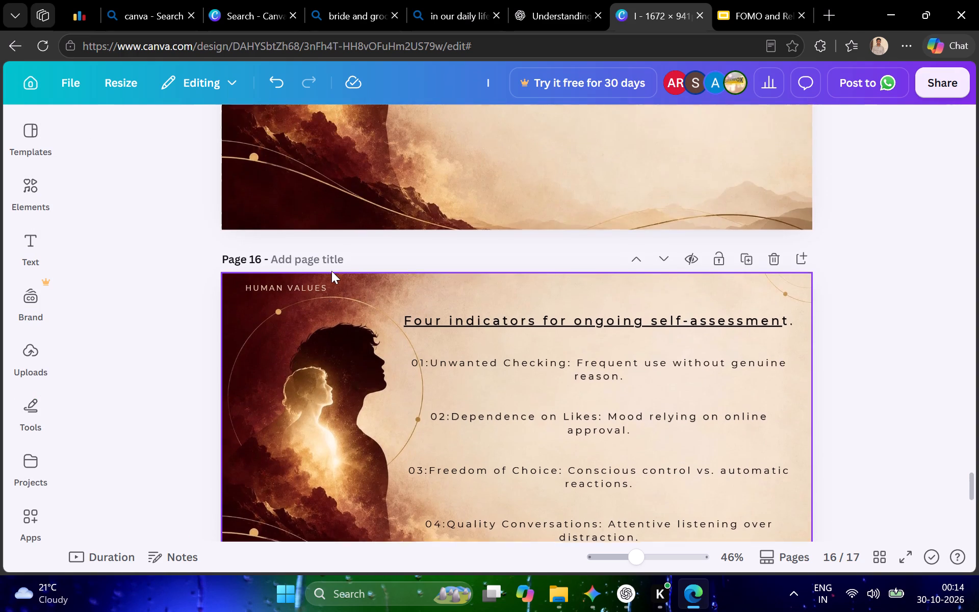
scroll(333, 275, "up", 2)
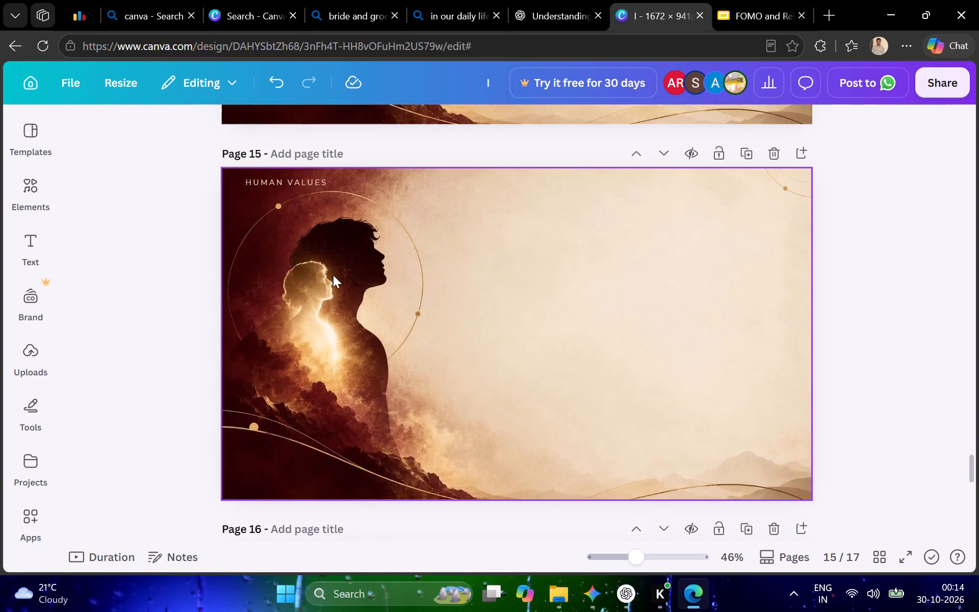
scroll(333, 275, "up", 2)
scroll(333, 275, "down", 6)
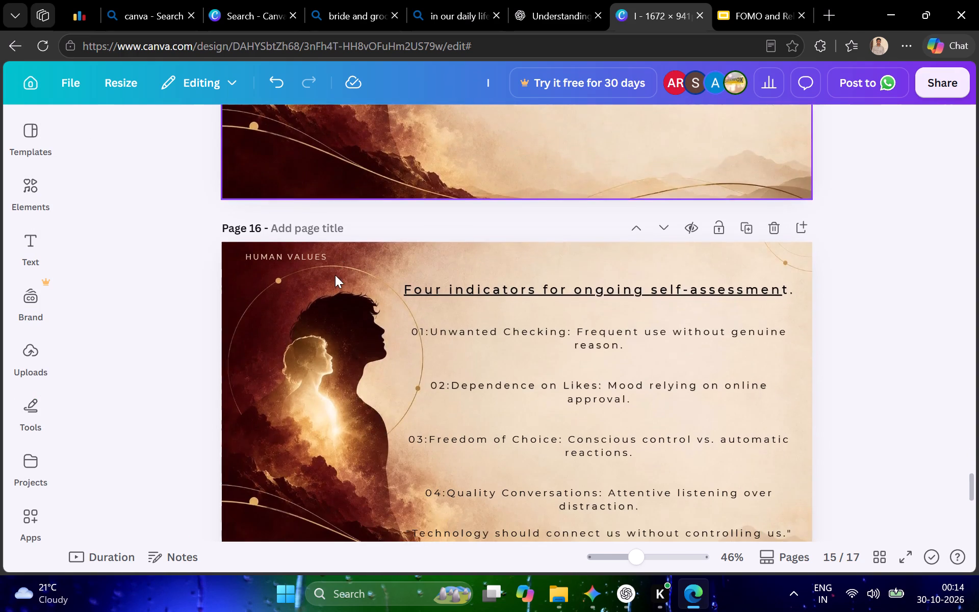
scroll(335, 275, "up", 5)
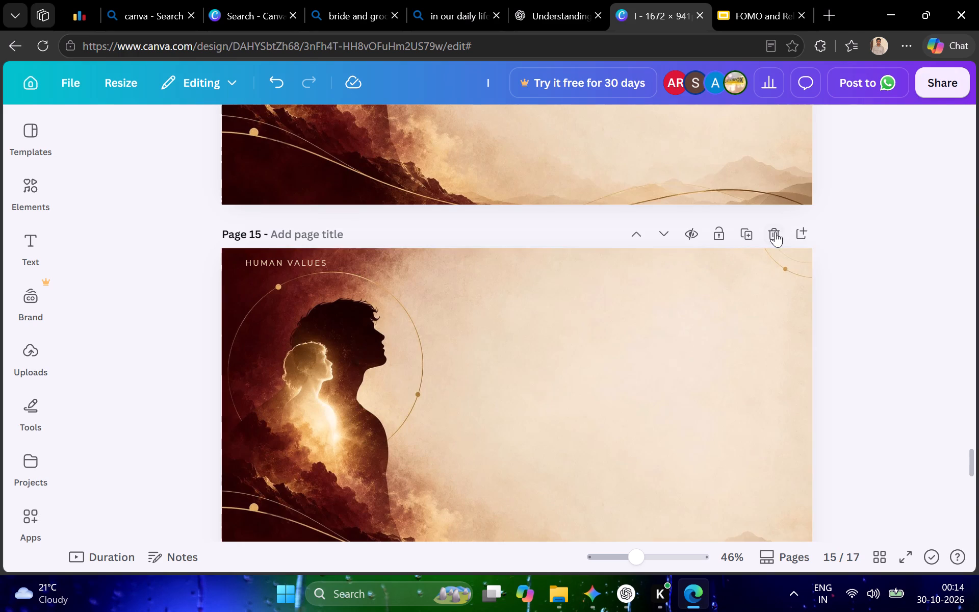
scroll(749, 260, "down", 6)
scroll(687, 284, "down", 4)
scroll(687, 284, "up", 6)
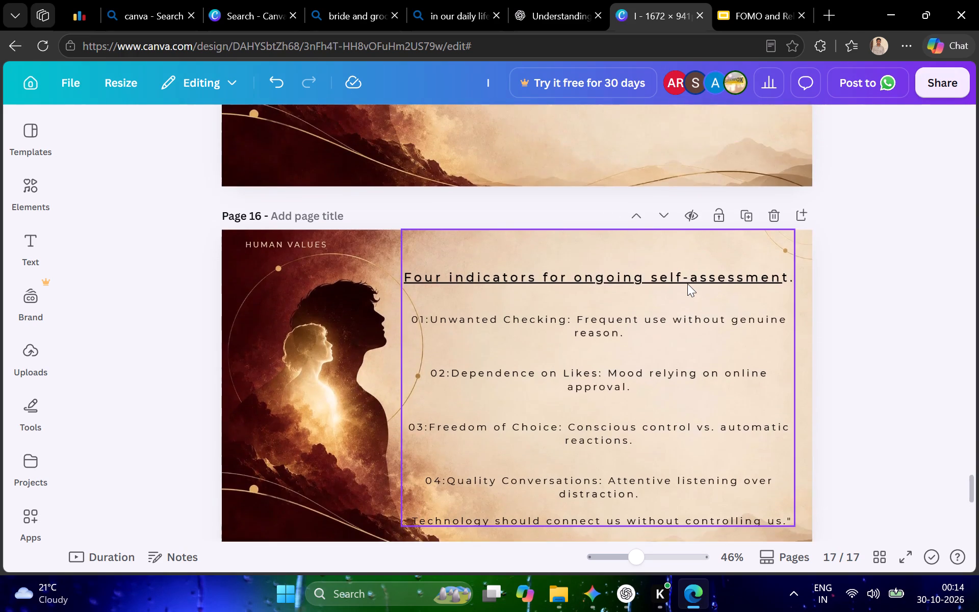
scroll(690, 282, "up", 3)
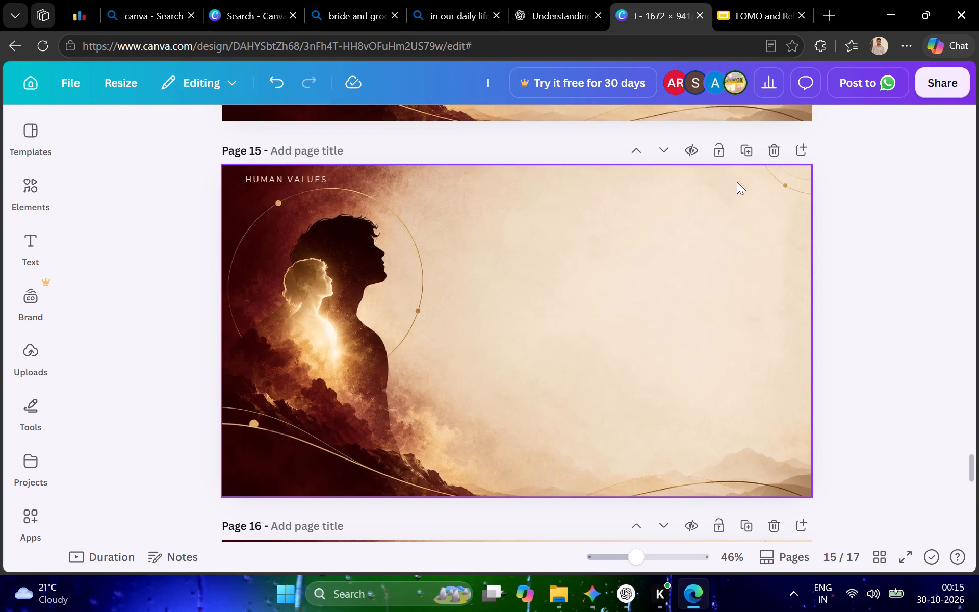
left_click(773, 147)
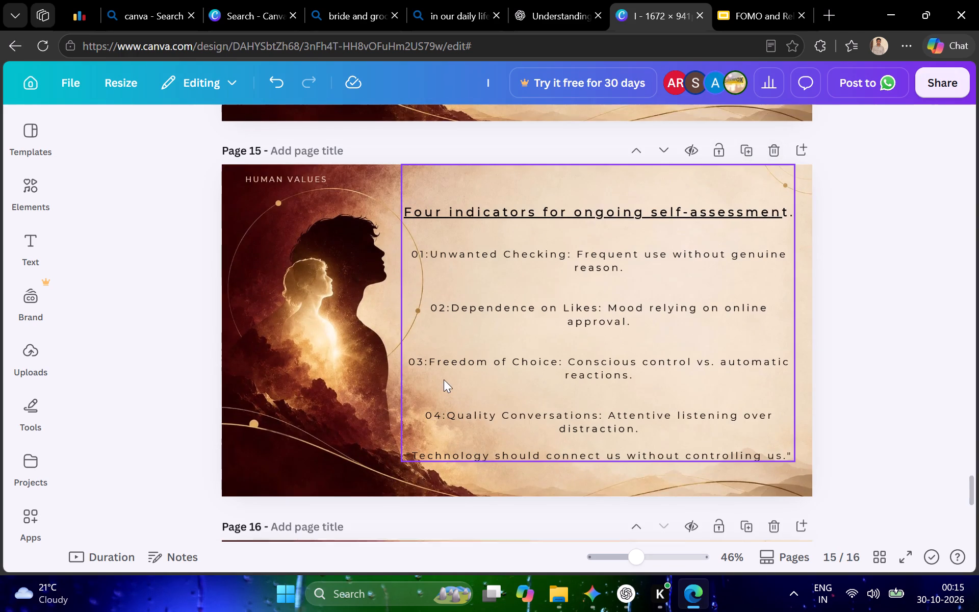
Increase the font size of the "FOMO & Relationship Quality" heading on page 11 to 32.7.
left_click(318, 364)
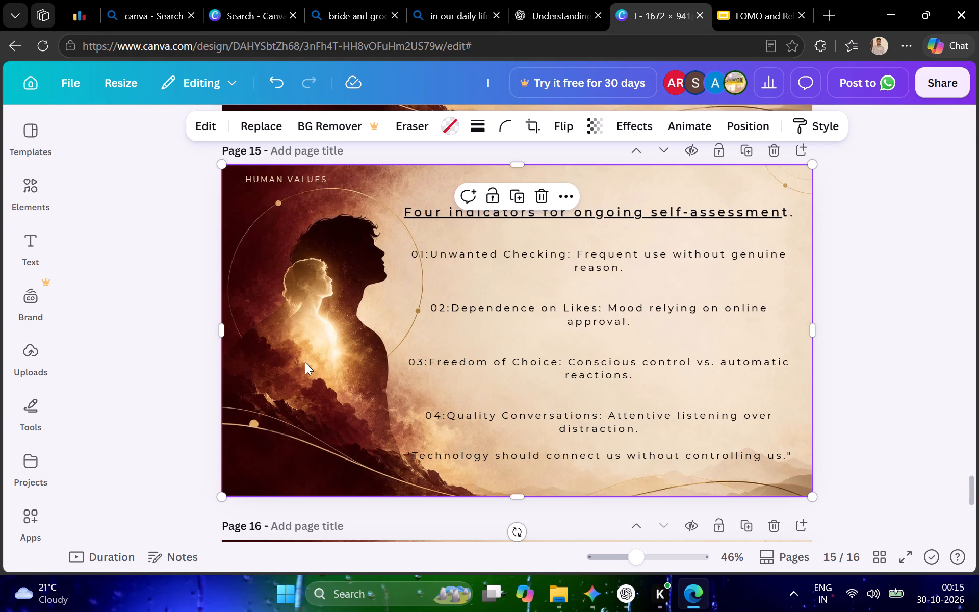
scroll(236, 371, "up", 1)
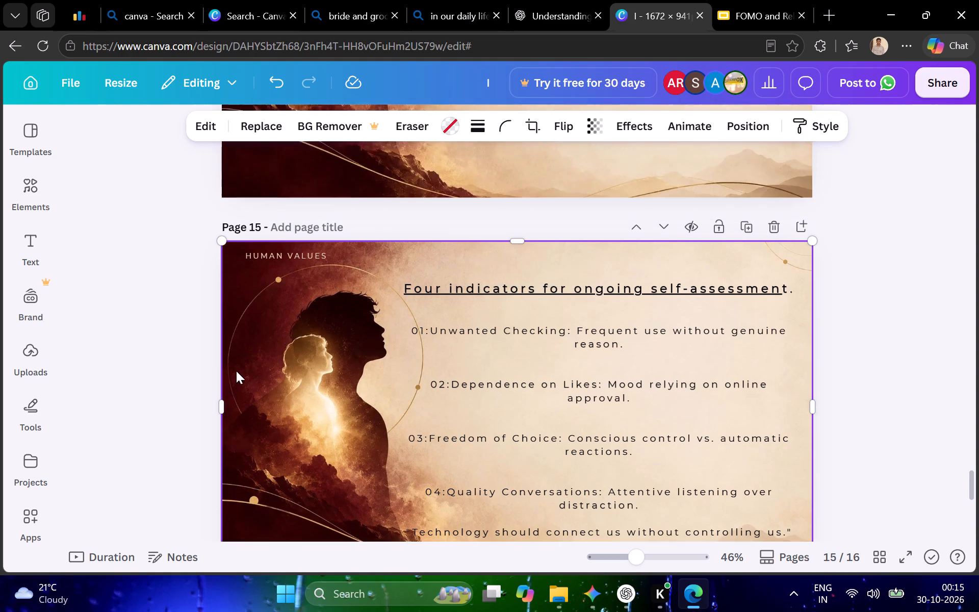
scroll(236, 371, "up", 12)
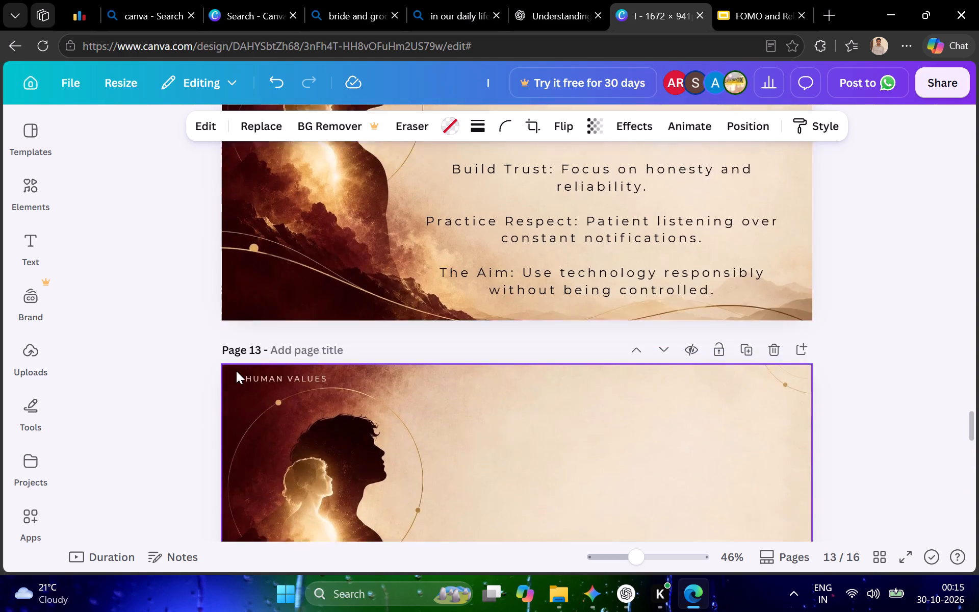
scroll(236, 371, "up", 6)
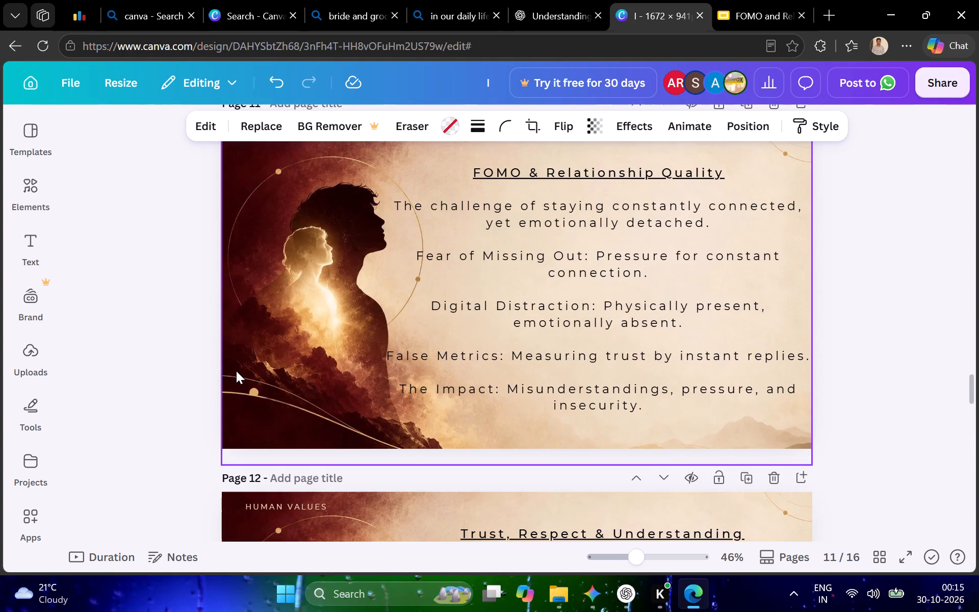
scroll(236, 371, "up", 6)
scroll(236, 371, "down", 2)
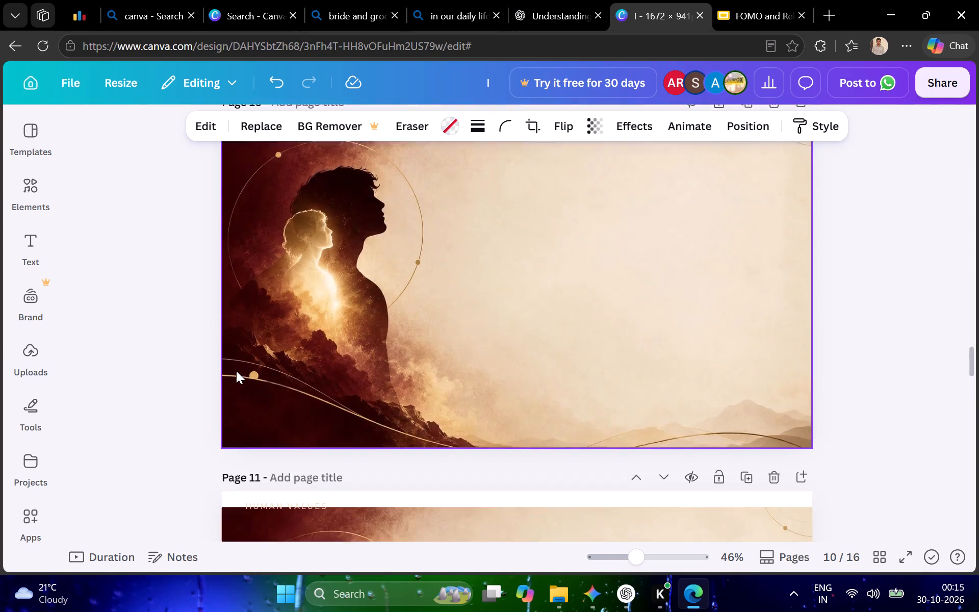
scroll(236, 371, "down", 3)
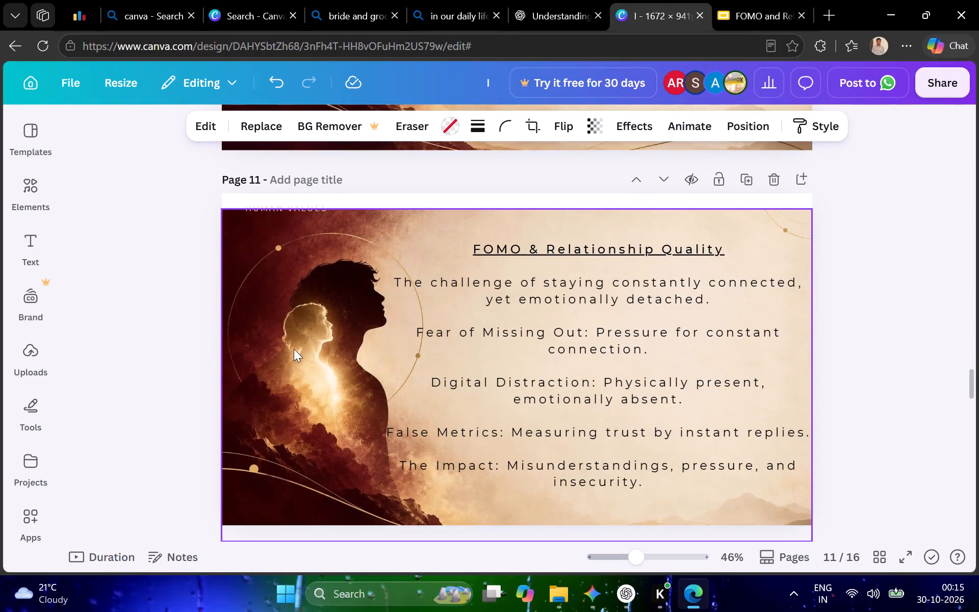
left_click(412, 354)
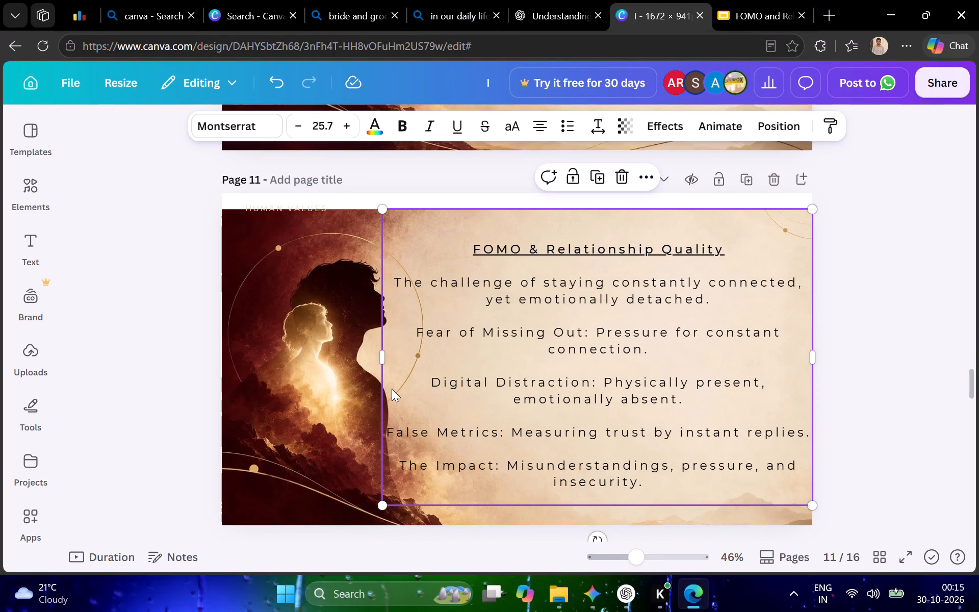
left_click(476, 245)
left_click_drag(476, 245, 649, 267)
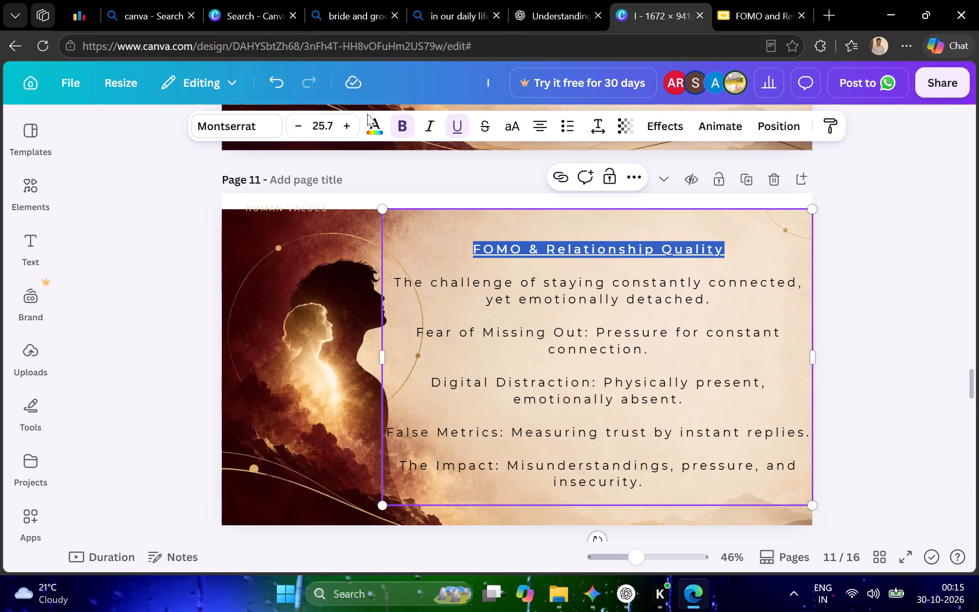
left_click(348, 122)
left_click(348, 122)
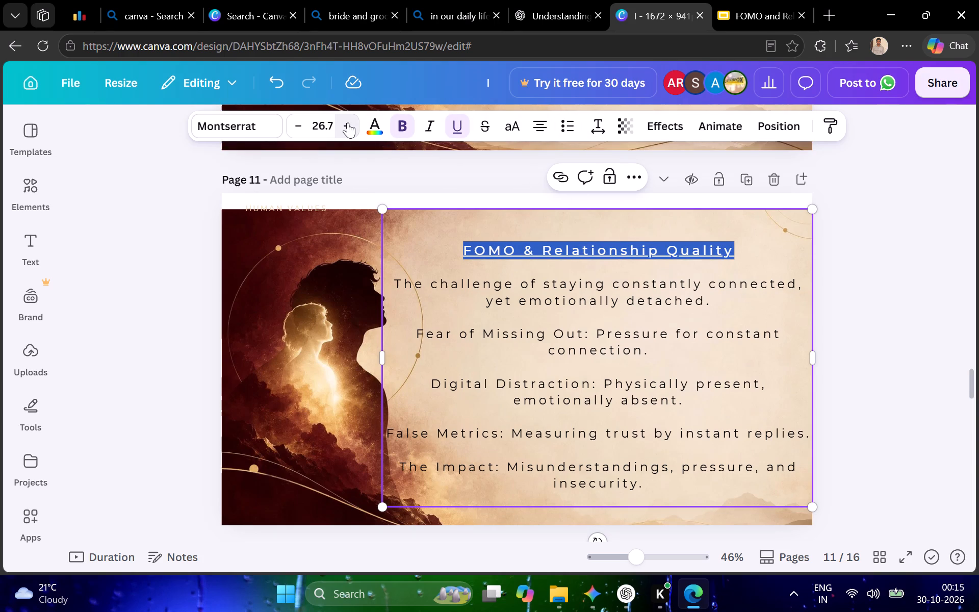
left_click(348, 122)
left_click(348, 122)
double_click(348, 122)
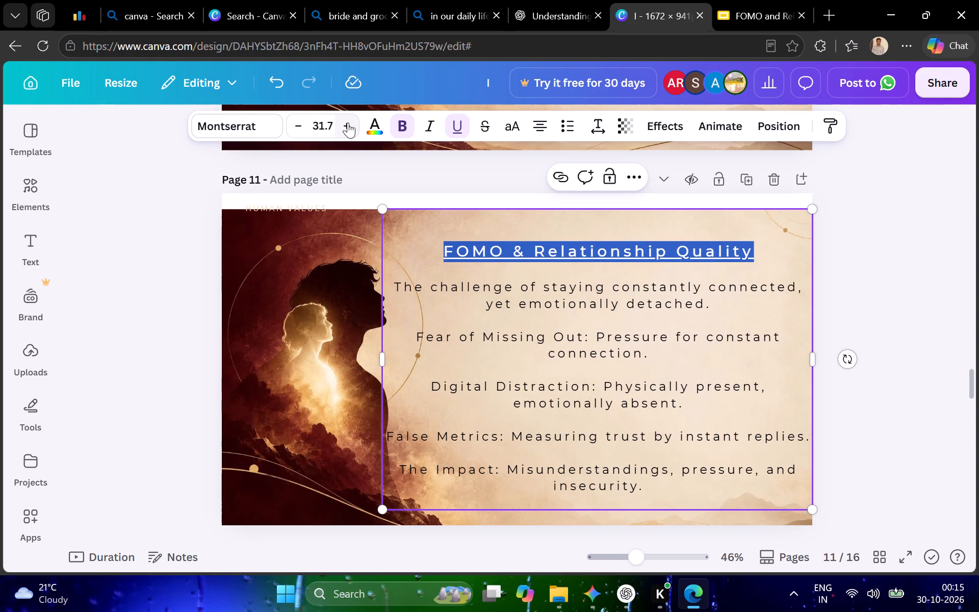
left_click(348, 122)
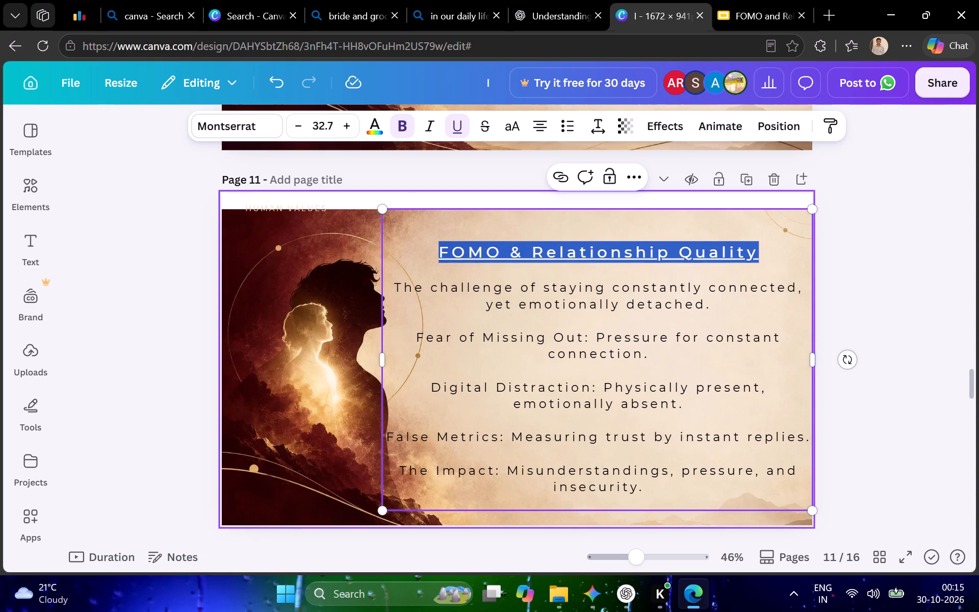
left_click(451, 163)
Review the slides around the "FOMO & Relationship Quality" page, from page 9 to page 12.
scroll(470, 233, "up", 3)
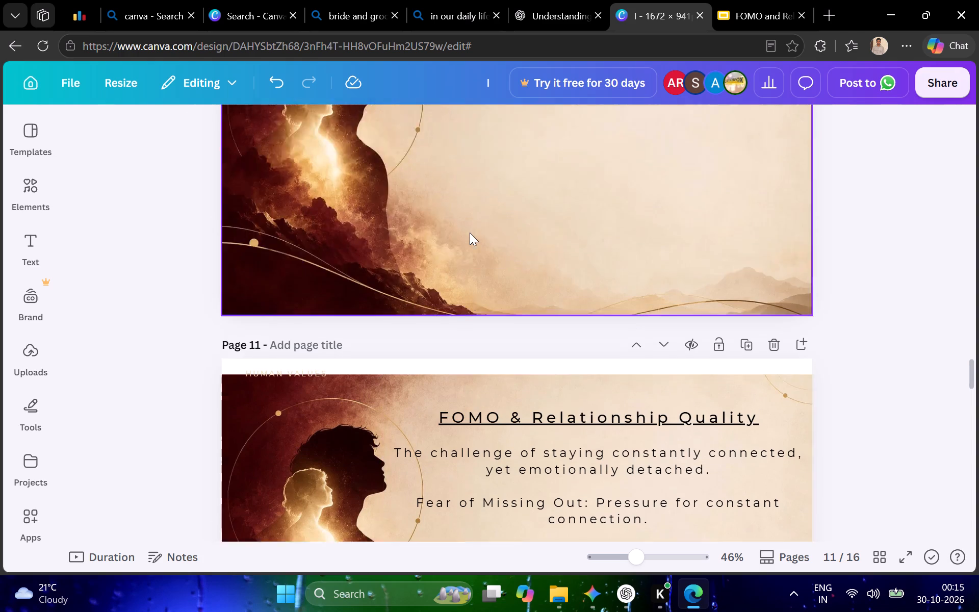
scroll(470, 233, "up", 4)
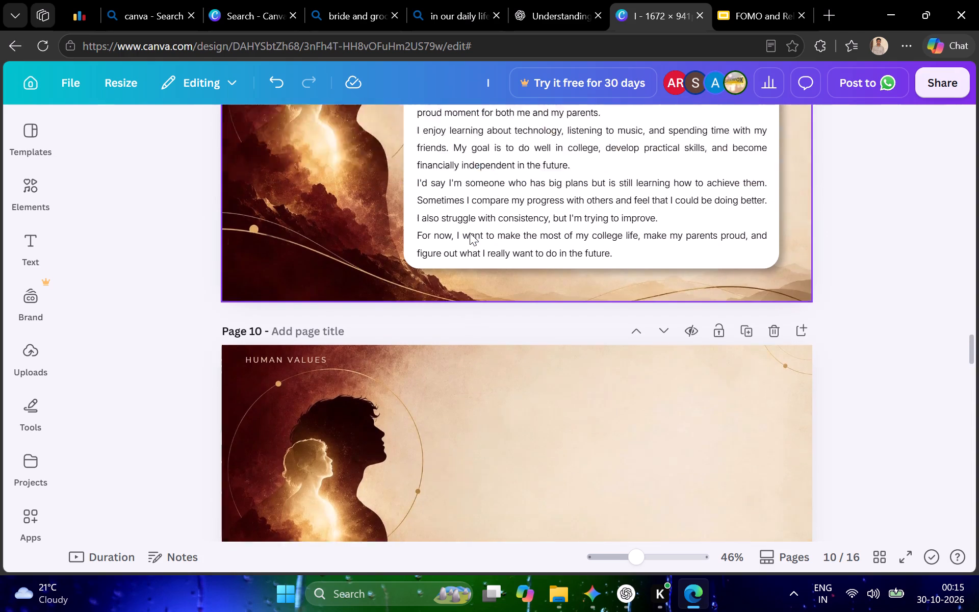
scroll(470, 233, "up", 1)
scroll(470, 233, "down", 11)
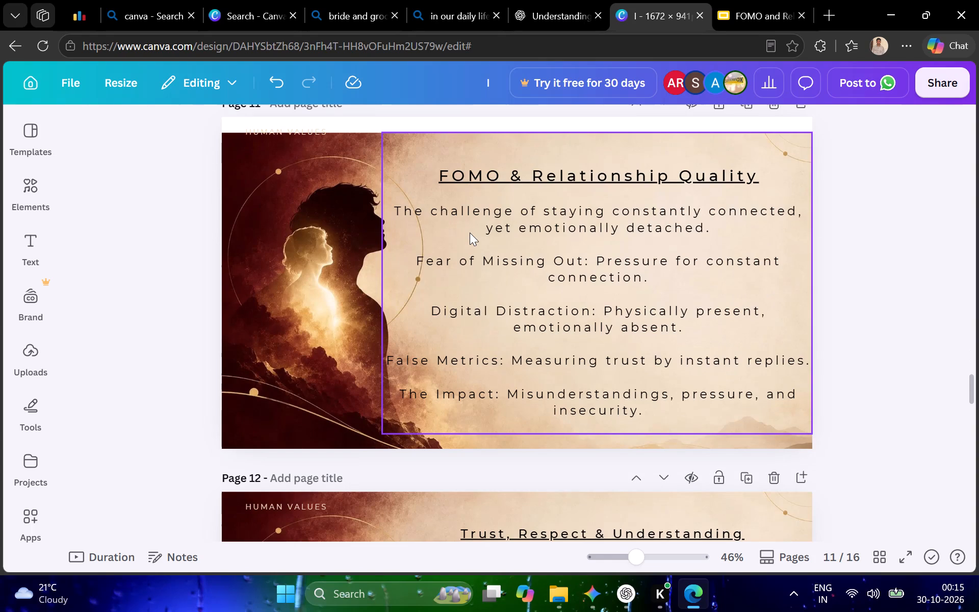
scroll(470, 233, "down", 2)
scroll(470, 233, "up", 6)
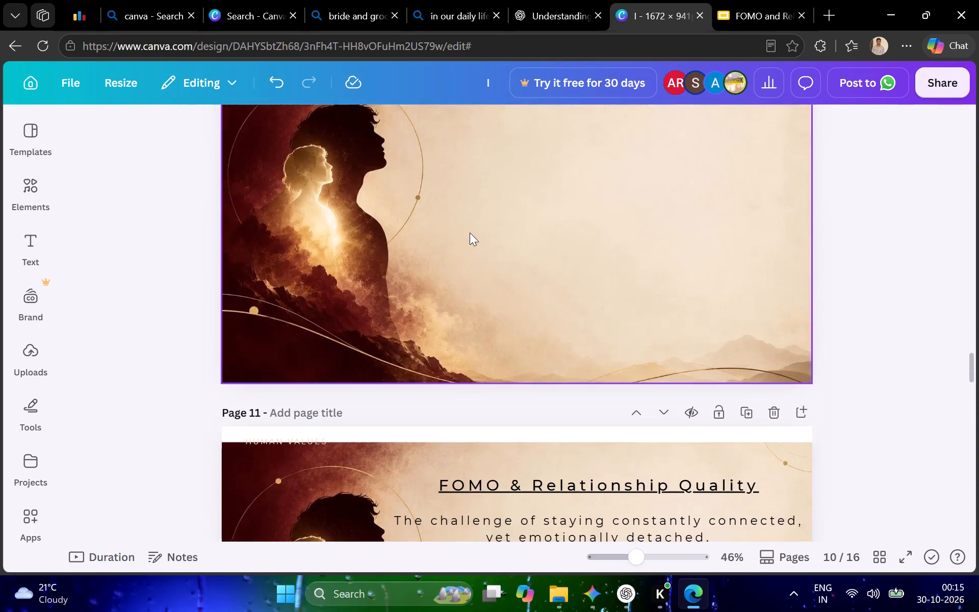
Increase the font size of the "Trust, Respect & Understanding" heading on page 12 to 34.4.
scroll(470, 233, "down", 3)
scroll(453, 274, "down", 2)
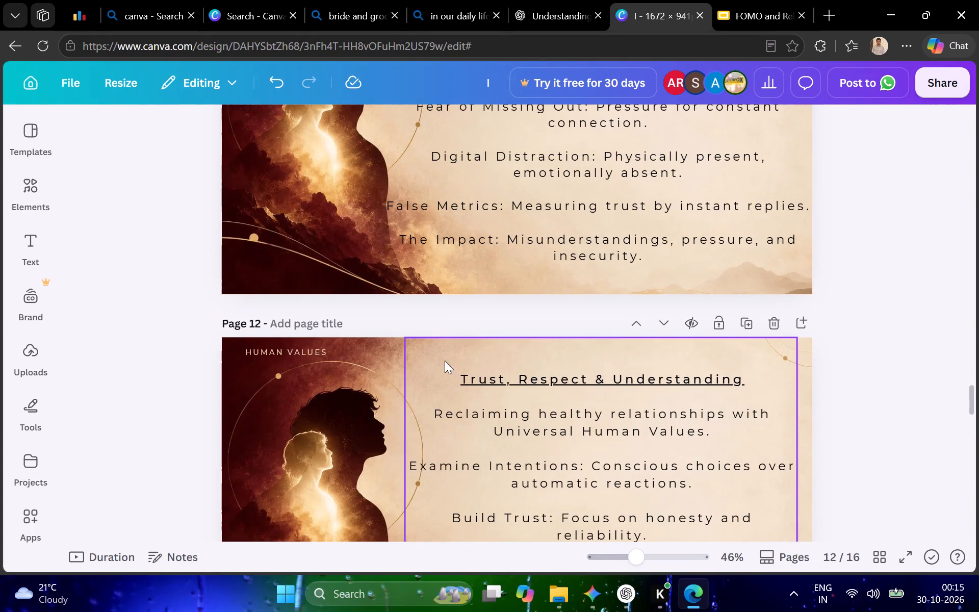
left_click(466, 382)
left_click(465, 377)
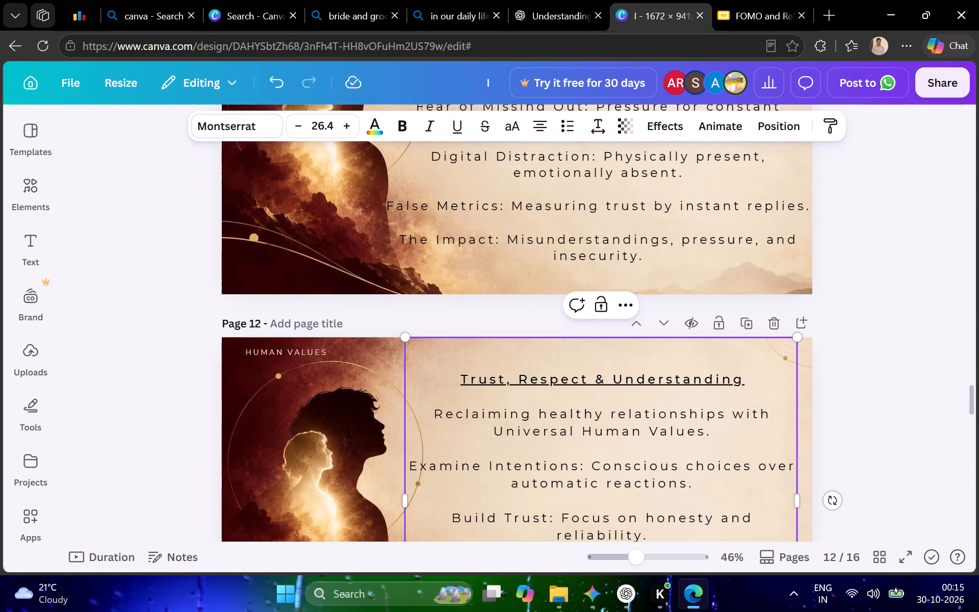
left_click_drag(466, 376, 694, 404)
left_click(519, 376)
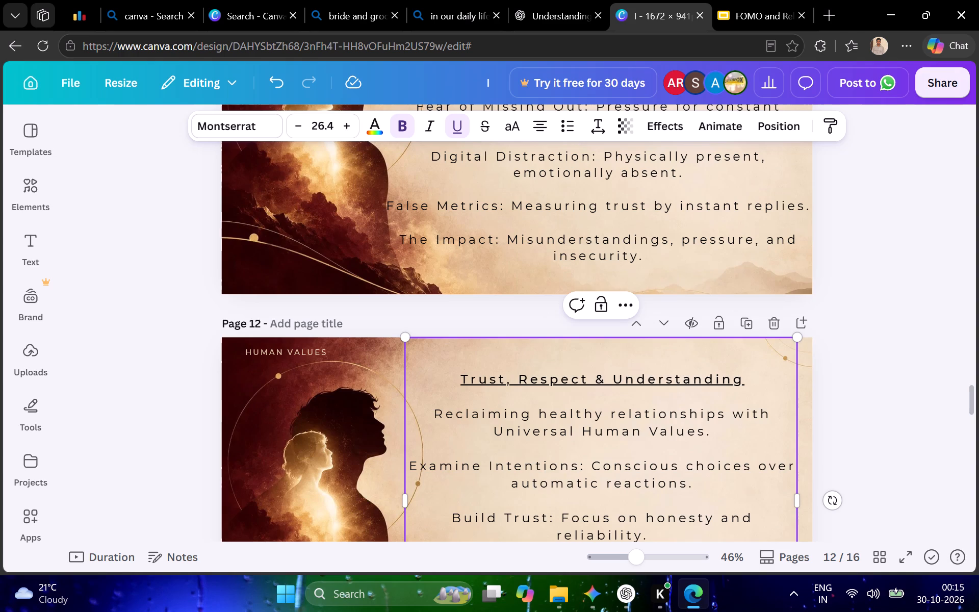
left_click_drag(460, 377, 732, 402)
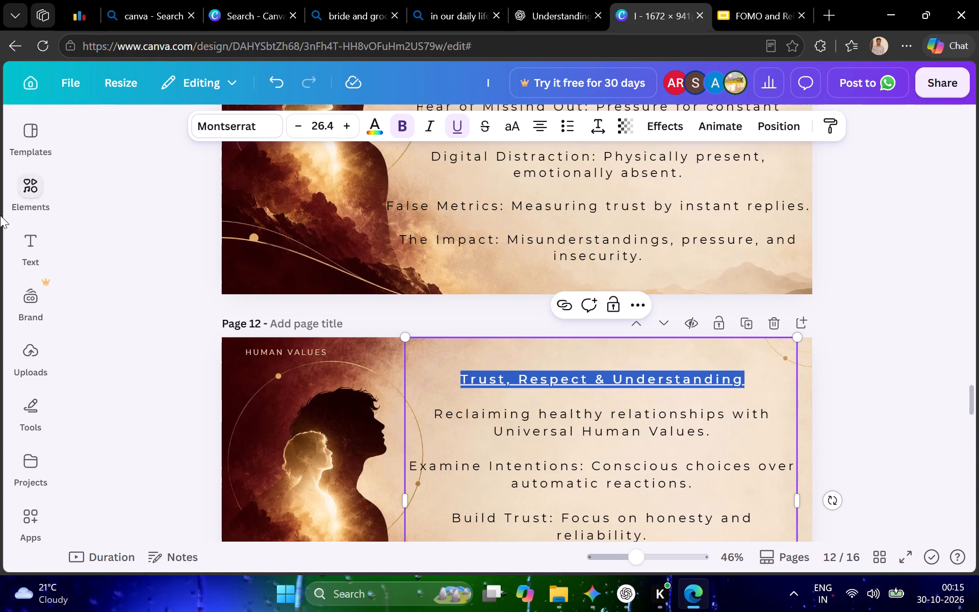
left_click(58, 83)
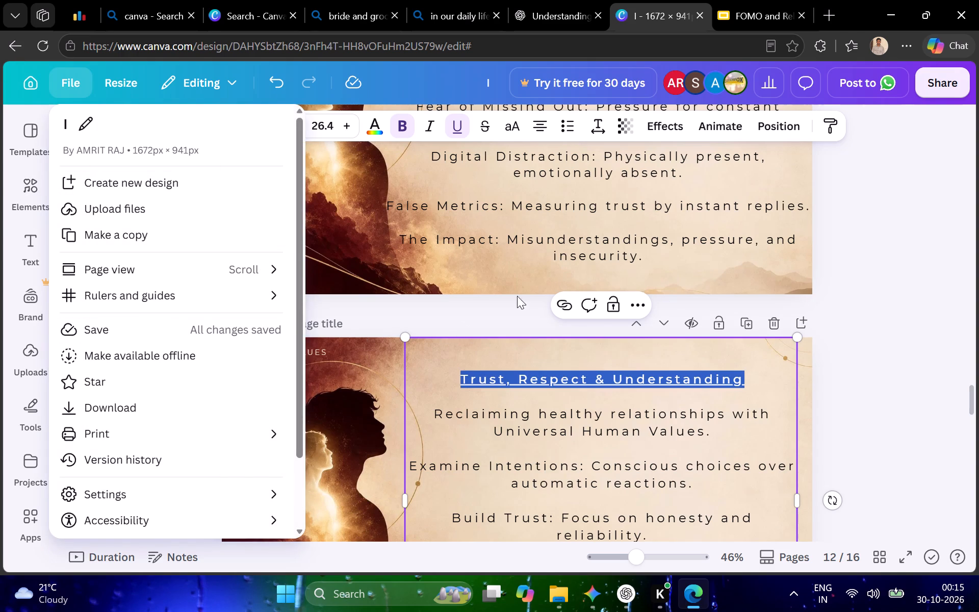
left_click(344, 122)
triple_click(344, 122)
triple_click(344, 123)
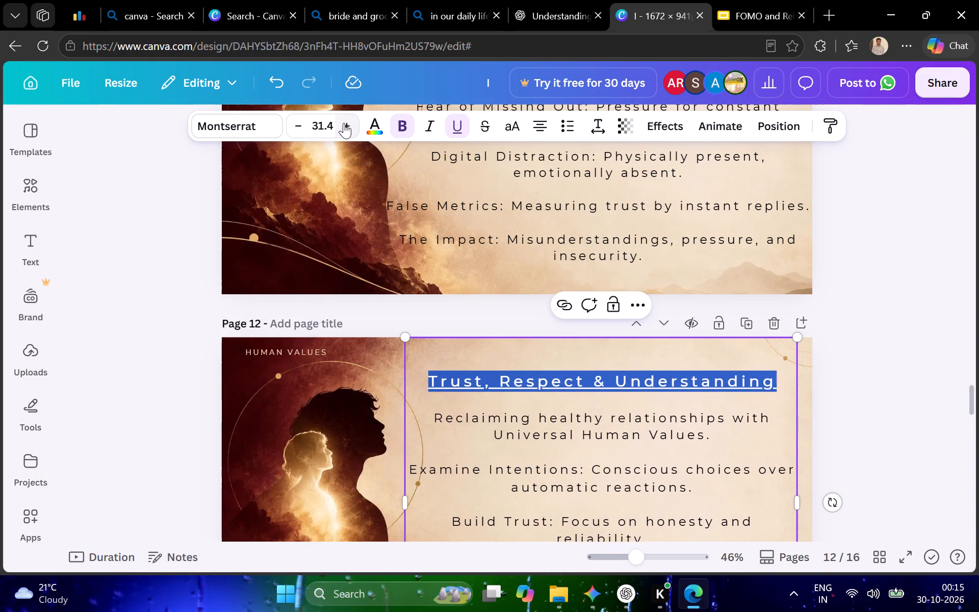
left_click(344, 123)
left_click(344, 123)
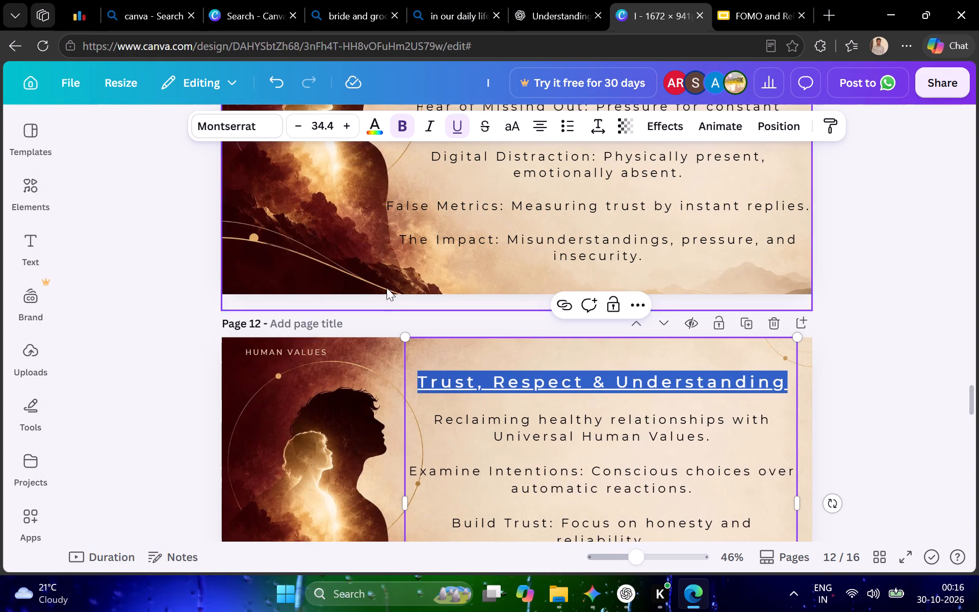
left_click(387, 315)
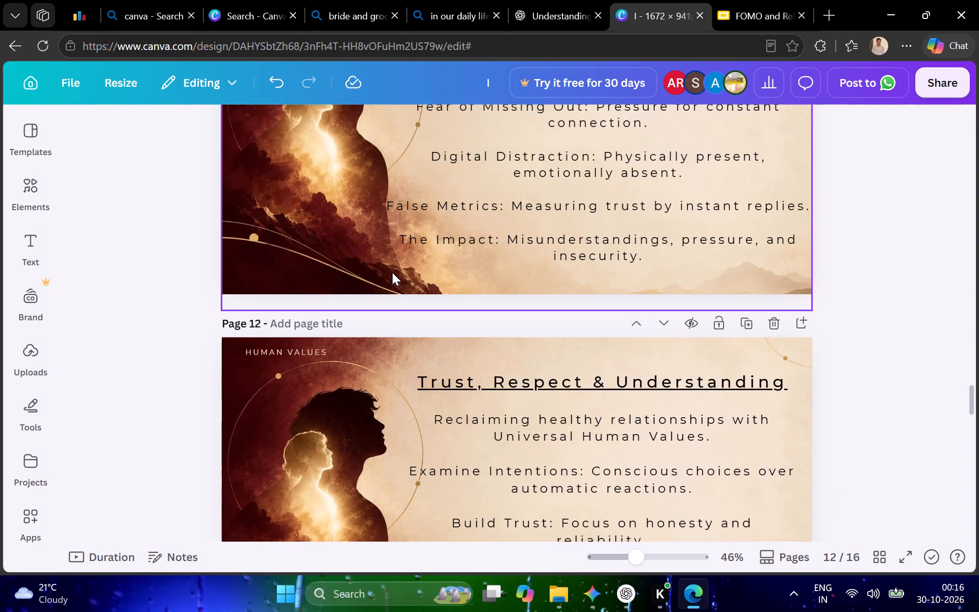
scroll(424, 297, "down", 1)
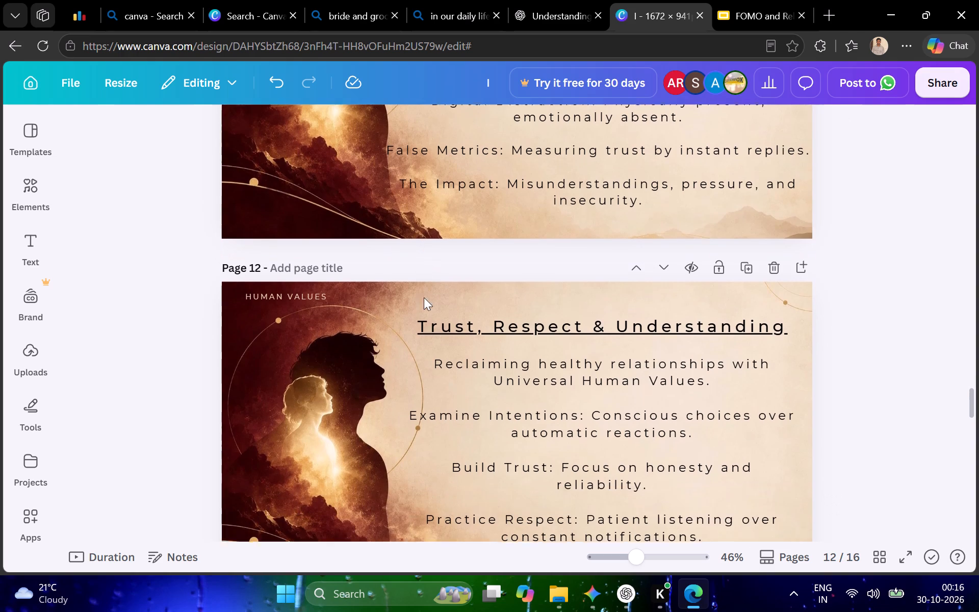
scroll(646, 350, "down", 1)
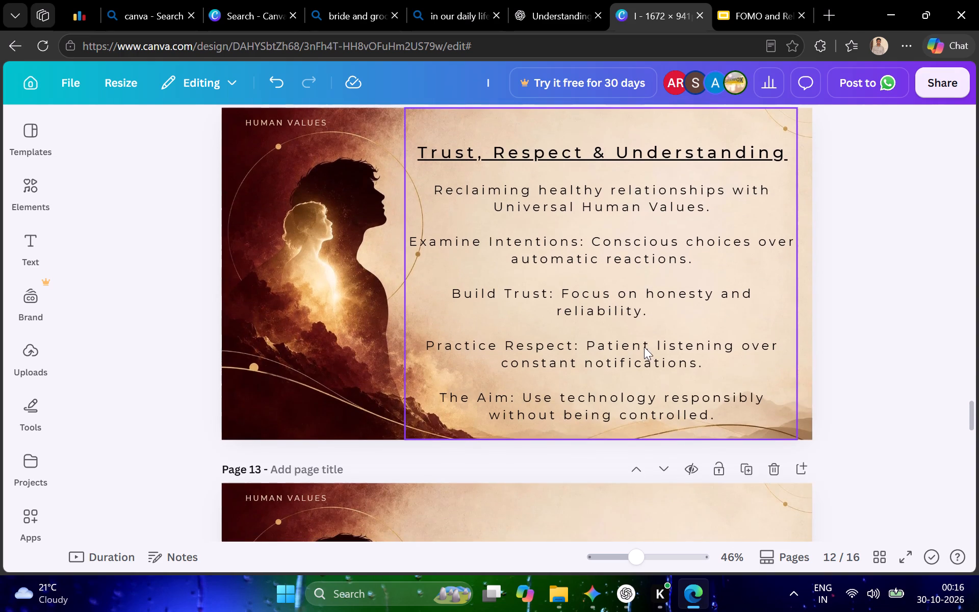
scroll(641, 346, "up", 1)
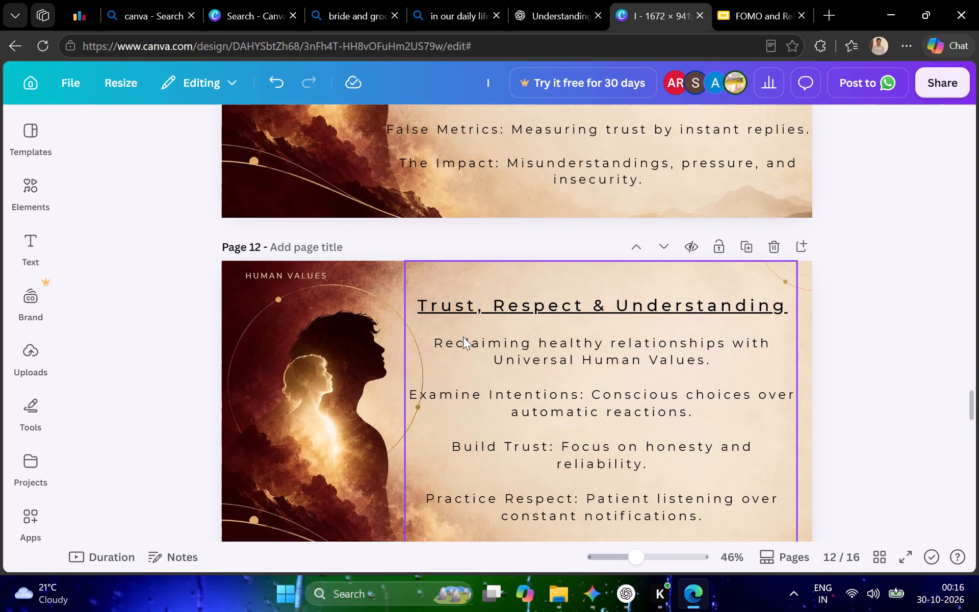
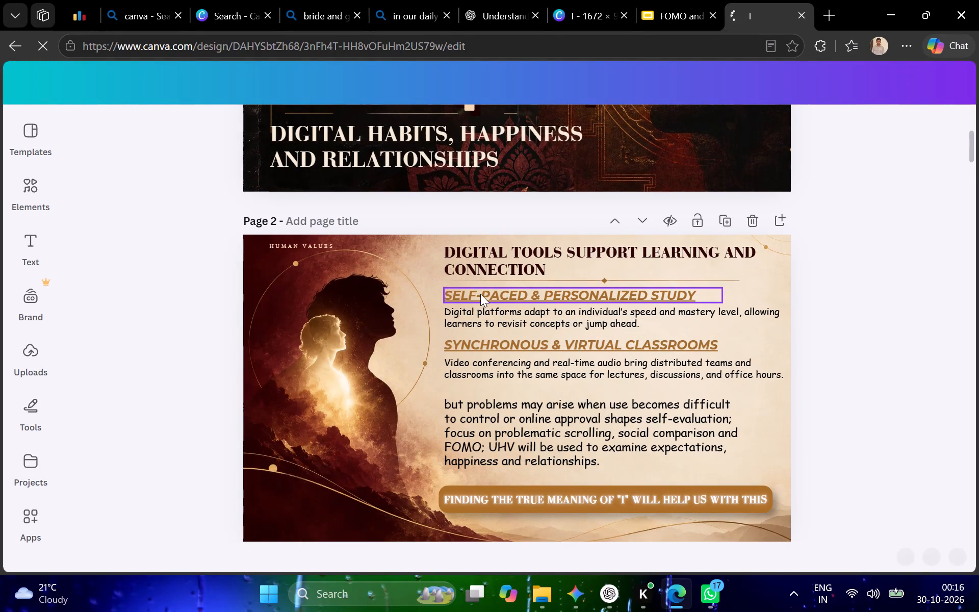
scroll(480, 294, "down", 1)
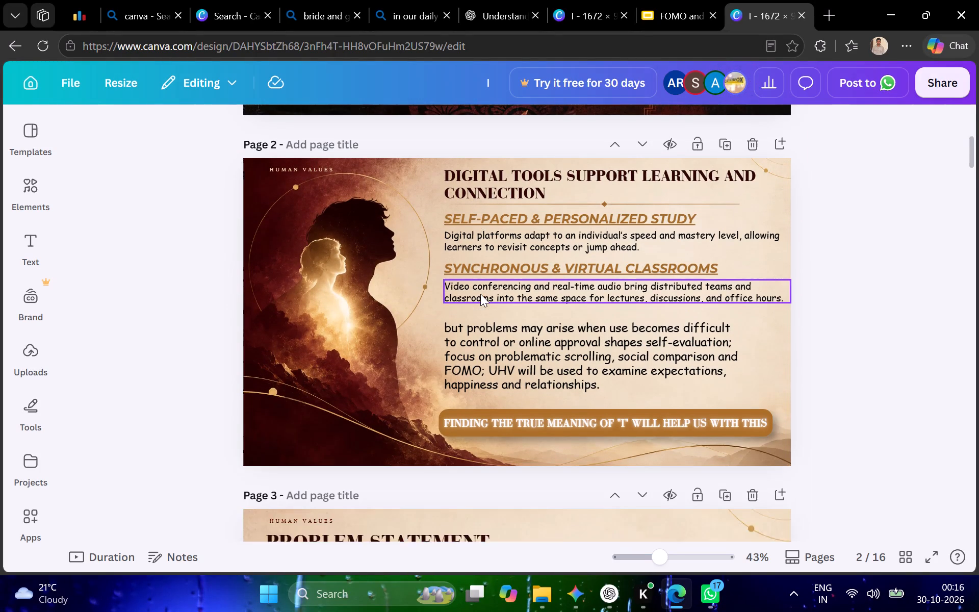
scroll(480, 294, "down", 1)
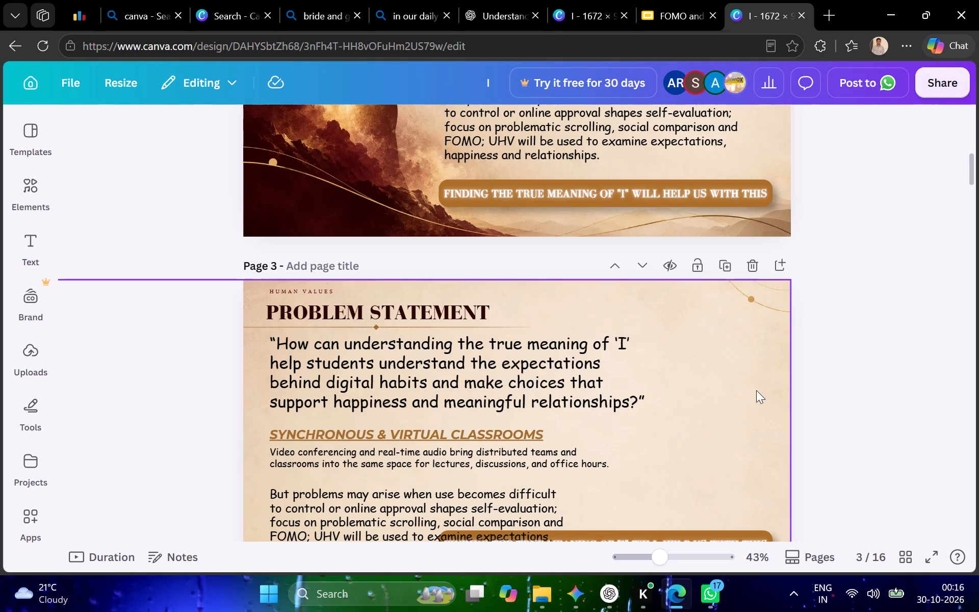
scroll(724, 393, "down", 6)
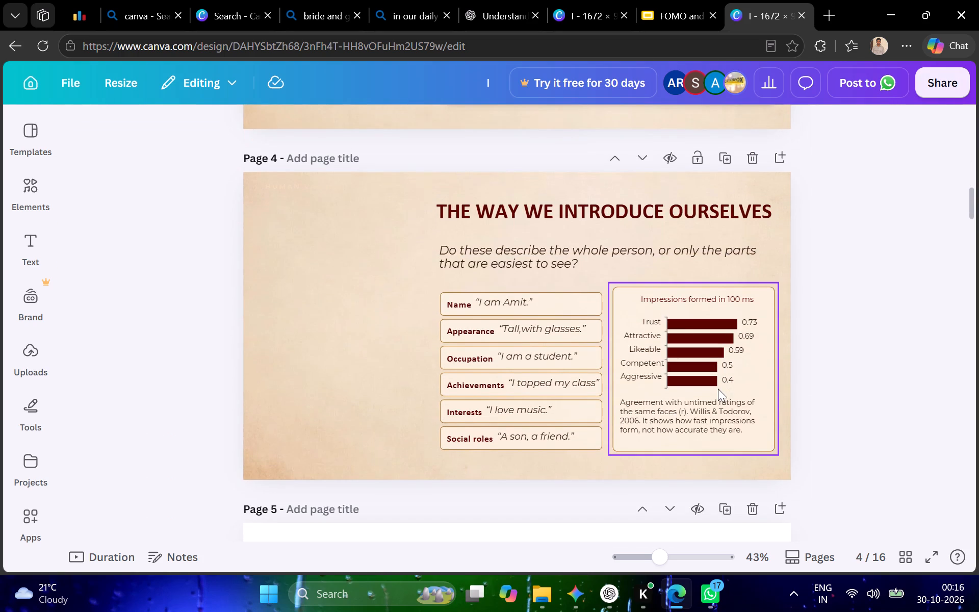
scroll(718, 389, "down", 10)
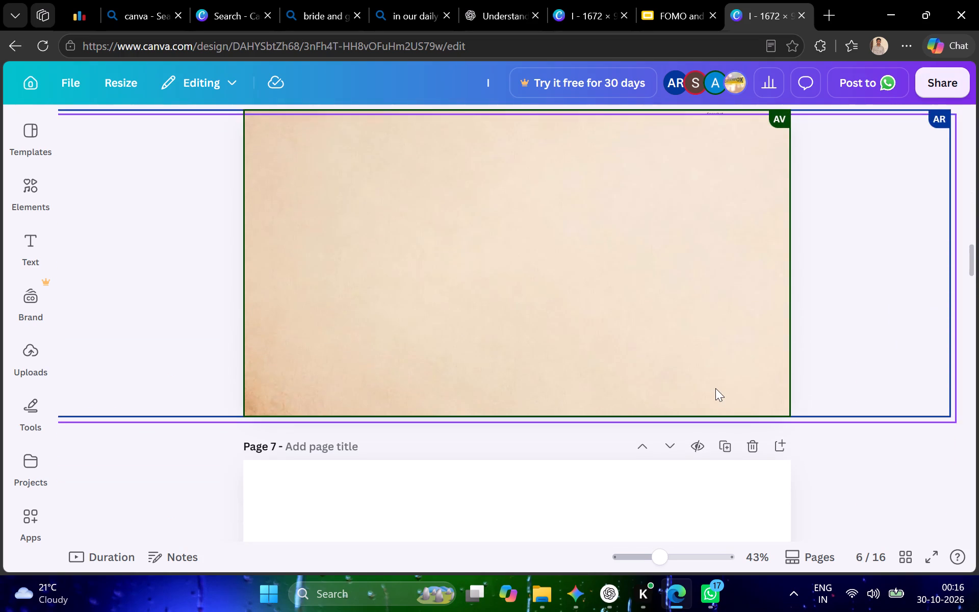
scroll(715, 388, "up", 2)
scroll(715, 388, "down", 13)
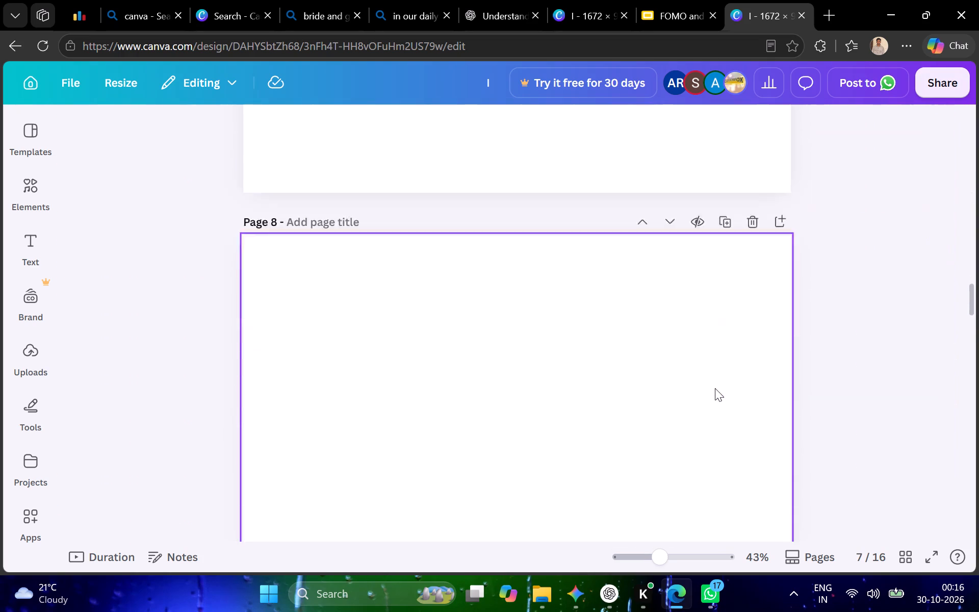
scroll(714, 388, "down", 5)
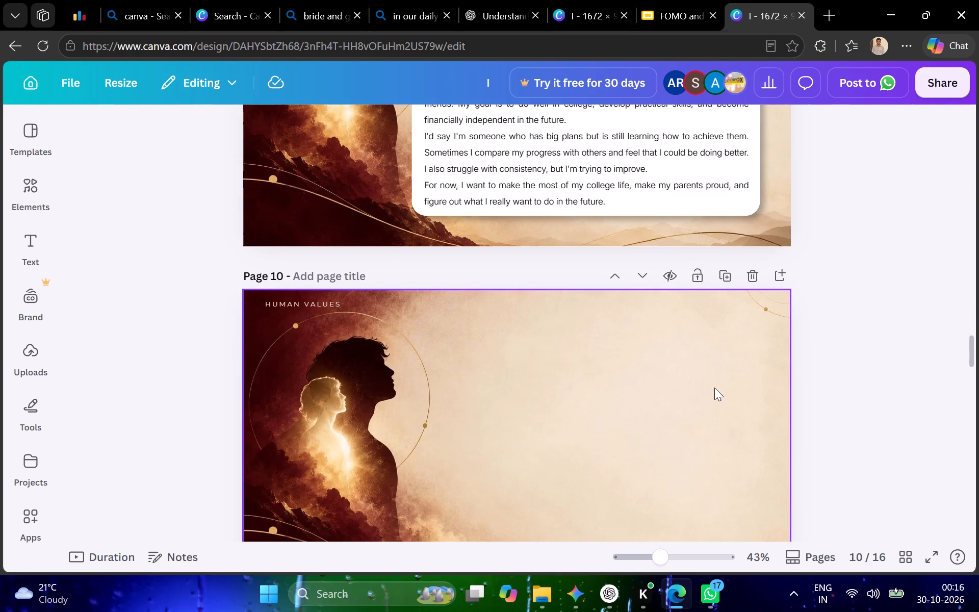
scroll(714, 387, "down", 7)
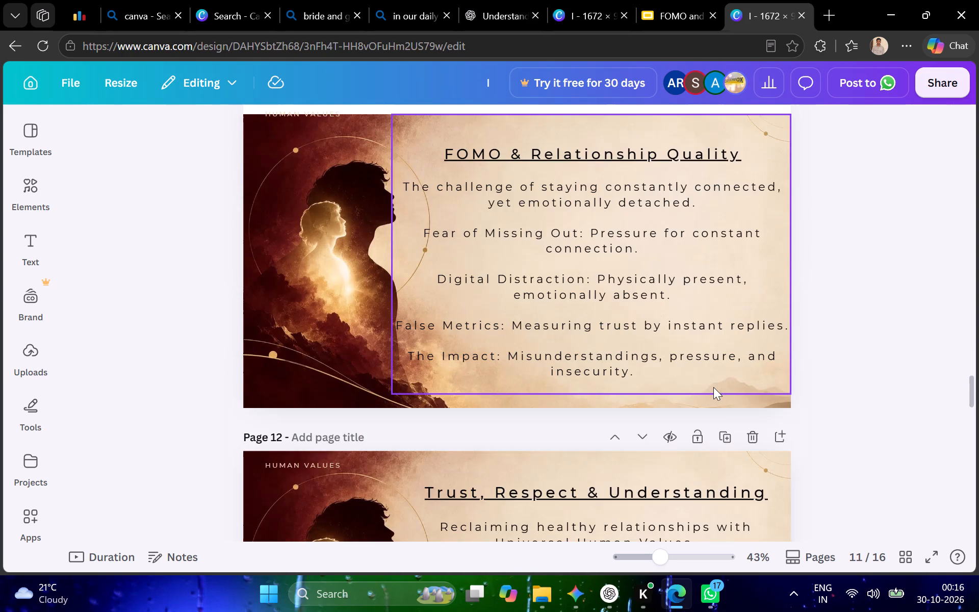
scroll(709, 389, "down", 5)
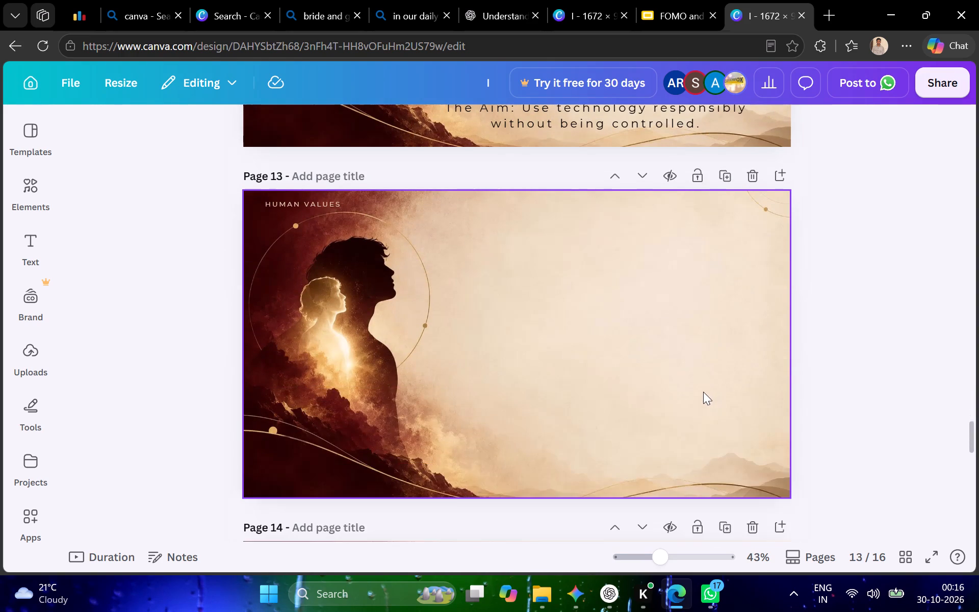
scroll(703, 392, "up", 2)
scroll(701, 392, "down", 9)
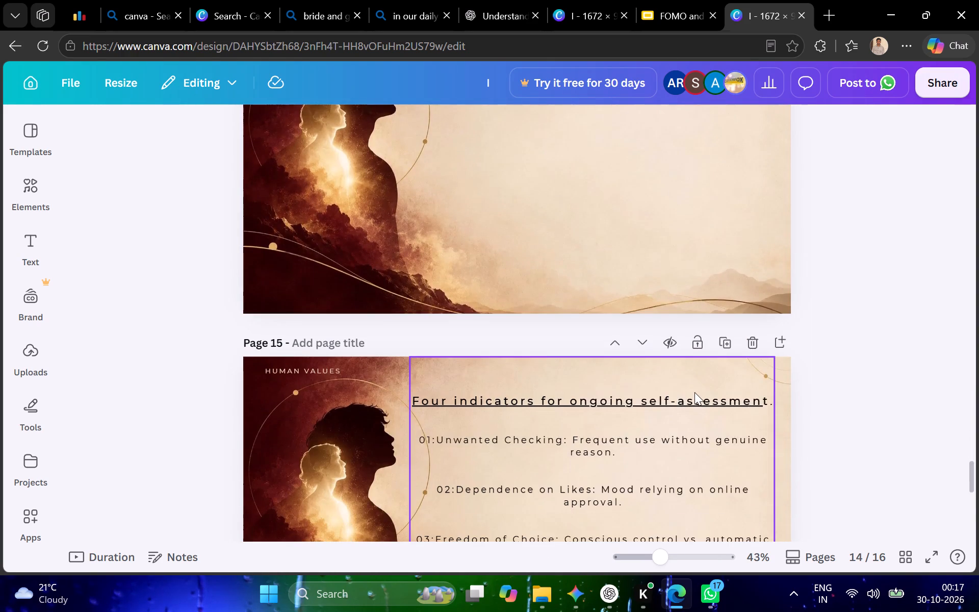
scroll(694, 392, "down", 2)
scroll(693, 392, "up", 2)
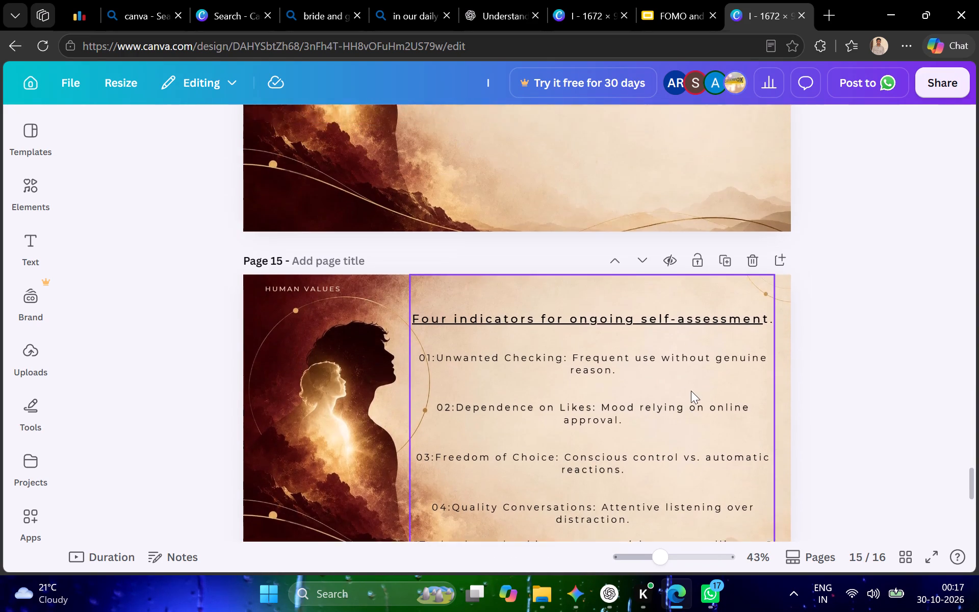
scroll(677, 393, "up", 6)
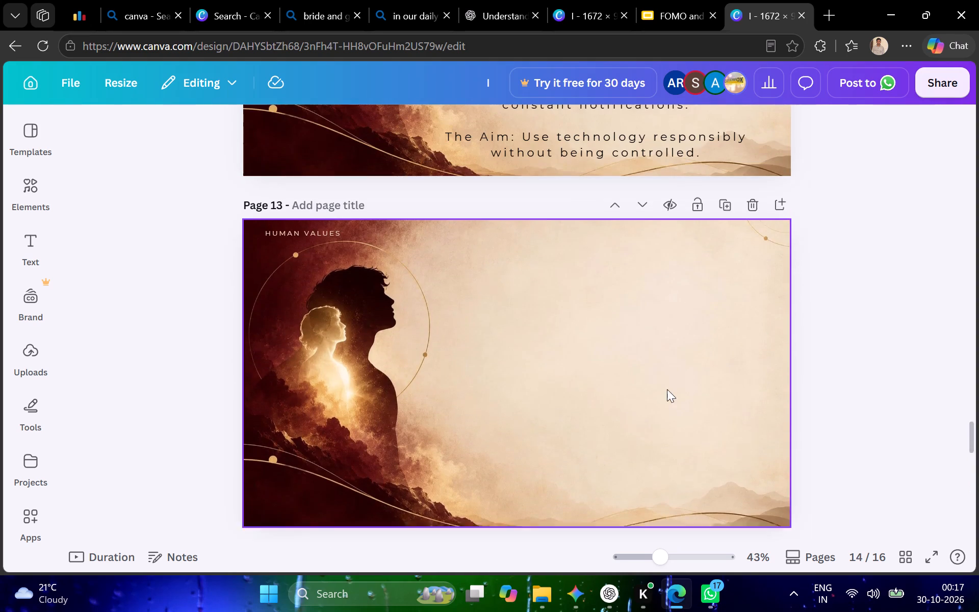
scroll(667, 389, "up", 3)
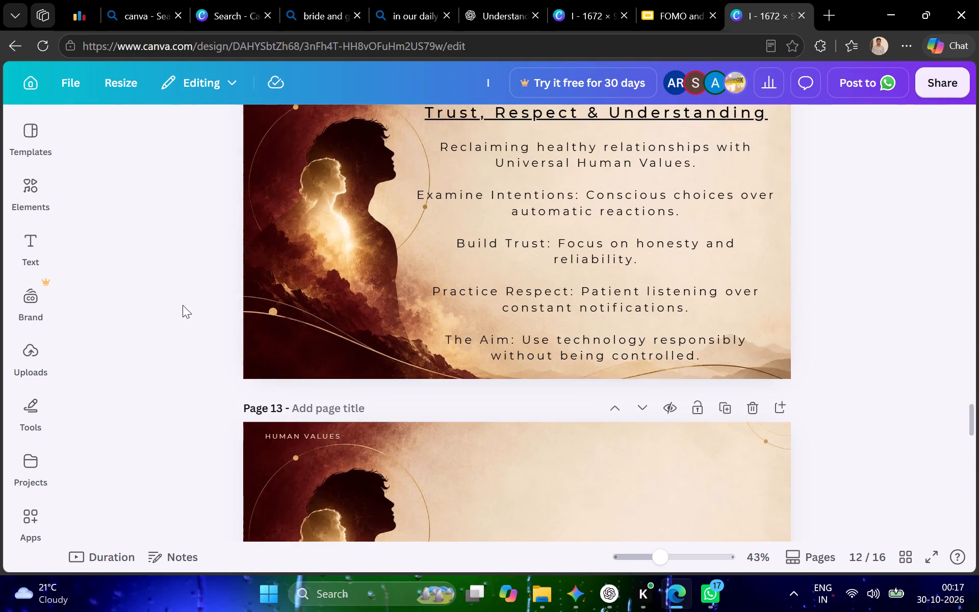
scroll(585, 246, "up", 2)
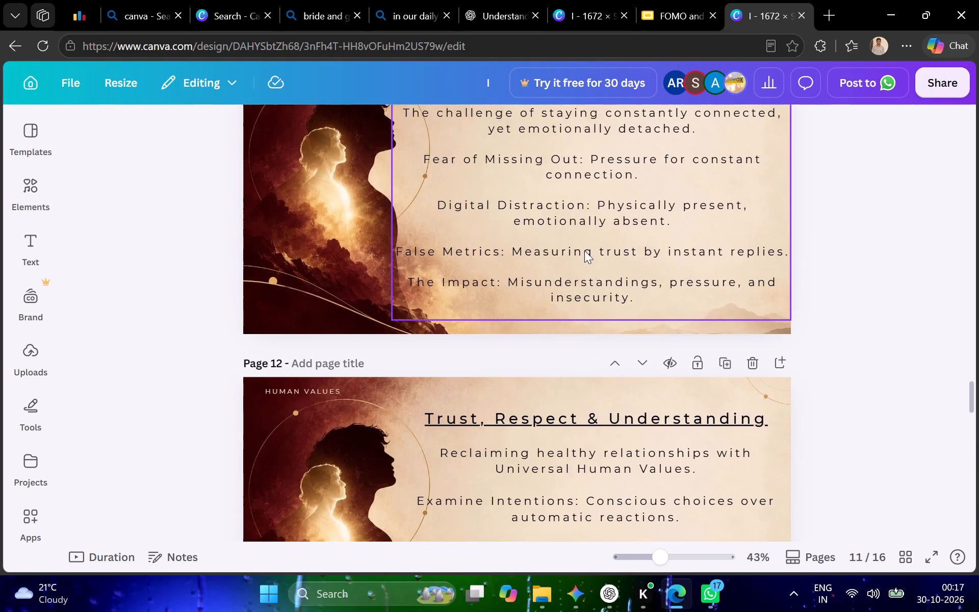
Cut the closing line "Technology should connect us without controlling us." from page 15's self-assessment text, removing the leftover quotation mark and empty line.
scroll(584, 250, "down", 1)
scroll(566, 421, "down", 5)
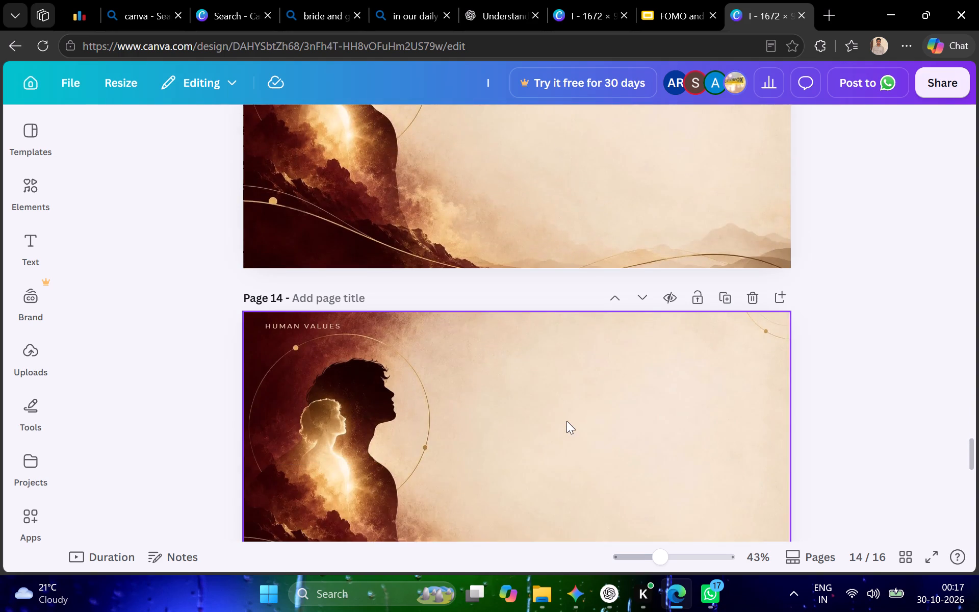
scroll(566, 421, "down", 7)
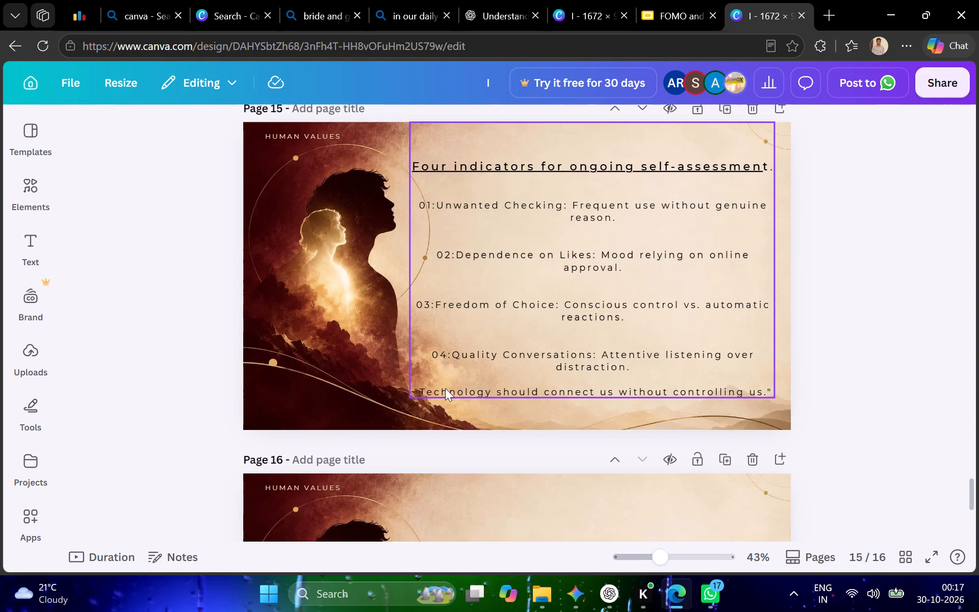
left_click(428, 390)
left_click(420, 387)
left_click(420, 381)
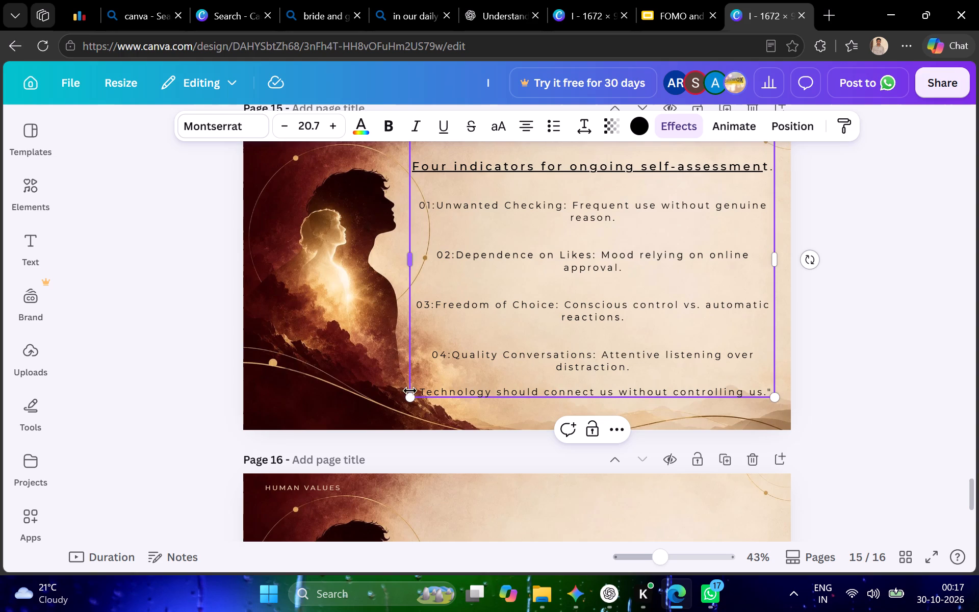
left_click_drag(413, 391, 766, 399)
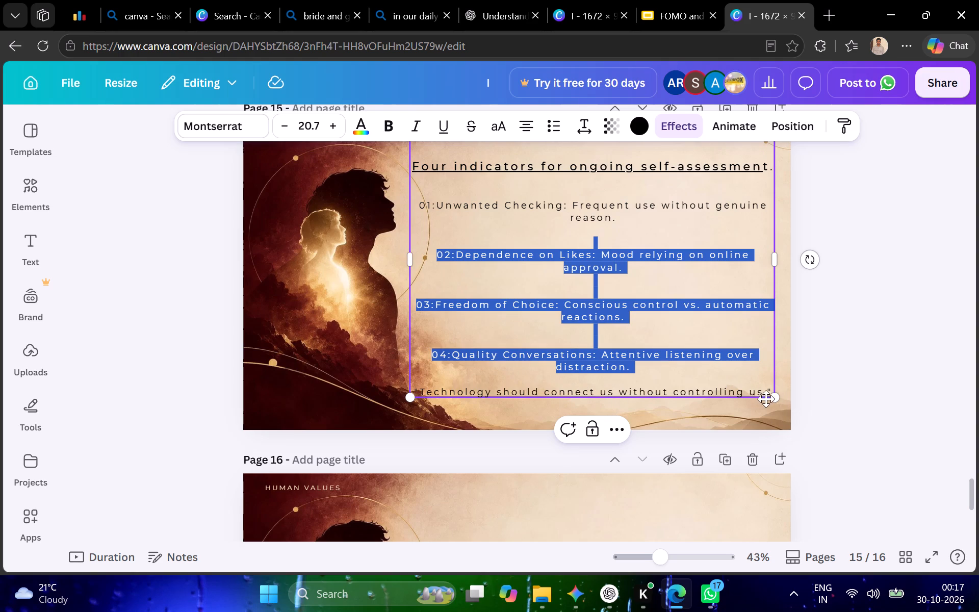
left_click_drag(766, 399, 769, 395)
key("ctrl+x")
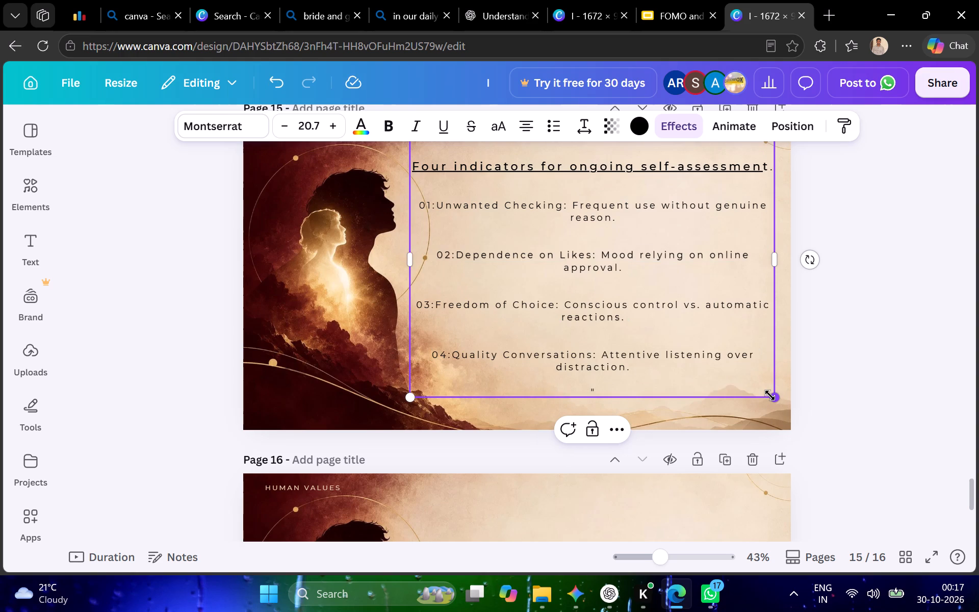
key("BackSpace")
key("BackSpace")
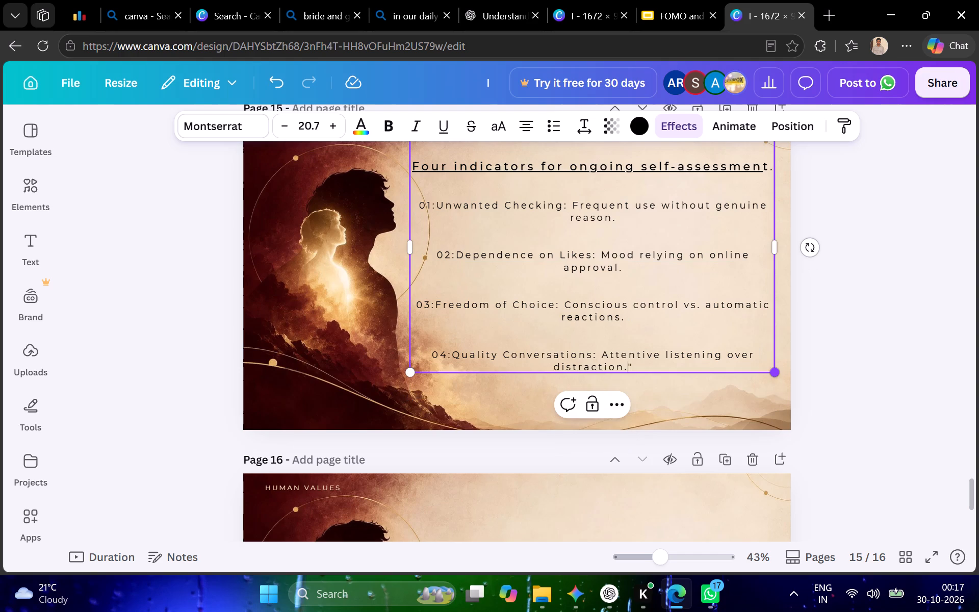
key("Right")
key("BackSpace")
left_click(377, 302)
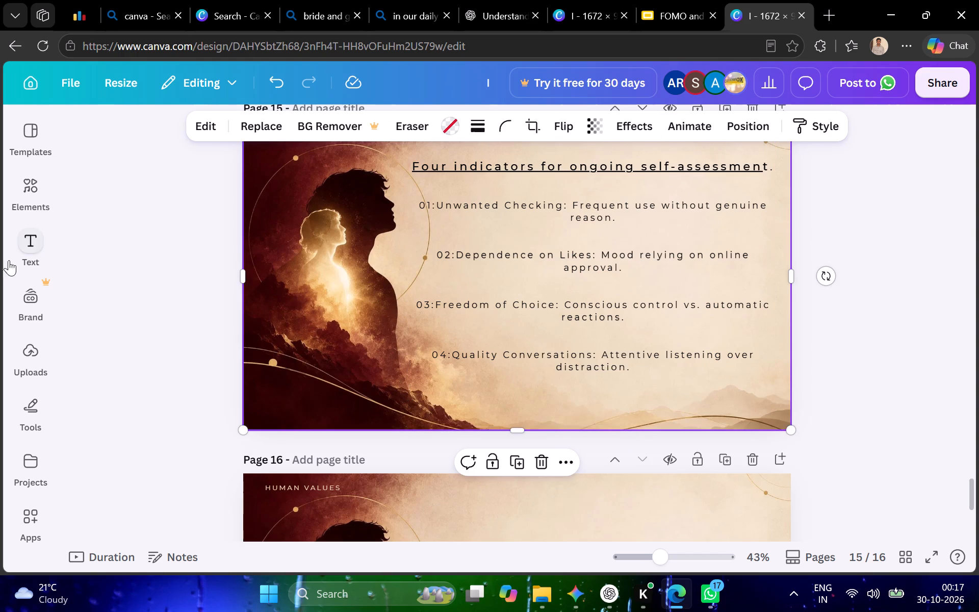
Add a body text box to page 15 and place it below the fourth indicator, near the slide's bottom edge.
left_click(27, 145)
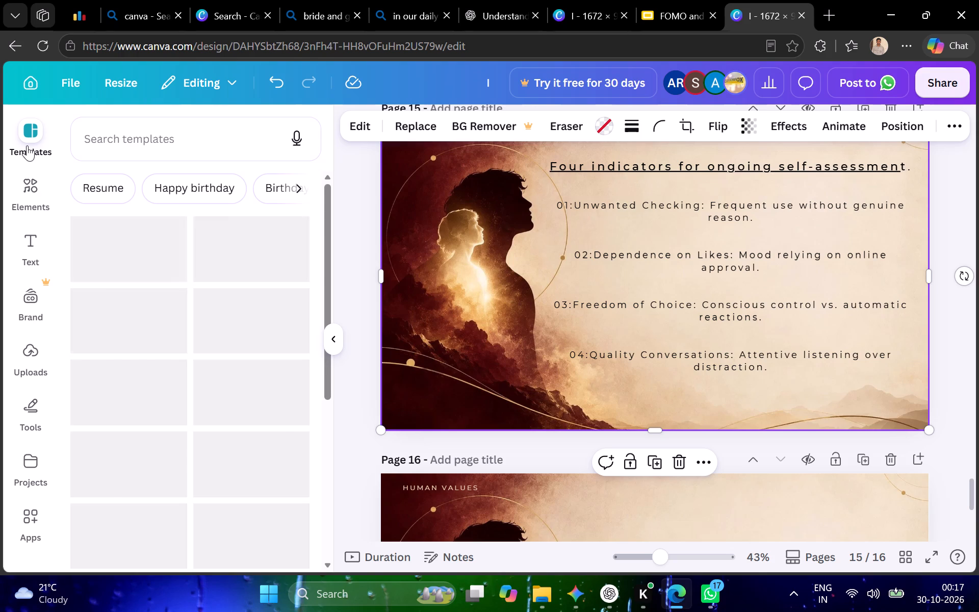
left_click(36, 190)
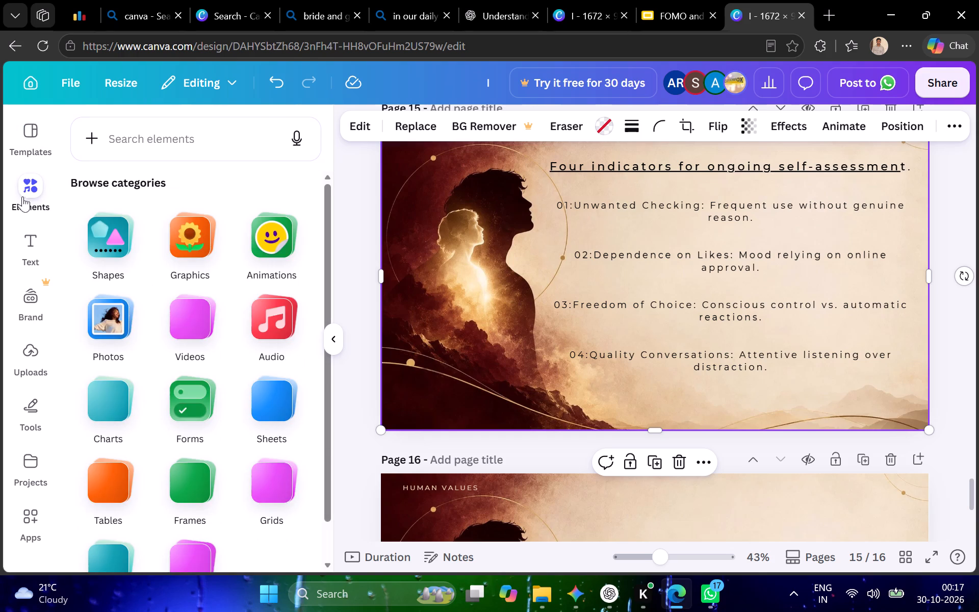
left_click(25, 248)
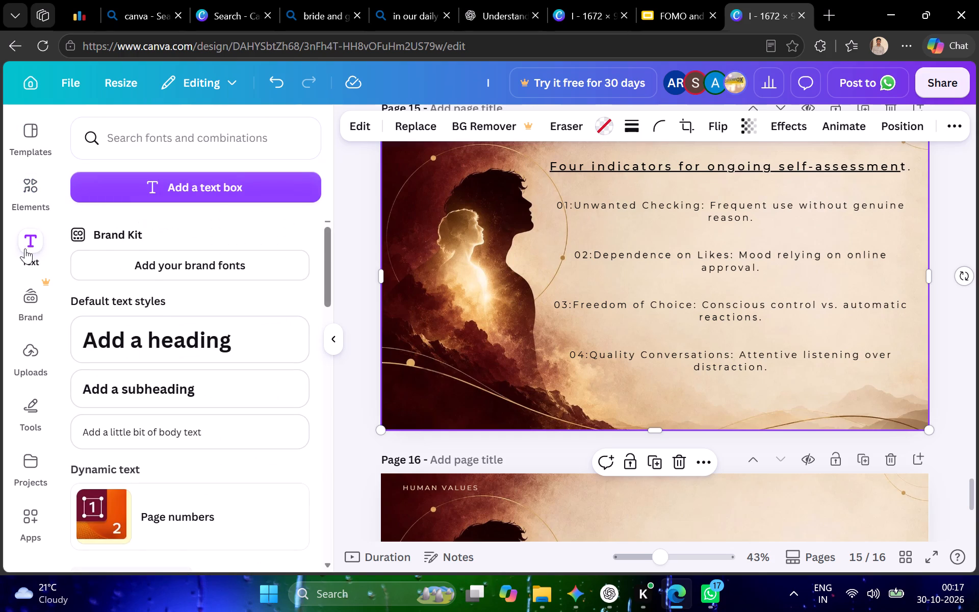
scroll(118, 286, "down", 1)
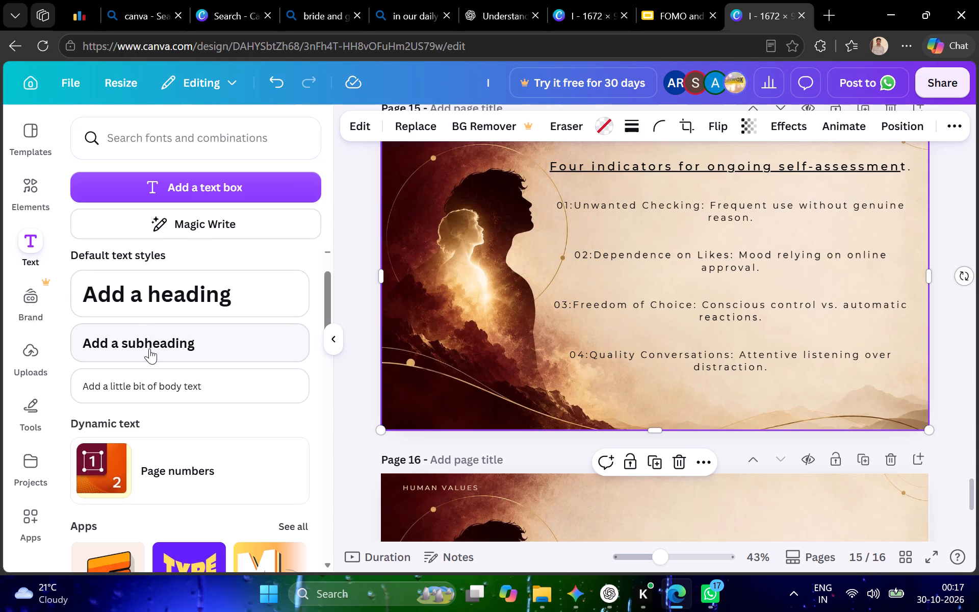
scroll(156, 362, "down", 1)
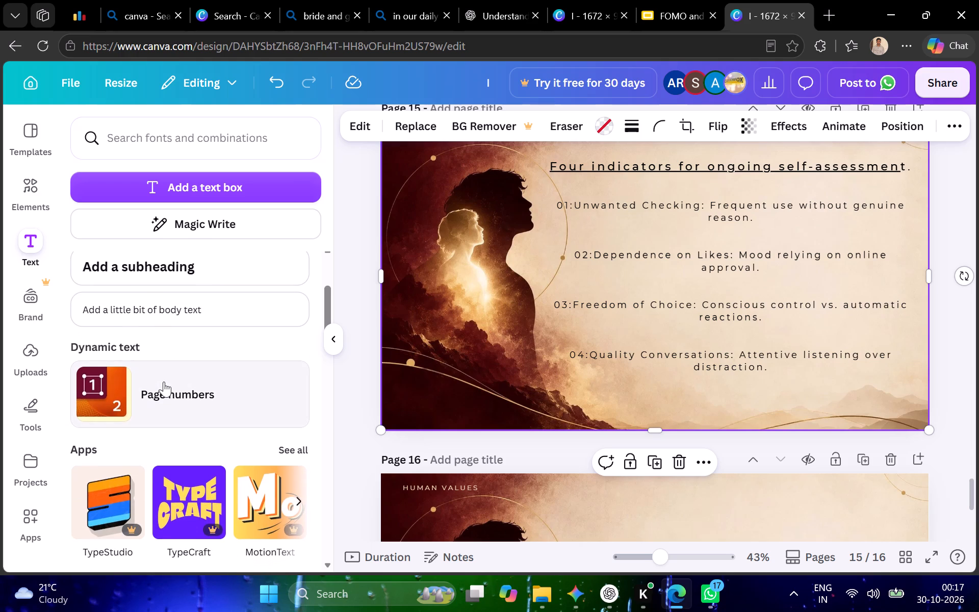
scroll(164, 381, "up", 1)
left_click(164, 381)
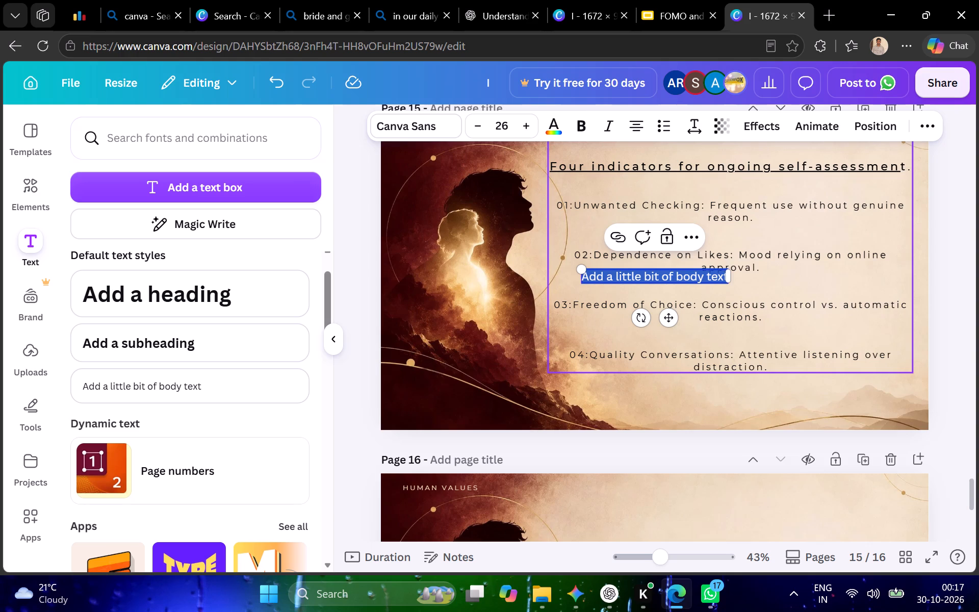
left_click_drag(690, 287, 695, 303)
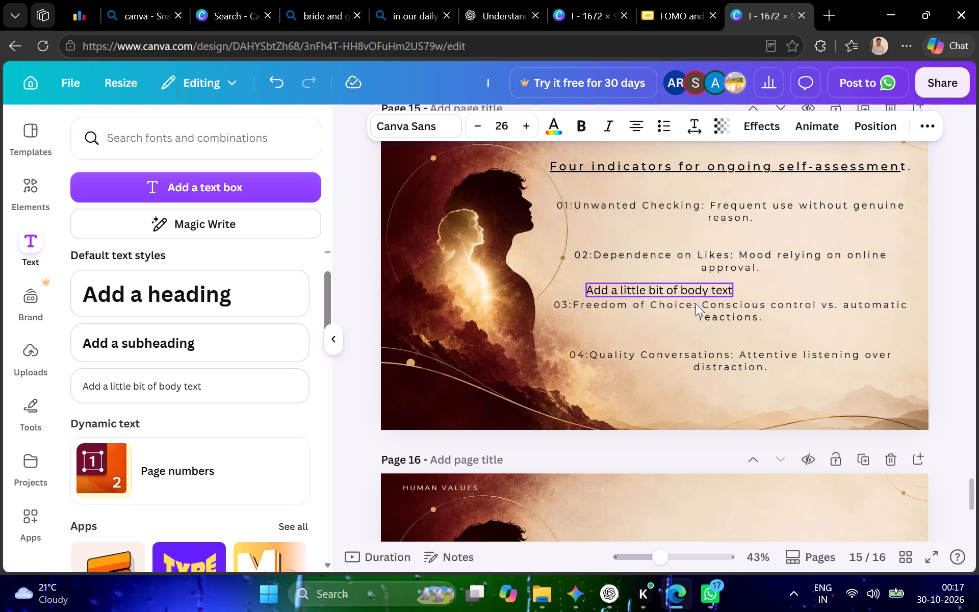
left_click_drag(695, 303, 751, 411)
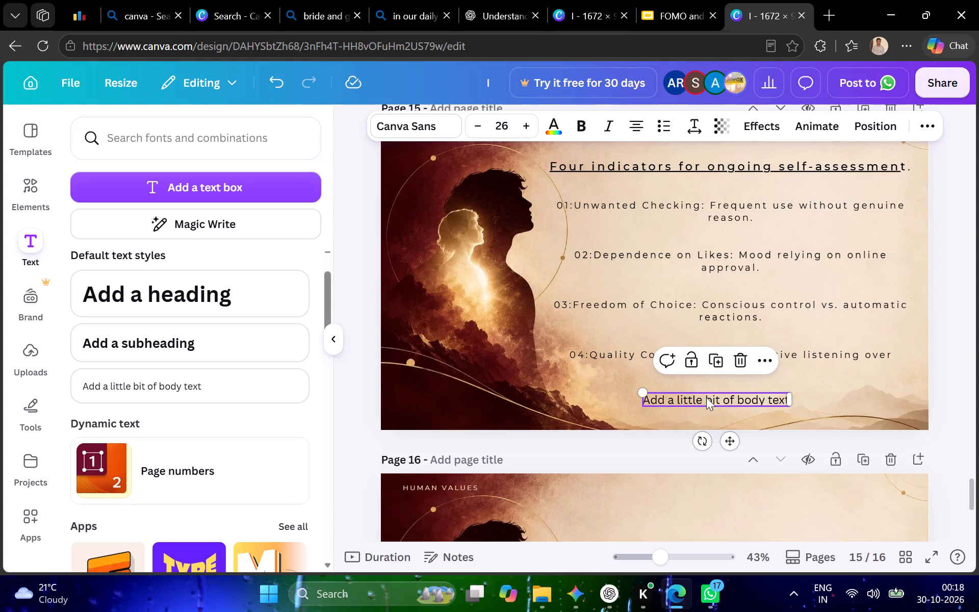
Replace the new text box's placeholder with the cut line "Technology should connect us without controlling us." and add its closing quotation mark.
left_click(706, 397)
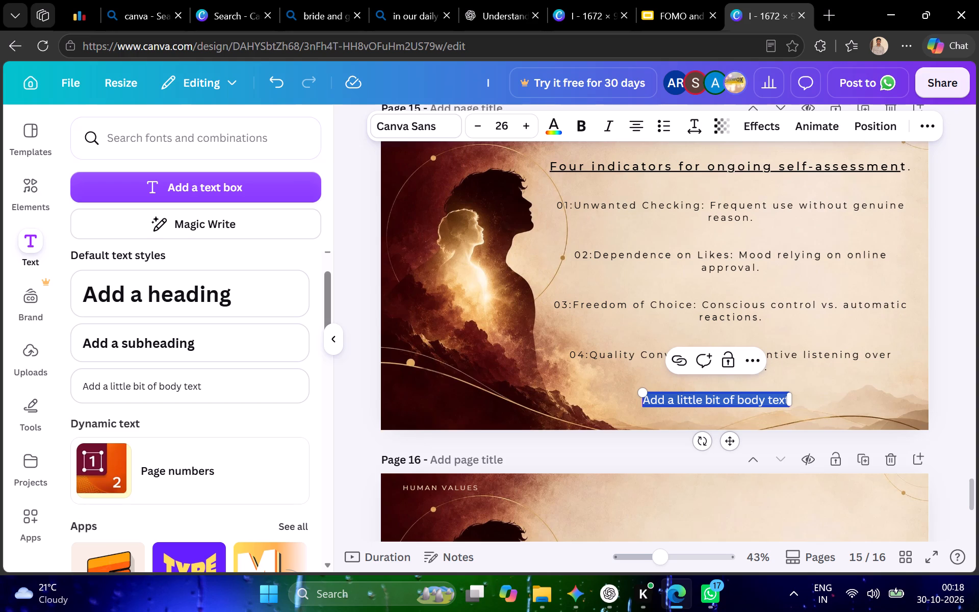
key("BackSpace")
key("ctrl+v")
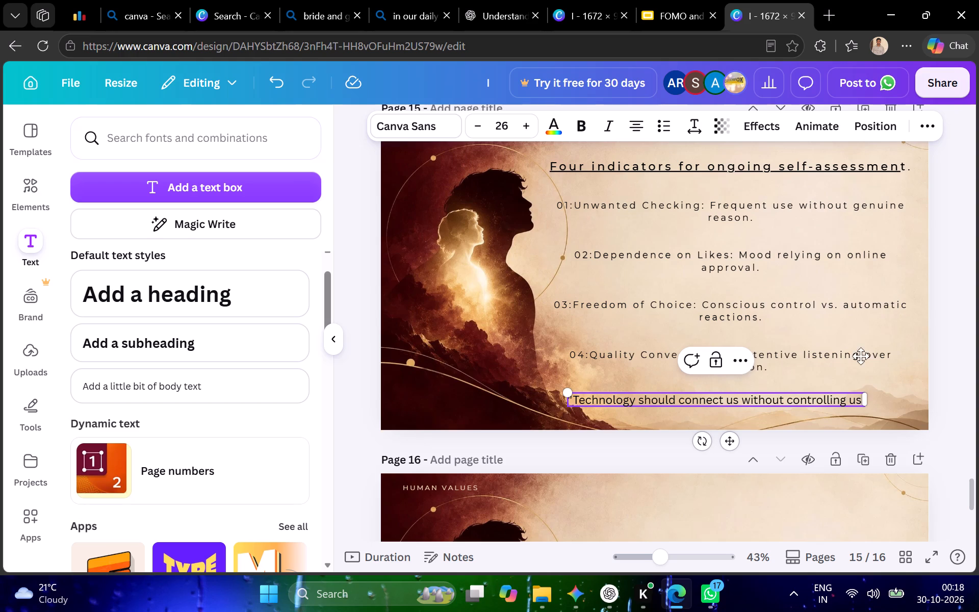
left_click(849, 400)
key("Right")
key("Right")
key("Right")
key("shift+quotedbl")
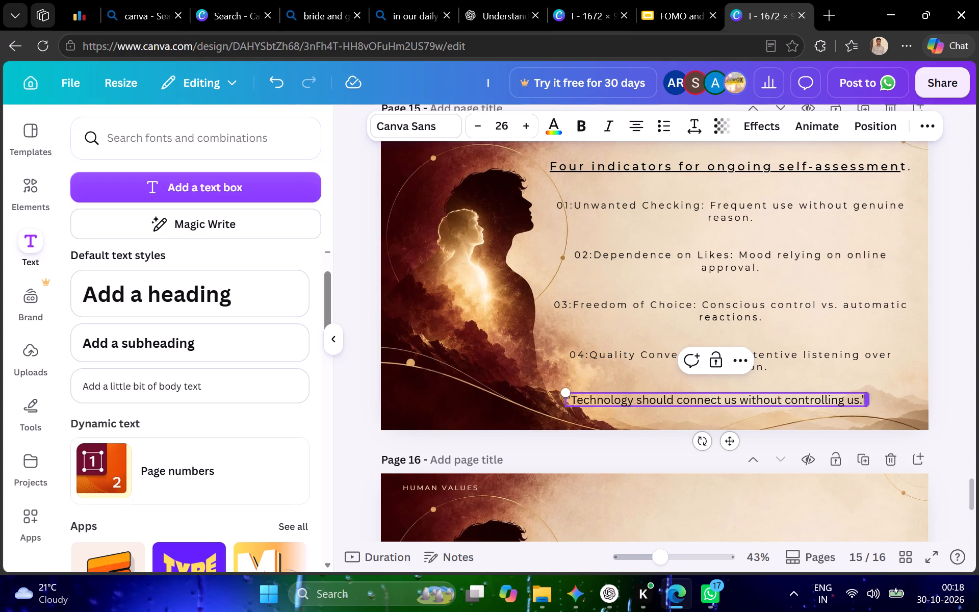
left_click(885, 373)
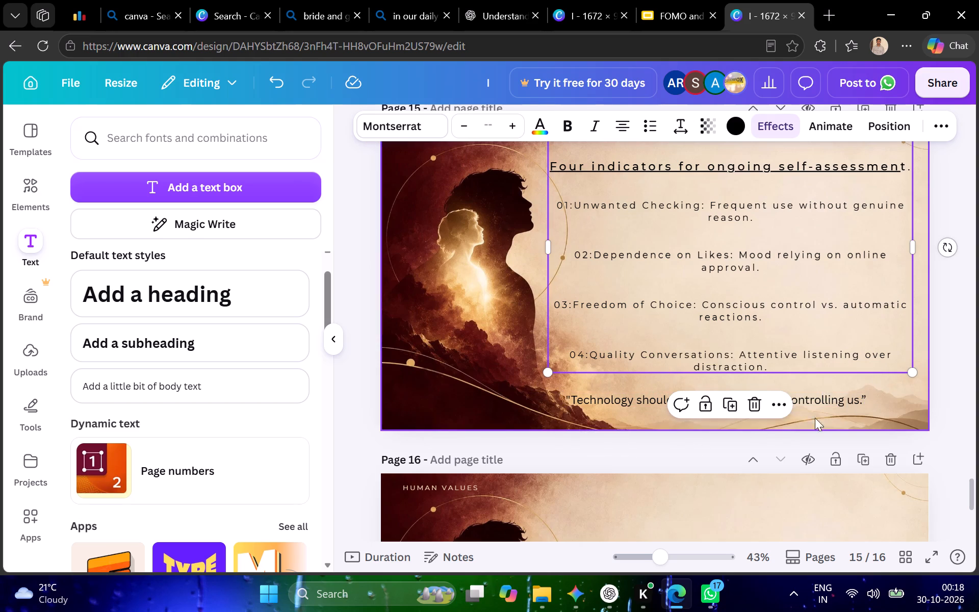
Move page 15's closing-quote text box slightly up and to the right, centring it beneath the fourth indicator.
left_click(828, 382)
left_click(796, 399)
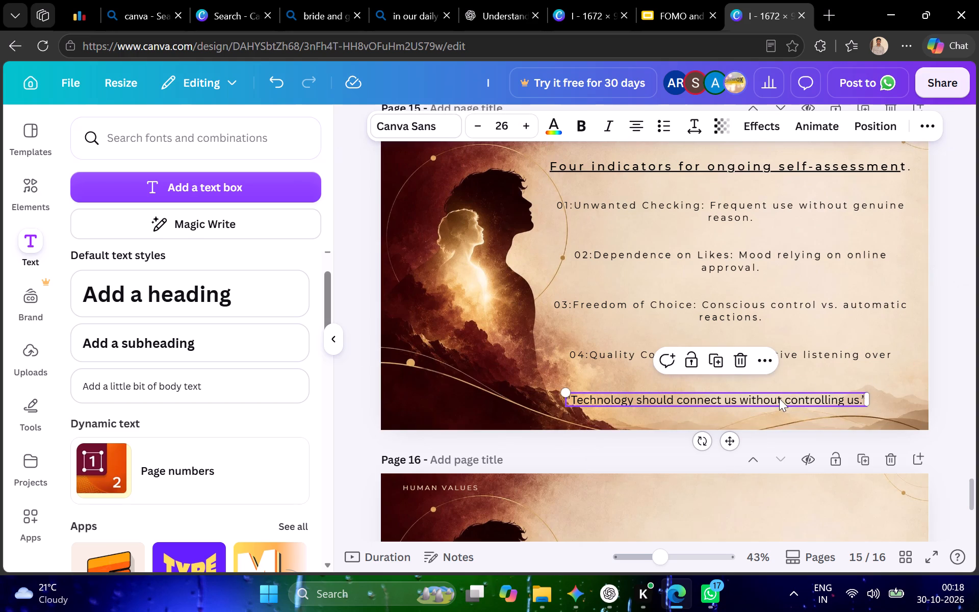
left_click_drag(779, 398, 797, 392)
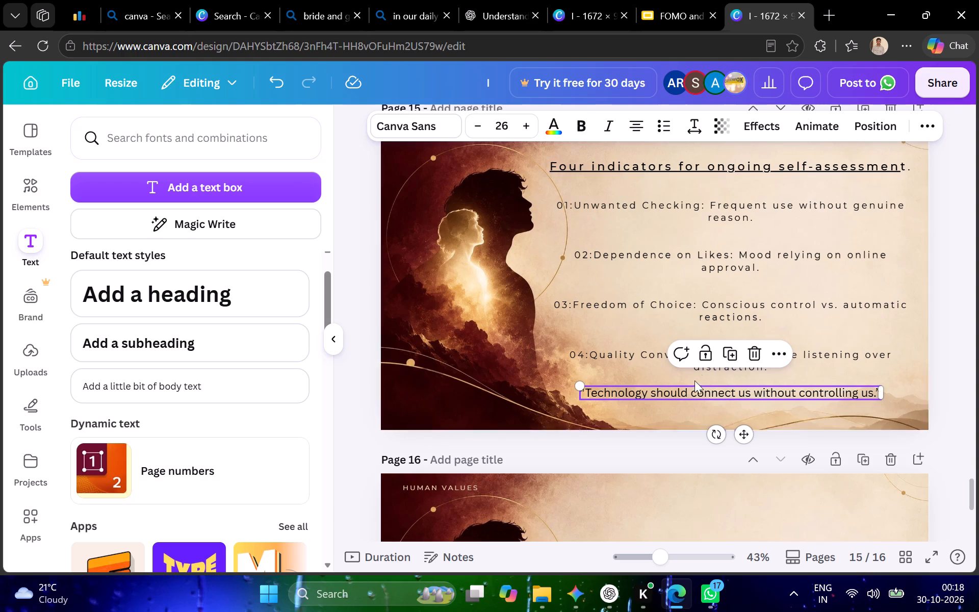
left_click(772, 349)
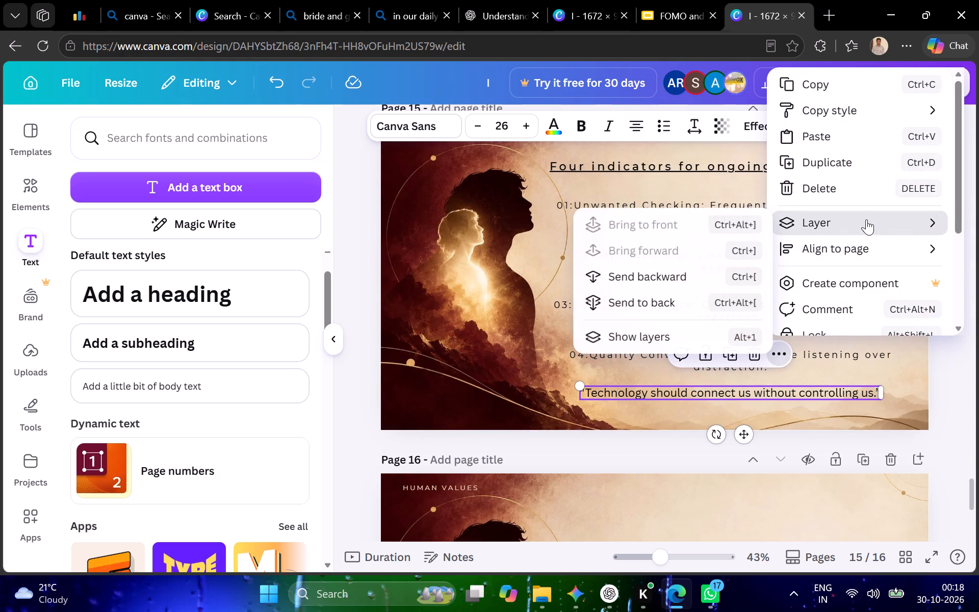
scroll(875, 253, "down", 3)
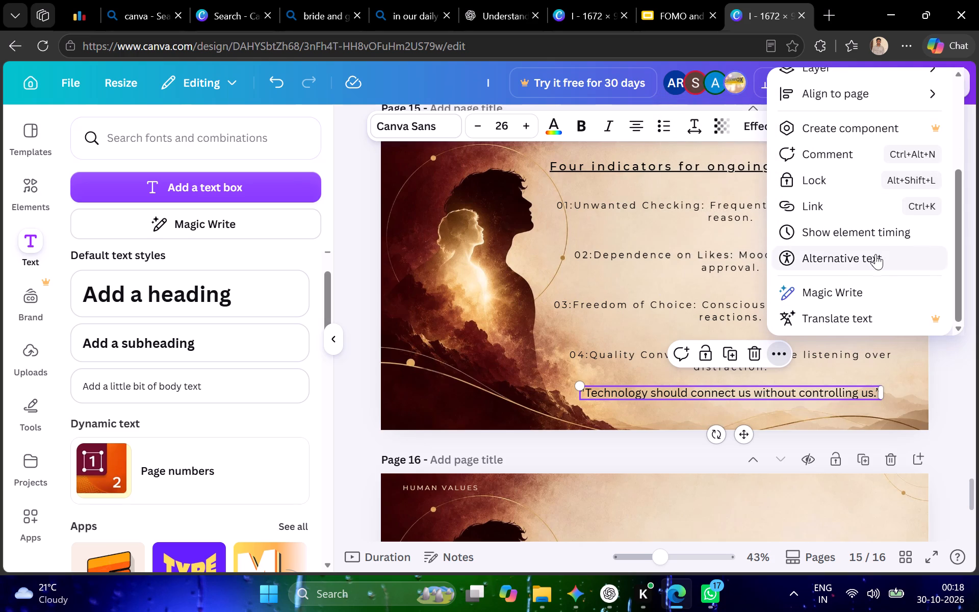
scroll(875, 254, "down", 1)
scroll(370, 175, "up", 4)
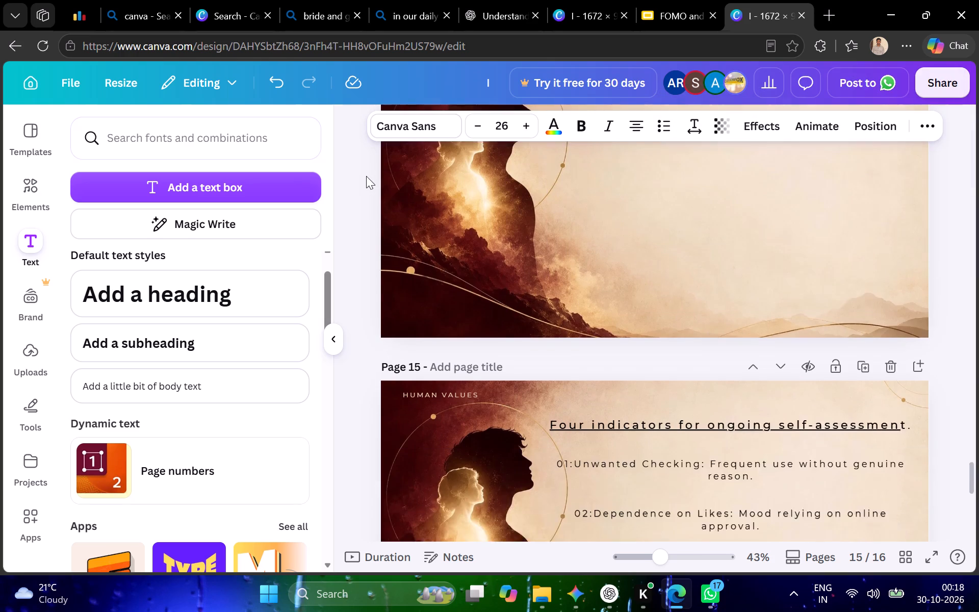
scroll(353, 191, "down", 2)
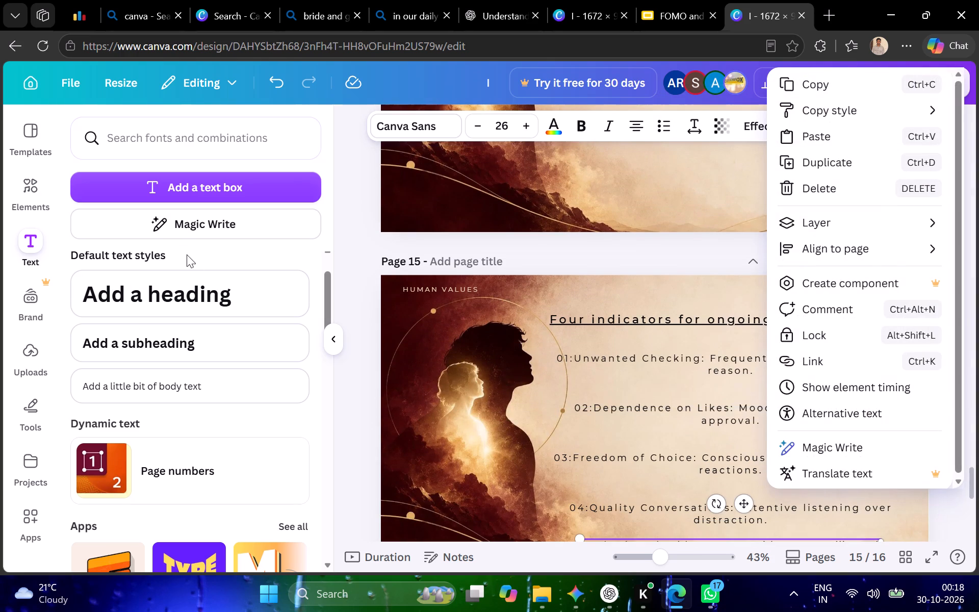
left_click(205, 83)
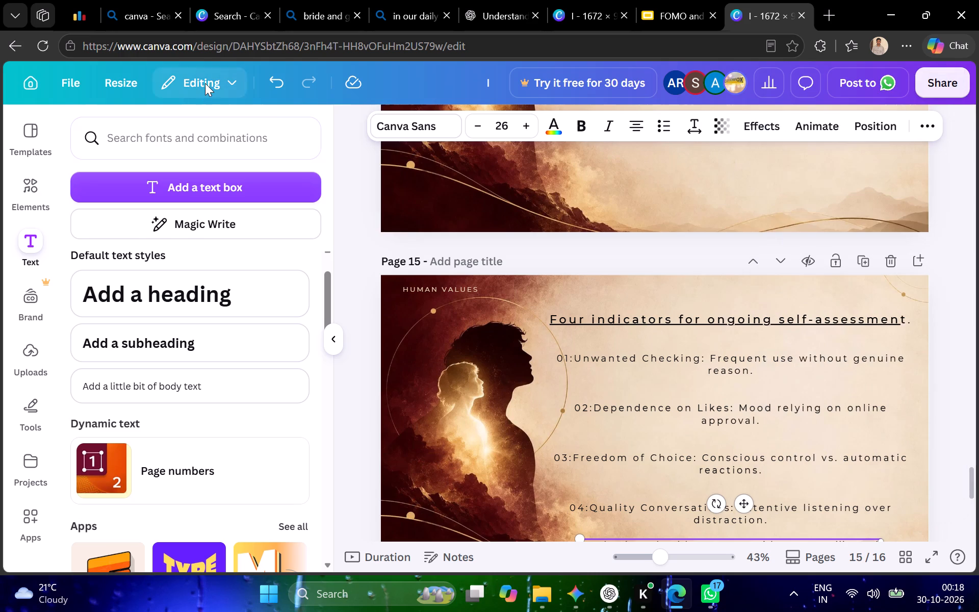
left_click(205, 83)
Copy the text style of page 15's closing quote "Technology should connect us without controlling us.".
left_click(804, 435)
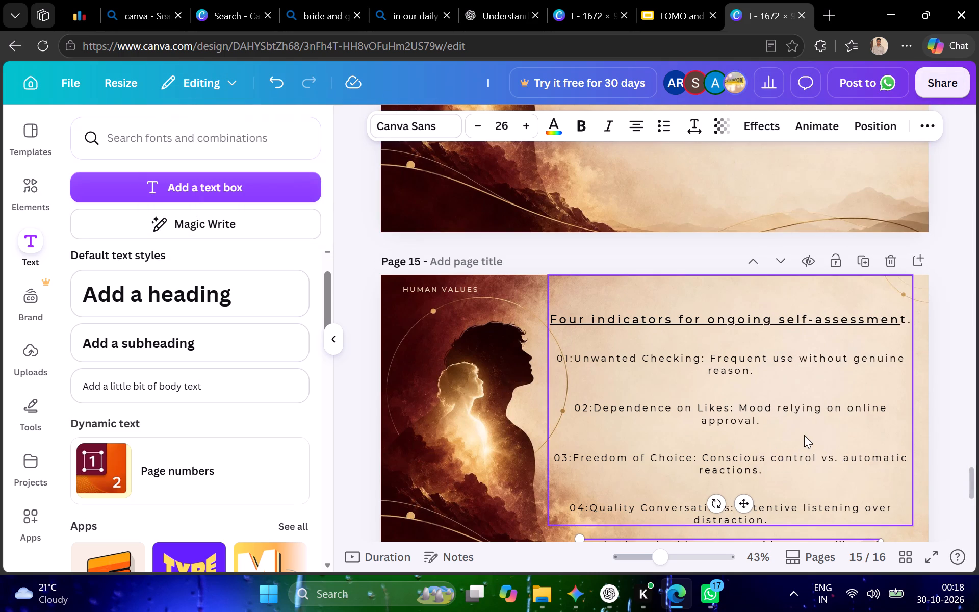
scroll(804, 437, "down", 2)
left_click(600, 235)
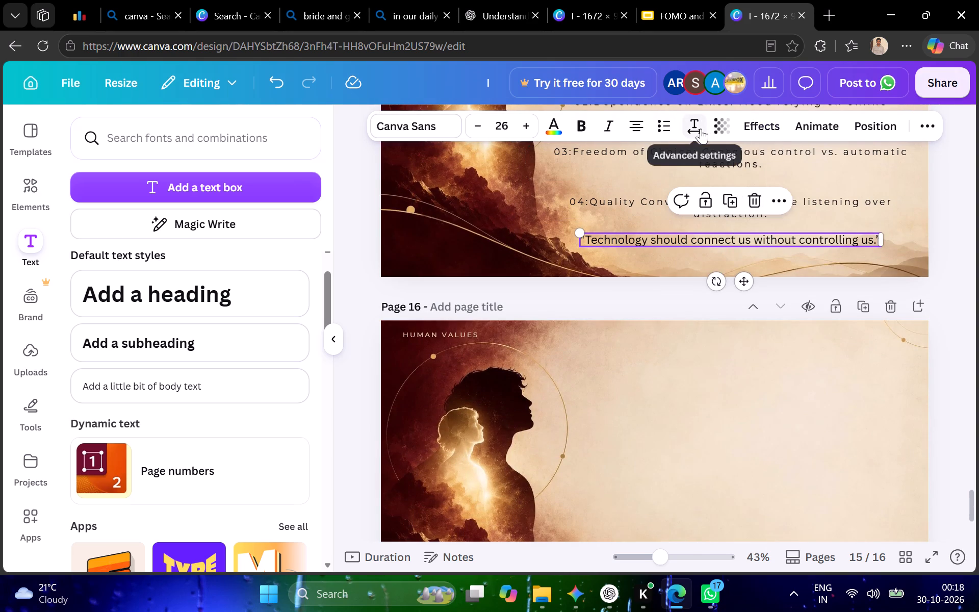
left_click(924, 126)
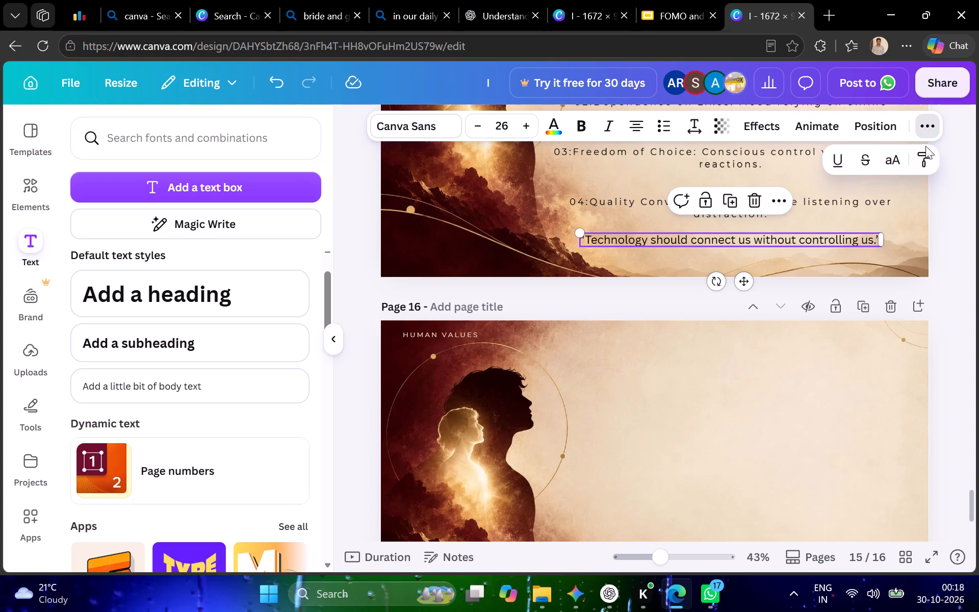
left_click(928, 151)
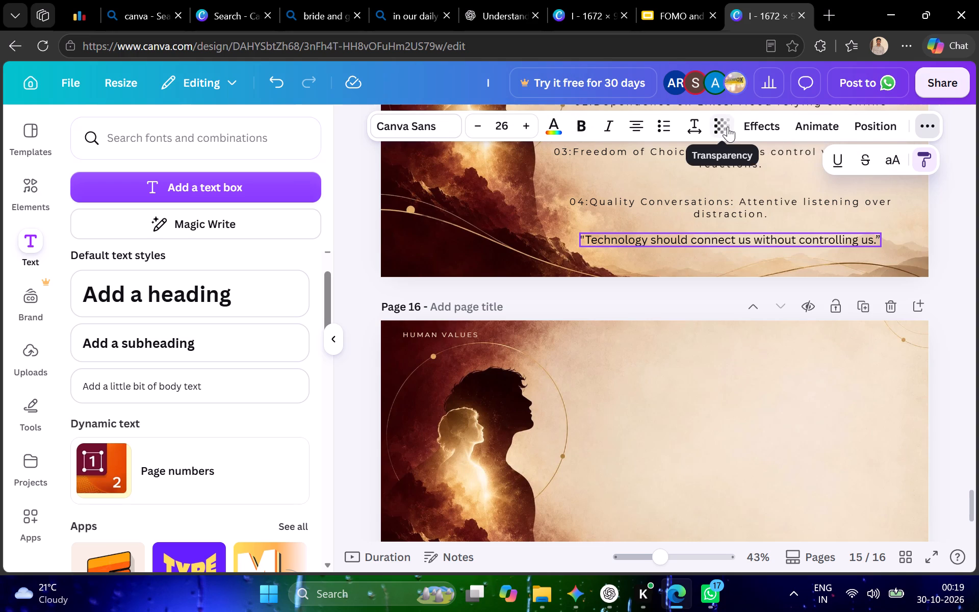
Look through the transparency, effects, animation and position options for page 15's closing quote, including the shape and advanced text effects.
left_click(715, 125)
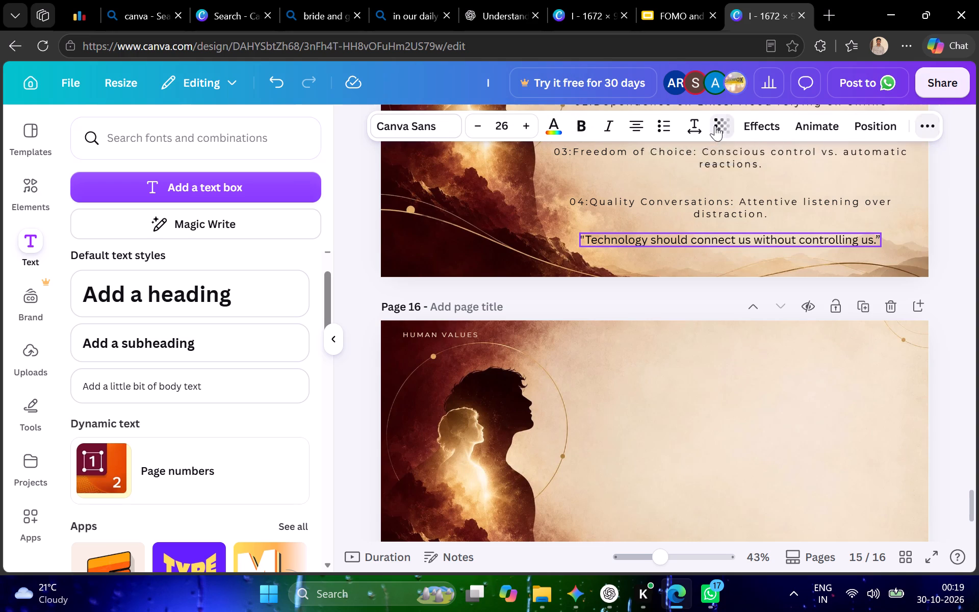
left_click(747, 127)
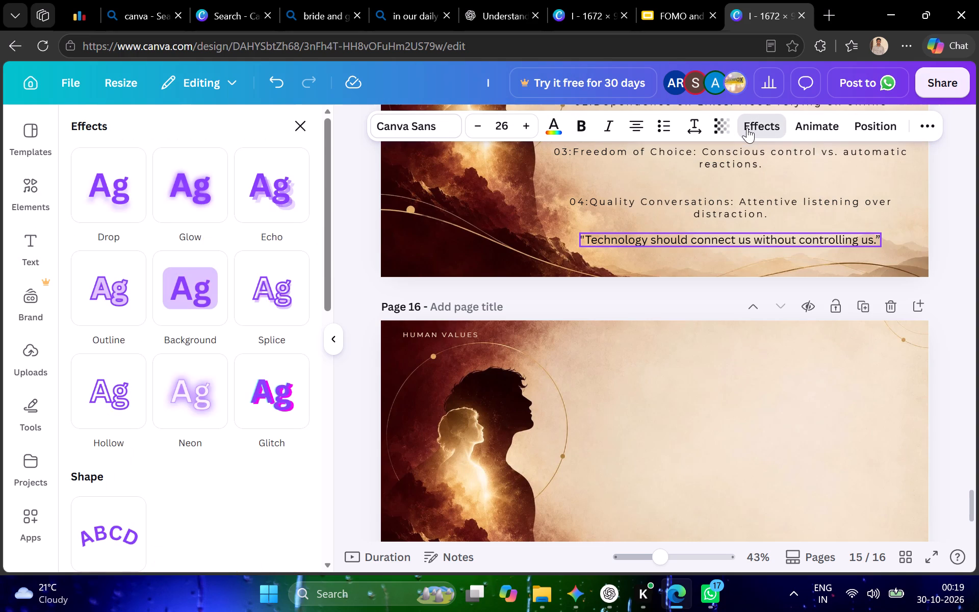
left_click(822, 124)
left_click(863, 123)
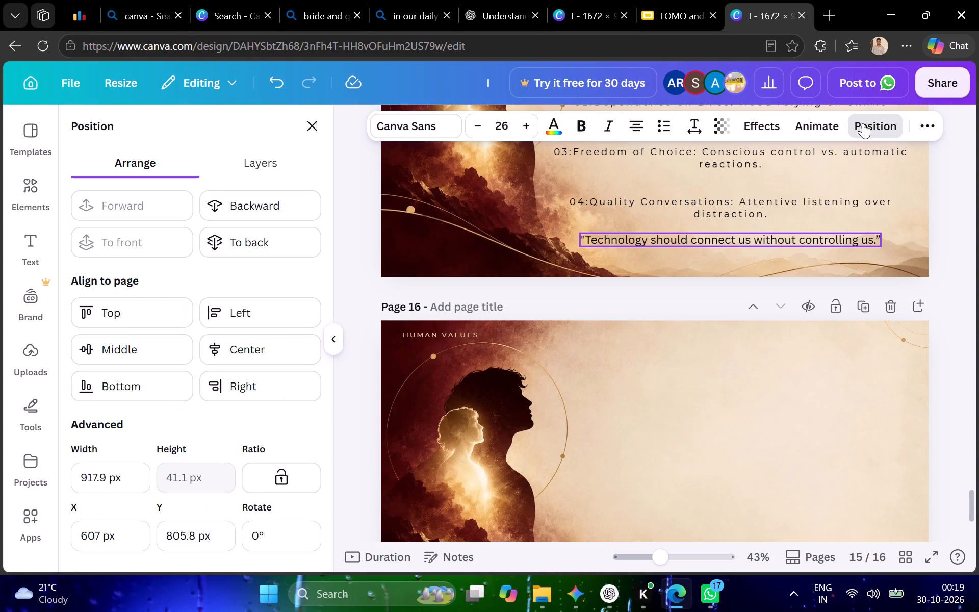
left_click(762, 123)
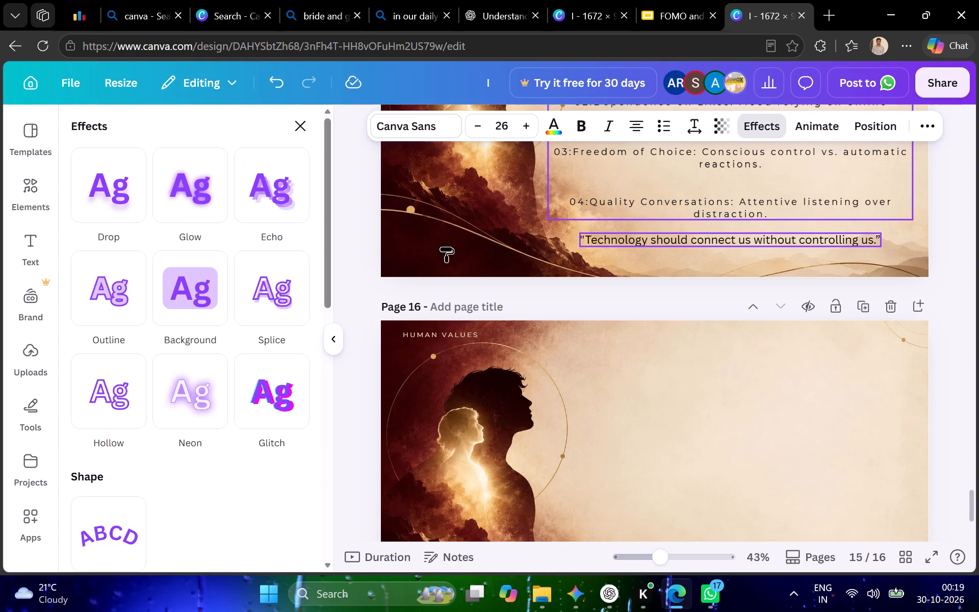
scroll(61, 312, "down", 3)
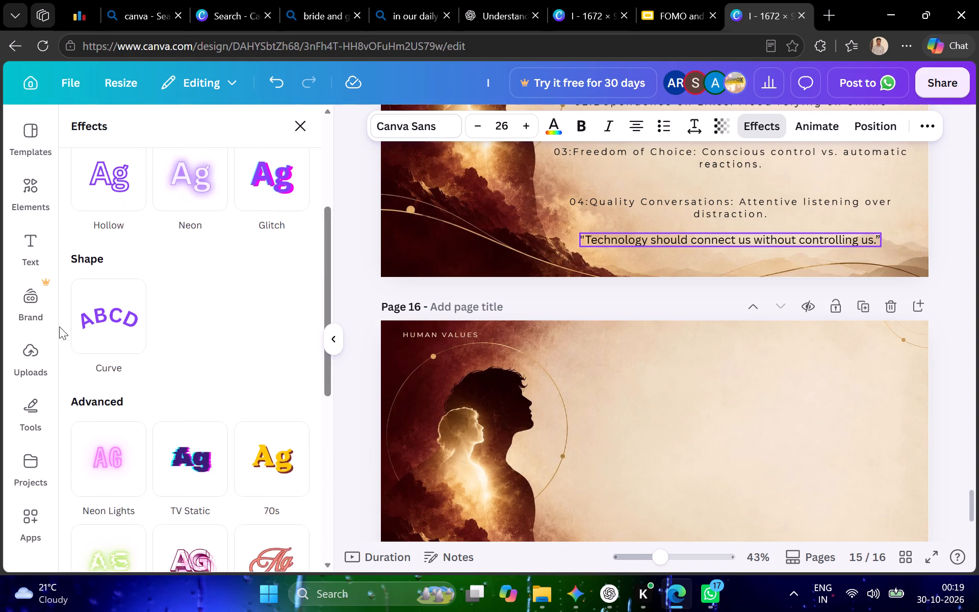
scroll(68, 360, "down", 1)
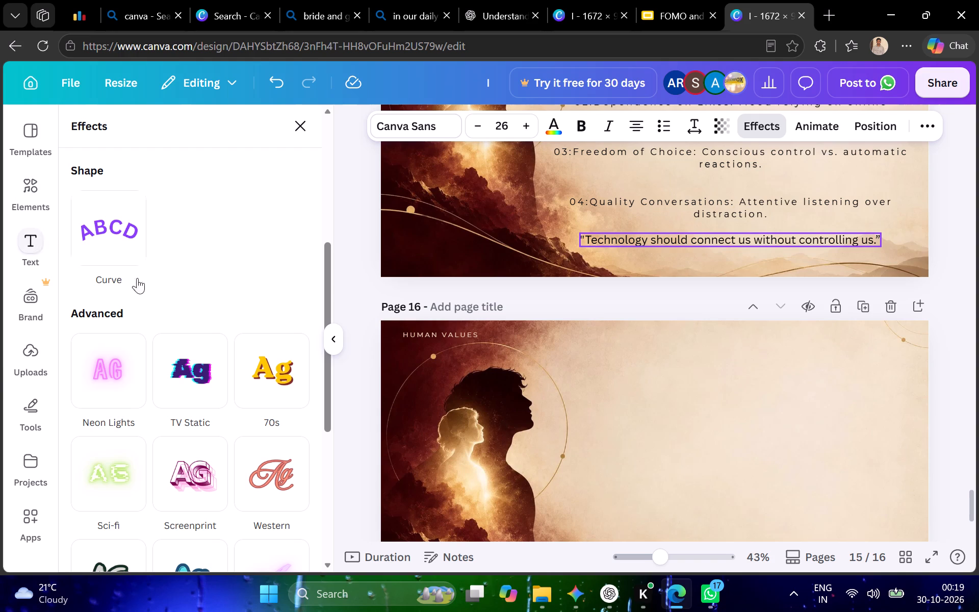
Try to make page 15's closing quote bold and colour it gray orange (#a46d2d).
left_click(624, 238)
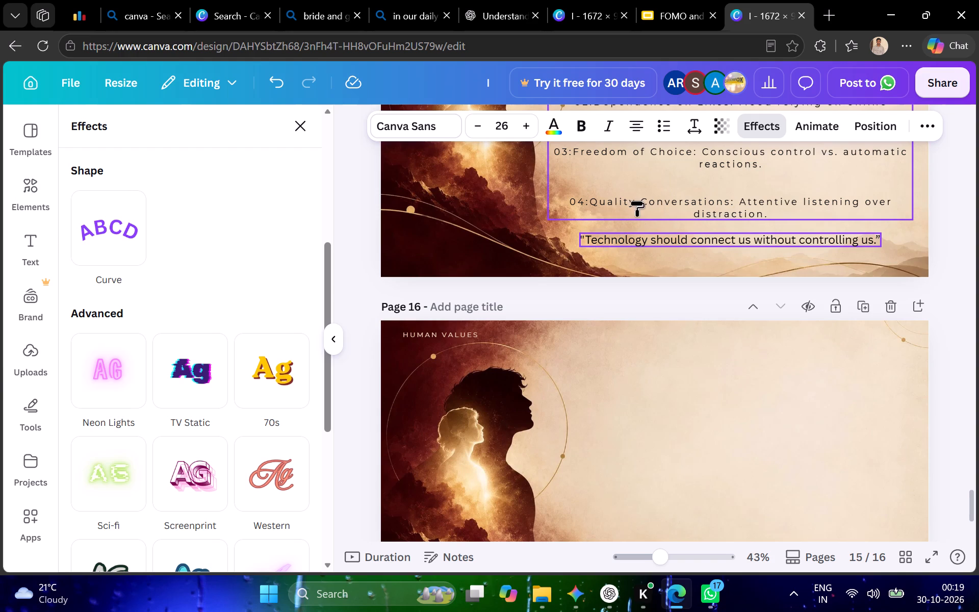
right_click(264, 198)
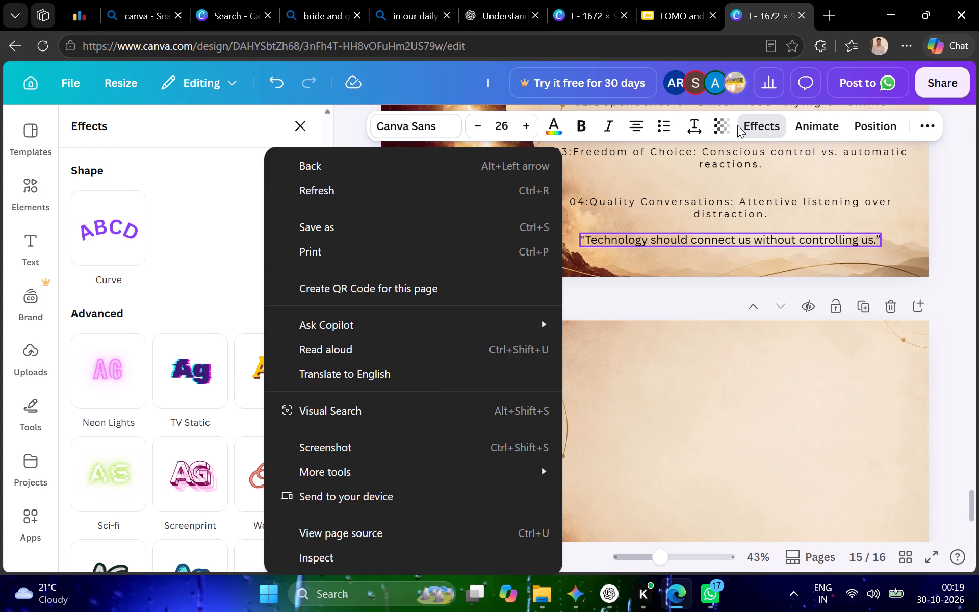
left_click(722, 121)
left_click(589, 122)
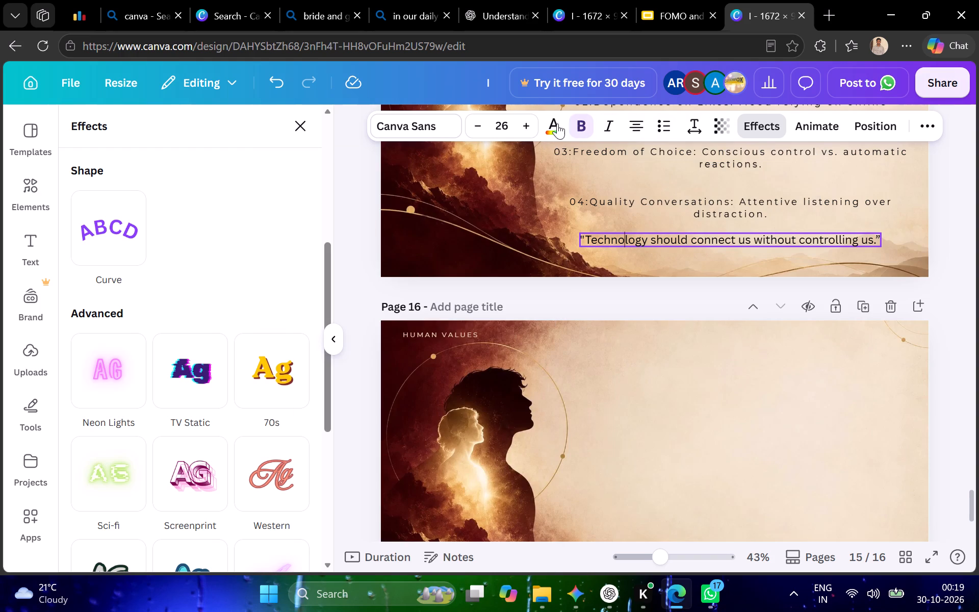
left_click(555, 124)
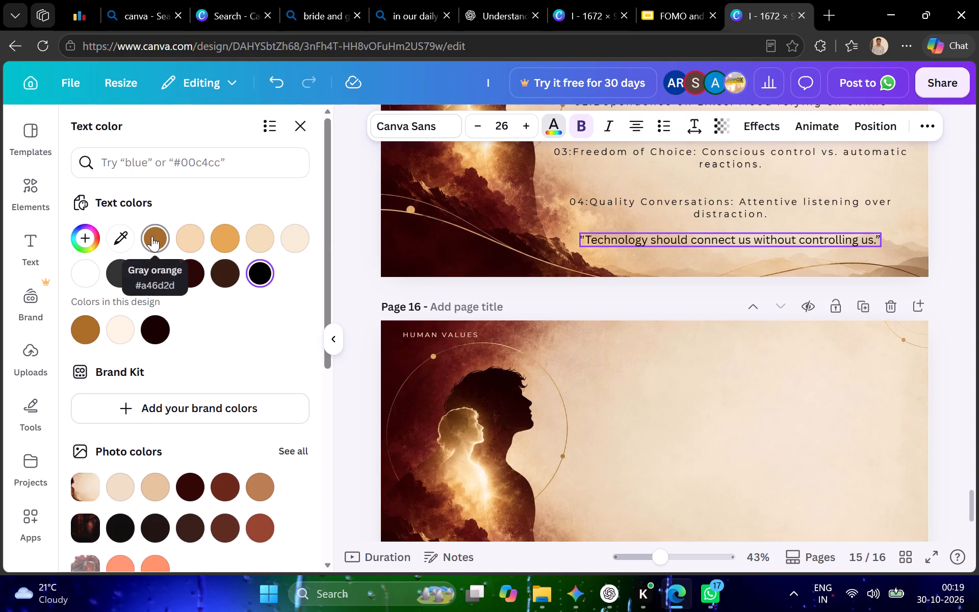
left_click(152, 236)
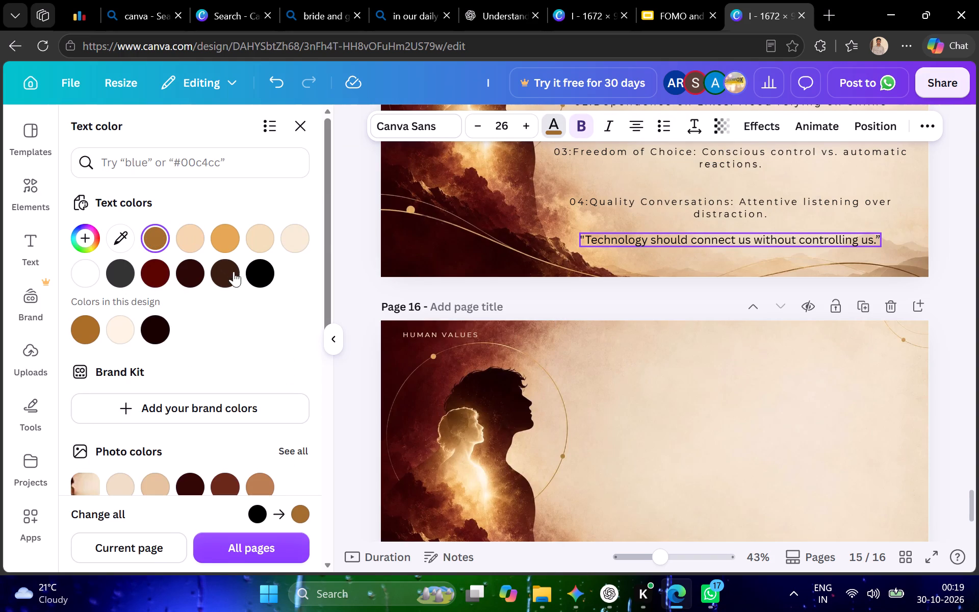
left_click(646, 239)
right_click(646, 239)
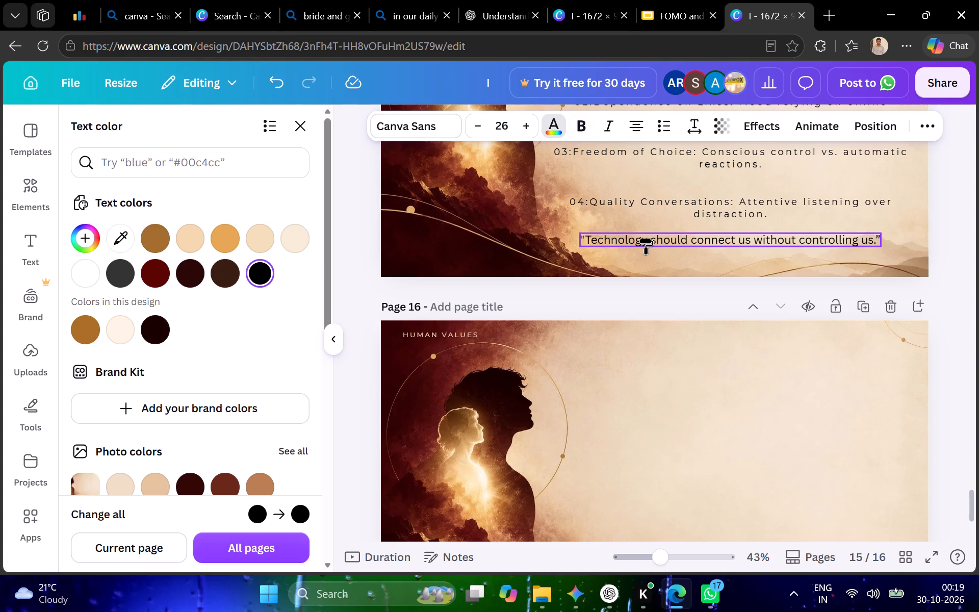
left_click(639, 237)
Close the current Canva design tab and the FOMO and Relationship Quality presentation tab, returning to the other open copy of the design.
left_click(798, 13)
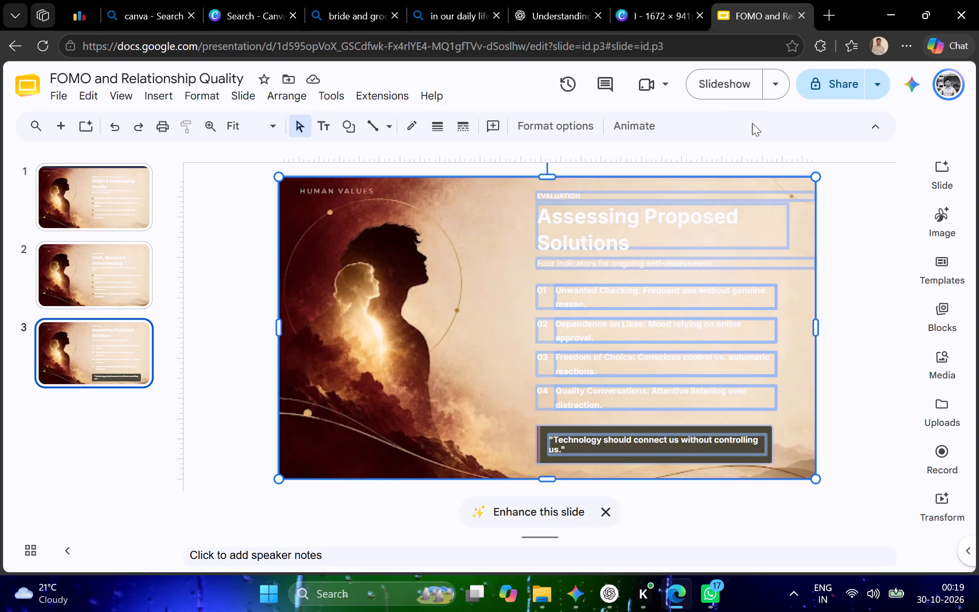
left_click(752, 123)
key("ctrl+r")
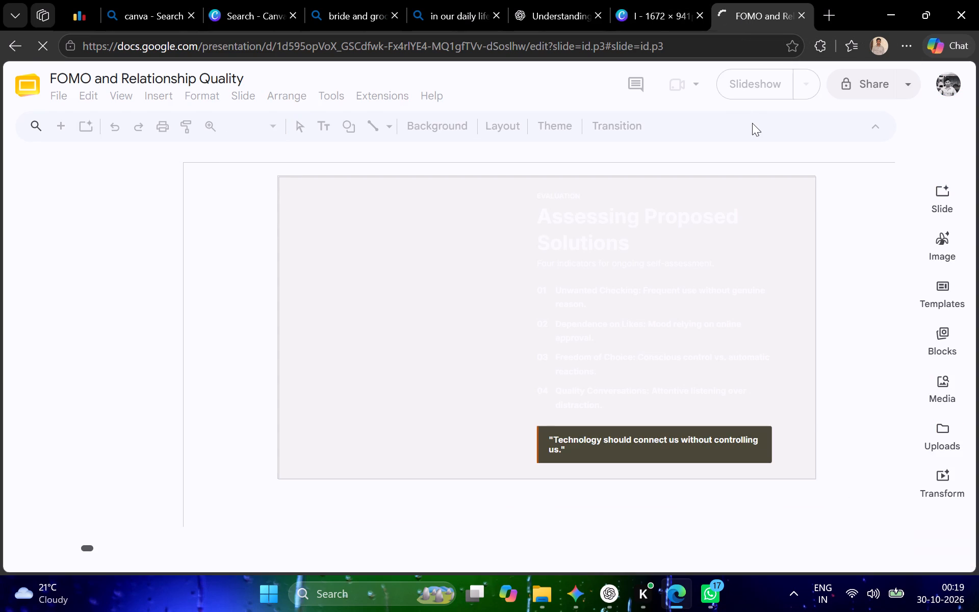
scroll(648, 245, "up", 2)
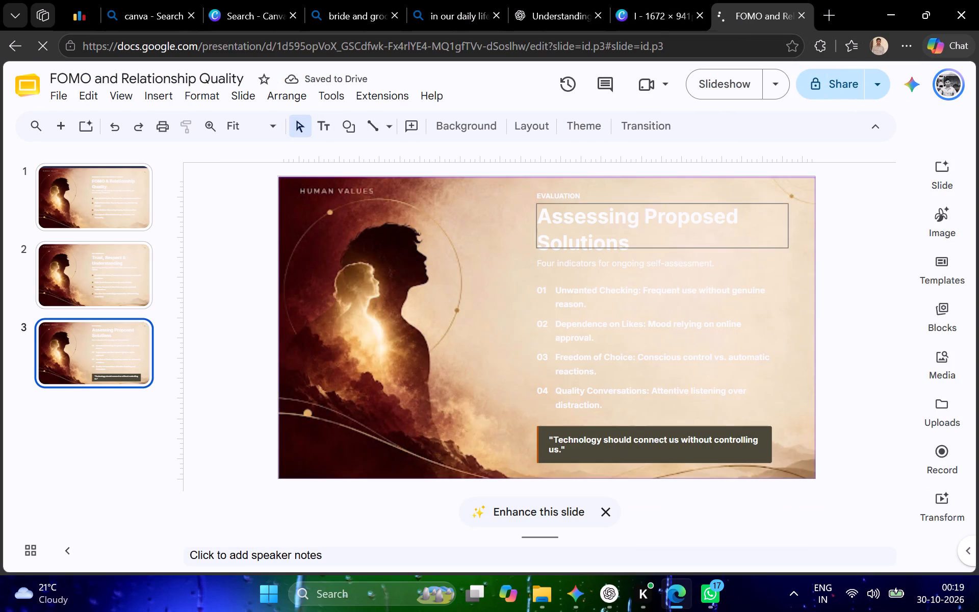
scroll(648, 245, "up", 4)
left_click(974, 0)
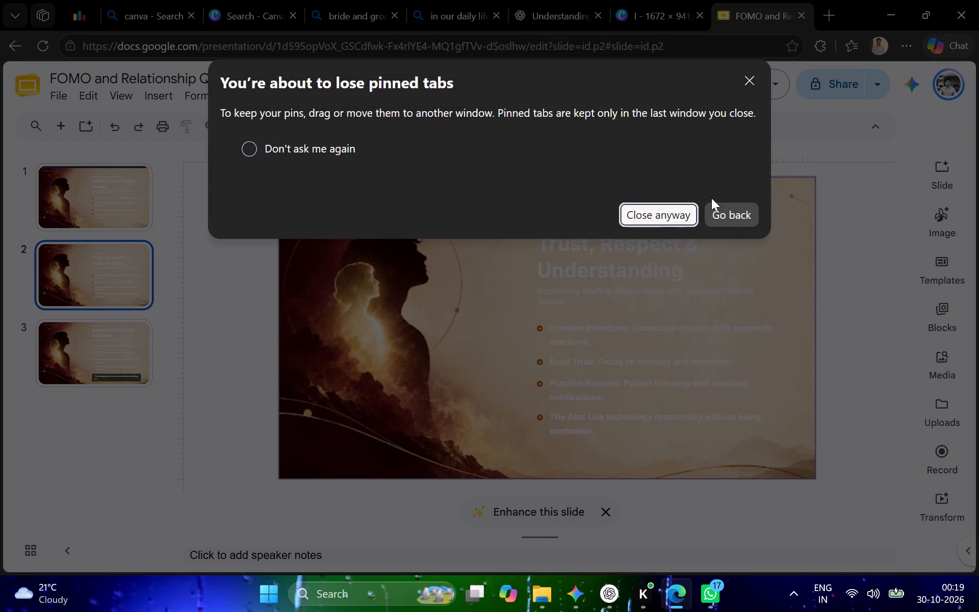
left_click(741, 82)
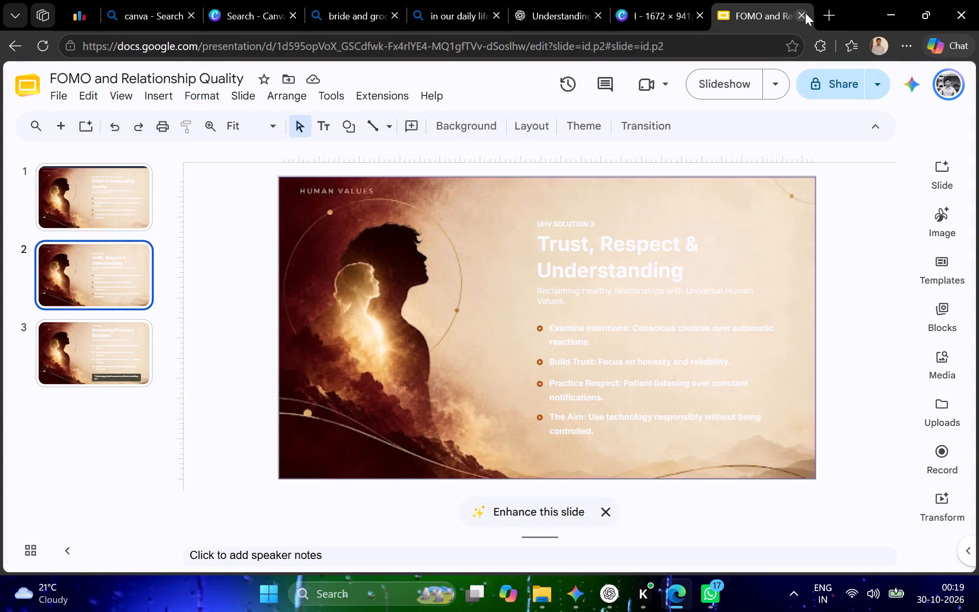
left_click(801, 15)
Reload the design and look through its pages from the opening slide to page 11, FOMO & Relationship Quality.
key("ctrl+r")
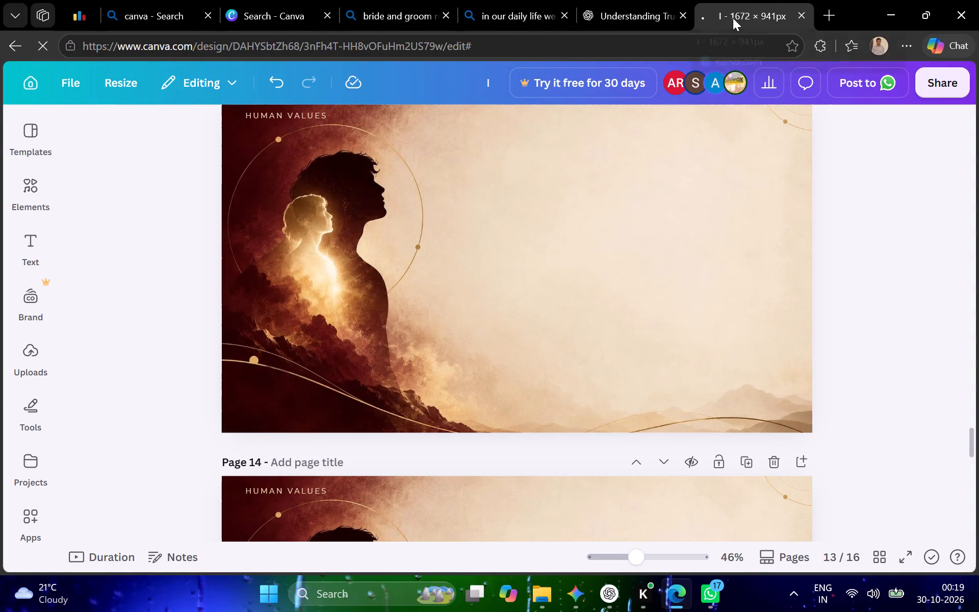
scroll(733, 18, "up", 1)
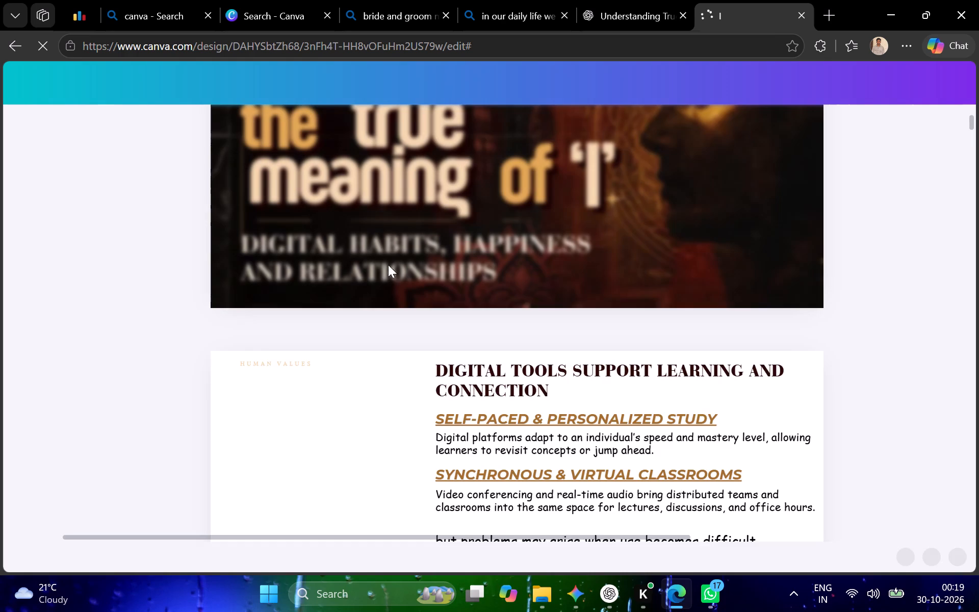
scroll(432, 326, "down", 1)
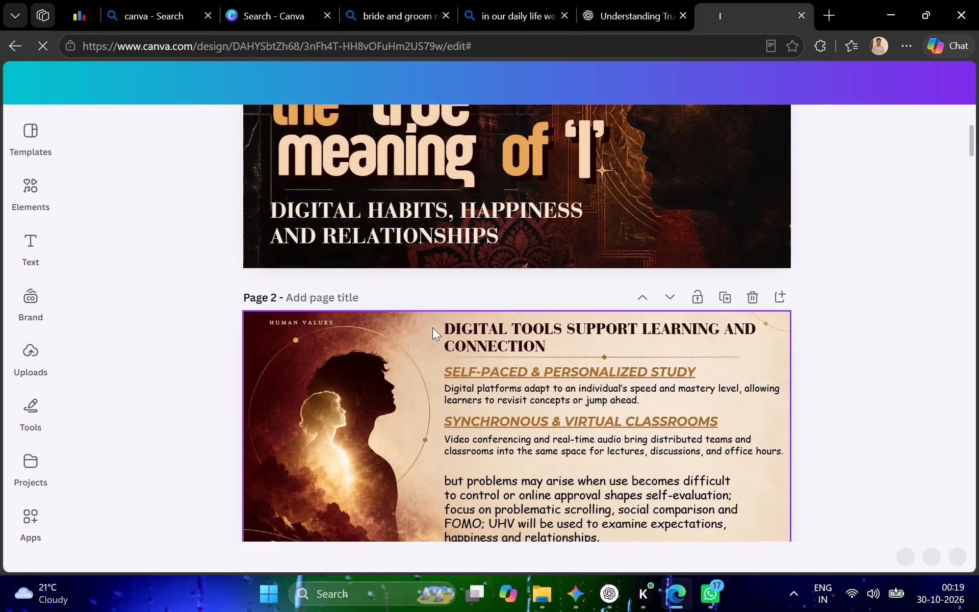
scroll(432, 327, "down", 5)
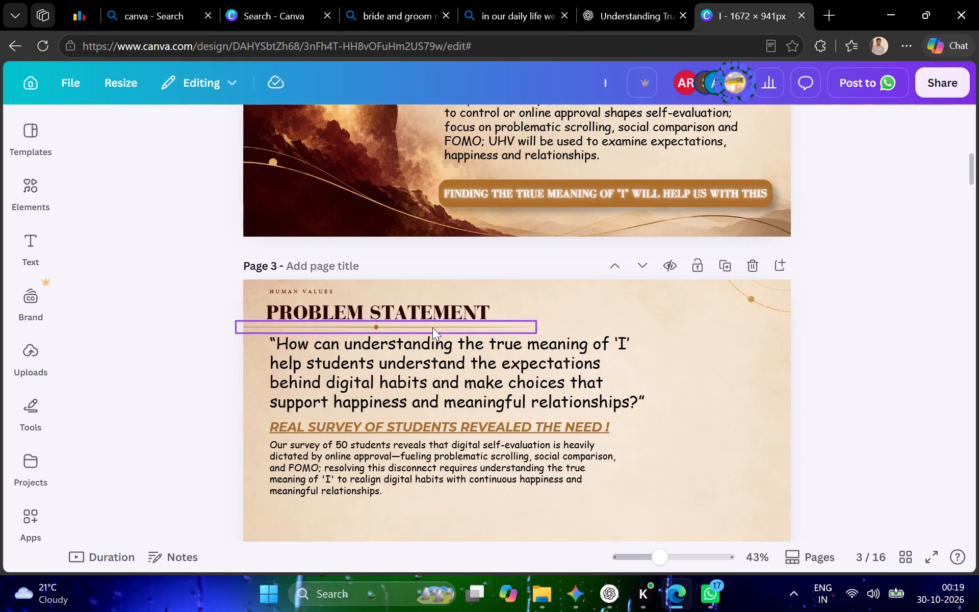
scroll(432, 327, "down", 2)
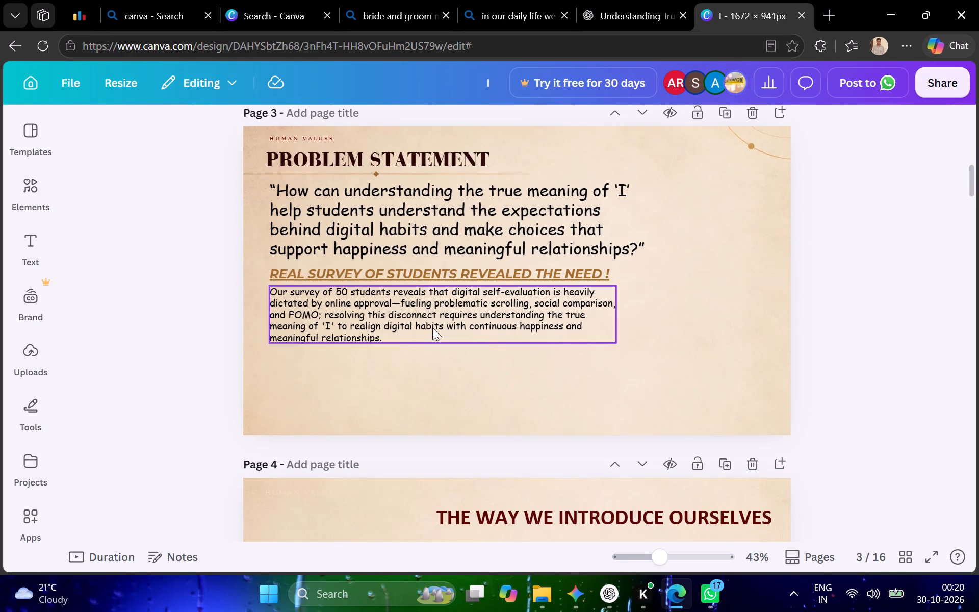
scroll(432, 327, "down", 5)
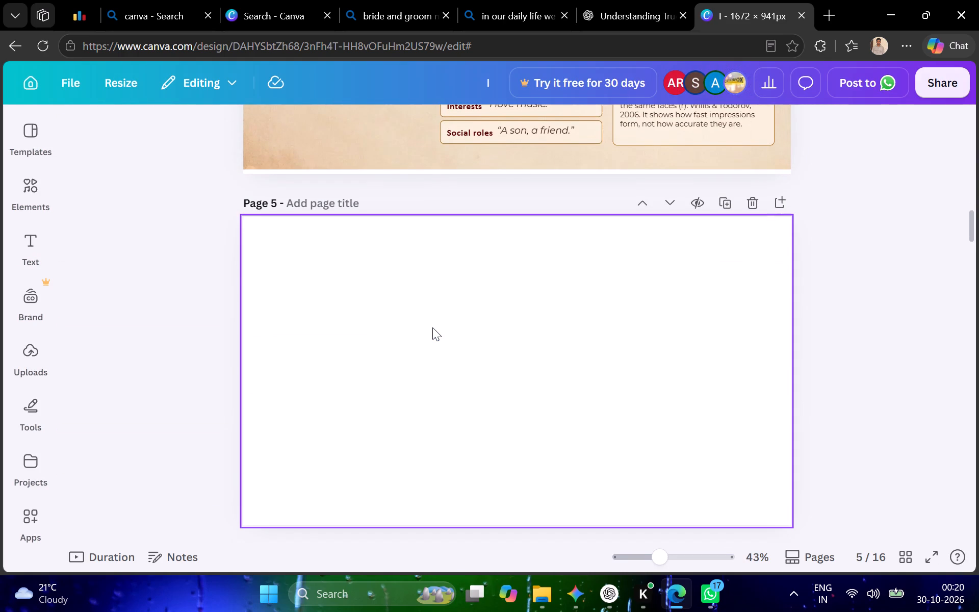
scroll(432, 327, "down", 15)
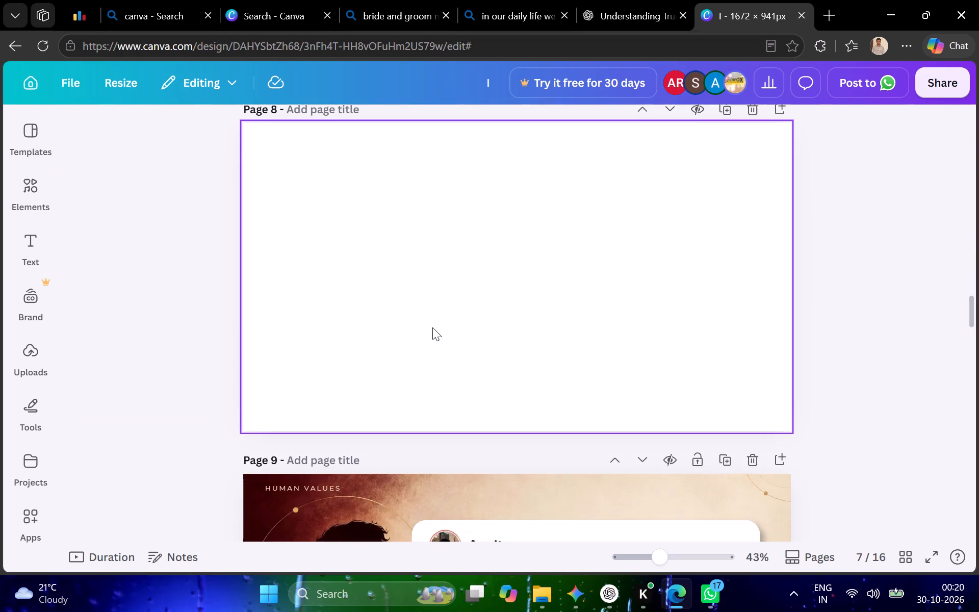
scroll(432, 327, "down", 7)
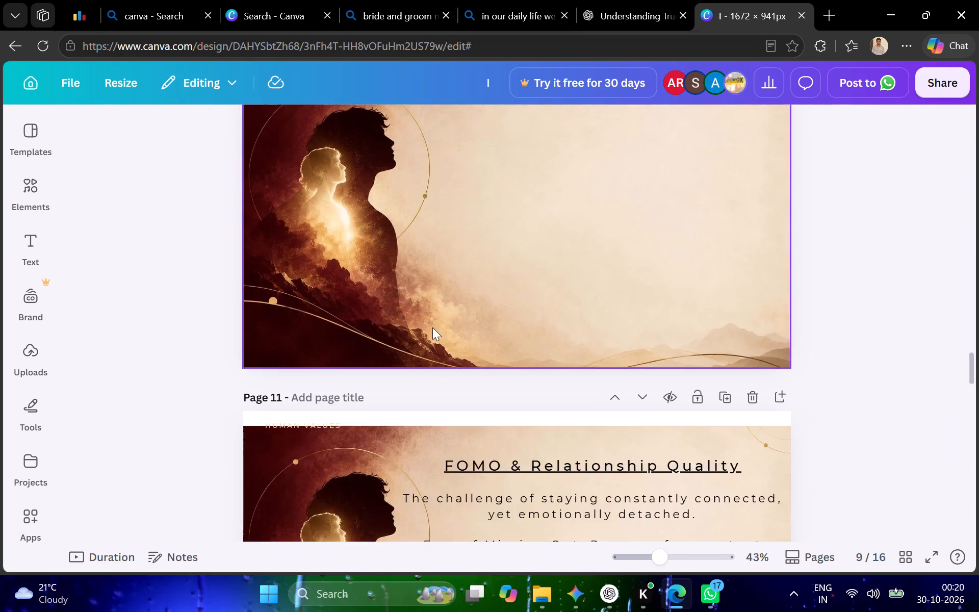
scroll(432, 327, "down", 3)
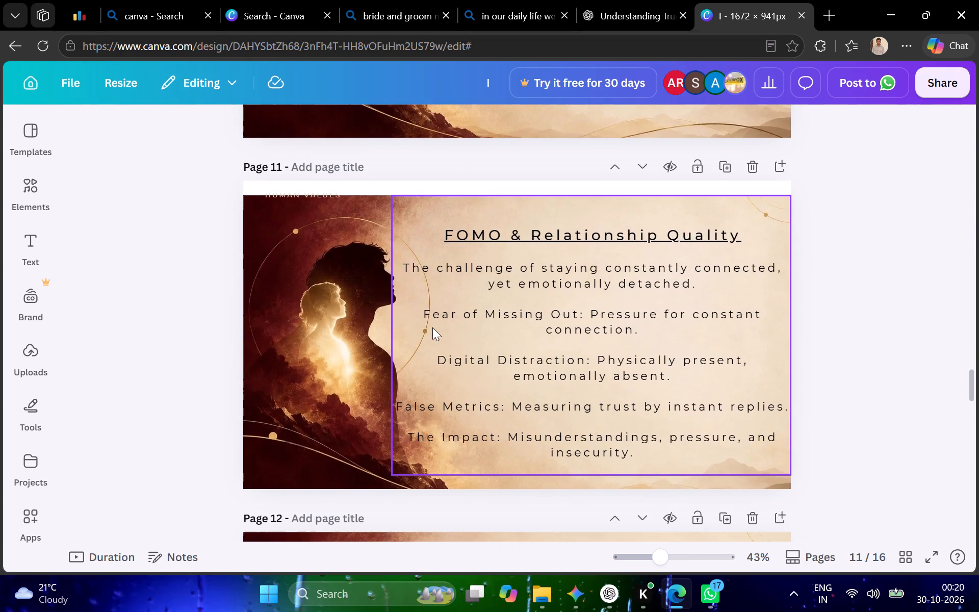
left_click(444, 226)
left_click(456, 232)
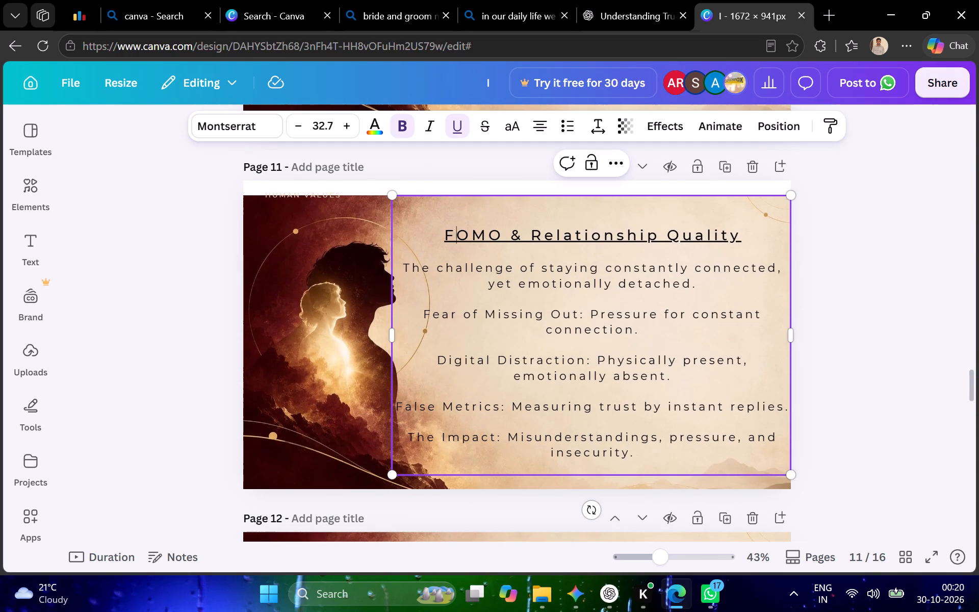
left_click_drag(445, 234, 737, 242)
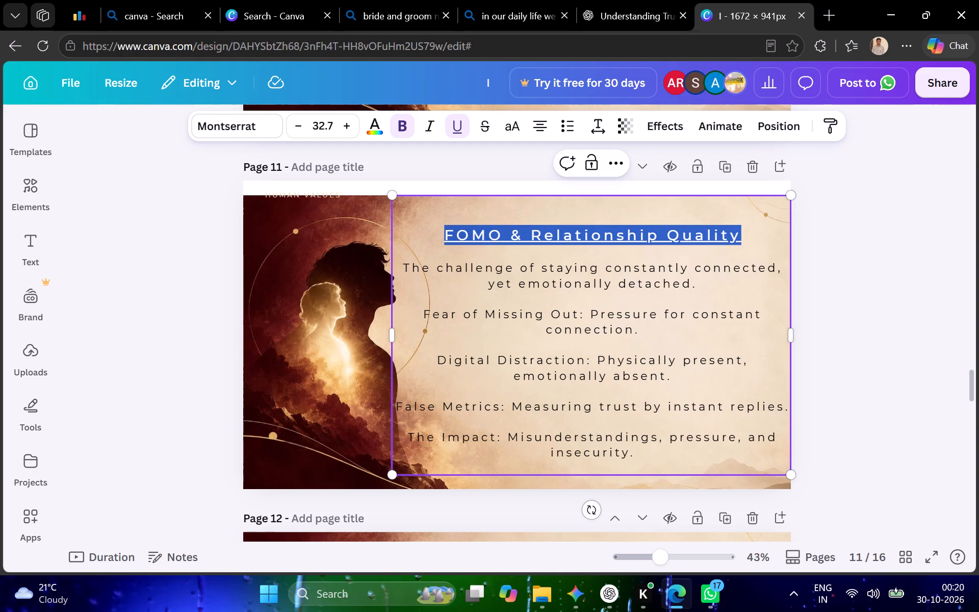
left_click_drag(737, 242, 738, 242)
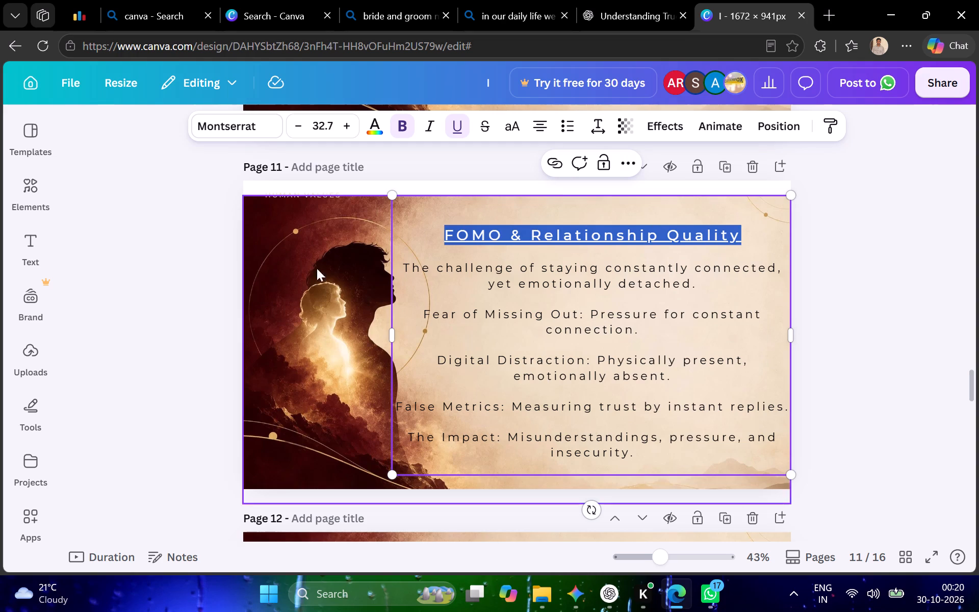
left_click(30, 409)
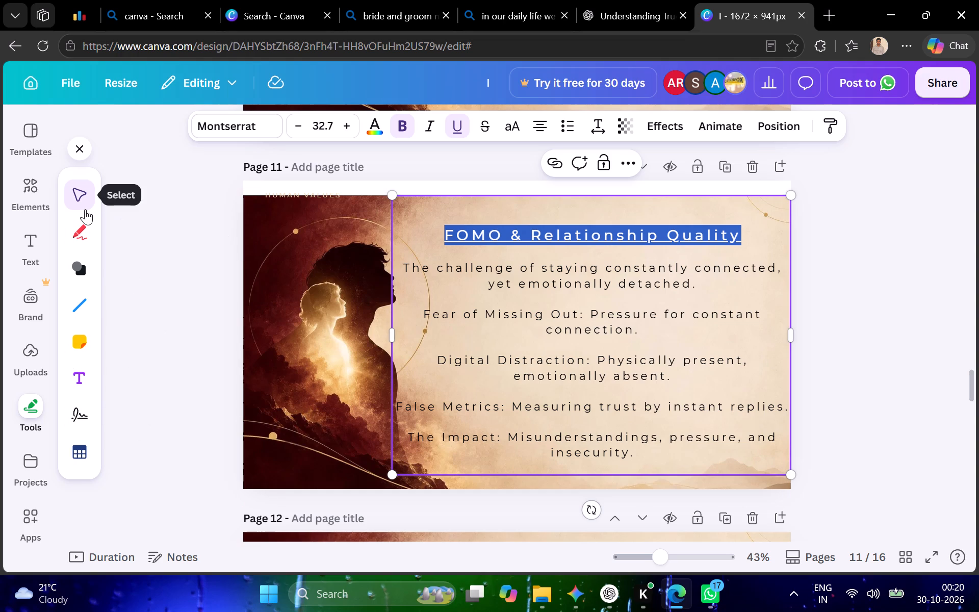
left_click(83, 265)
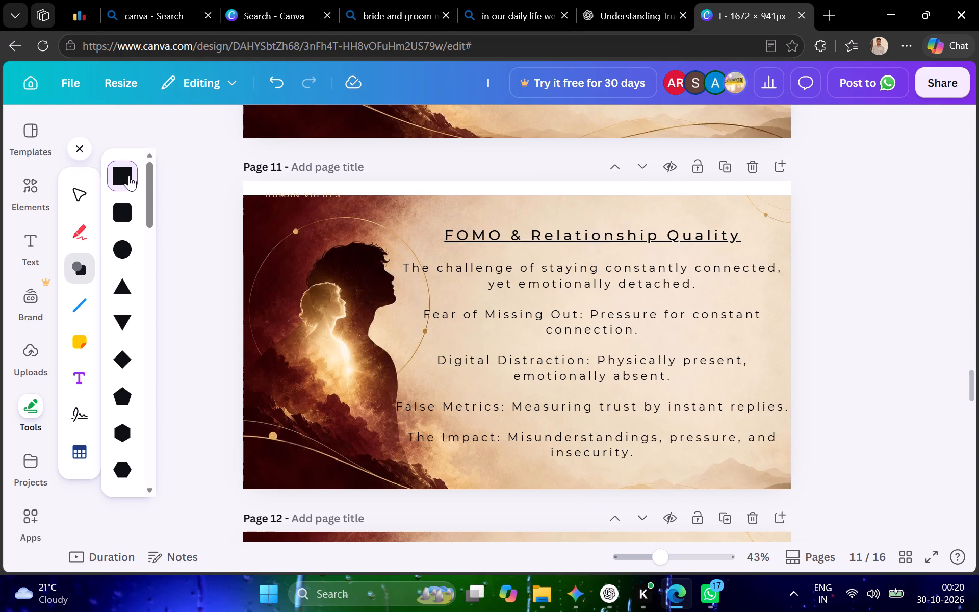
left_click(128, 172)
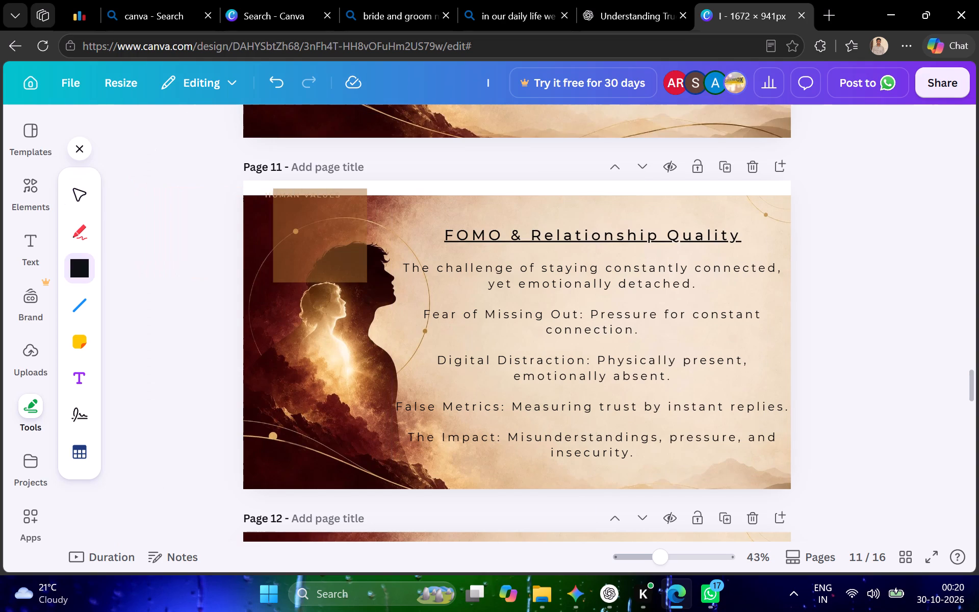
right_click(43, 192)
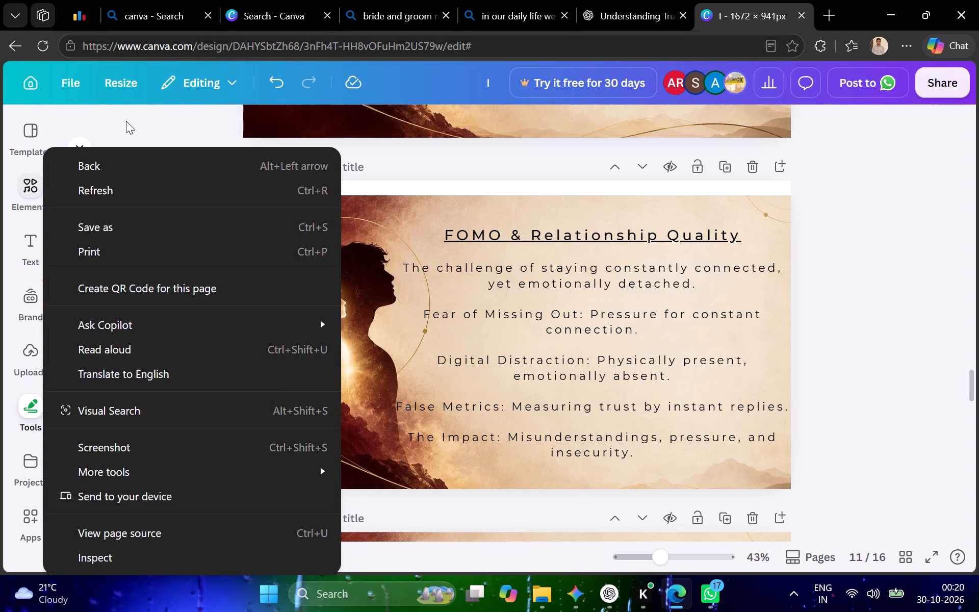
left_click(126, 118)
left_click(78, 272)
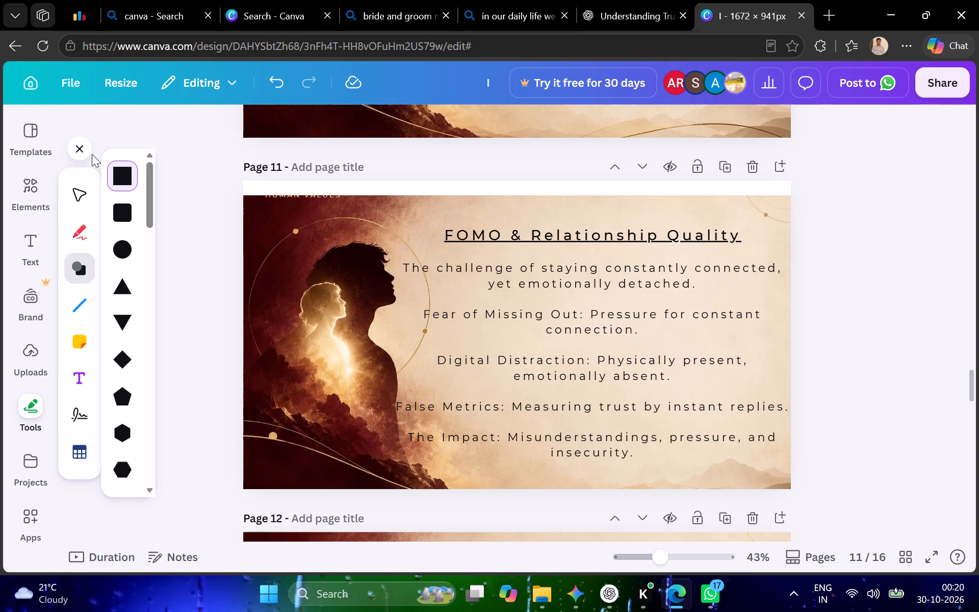
Look through the available element categories and presentation templates for something suitable for page 11.
left_click(43, 186)
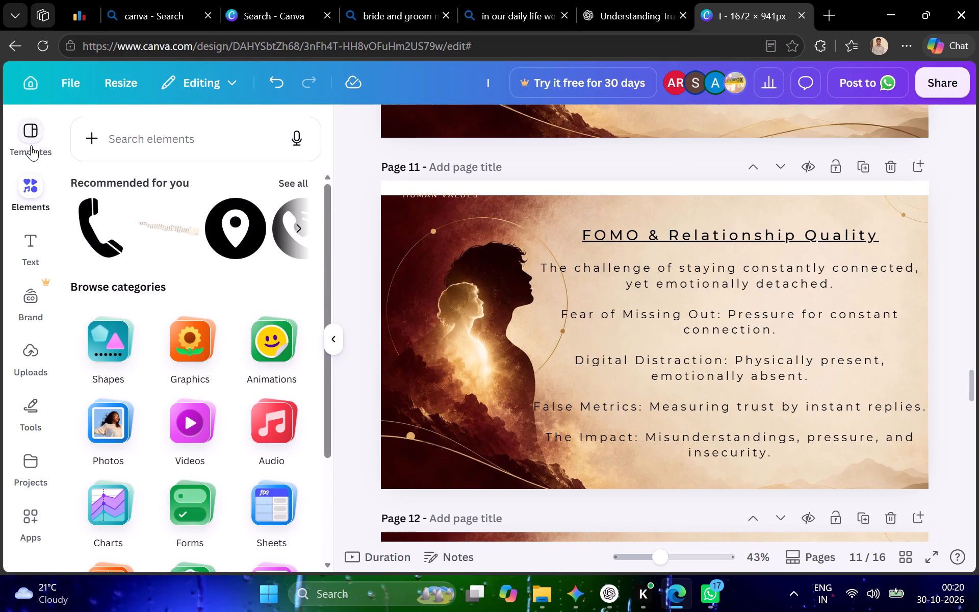
left_click(31, 145)
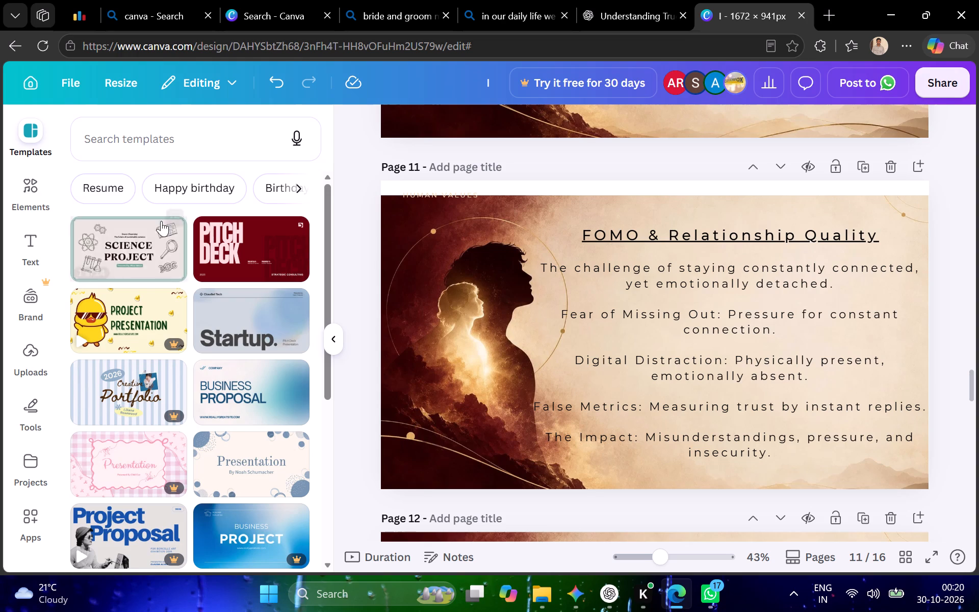
left_click(50, 190)
scroll(214, 260, "down", 4)
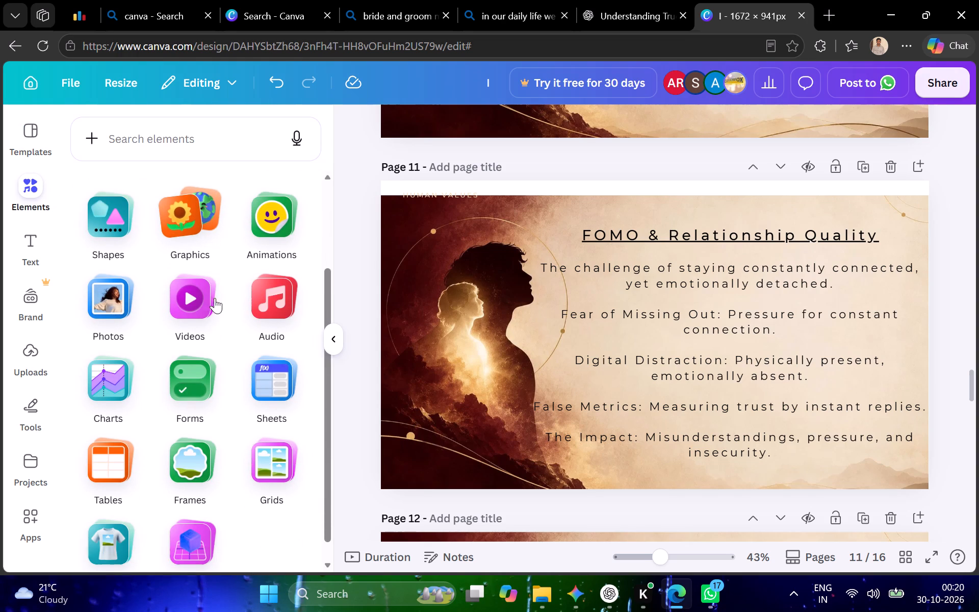
scroll(215, 298, "down", 1)
scroll(215, 298, "up", 4)
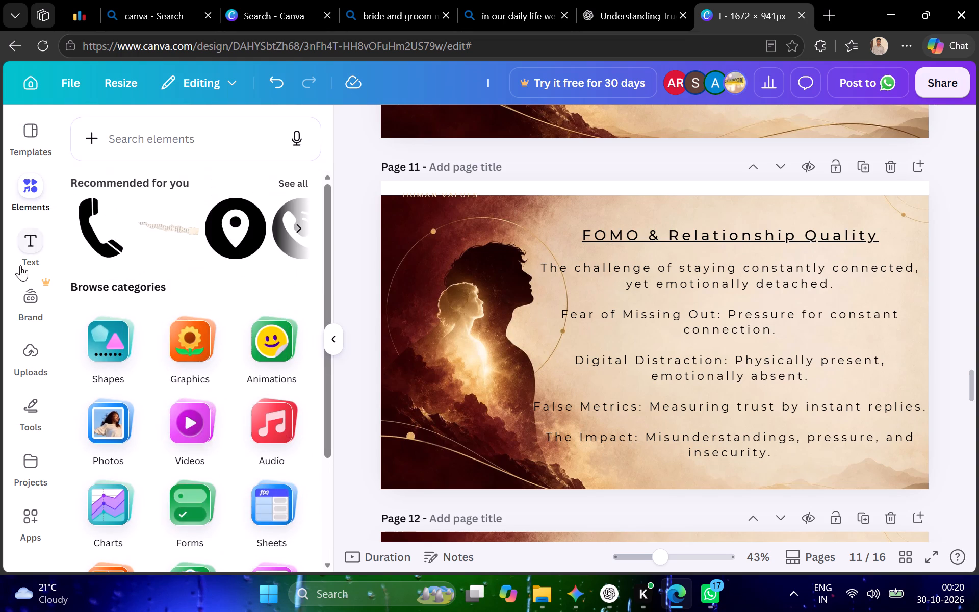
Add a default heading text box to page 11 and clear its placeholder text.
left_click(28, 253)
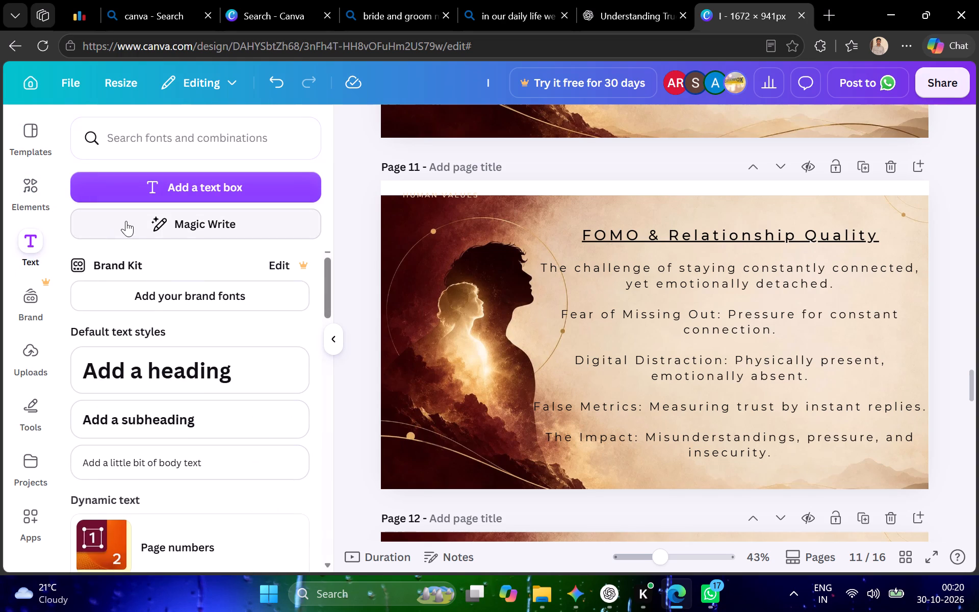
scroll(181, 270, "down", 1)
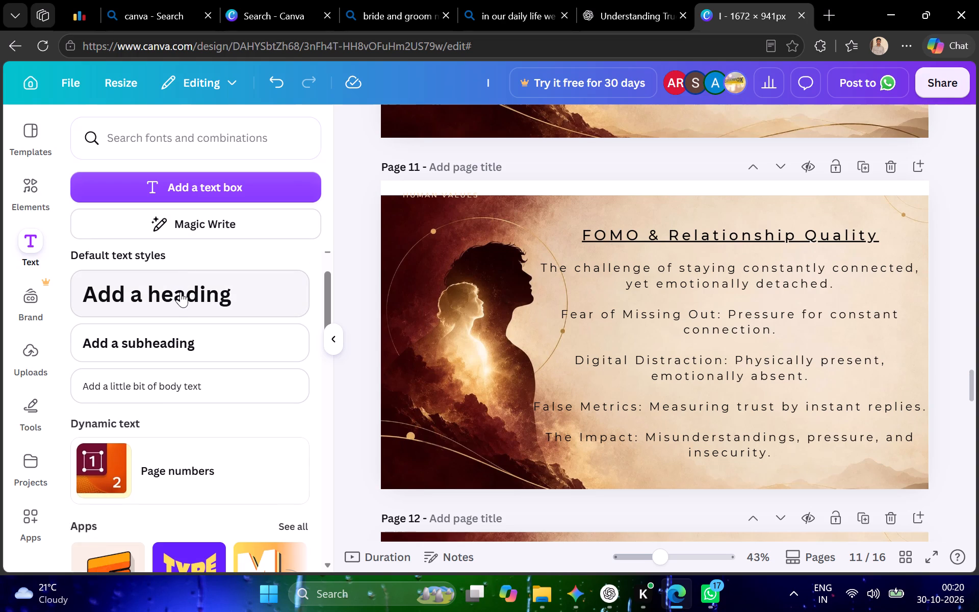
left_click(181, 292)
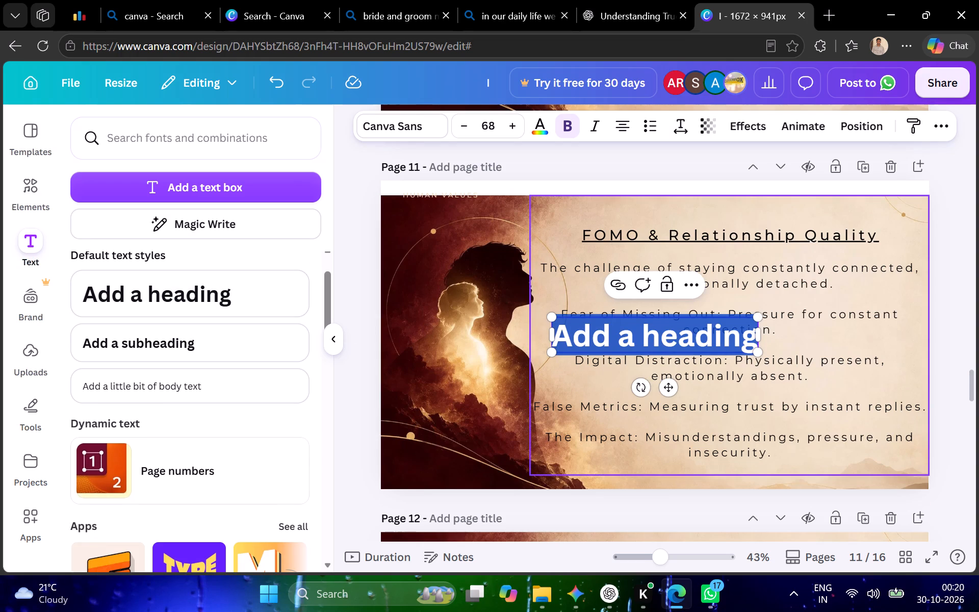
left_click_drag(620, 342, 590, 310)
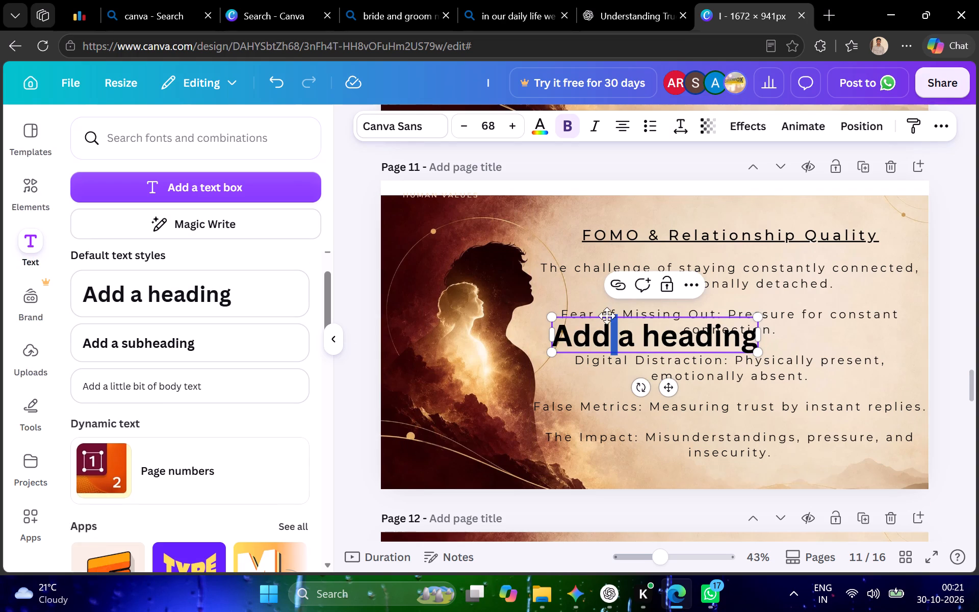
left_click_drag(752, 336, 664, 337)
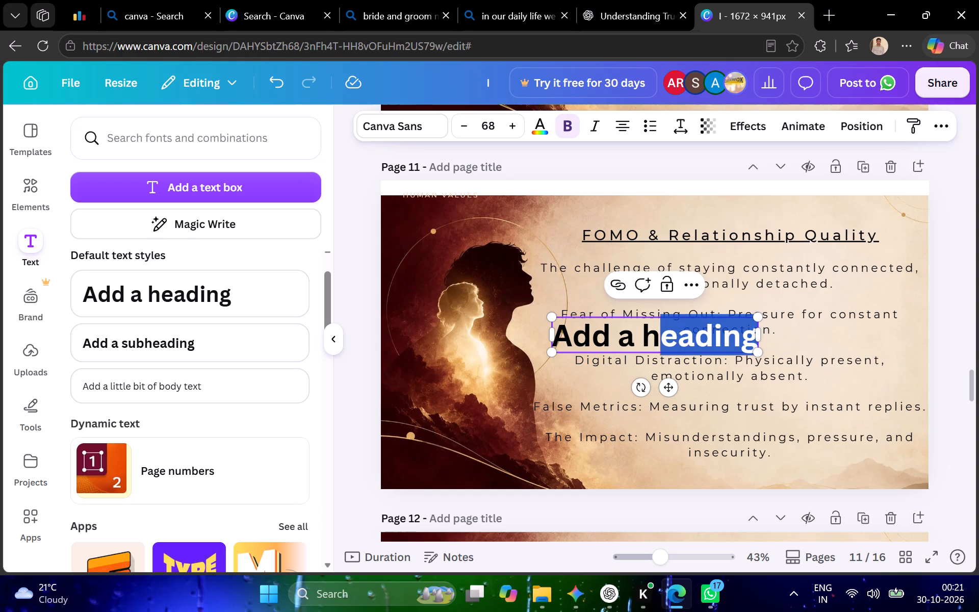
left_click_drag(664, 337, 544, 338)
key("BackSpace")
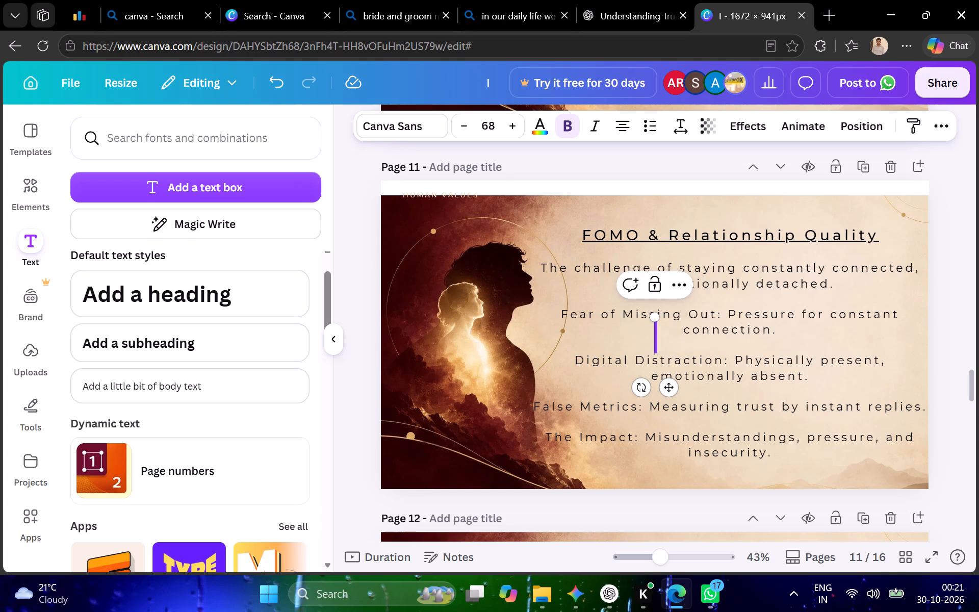
Move the title "FOMO & Relationship Quality" out of page 11's body text into its own new heading text box.
left_click(584, 231)
left_click(591, 231)
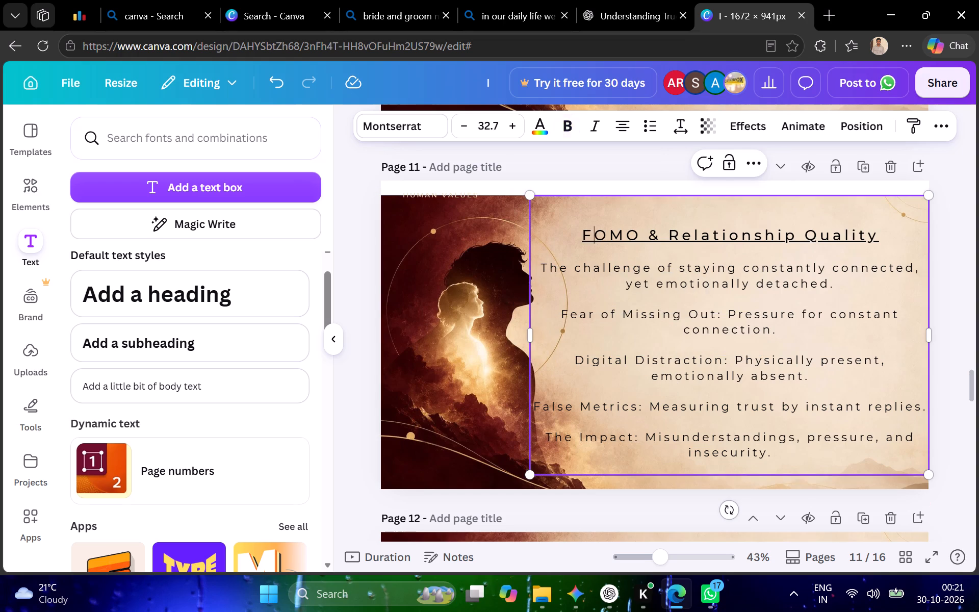
left_click(596, 231)
left_click_drag(583, 234, 808, 231)
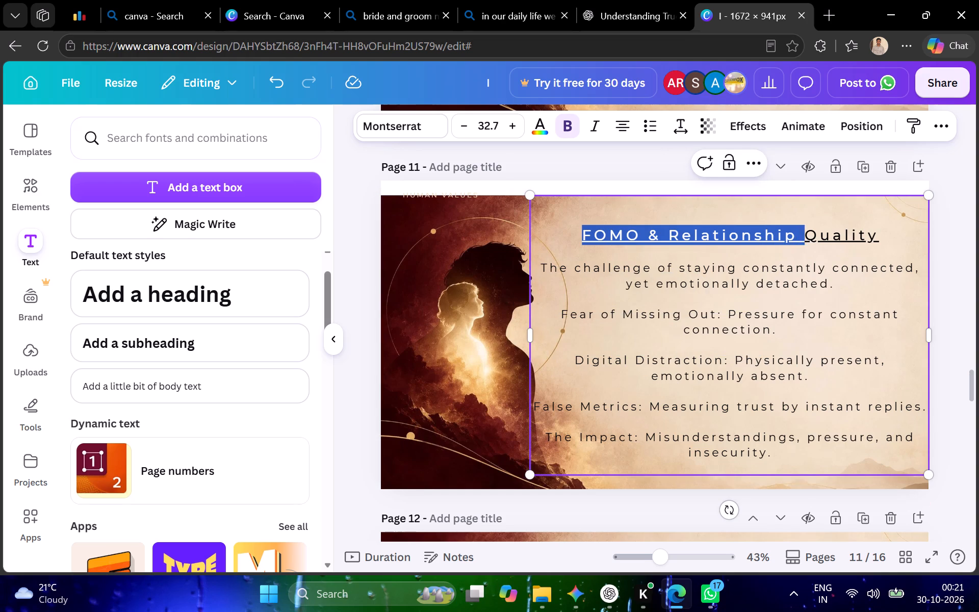
left_click_drag(808, 231, 881, 230)
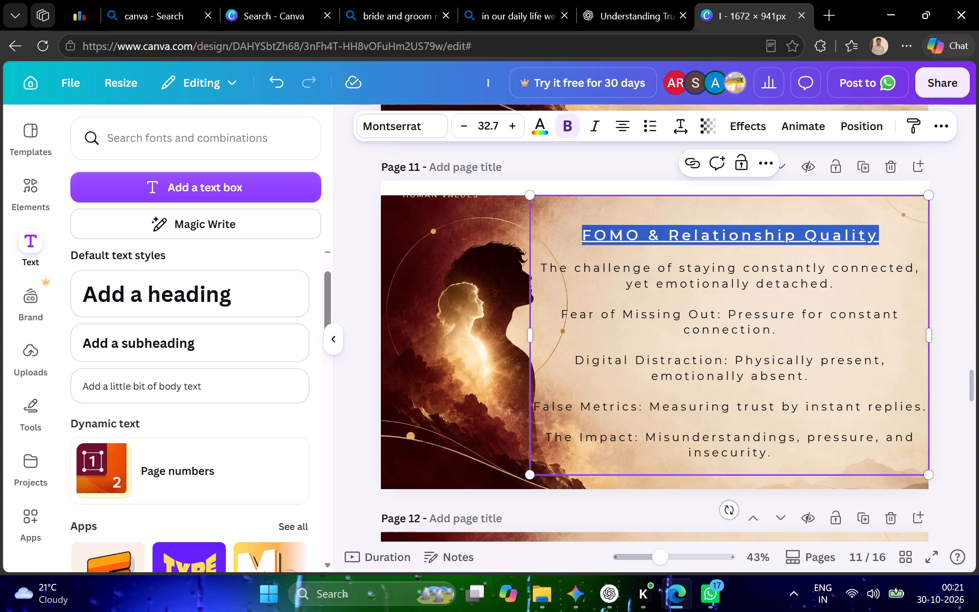
key("ctrl+x")
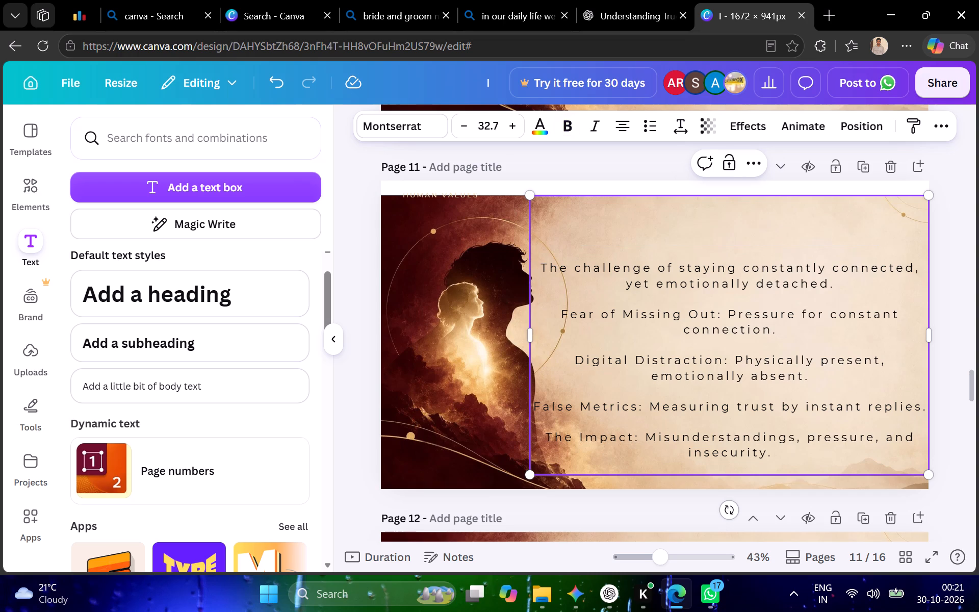
left_click(560, 379)
left_click(610, 341)
left_click(667, 341)
left_click(182, 293)
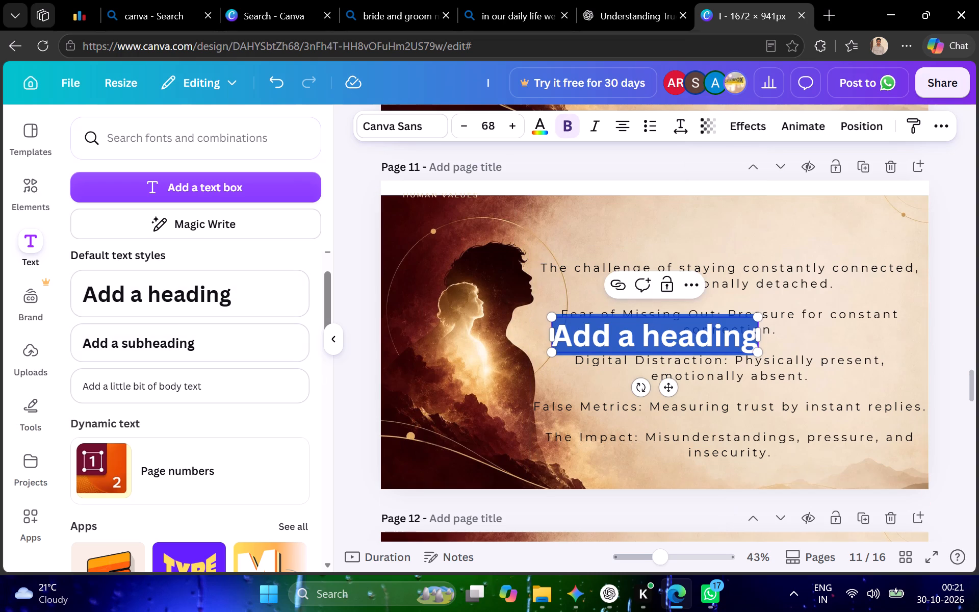
key("ctrl+v")
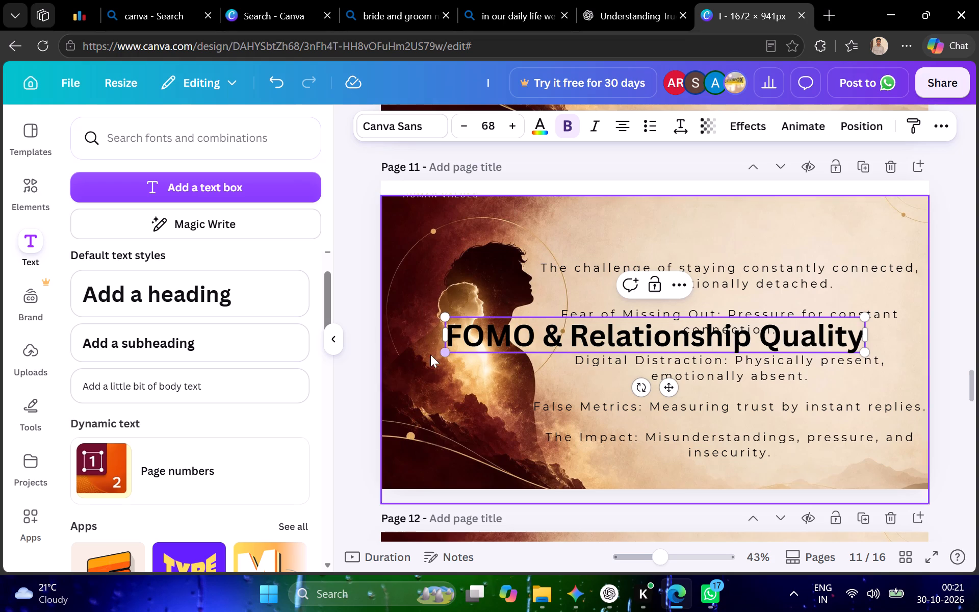
Shrink page 11's "FOMO & Relationship Quality" heading to about size 57.8 and place it above the body text.
left_click_drag(444, 354, 460, 350)
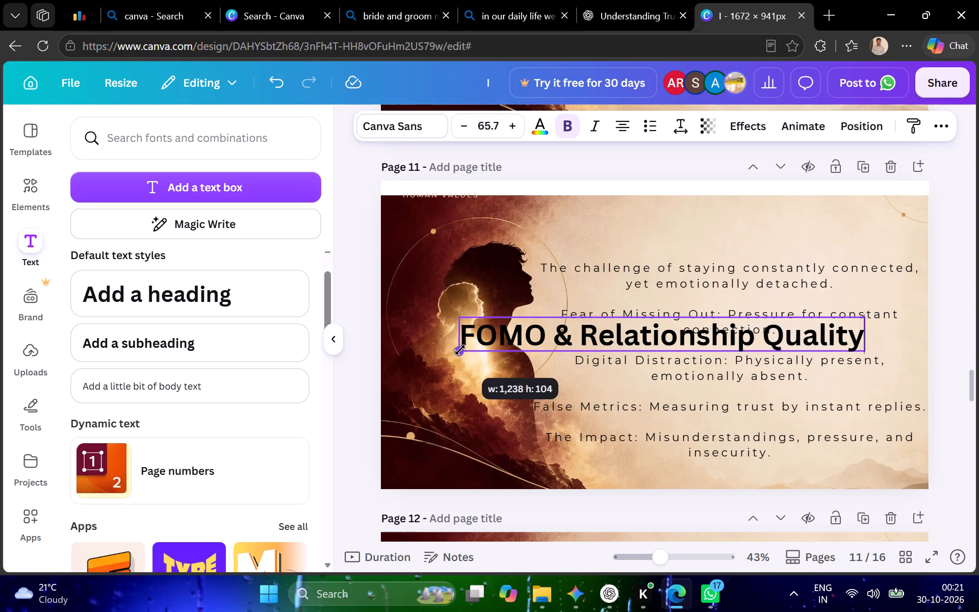
left_click_drag(460, 350, 506, 341)
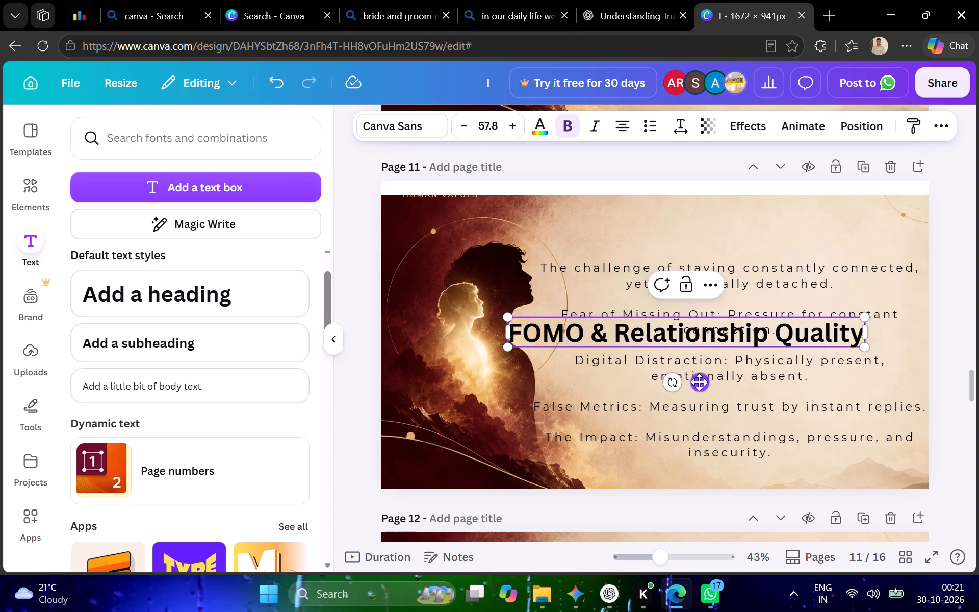
left_click_drag(699, 382, 671, 296)
left_click(671, 296)
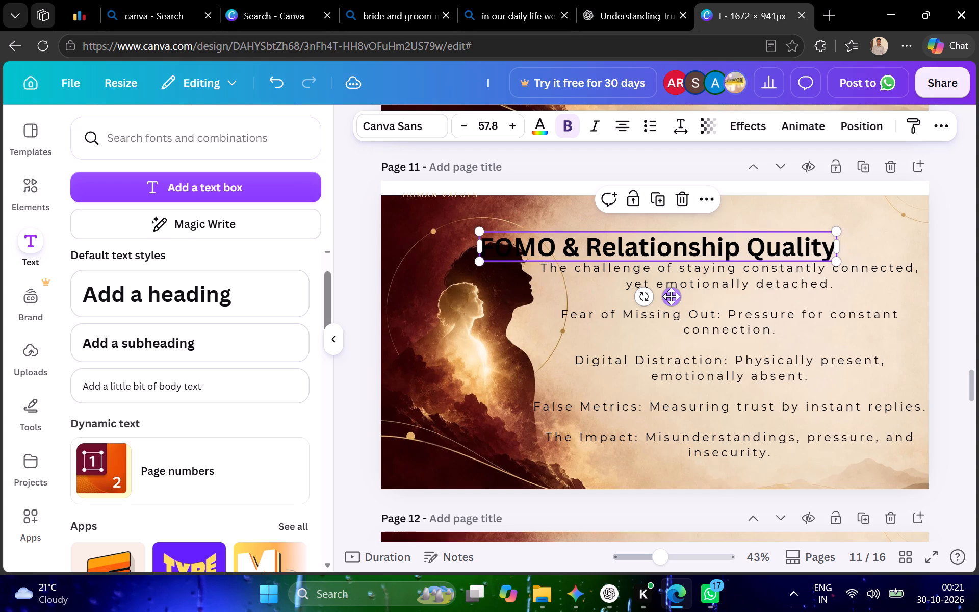
left_click_drag(673, 300, 742, 287)
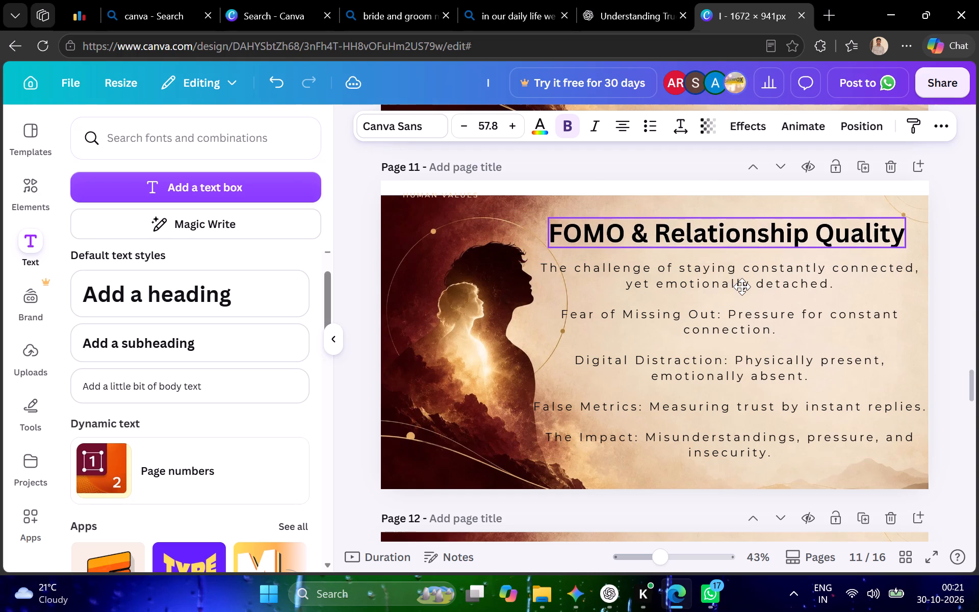
left_click_drag(742, 287, 739, 286)
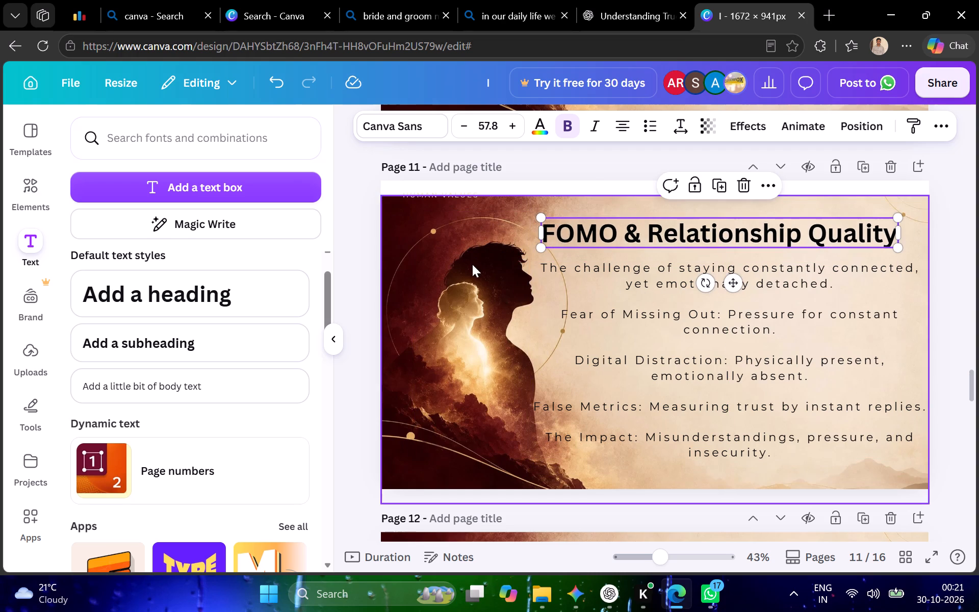
left_click(453, 257)
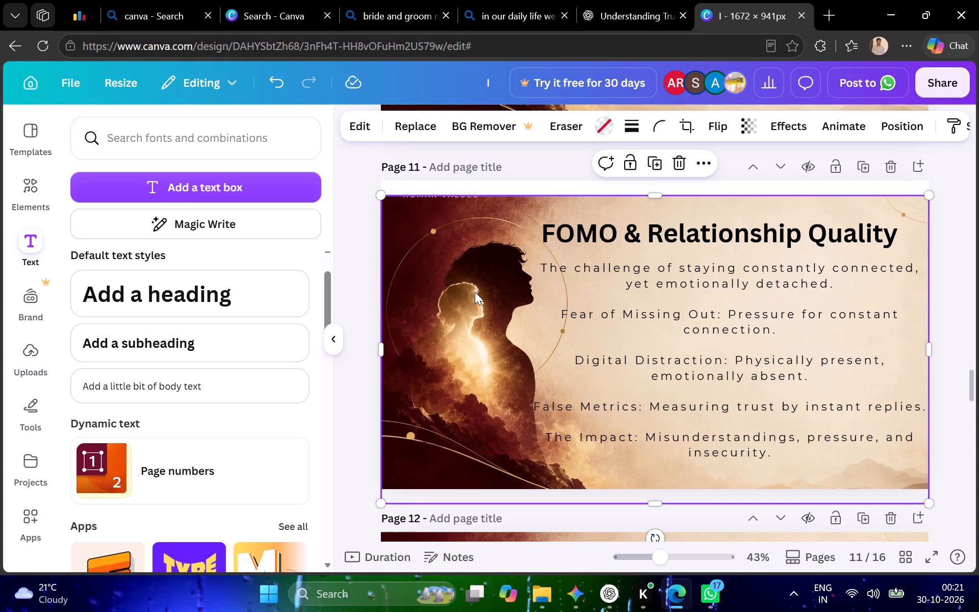
left_click(600, 298)
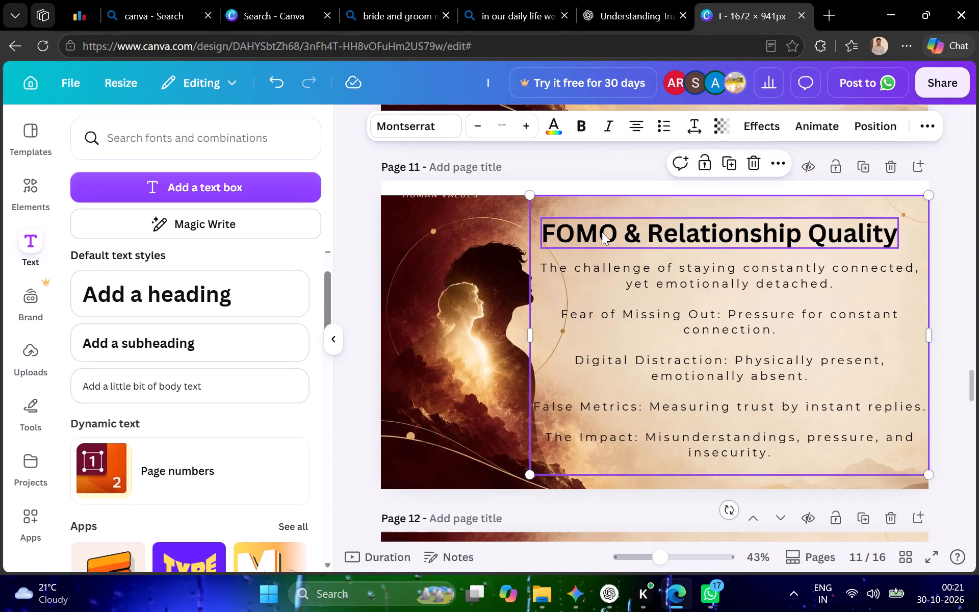
left_click(431, 284)
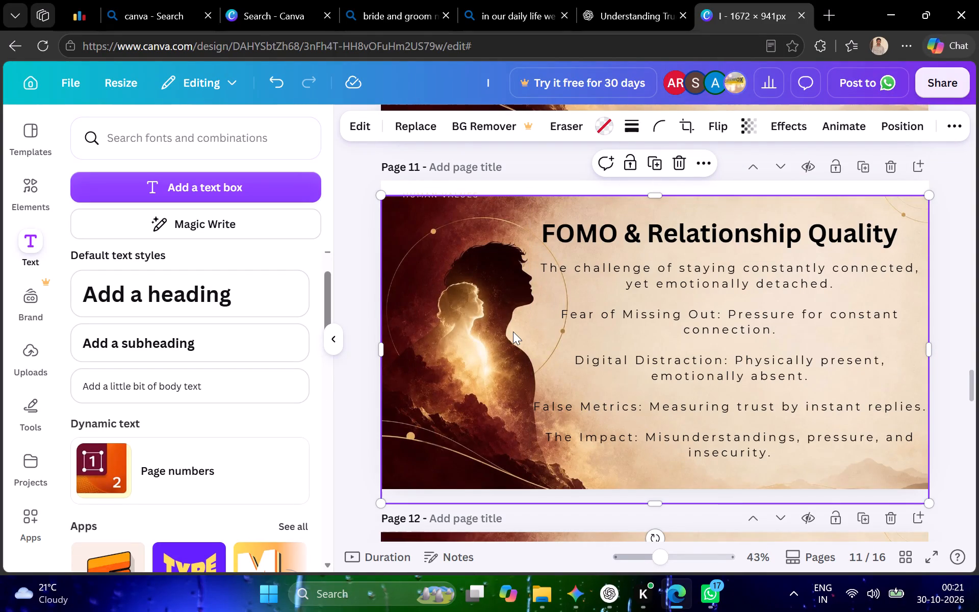
Cut the title "Trust, Respect & Understanding" out of page 12's body text.
scroll(513, 331, "down", 3)
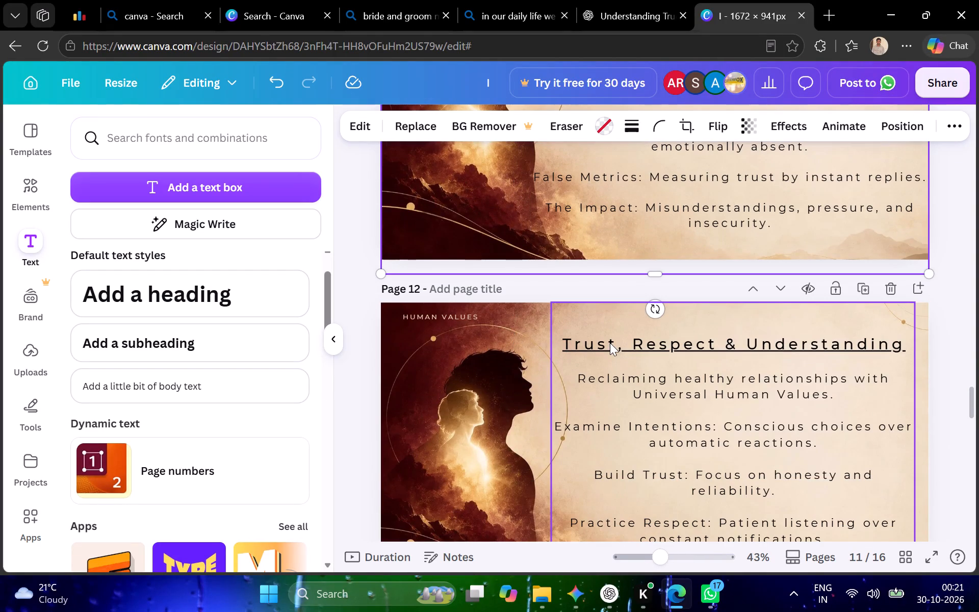
left_click(585, 343)
scroll(564, 343, "up", 2)
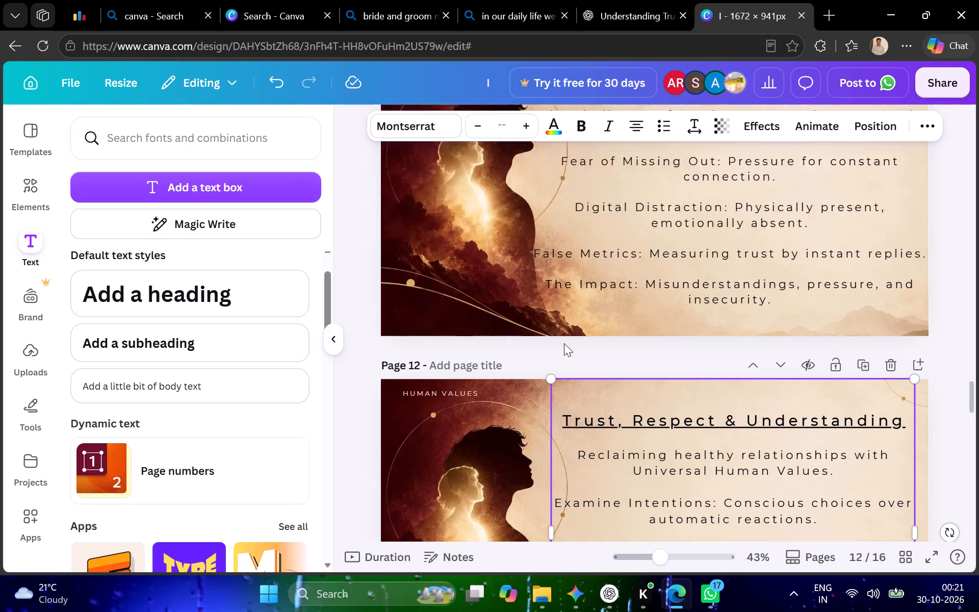
scroll(564, 343, "up", 1)
scroll(564, 343, "down", 2)
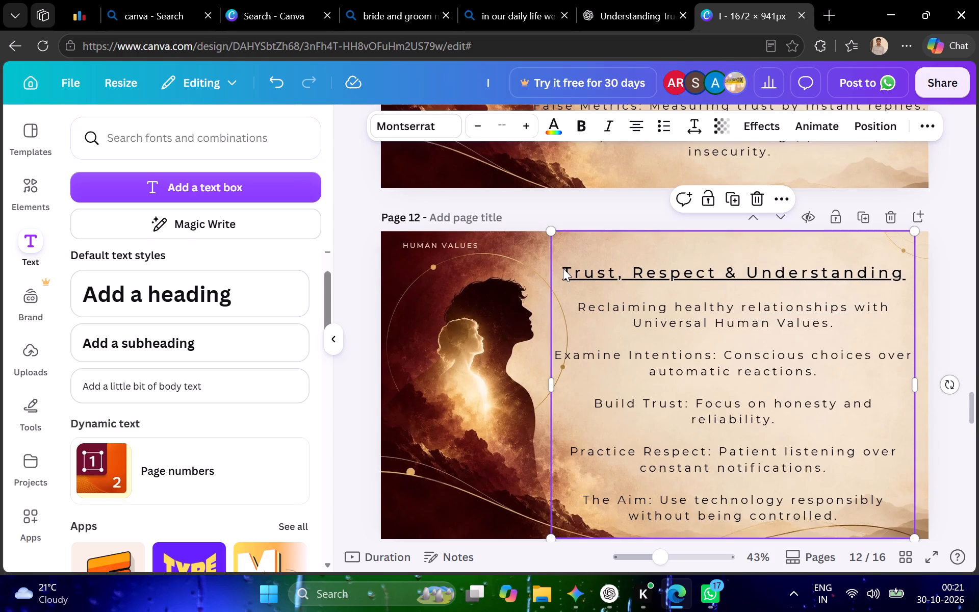
left_click_drag(563, 268, 594, 278)
key("ctrl+z")
left_click(614, 266)
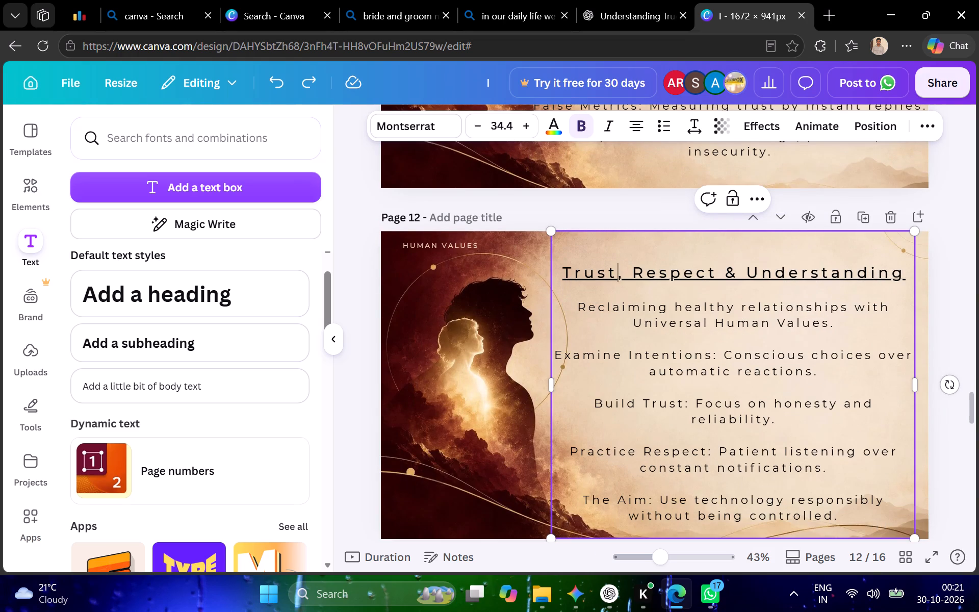
left_click_drag(566, 271, 929, 271)
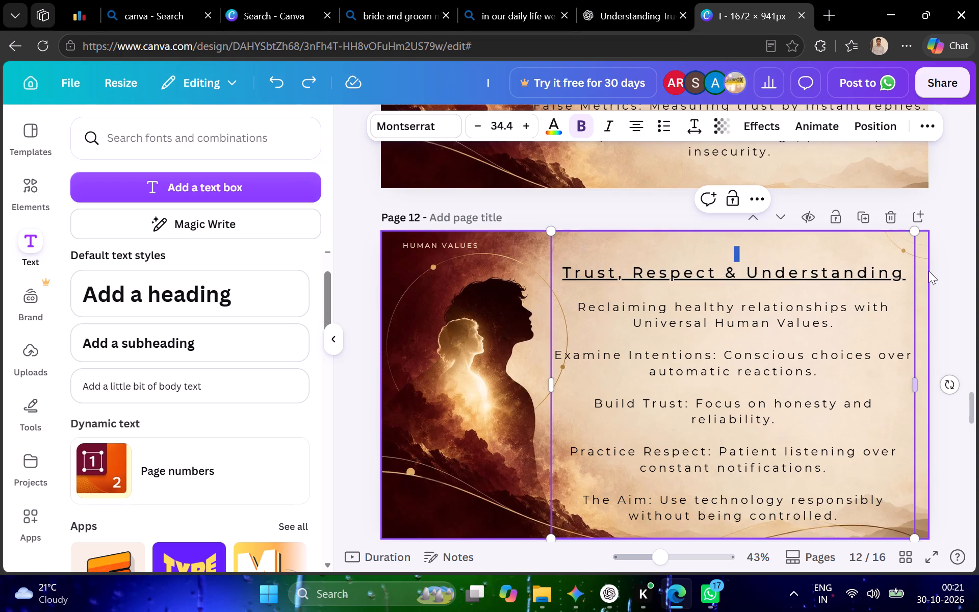
left_click_drag(929, 271, 904, 272)
key("ctrl+x")
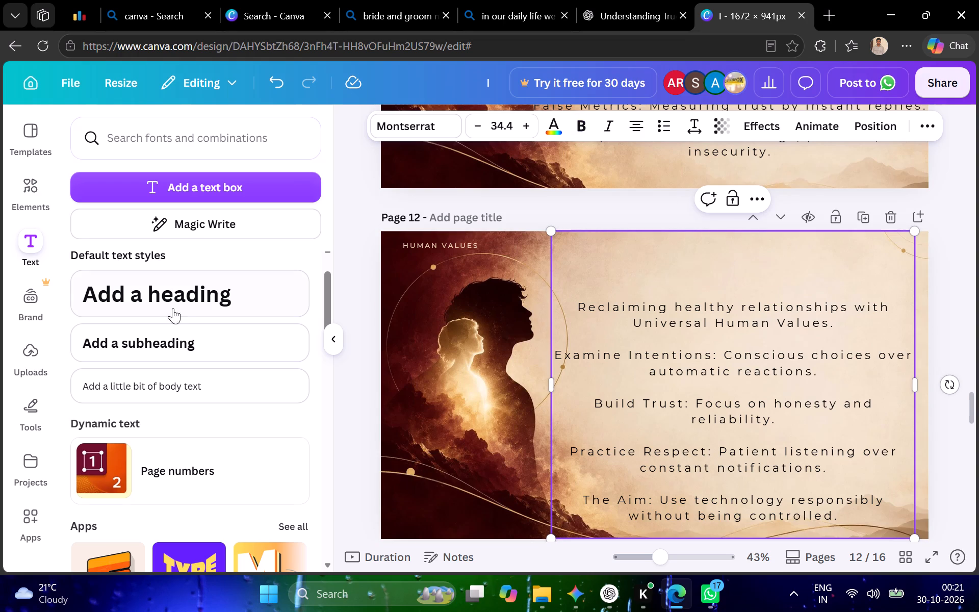
Add a default heading text box to the same page and replace its placeholder with the cut title "Trust, Respect & Understanding".
left_click(148, 291)
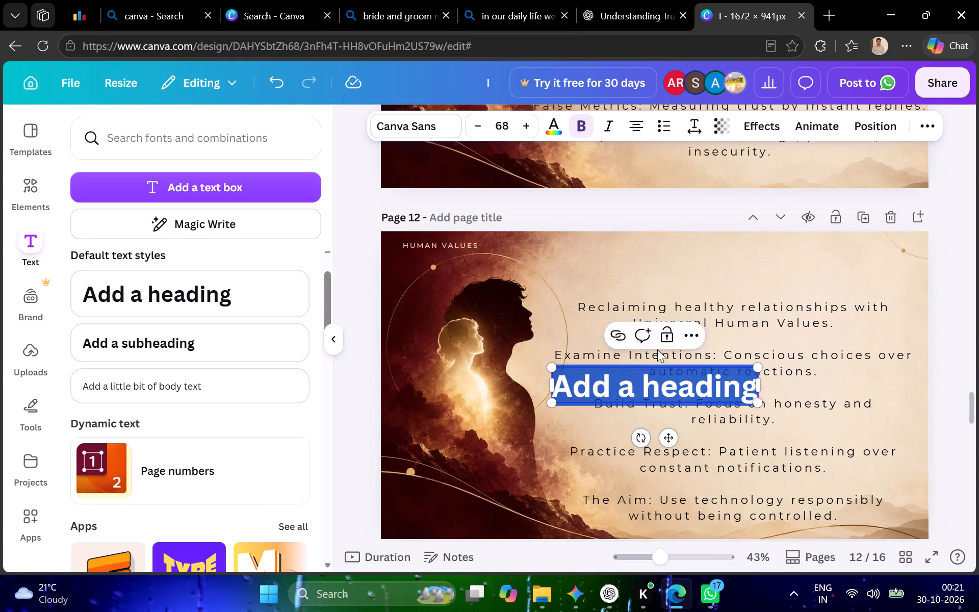
left_click_drag(666, 386, 696, 354)
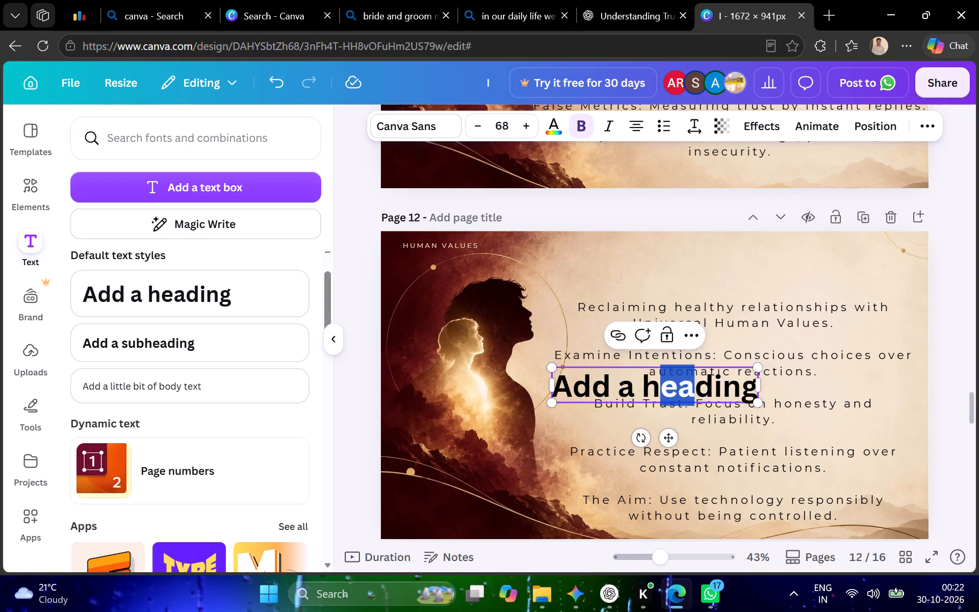
key("ctrl+a")
key("BackSpace")
key("ctrl+v")
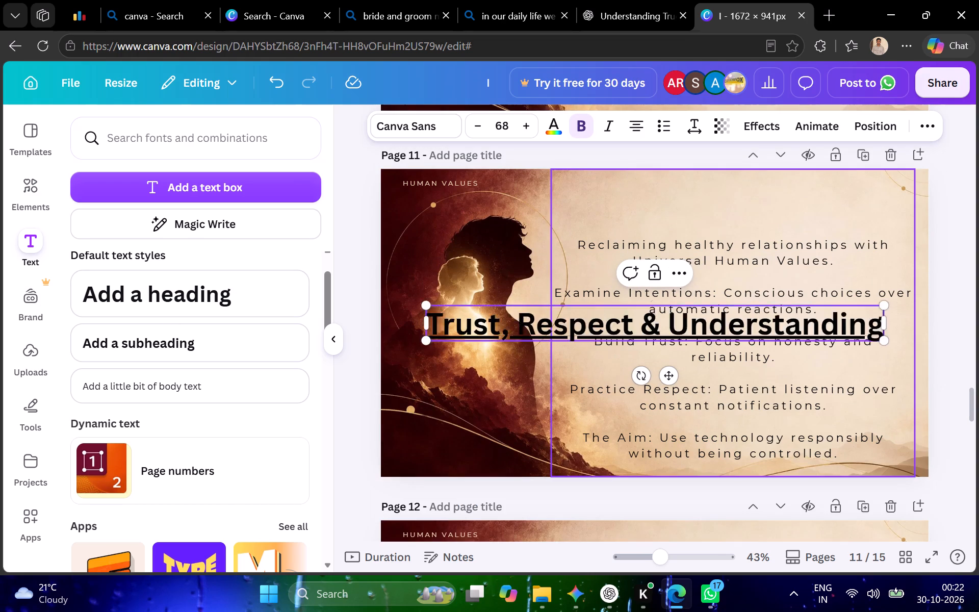
Shrink the "Trust, Respect & Understanding" heading to about size 59.8 and place it above the body text.
left_click_drag(426, 338, 480, 321)
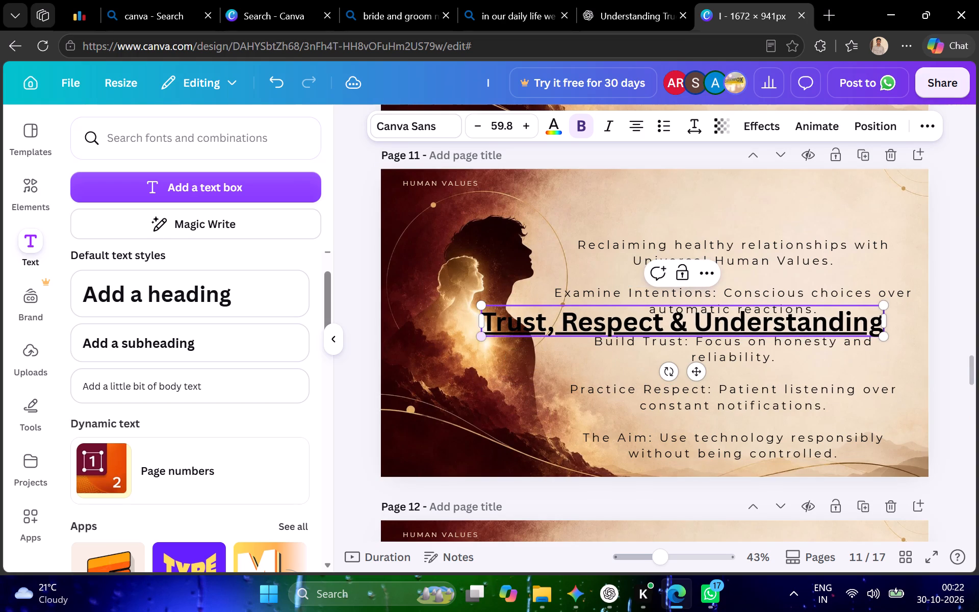
left_click_drag(698, 373, 726, 261)
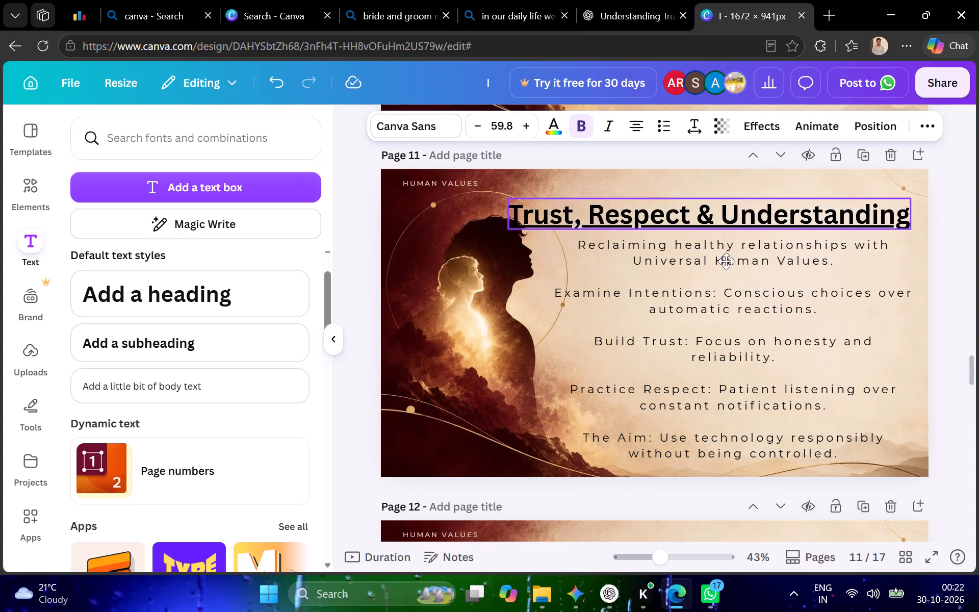
left_click_drag(726, 261, 727, 254)
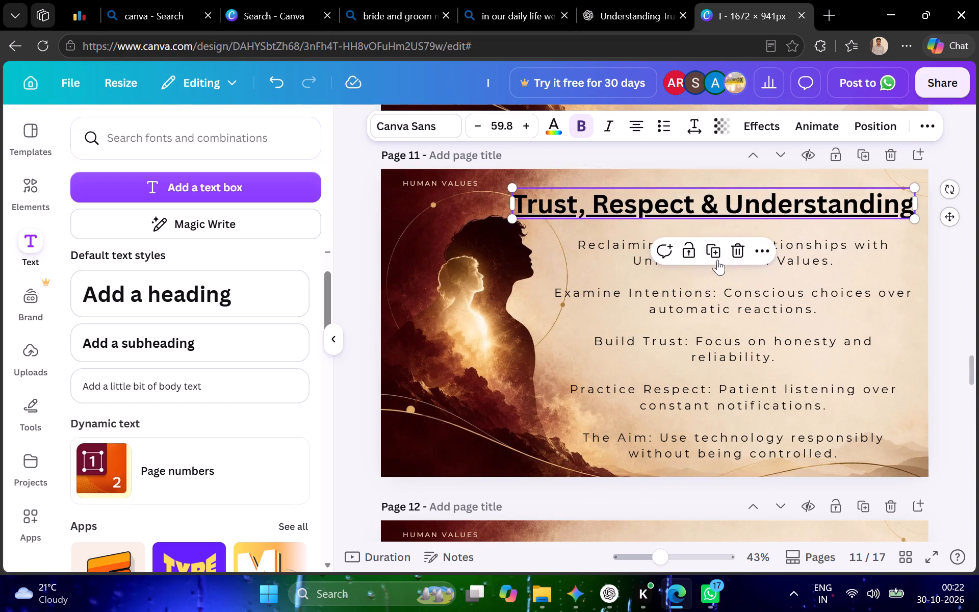
left_click(539, 265)
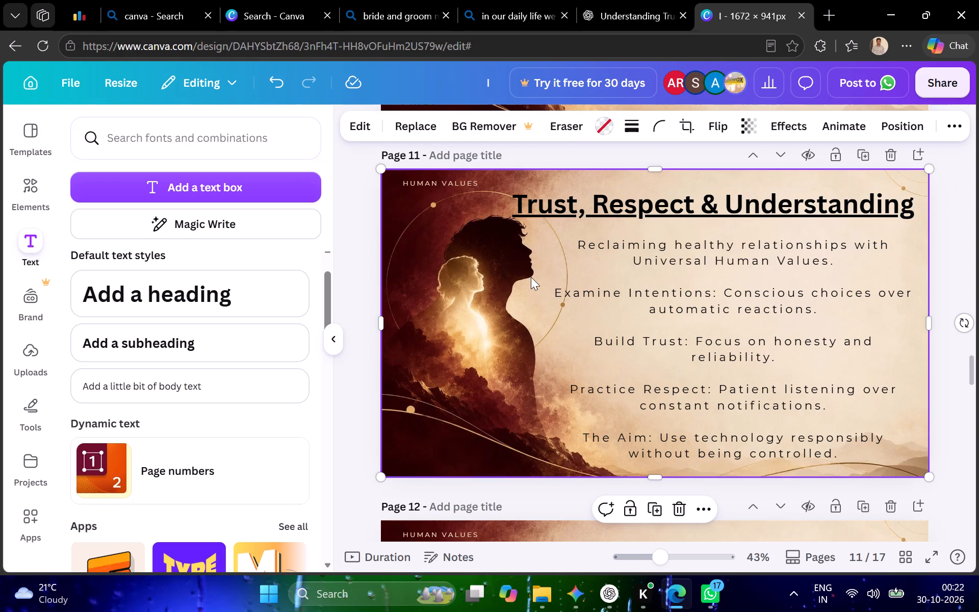
Cut the title "Four indicators for ongoing self-assessment." out of page 14's body text.
scroll(529, 276, "down", 3)
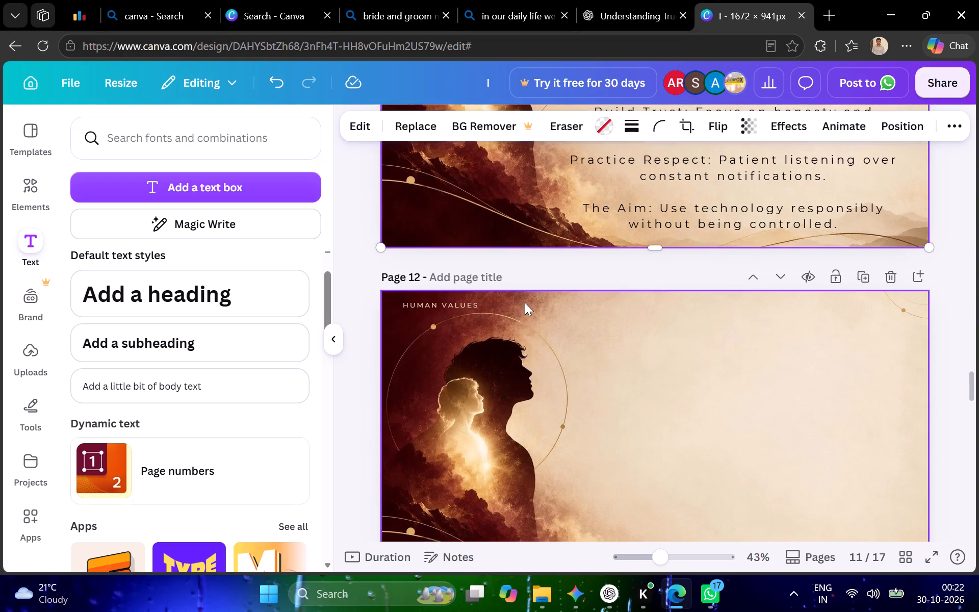
scroll(525, 304, "down", 10)
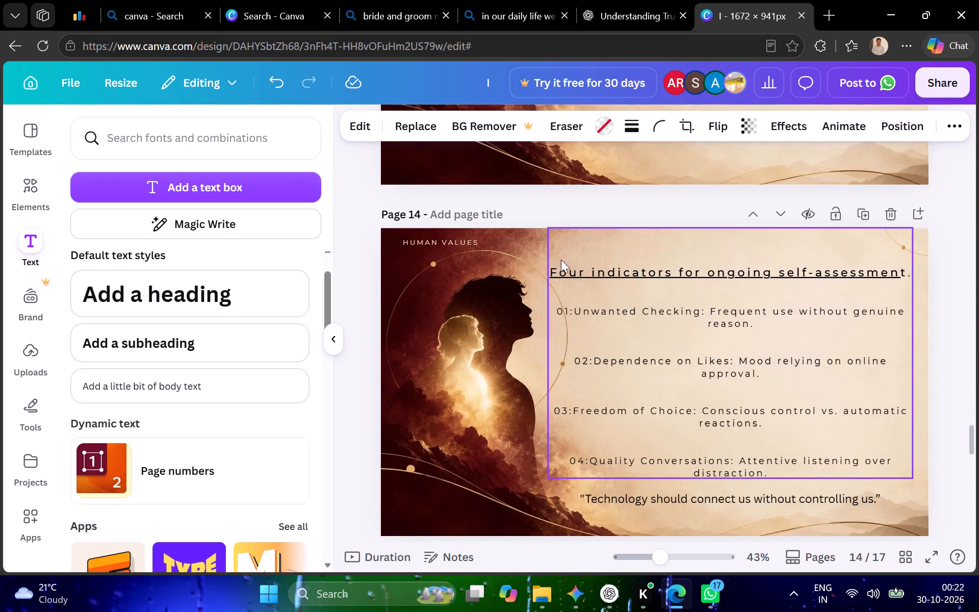
left_click(562, 260)
left_click(567, 270)
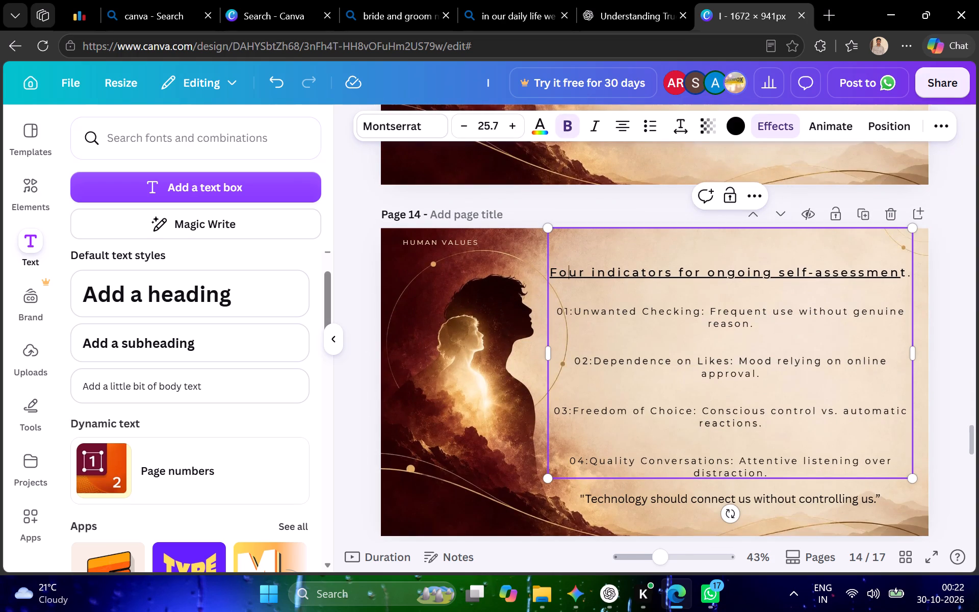
left_click_drag(551, 270, 897, 276)
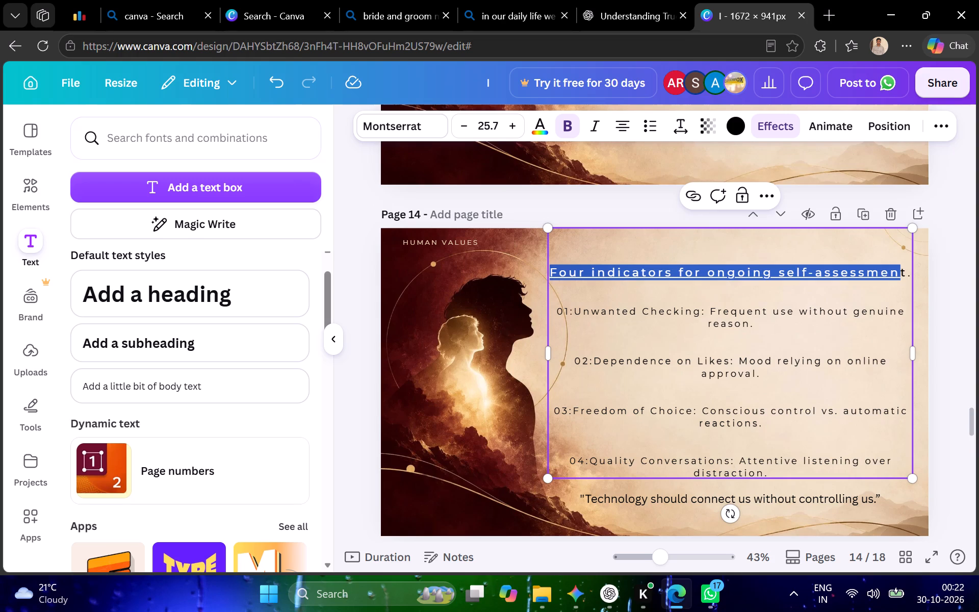
left_click(888, 295)
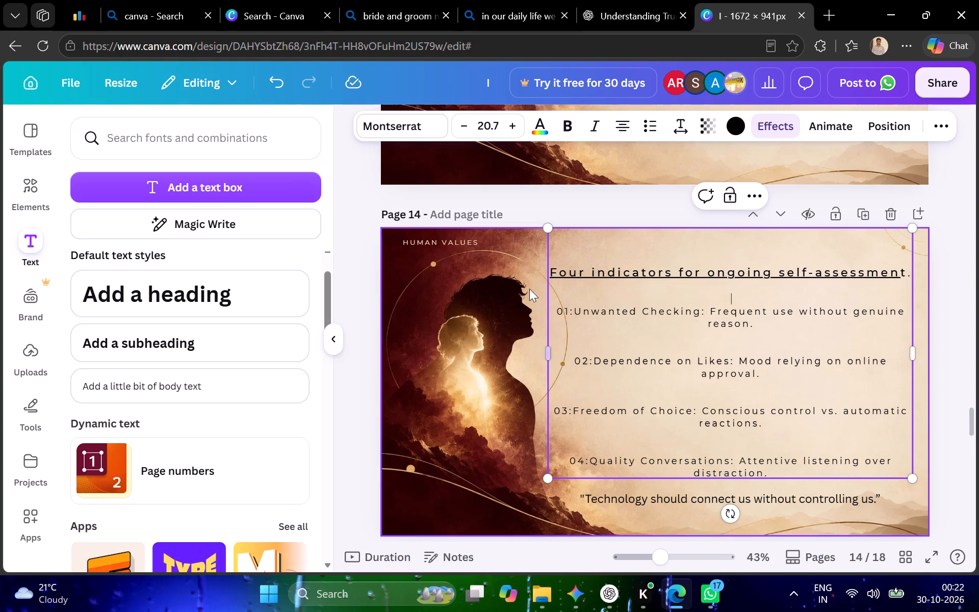
left_click_drag(550, 273, 842, 277)
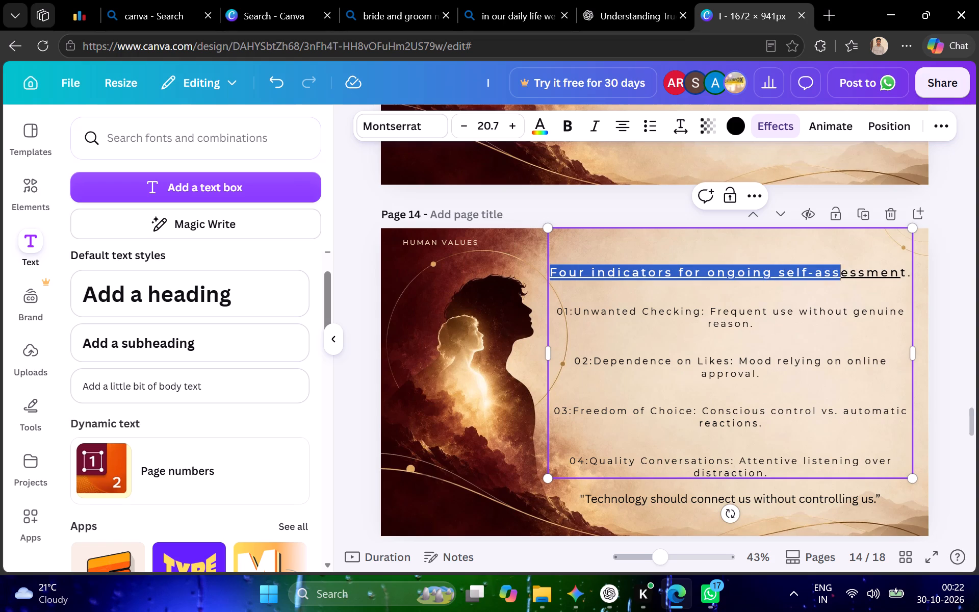
left_click_drag(842, 277, 911, 275)
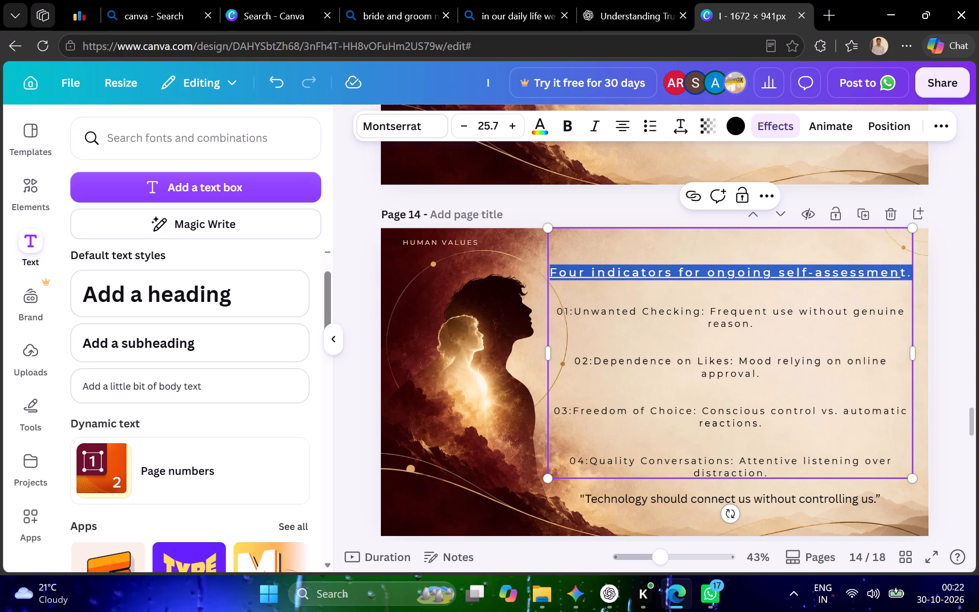
key("ctrl+x")
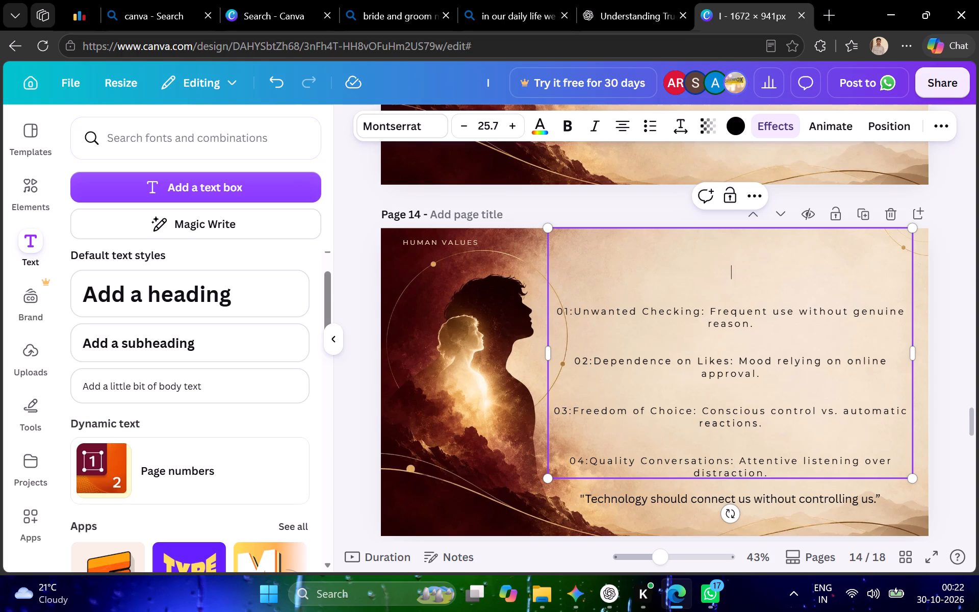
Add a default heading text box to page 14 and replace its placeholder with the cut title "Four indicators for ongoing self-assessment.".
left_click(200, 300)
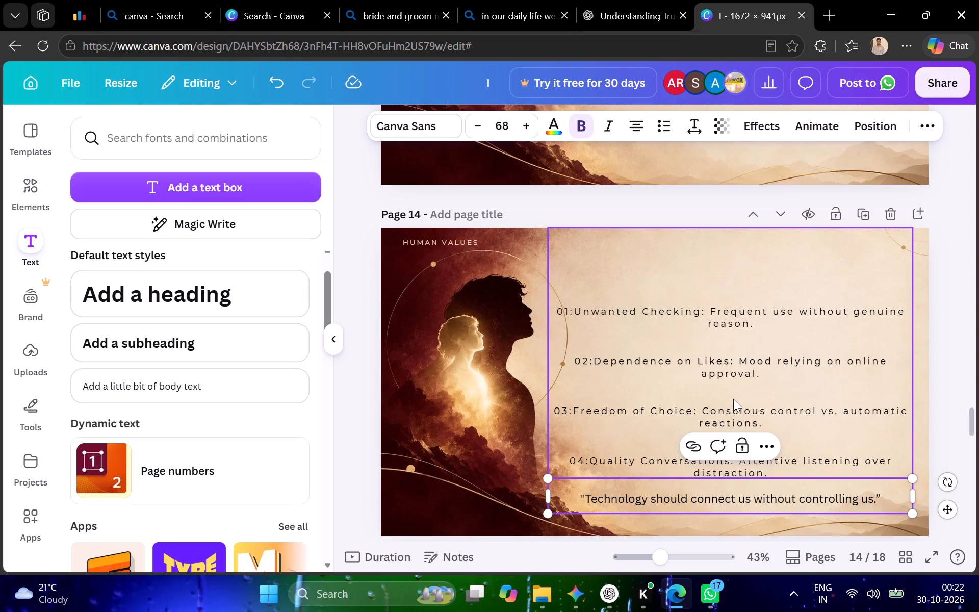
left_click(221, 288)
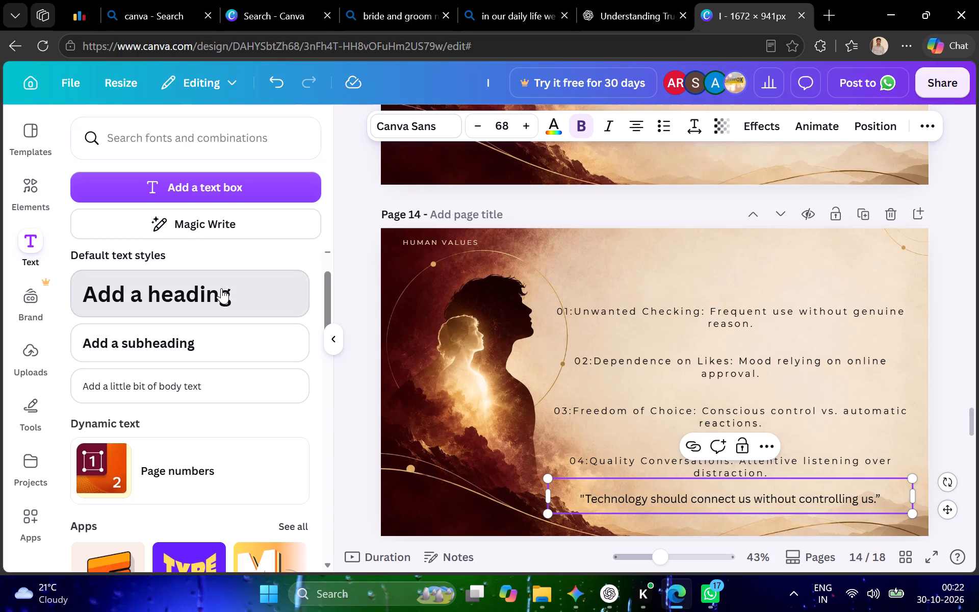
left_click(674, 375)
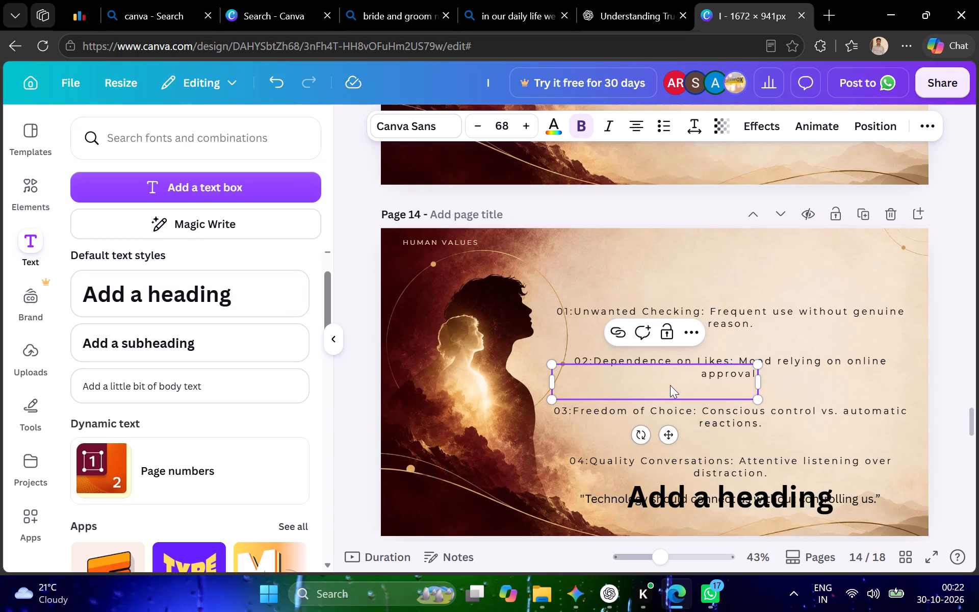
left_click_drag(662, 384, 624, 378)
left_click(616, 377)
left_click(545, 373)
left_click(564, 379)
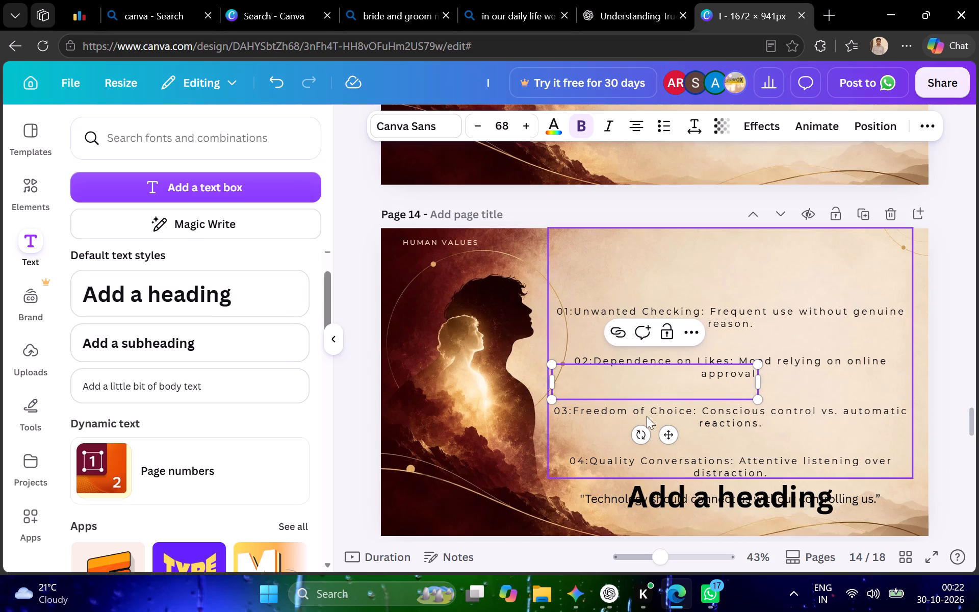
left_click(563, 285)
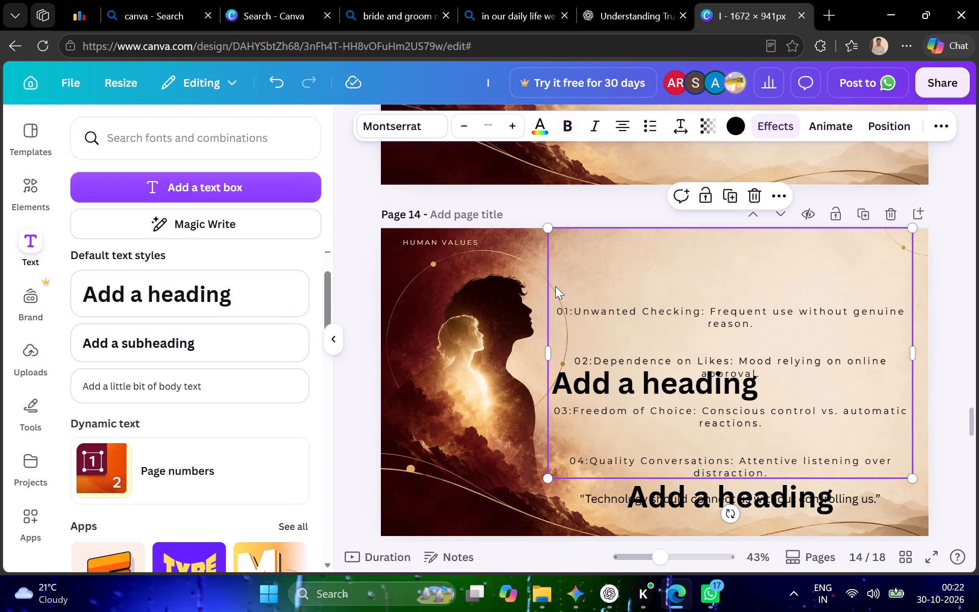
left_click(624, 379)
left_click(625, 381)
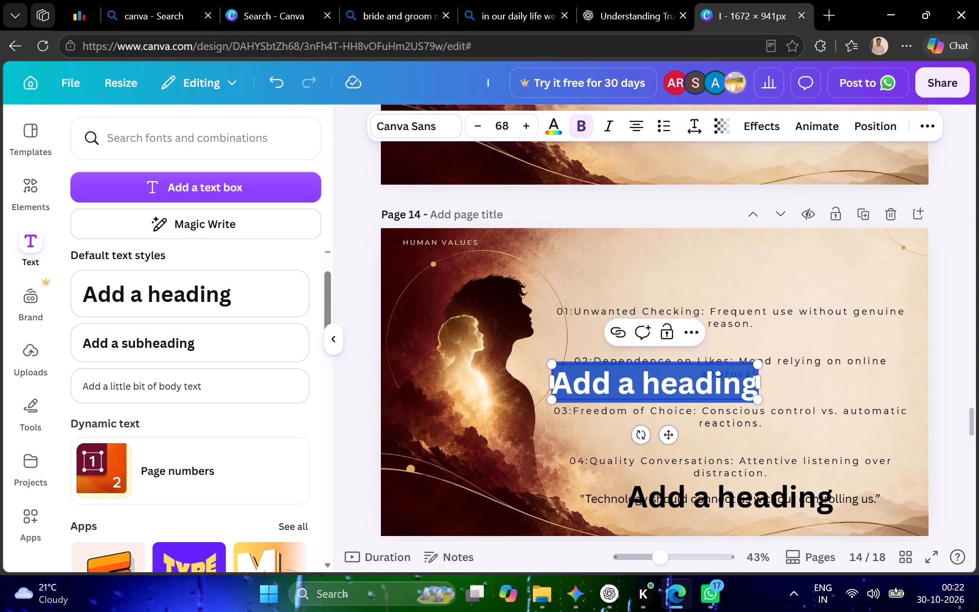
key("ctrl+v")
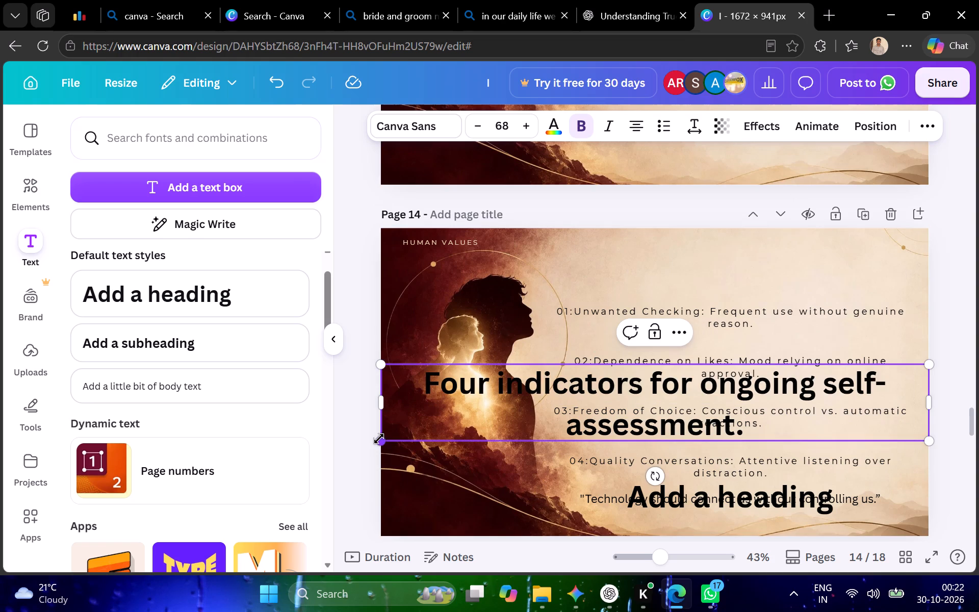
Shrink the "Four indicators for ongoing self-assessment." heading to about size 46.4 and centre it above the body text.
left_click_drag(379, 439, 564, 401)
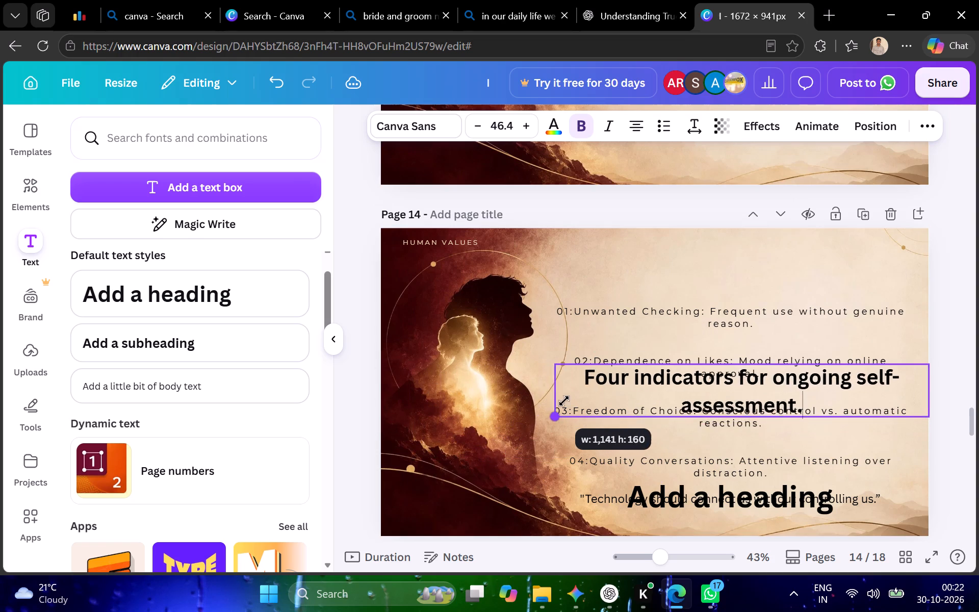
left_click_drag(564, 401, 551, 400)
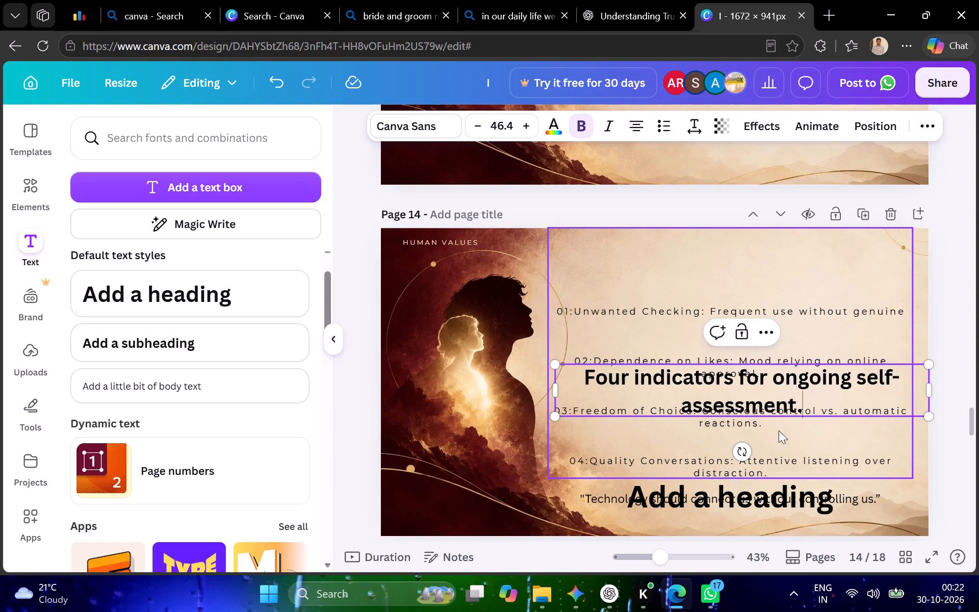
left_click(820, 393)
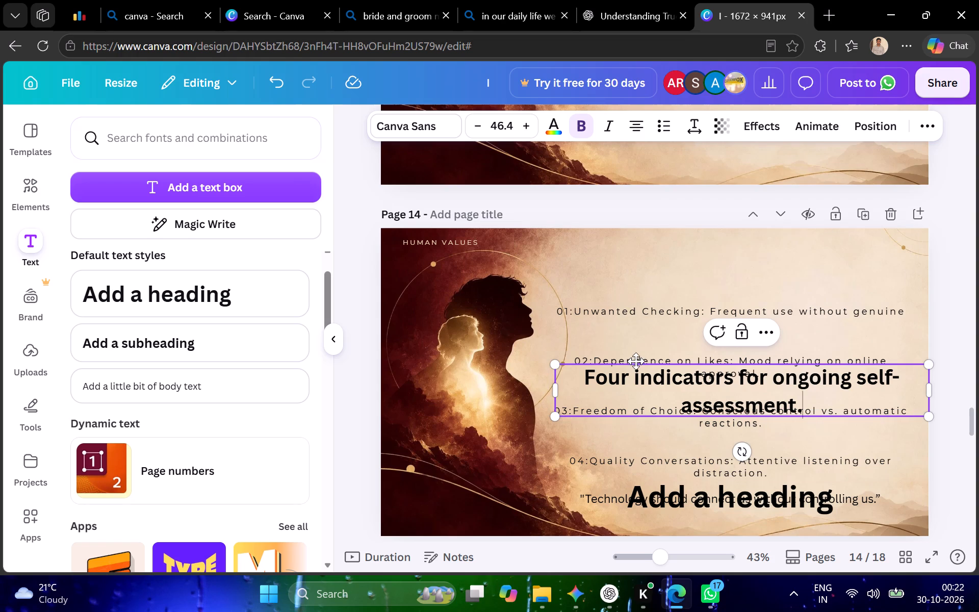
left_click_drag(636, 361, 626, 243)
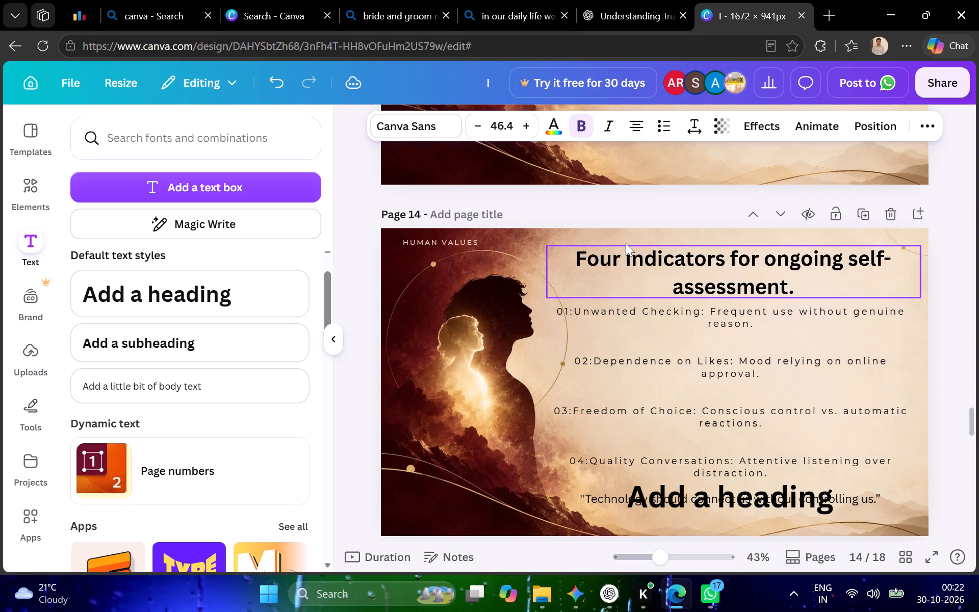
left_click_drag(626, 243, 625, 243)
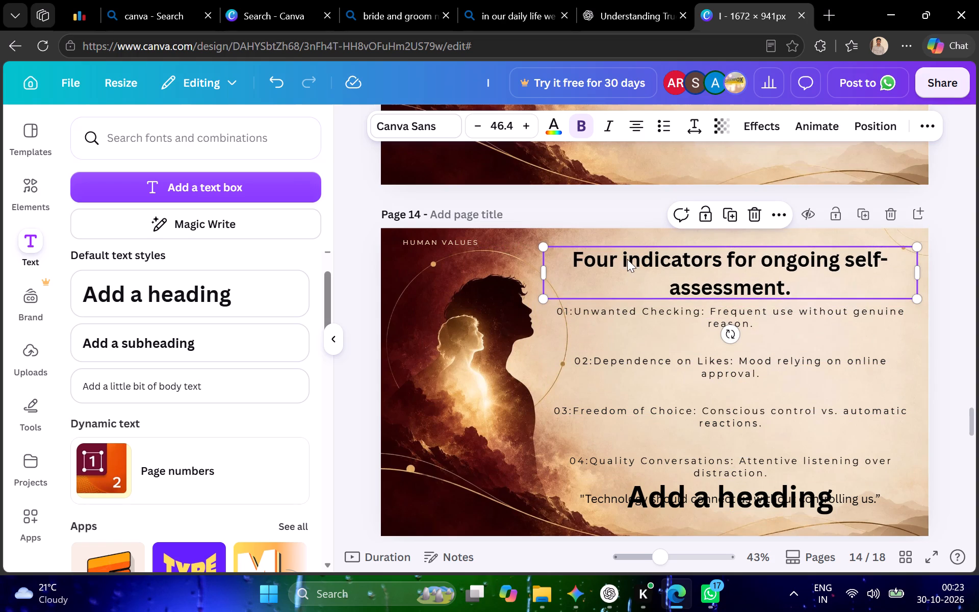
Tighten the letter spacing of the whole page 14 heading to -47 so it fits on one line.
left_click(621, 262)
key("ctrl+a")
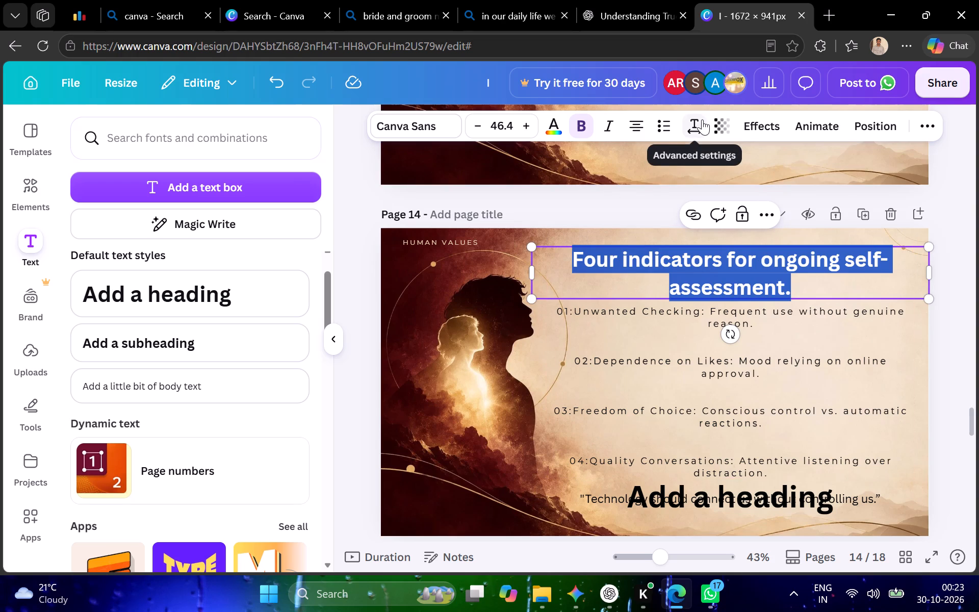
left_click(934, 123)
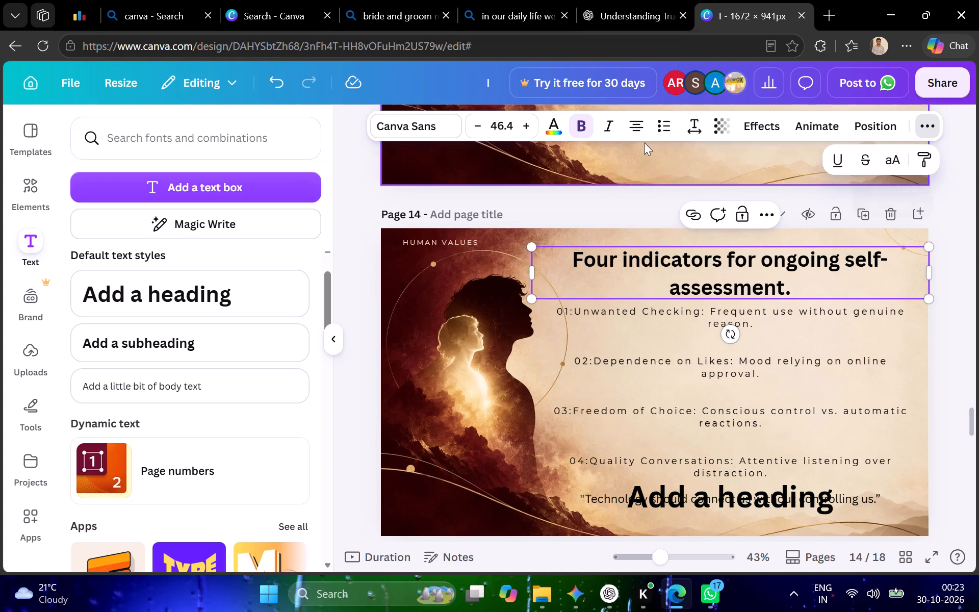
left_click(690, 123)
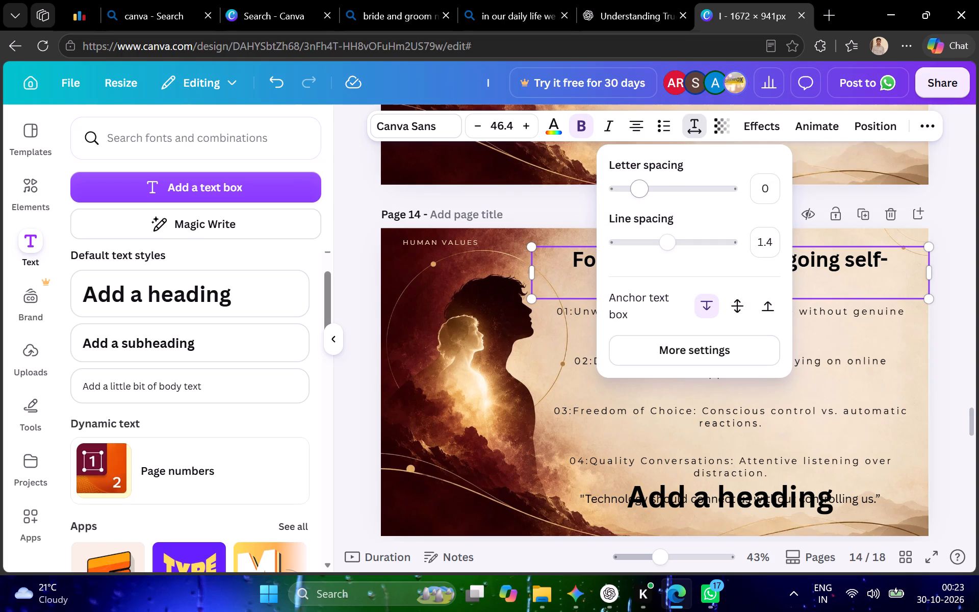
left_click_drag(642, 188, 629, 191)
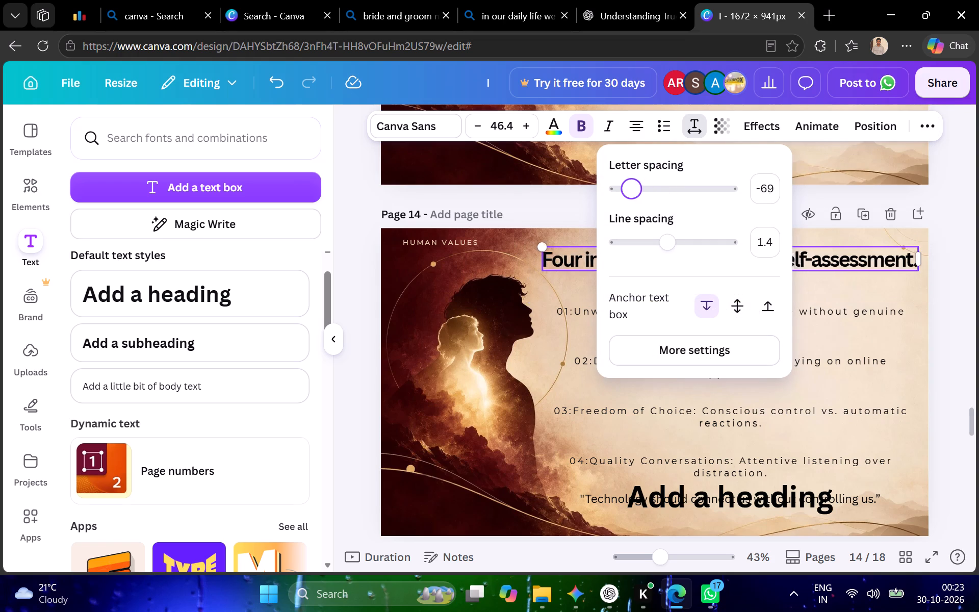
left_click_drag(629, 191, 630, 192)
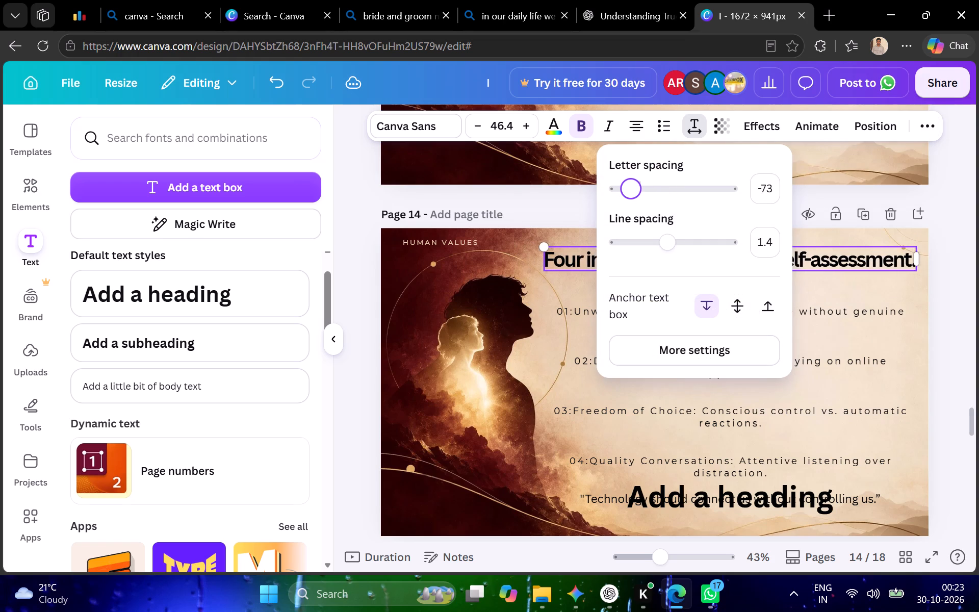
left_click_drag(630, 192, 631, 192)
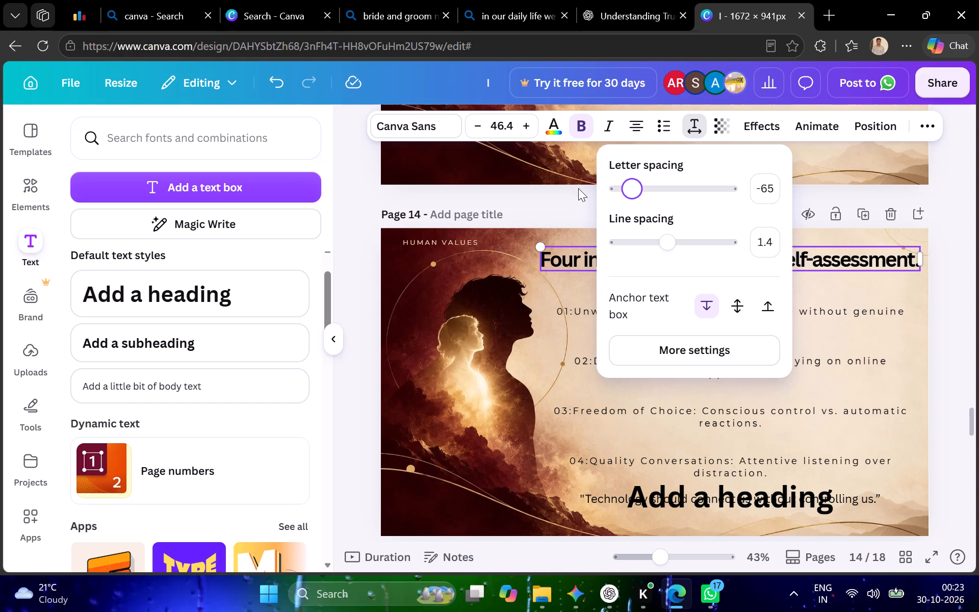
key("Right")
key("Right")
key("Right")
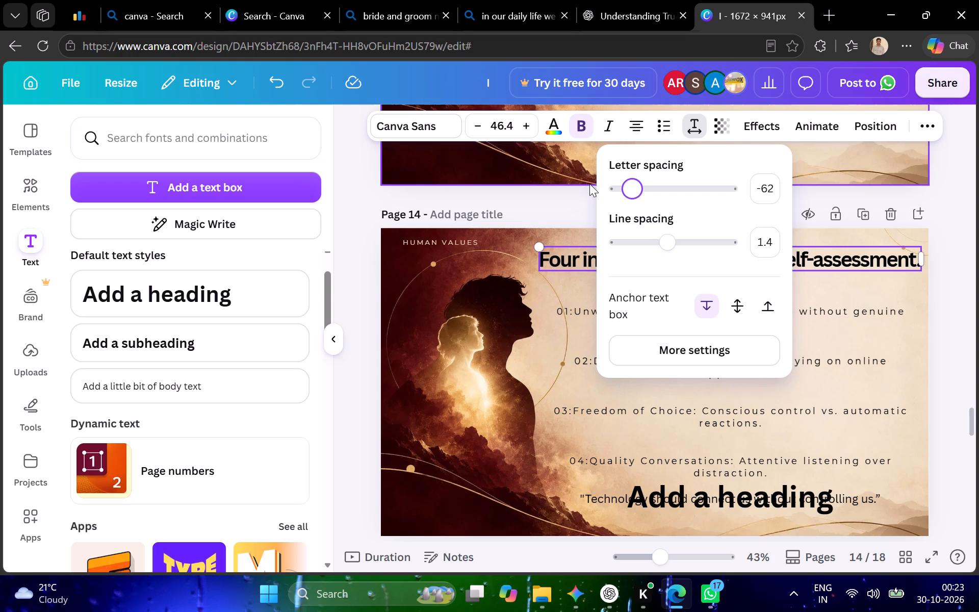
key("Right")
key("Right")
key("Right")
key("Right")
key("Right")
key("Right")
key("Right")
key("Right")
key("Right")
key("Right")
key("Right")
key("Right")
key("Right")
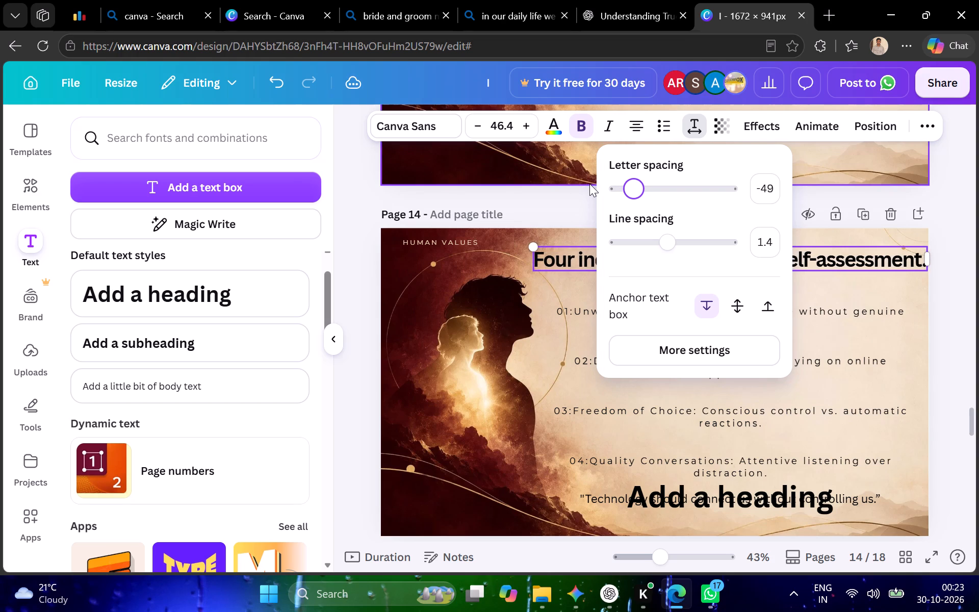
key("Right")
key("Right")
key("Right")
key("Right")
key("Right")
key("Right")
key("Right")
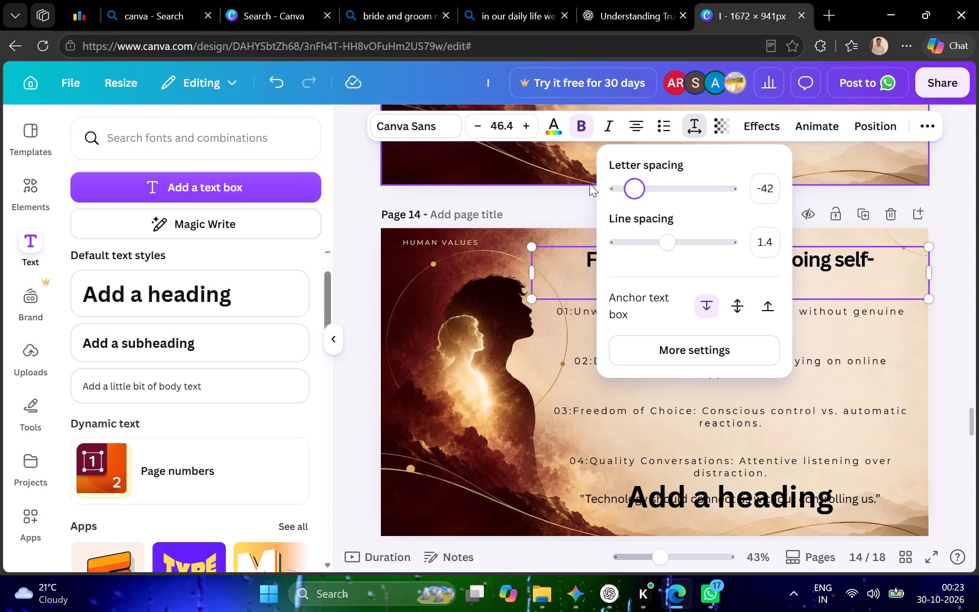
key("Left")
key("Left")
key("Left")
key("Left")
key("Left")
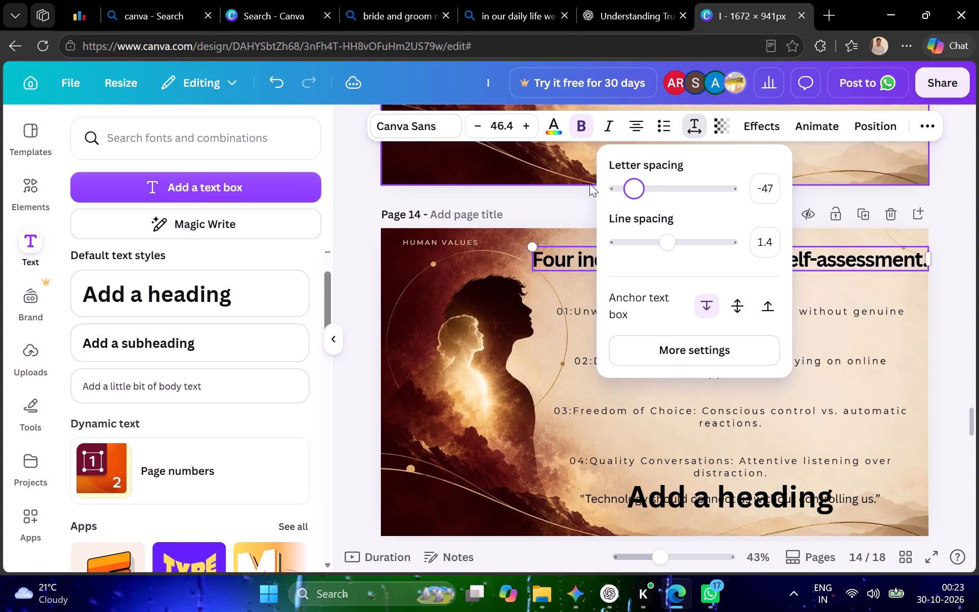
left_click(554, 205)
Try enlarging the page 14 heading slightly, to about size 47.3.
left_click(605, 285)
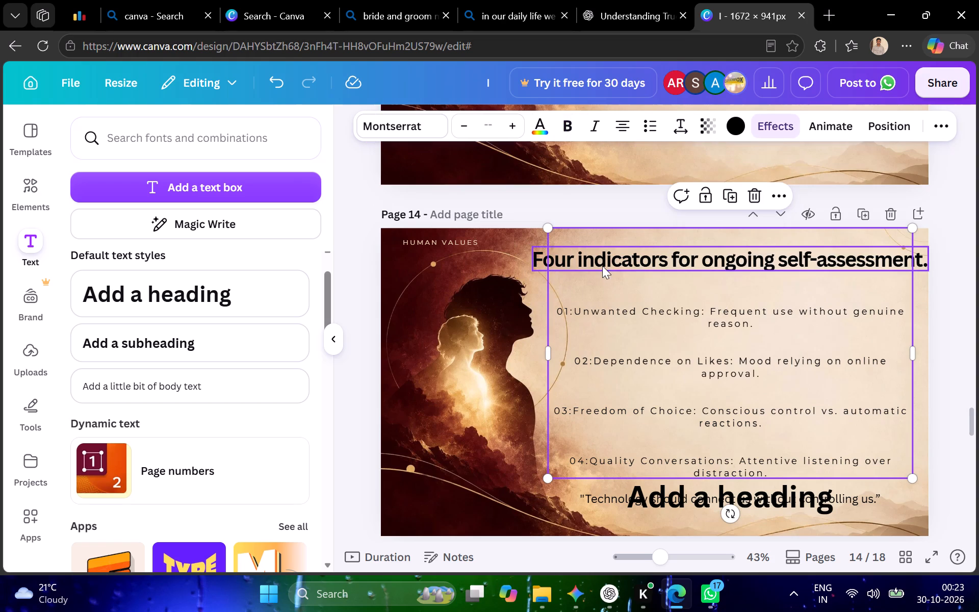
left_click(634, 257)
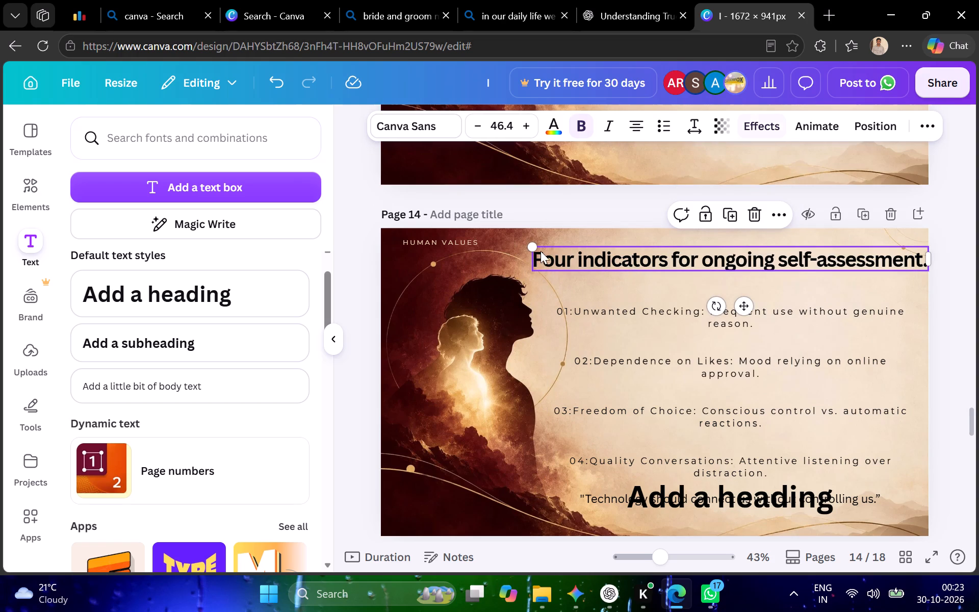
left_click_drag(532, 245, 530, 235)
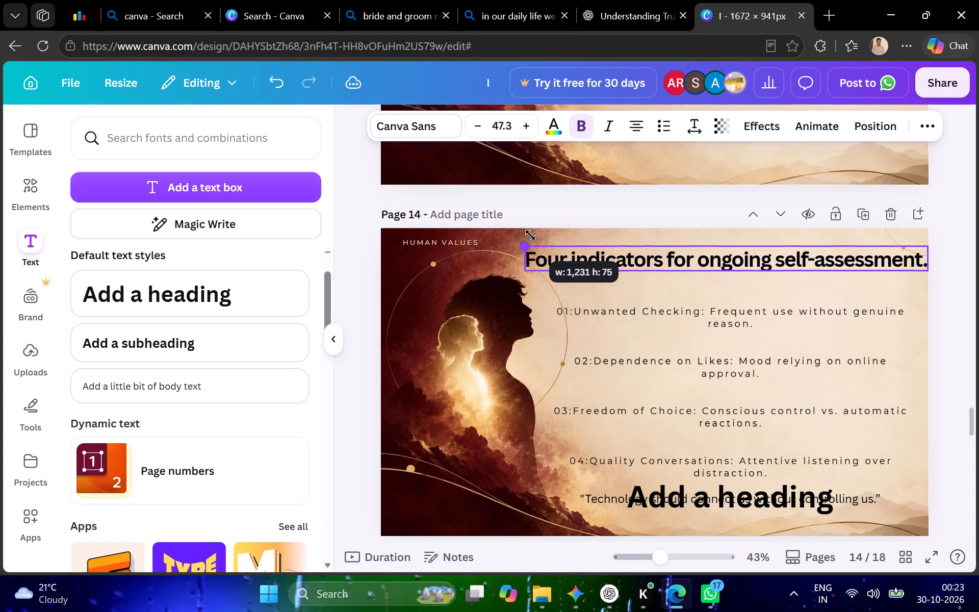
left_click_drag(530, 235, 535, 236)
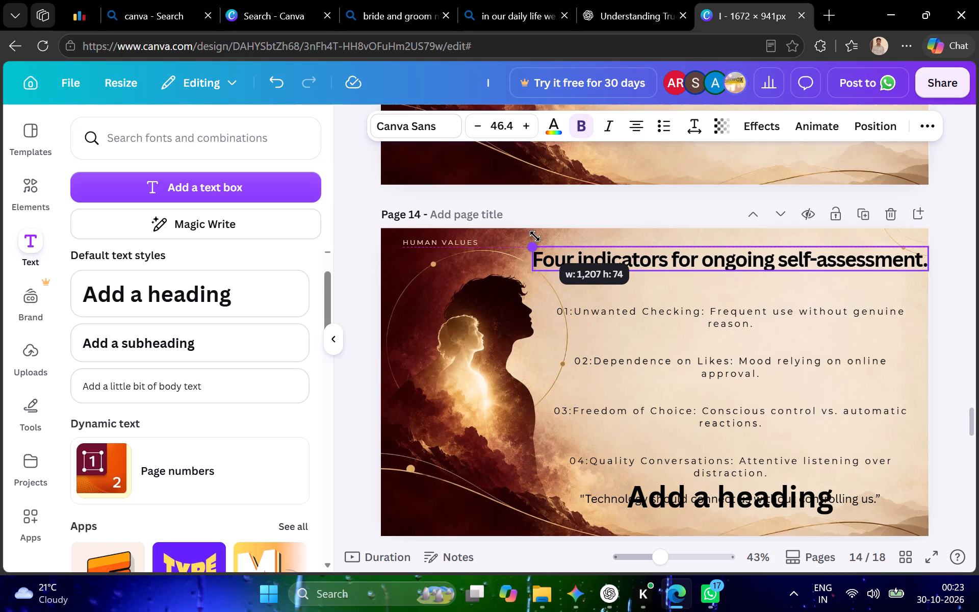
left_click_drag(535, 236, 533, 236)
Delete the extra "Add a heading" placeholder overlapping the quote at the bottom of page 14.
left_click(684, 498)
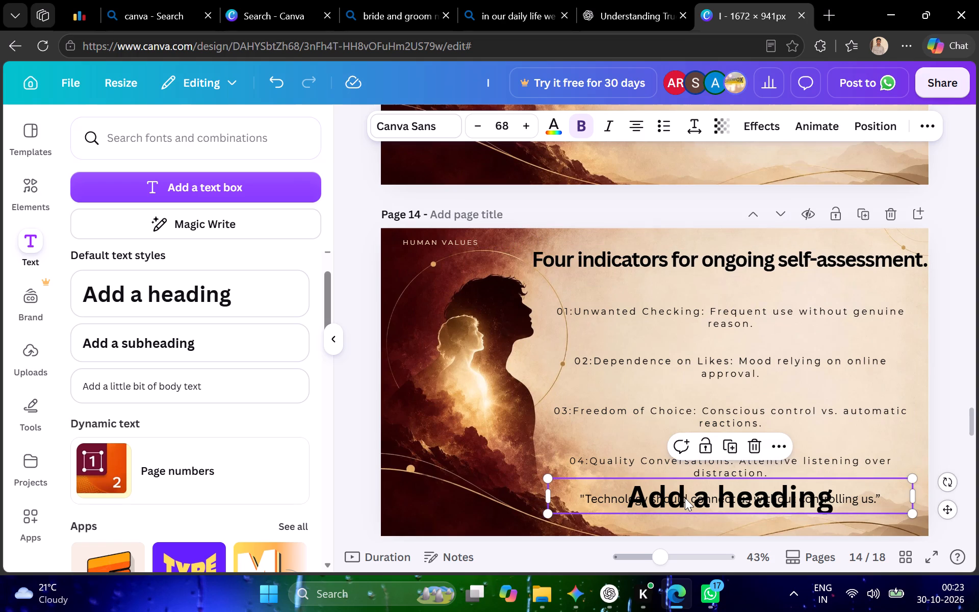
left_click(758, 438)
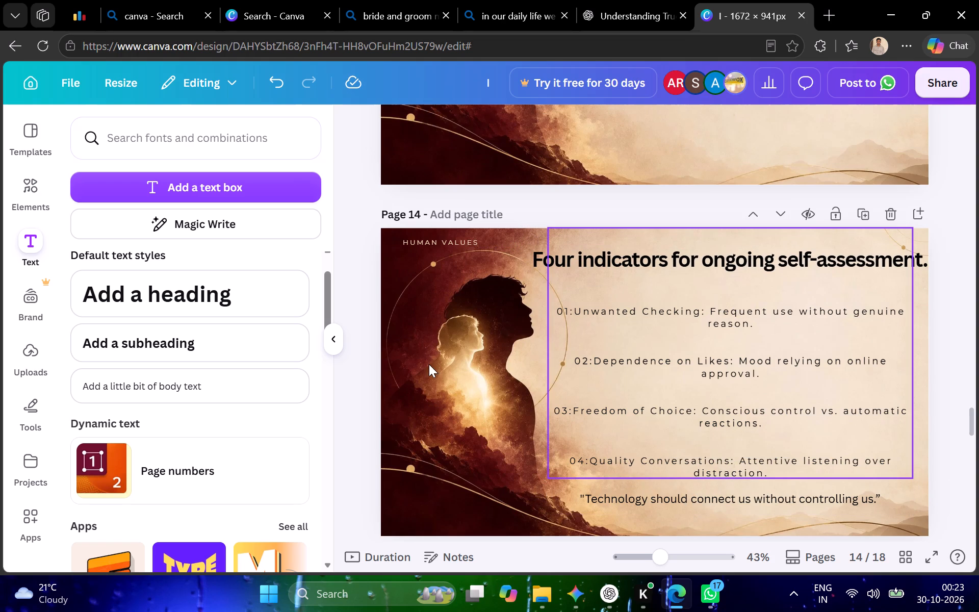
Cut the entire quote "Technology should connect us without controlling us." out of its text box on page 14.
left_click(594, 498)
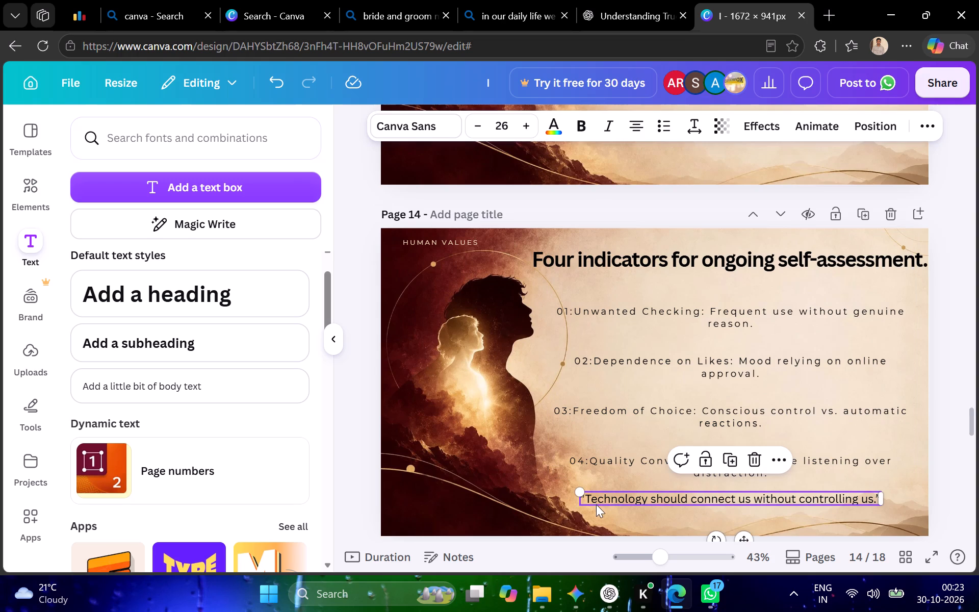
double_click(597, 494)
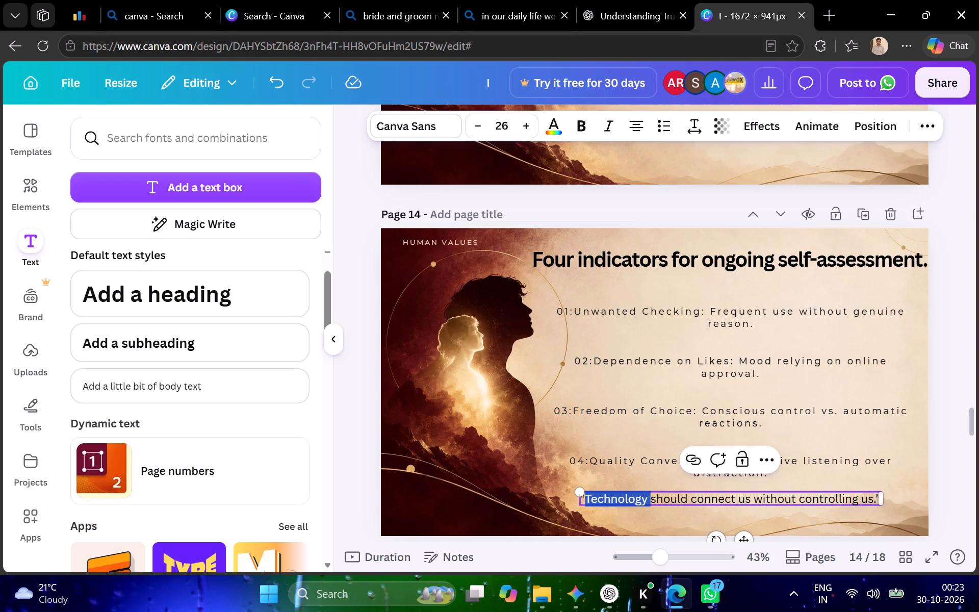
key("ctrl+a")
key("ctrl+x")
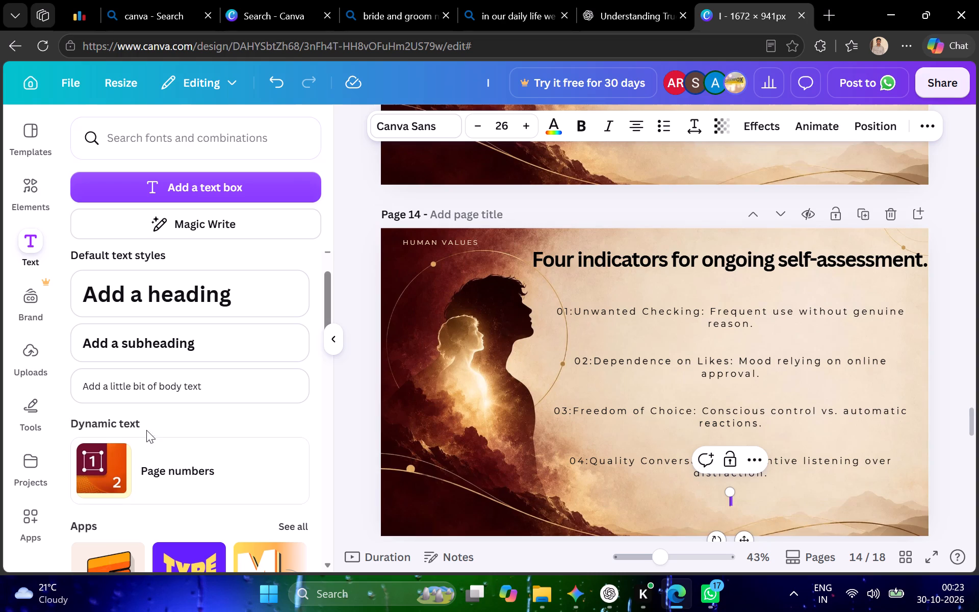
Add a subheading to page 14 and paste the cut quote "Technology should connect us without controlling us." into it.
scroll(179, 402, "down", 5)
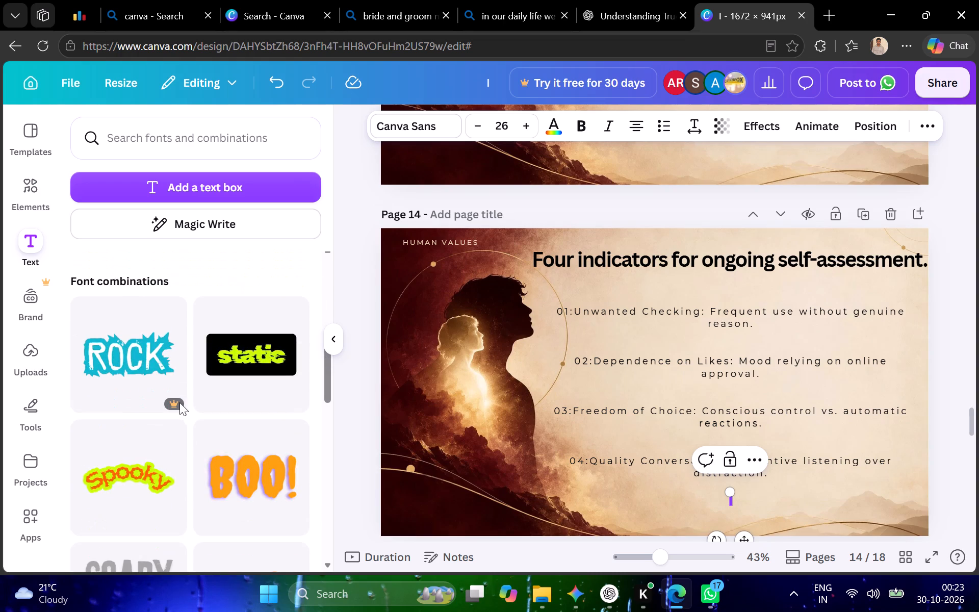
scroll(179, 402, "down", 6)
scroll(179, 402, "up", 8)
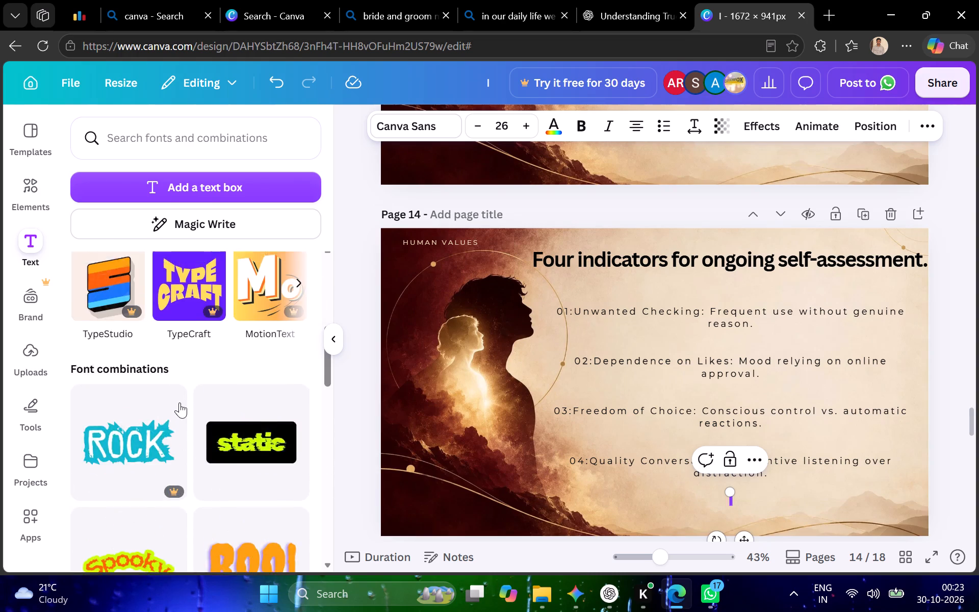
scroll(179, 402, "up", 4)
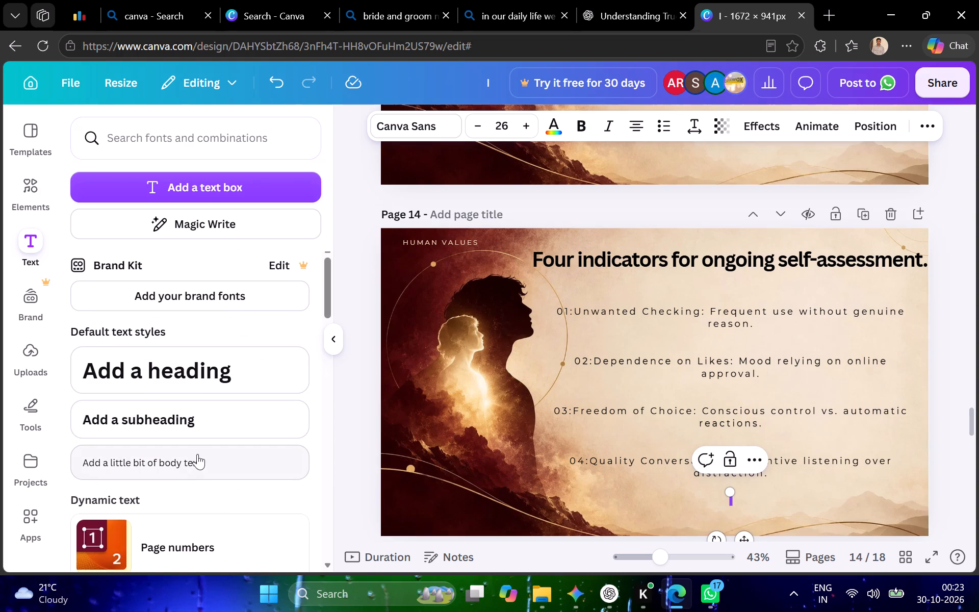
left_click(180, 422)
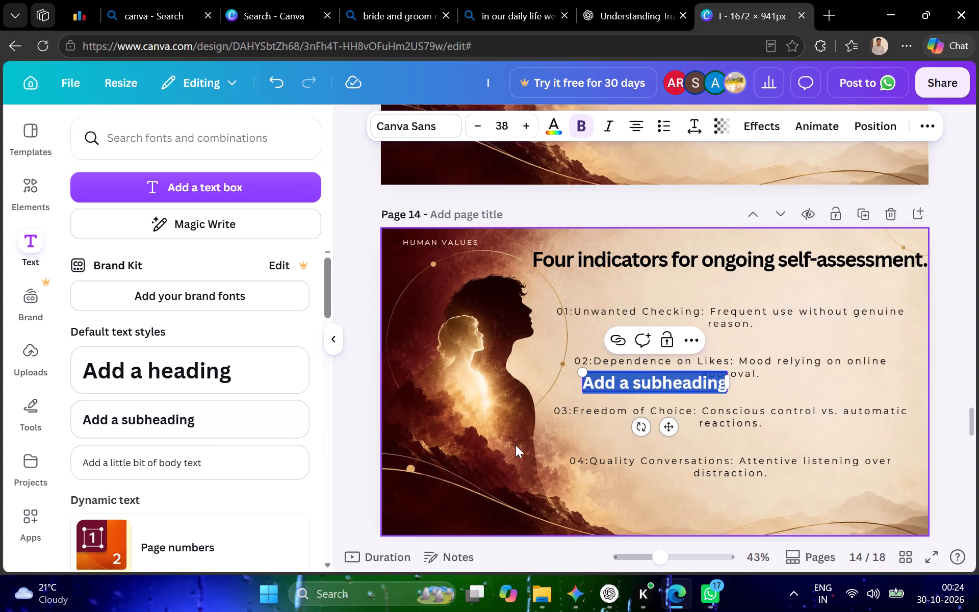
key("ctrl+v")
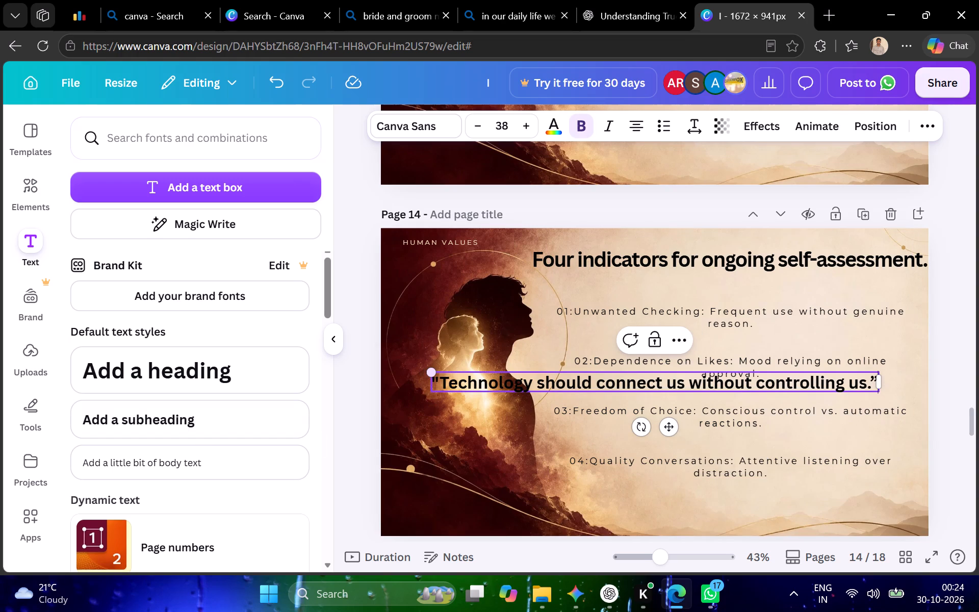
Place the quote subheading below the fourth indicator at the bottom of page 14 and shrink it to about size 31.8.
left_click_drag(669, 427, 722, 556)
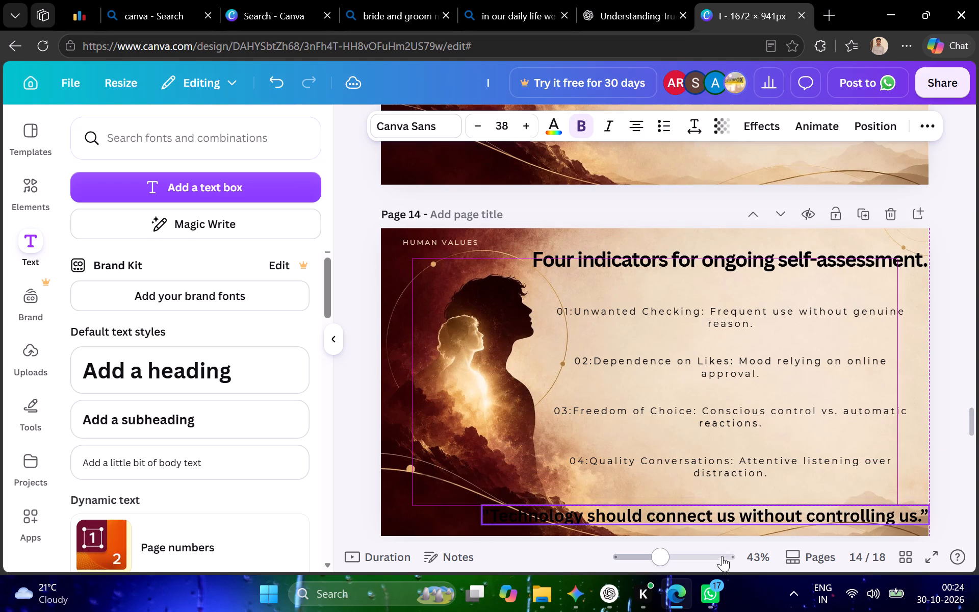
left_click_drag(722, 556, 723, 540)
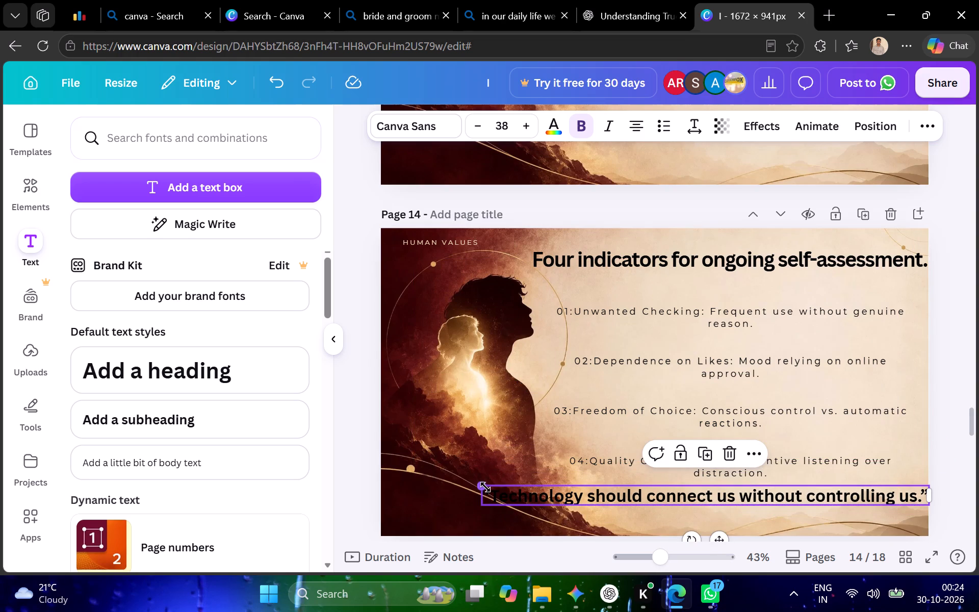
left_click_drag(485, 487, 543, 483)
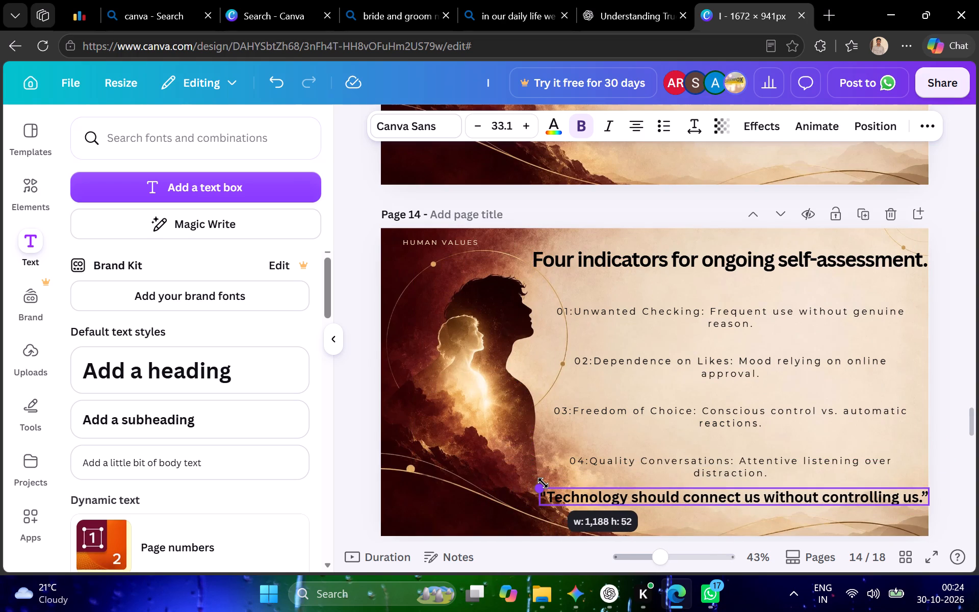
left_click_drag(543, 483, 554, 486)
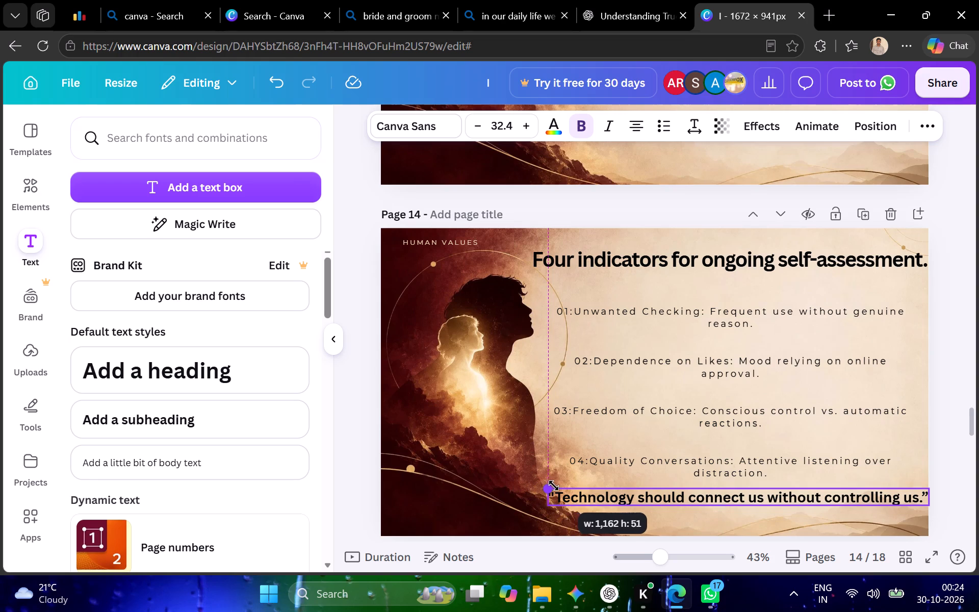
left_click_drag(554, 486, 558, 486)
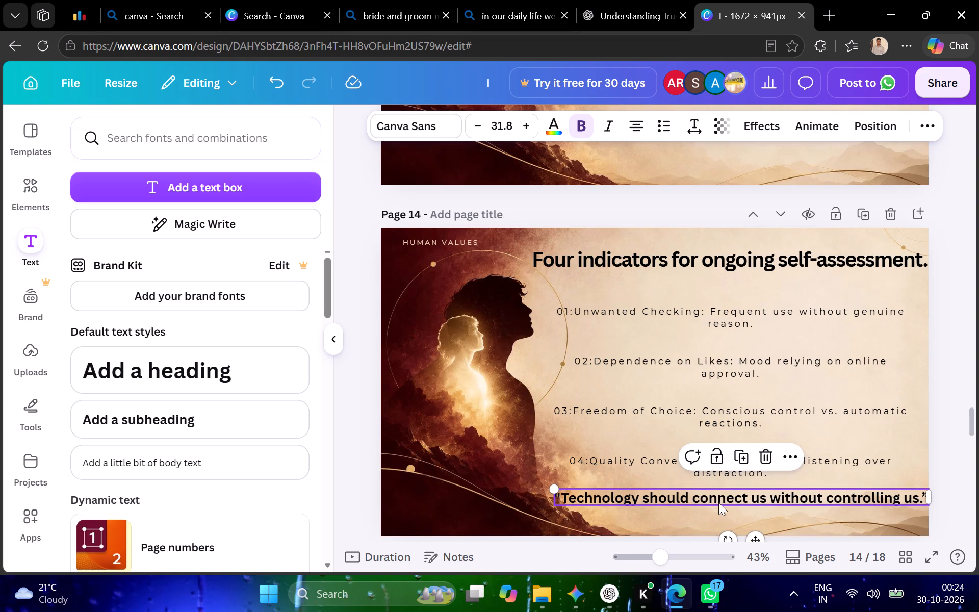
left_click_drag(738, 496, 737, 499)
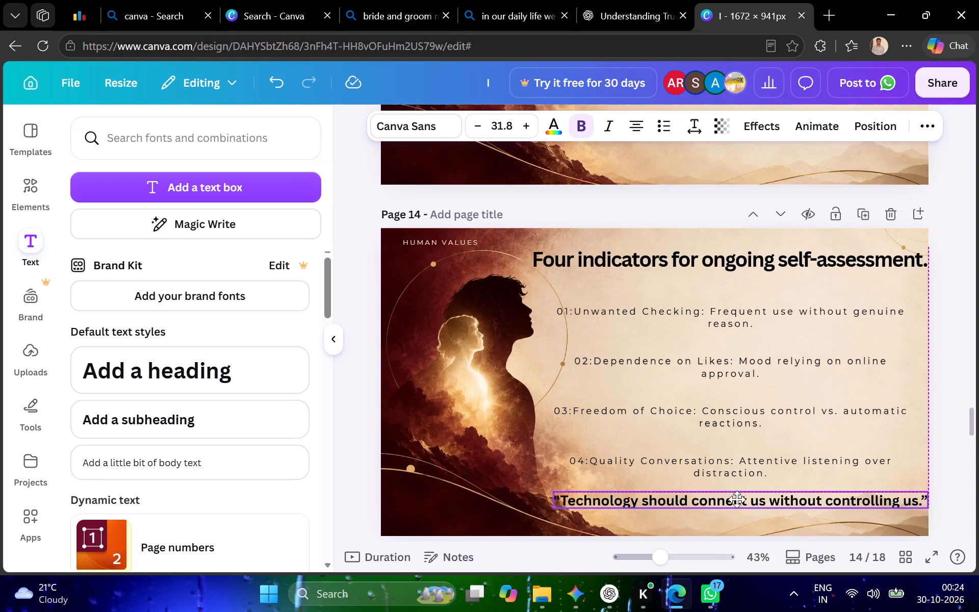
left_click_drag(737, 499, 738, 507)
Increase the font size of the four numbered indicator lines on page 14 to 21.7.
left_click(629, 441)
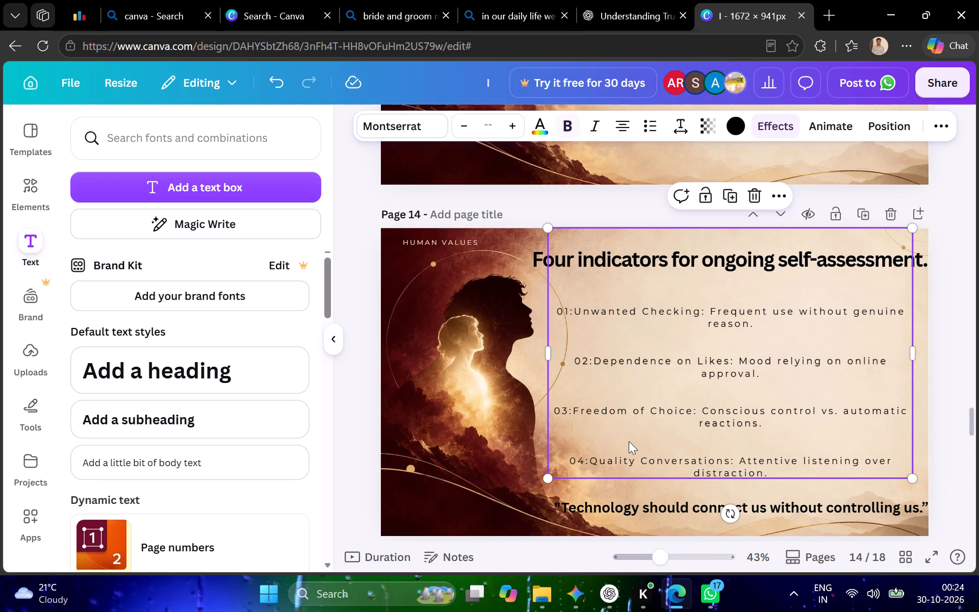
left_click(581, 331)
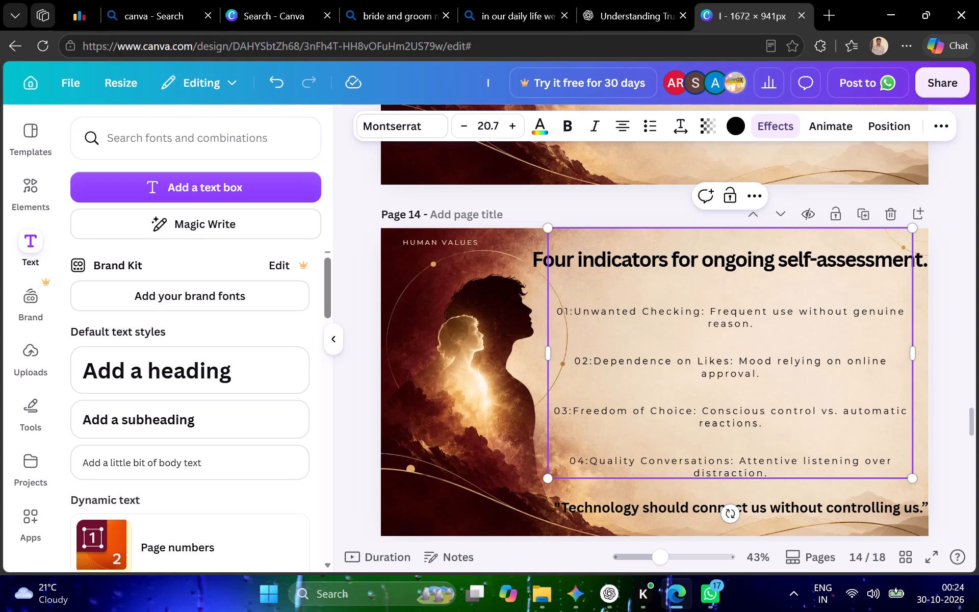
left_click(575, 305)
left_click_drag(557, 311, 557, 311)
left_click_drag(557, 311, 805, 470)
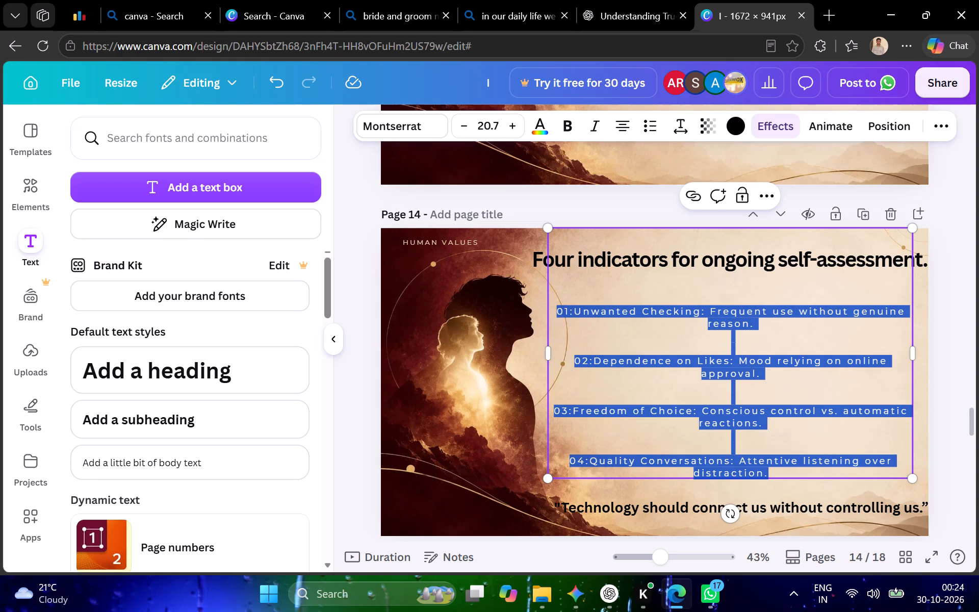
left_click(733, 124)
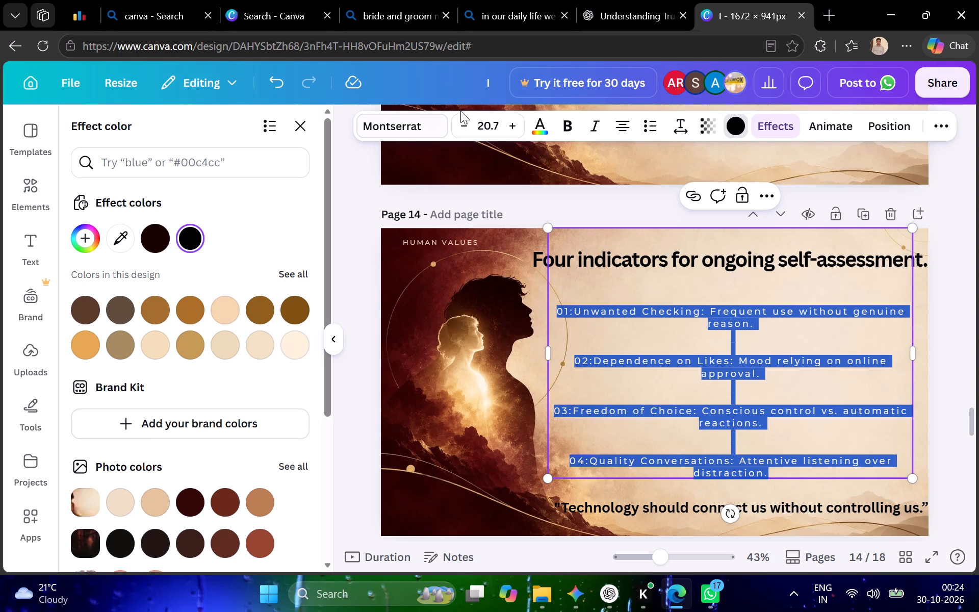
left_click(510, 121)
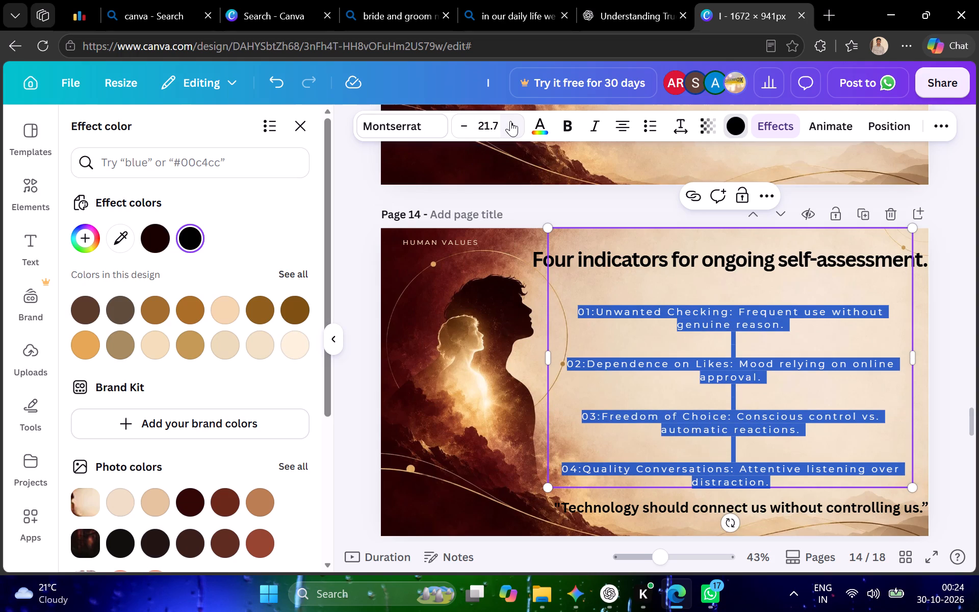
left_click(619, 272)
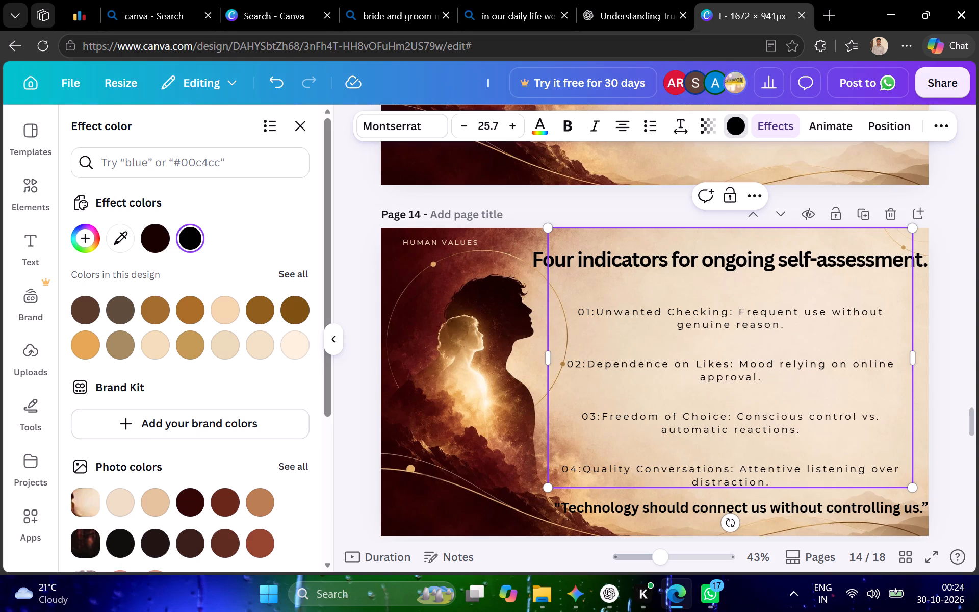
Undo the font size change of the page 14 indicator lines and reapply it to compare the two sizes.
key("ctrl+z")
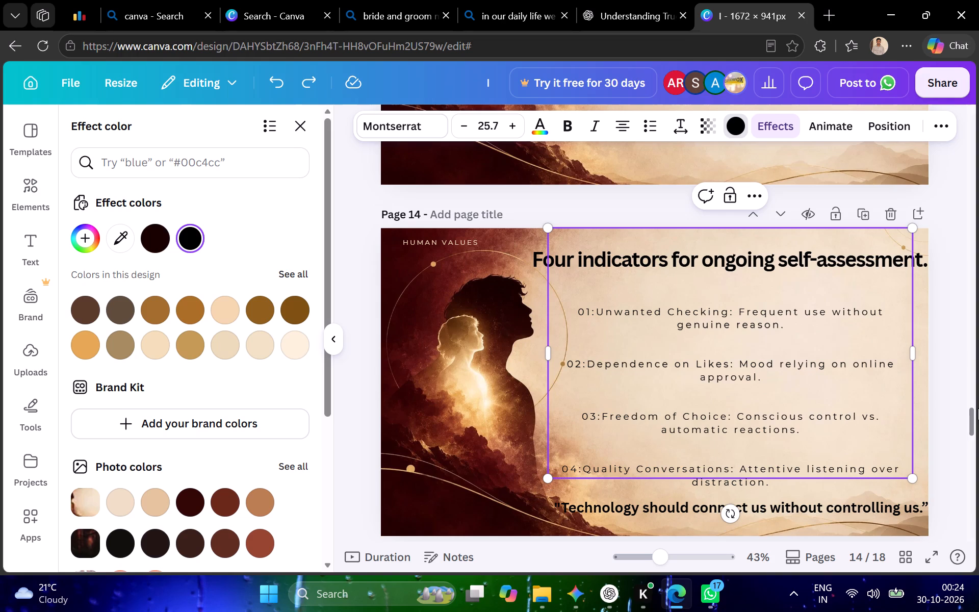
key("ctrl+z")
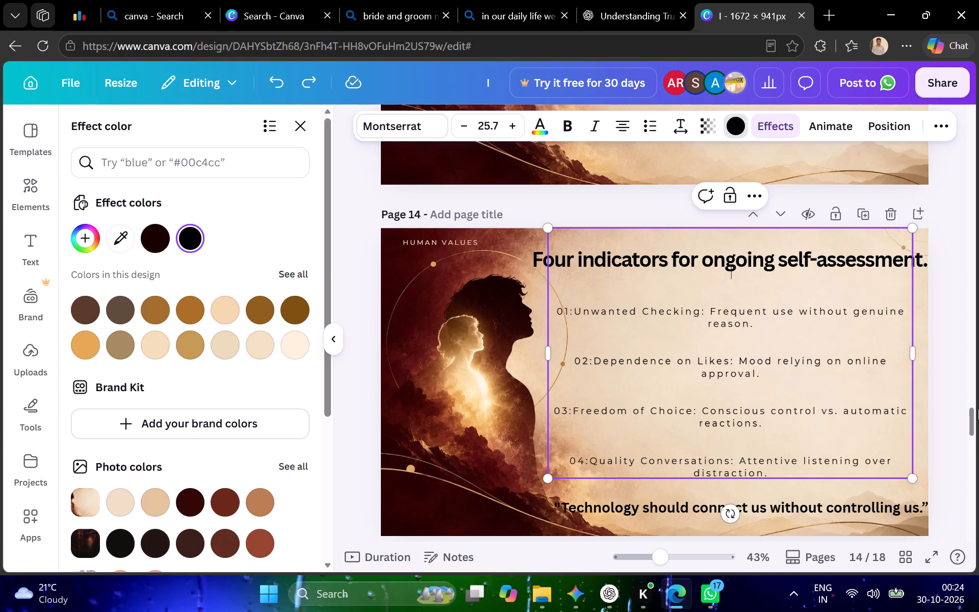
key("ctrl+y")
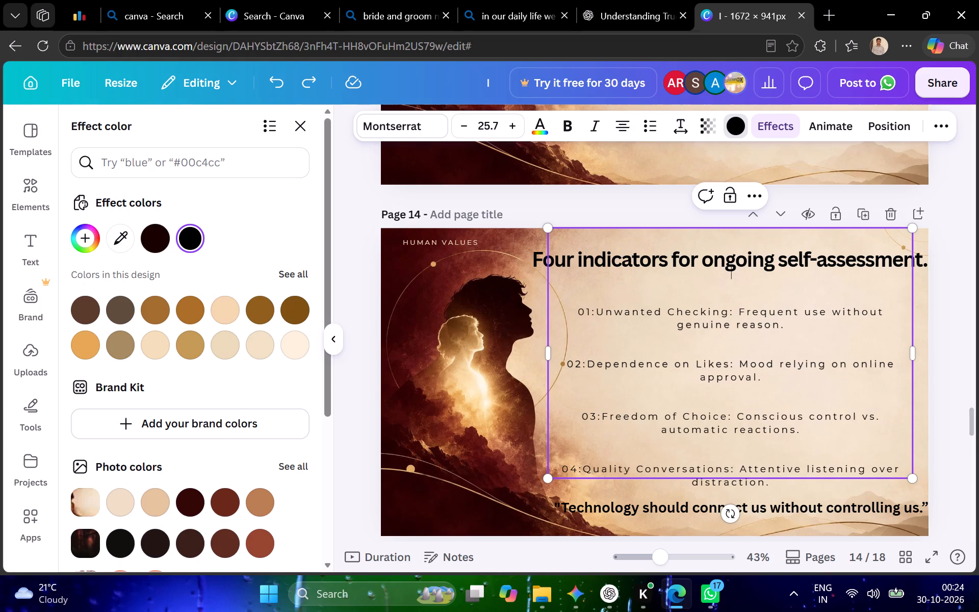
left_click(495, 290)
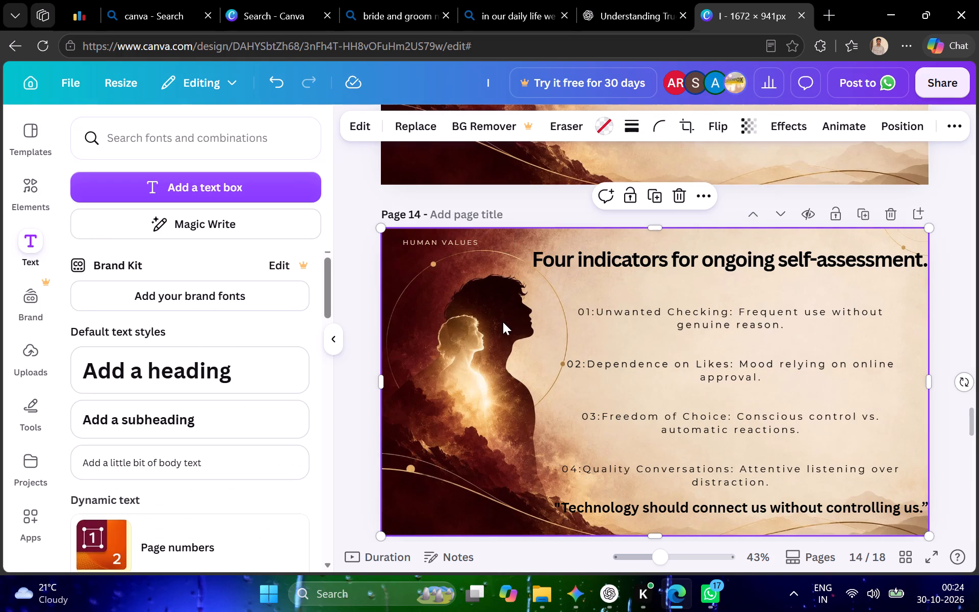
Make the label "Fear of Missing Out" bold in the body text of page 10.
scroll(503, 322, "up", 5)
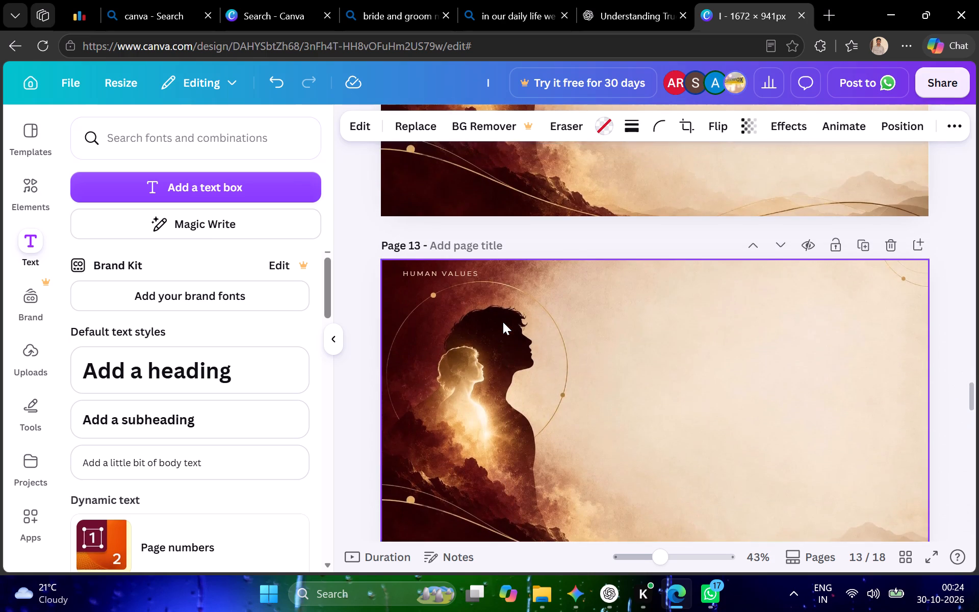
scroll(503, 322, "up", 10)
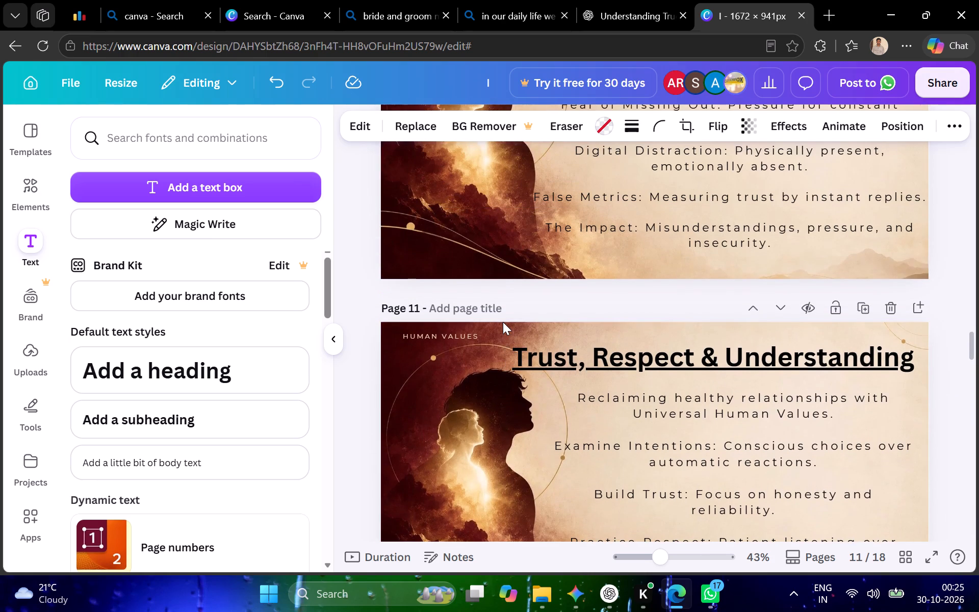
scroll(503, 322, "up", 3)
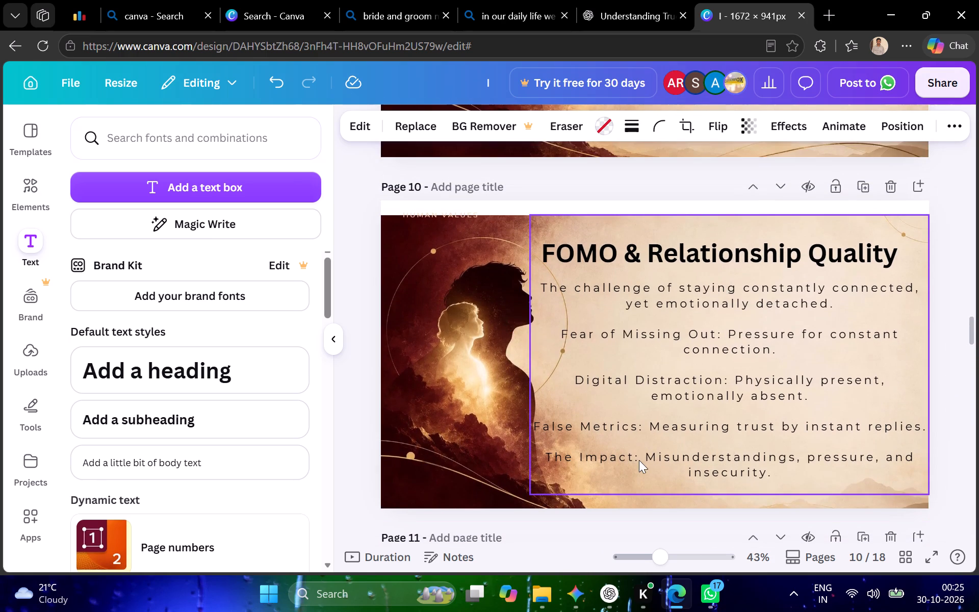
left_click(606, 432)
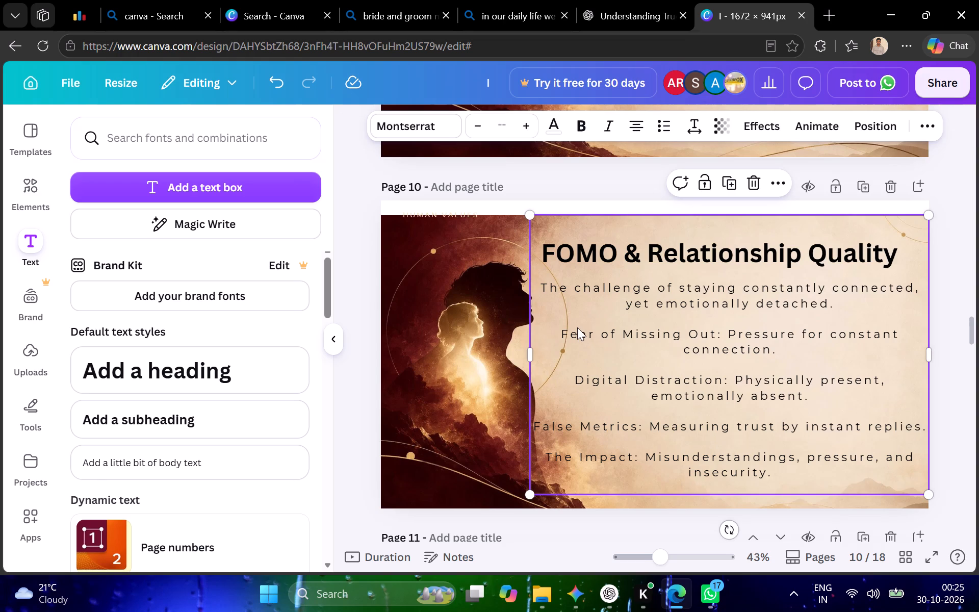
left_click(562, 332)
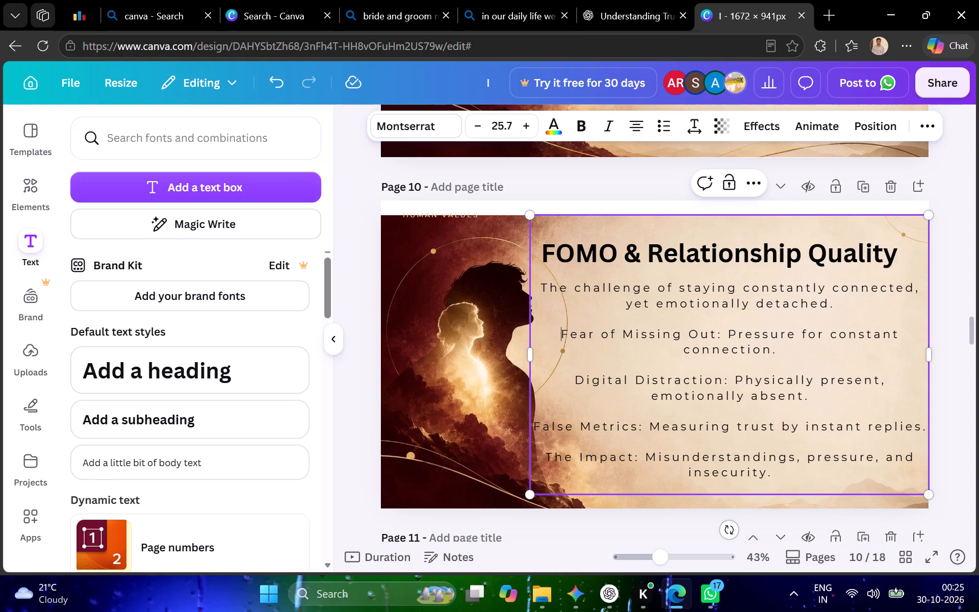
left_click(565, 331)
left_click_drag(565, 331, 646, 335)
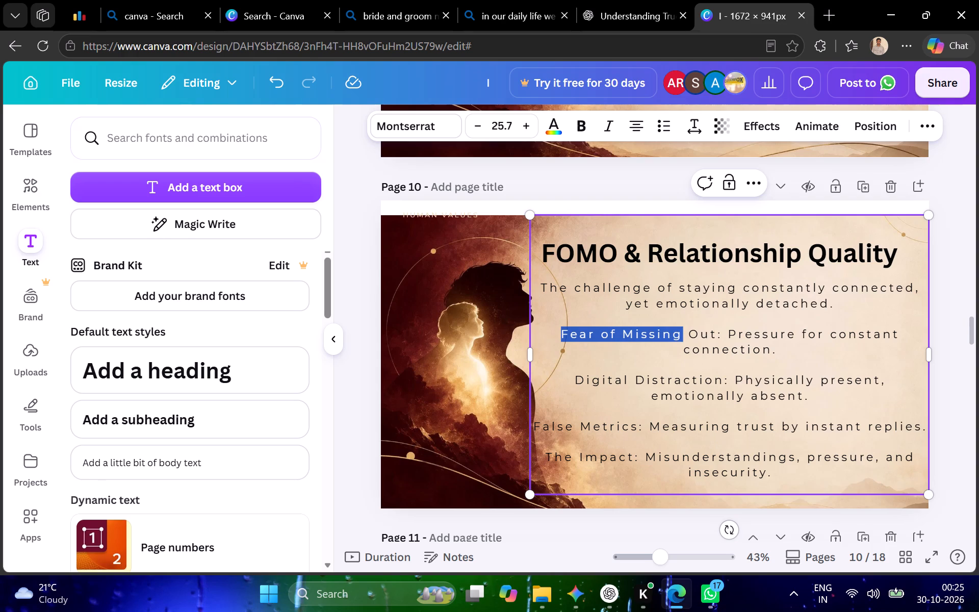
left_click_drag(646, 335, 690, 335)
left_click(575, 125)
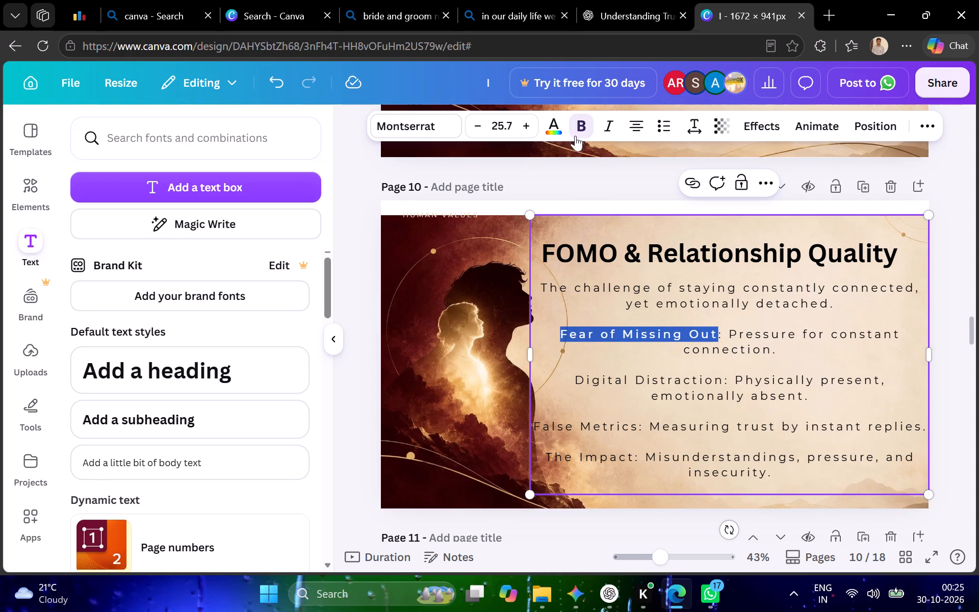
Make the labels "Digital Distraction", "False Metrics" and "The Impact" bold in the page 10 body text.
left_click(600, 361)
left_click_drag(576, 382, 720, 382)
left_click(575, 130)
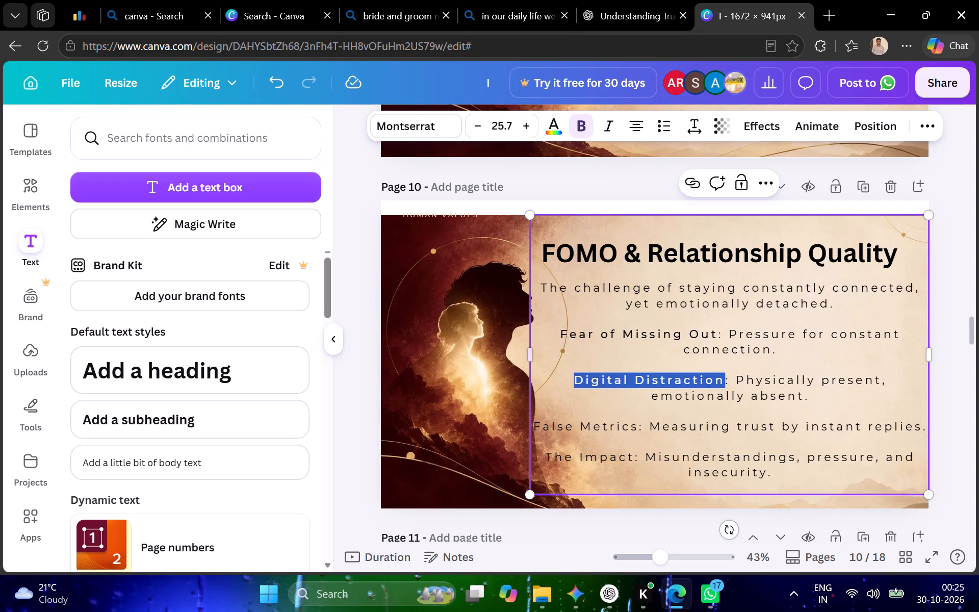
left_click_drag(534, 426, 559, 427)
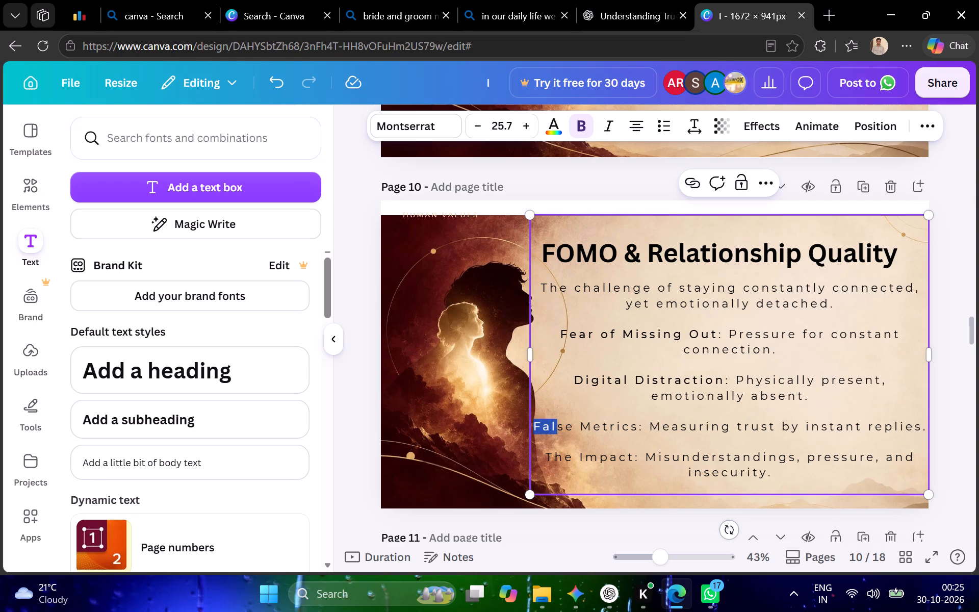
left_click_drag(559, 427, 637, 428)
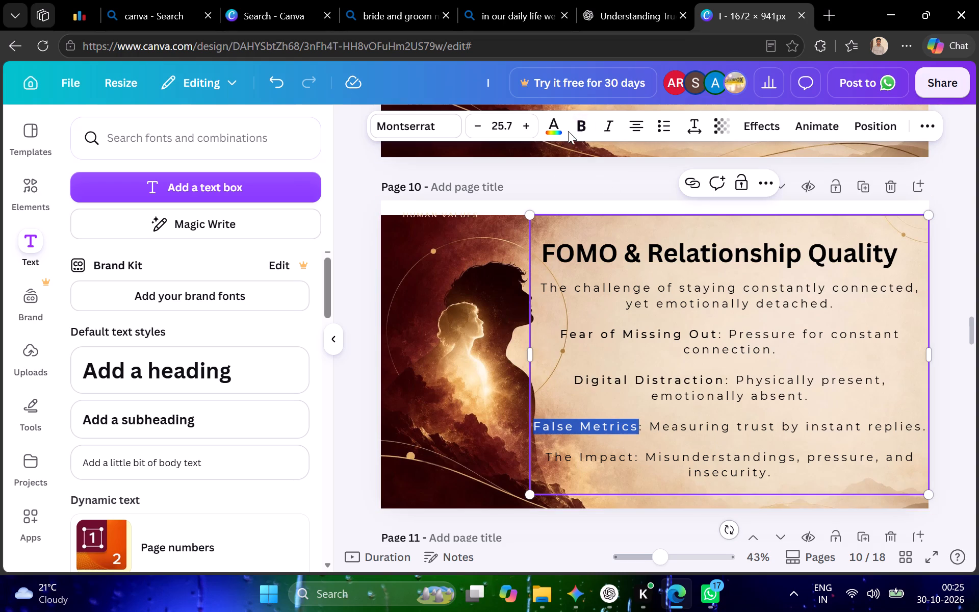
left_click(580, 125)
left_click_drag(552, 454, 624, 456)
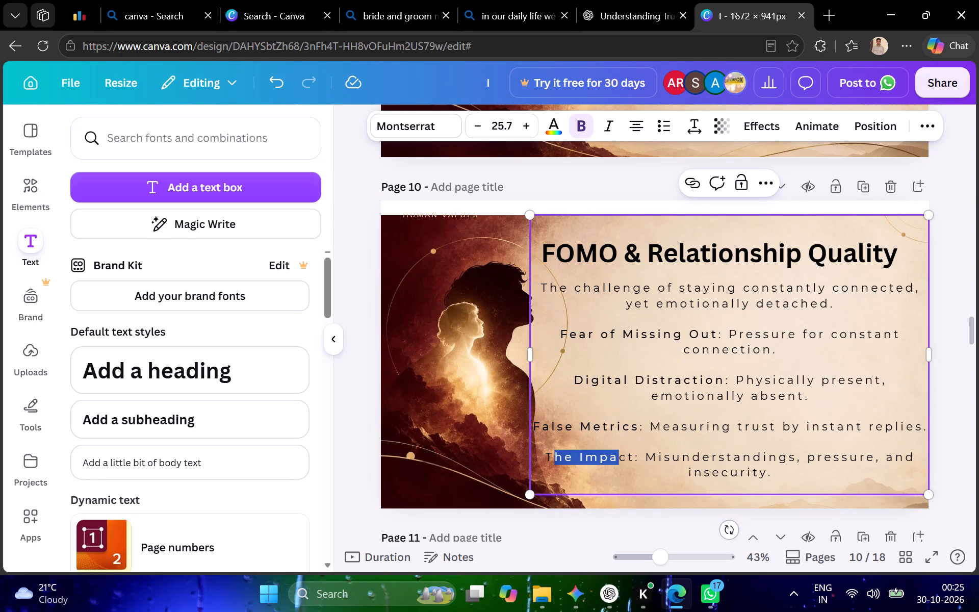
left_click_drag(624, 456, 630, 457)
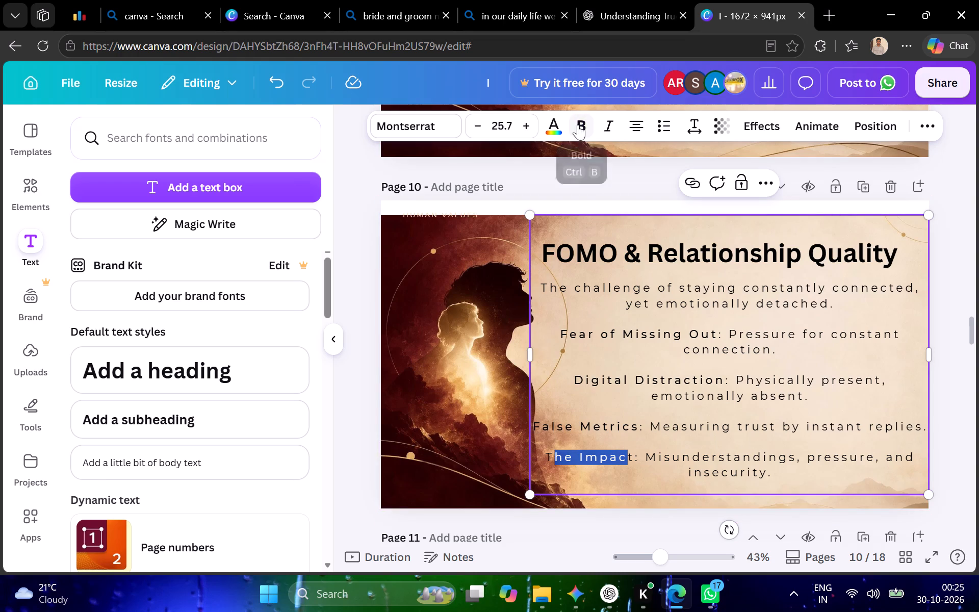
left_click(578, 124)
left_click(575, 313)
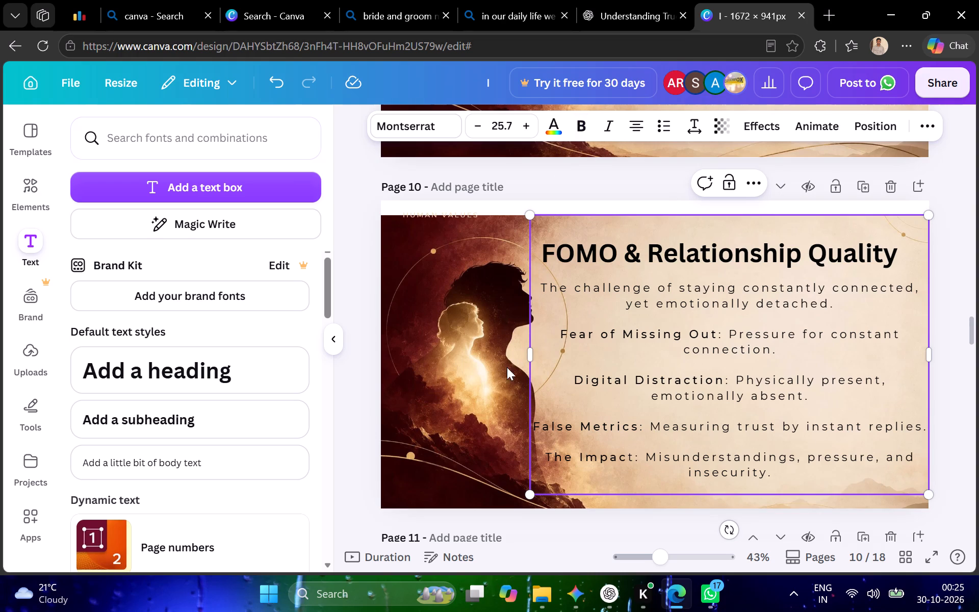
Look over the body text on the pages around page 10, through to page 11.
left_click(489, 366)
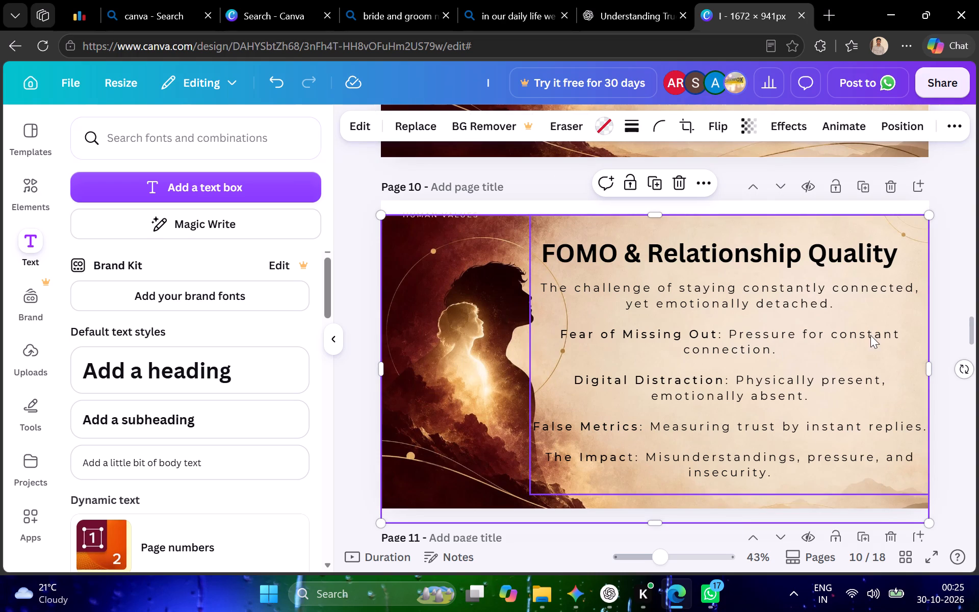
scroll(593, 315, "up", 5)
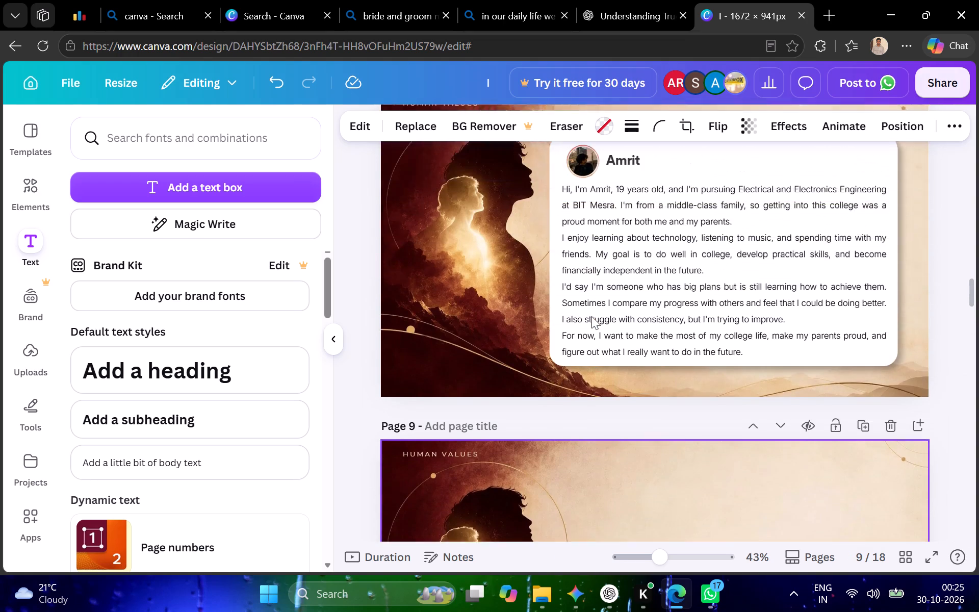
scroll(591, 316, "down", 3)
scroll(589, 320, "up", 3)
scroll(586, 325, "down", 8)
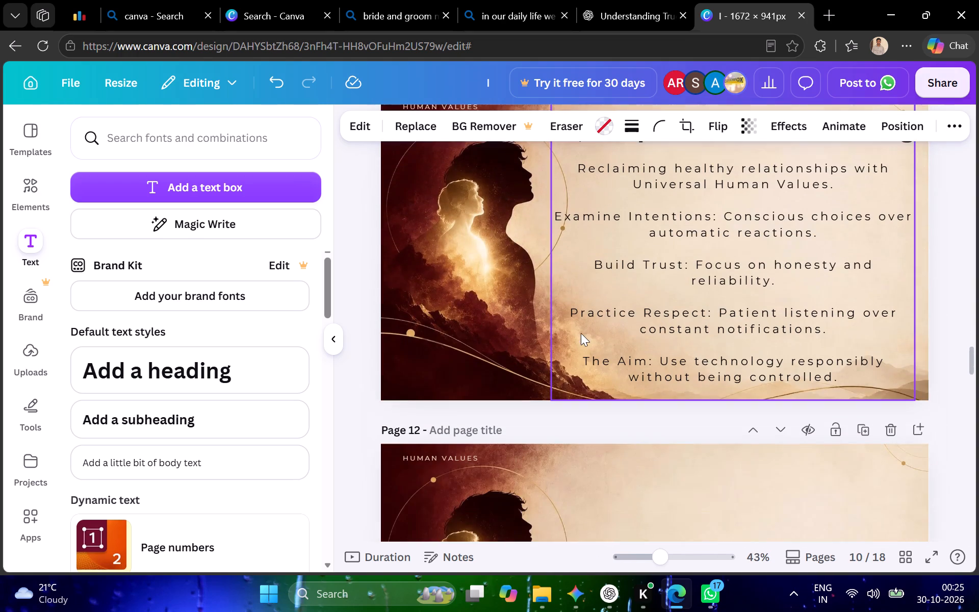
left_click(511, 312)
scroll(471, 316, "up", 1)
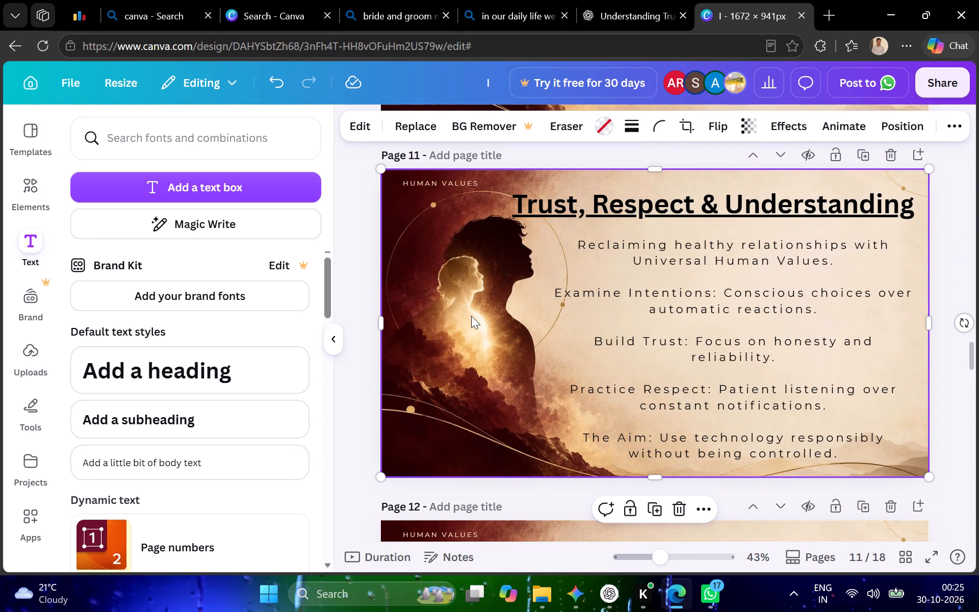
scroll(471, 316, "up", 3)
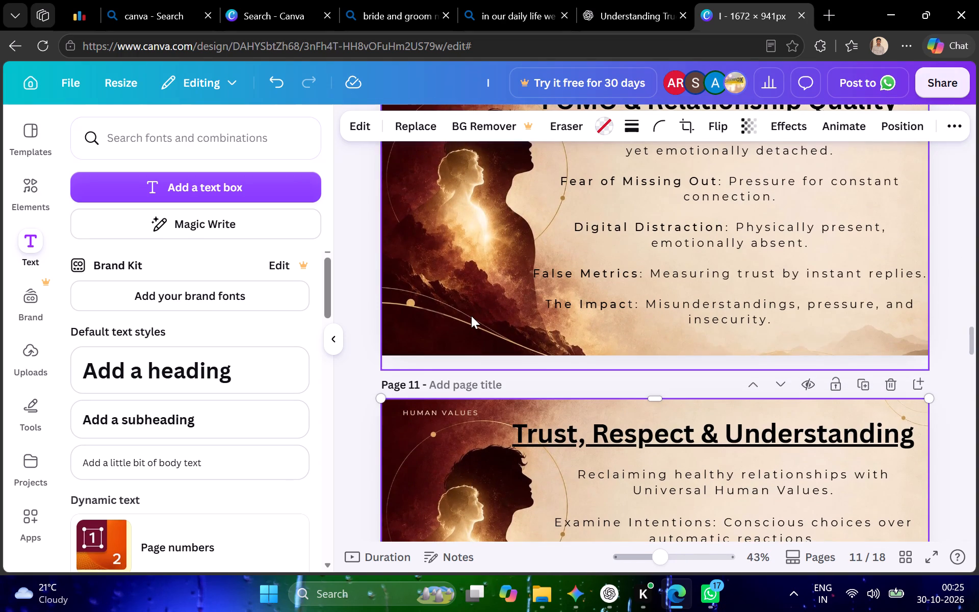
scroll(471, 316, "down", 2)
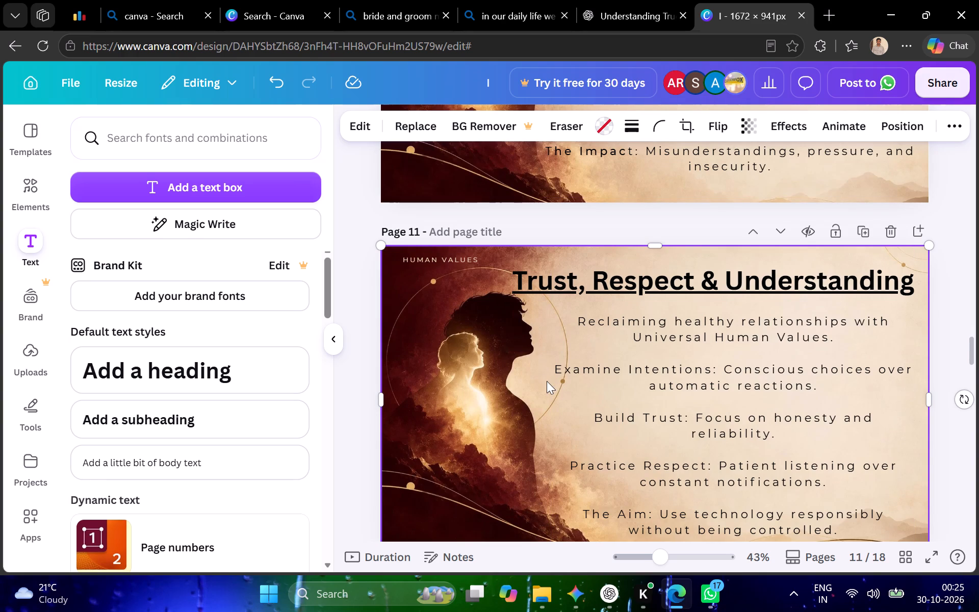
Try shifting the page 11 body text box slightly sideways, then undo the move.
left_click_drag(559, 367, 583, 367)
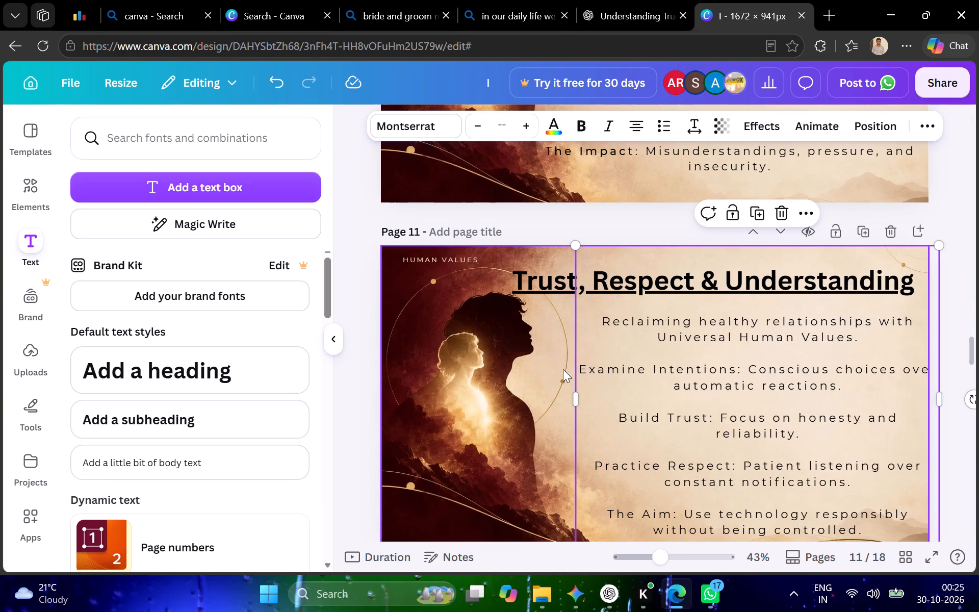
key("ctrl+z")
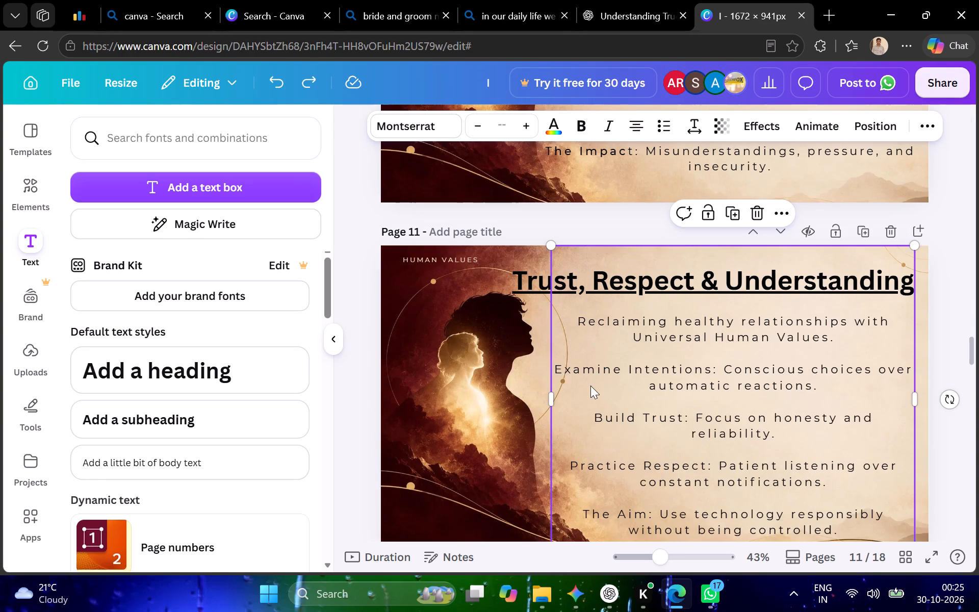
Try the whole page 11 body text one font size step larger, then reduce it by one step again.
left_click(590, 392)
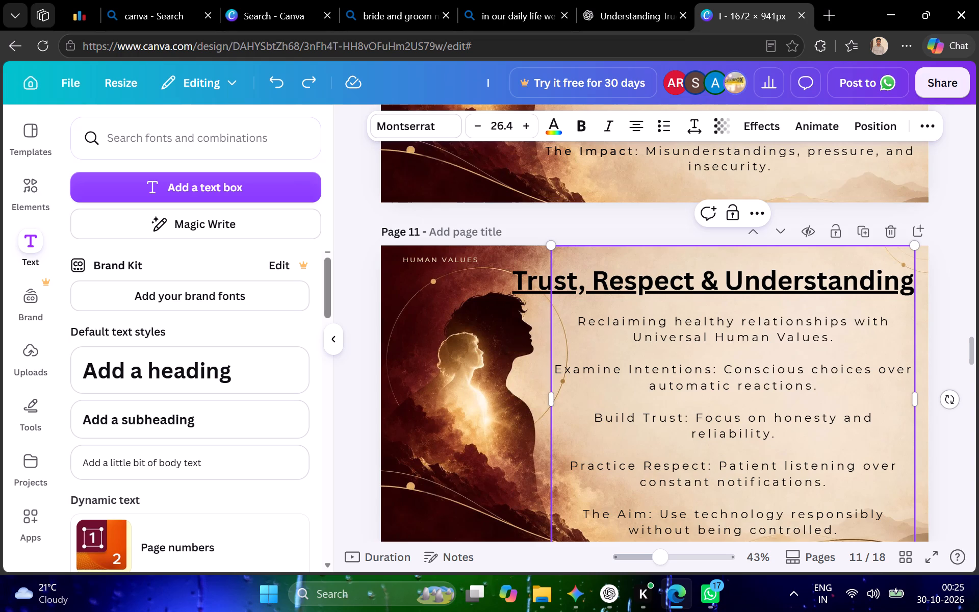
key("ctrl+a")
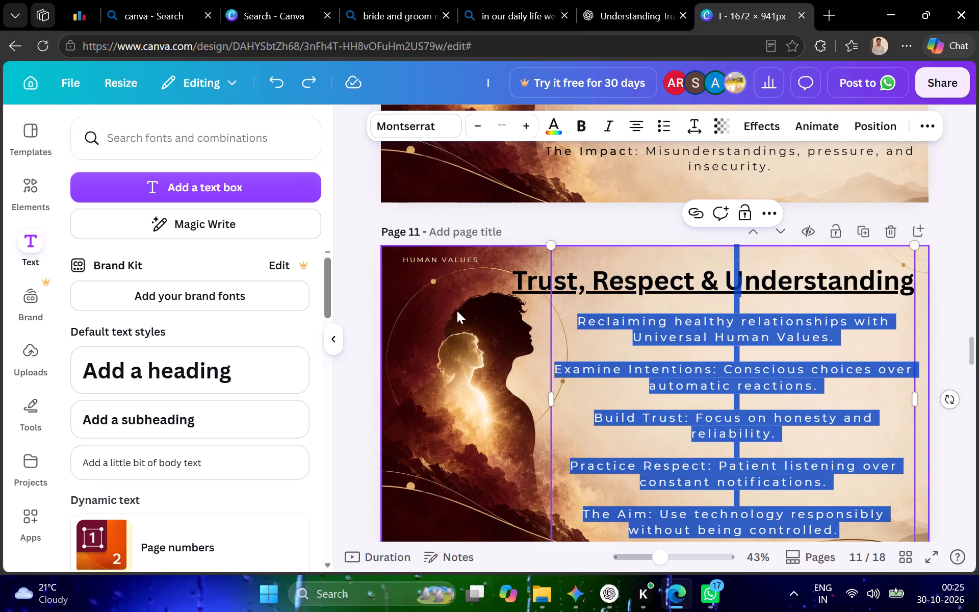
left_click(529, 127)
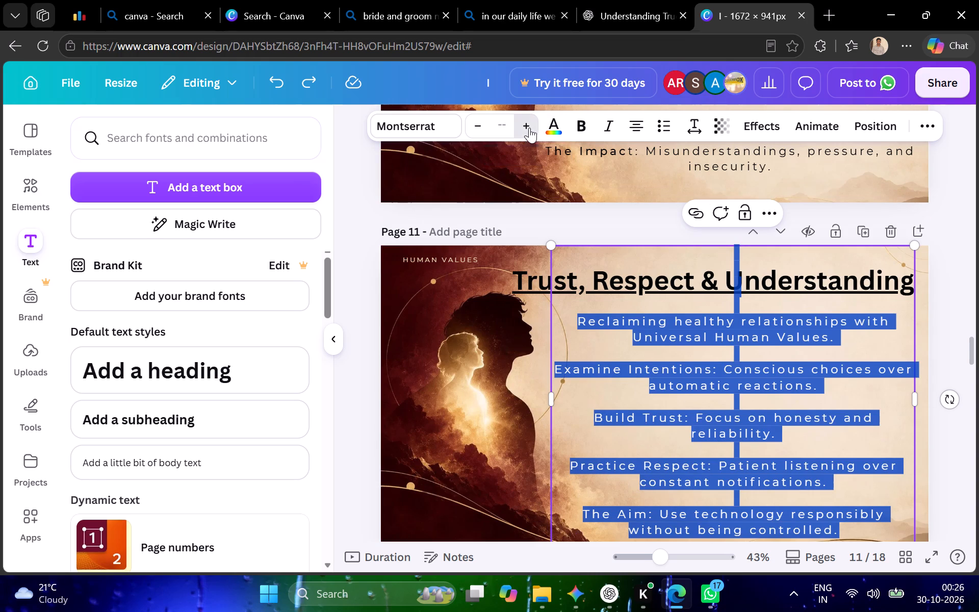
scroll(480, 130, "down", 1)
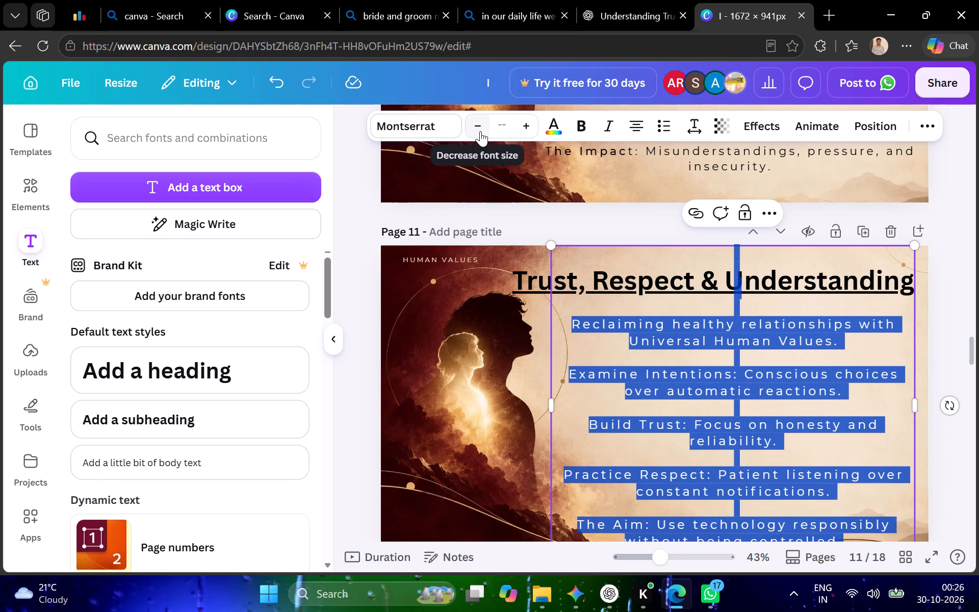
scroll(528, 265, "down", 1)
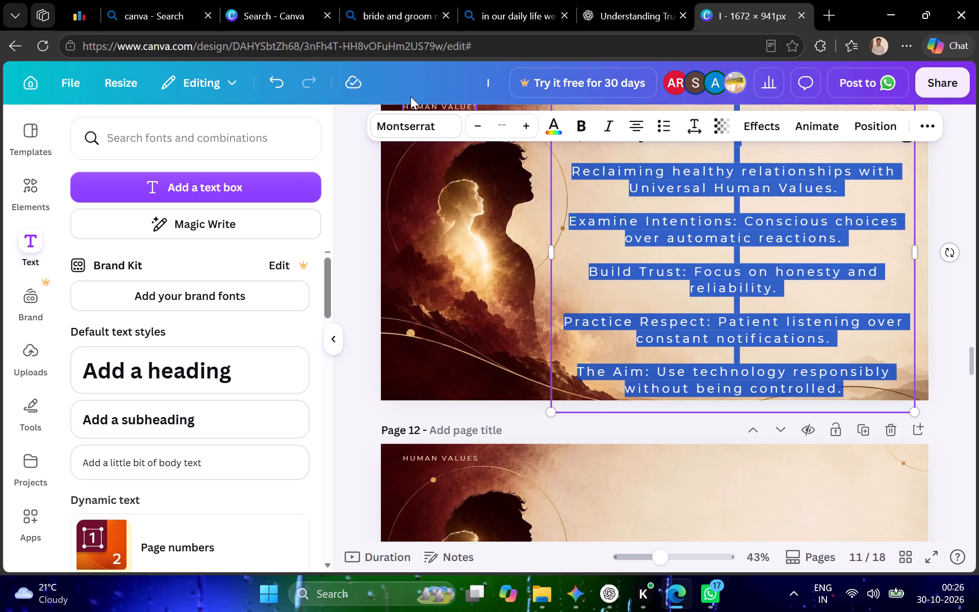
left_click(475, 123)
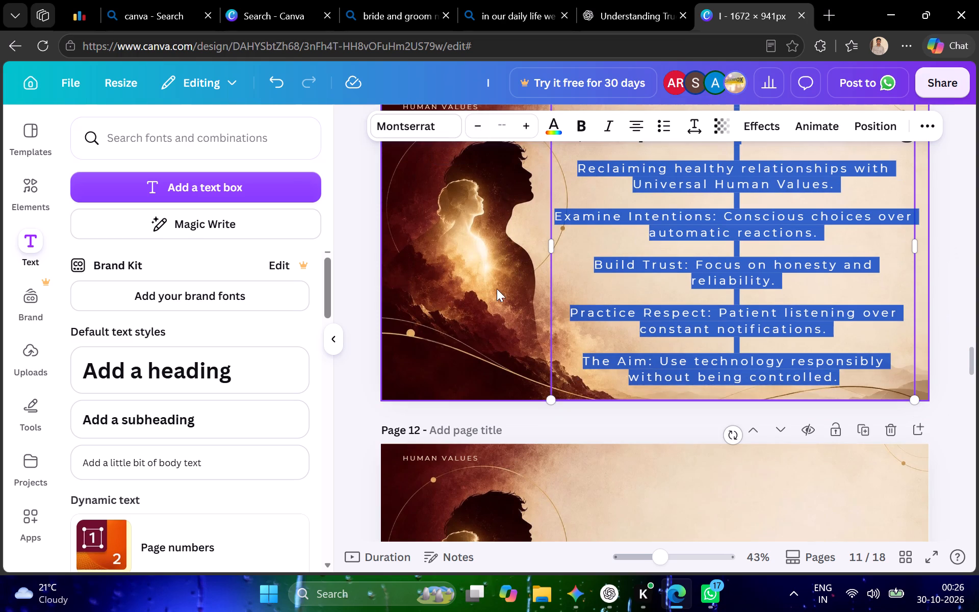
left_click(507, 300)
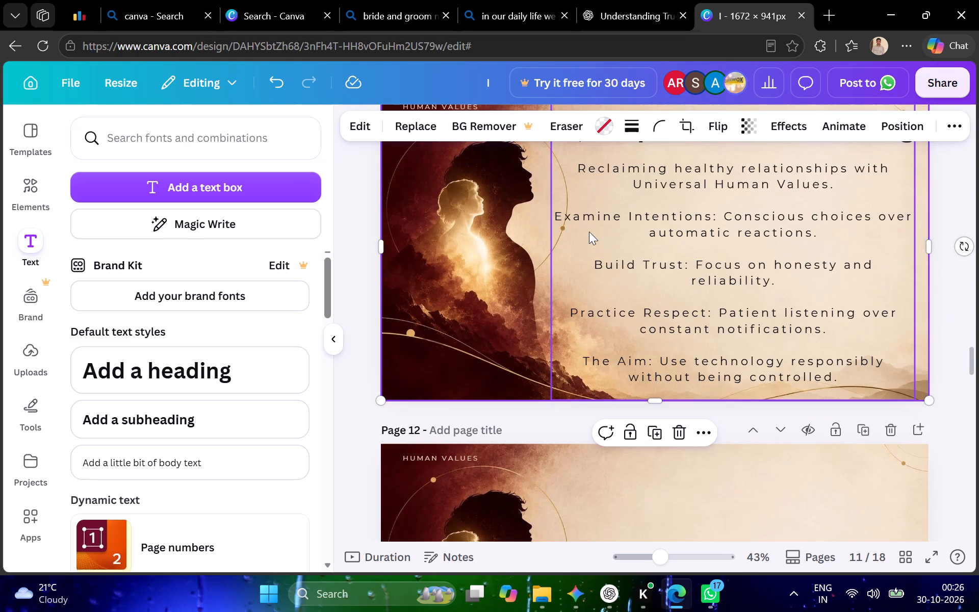
Make the labels "Examine Intentions:", "Build Trust:", "Practice Respect:" and "The Aim:" bold in the page 11 body text.
scroll(588, 232, "up", 1)
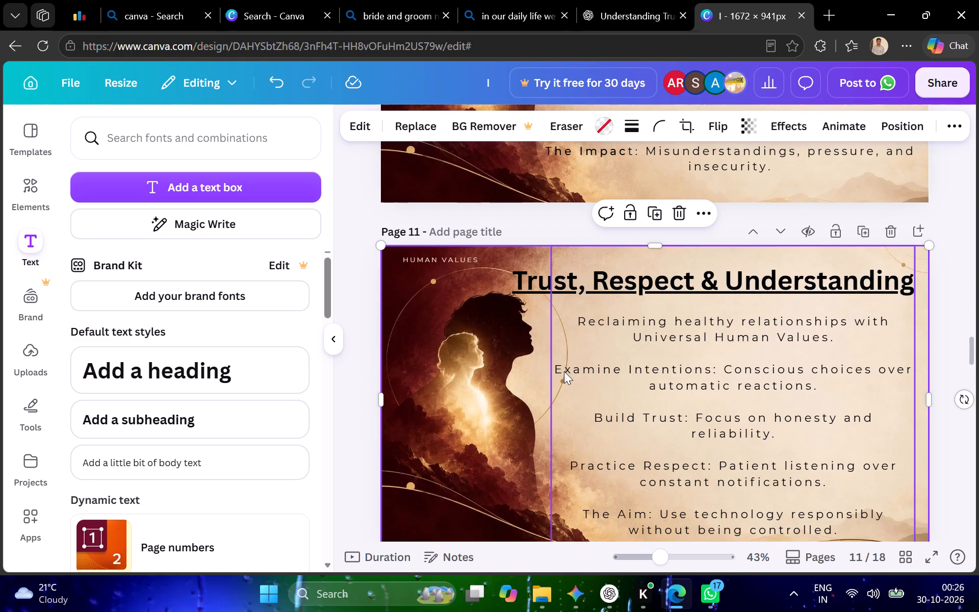
left_click(564, 372)
left_click(572, 369)
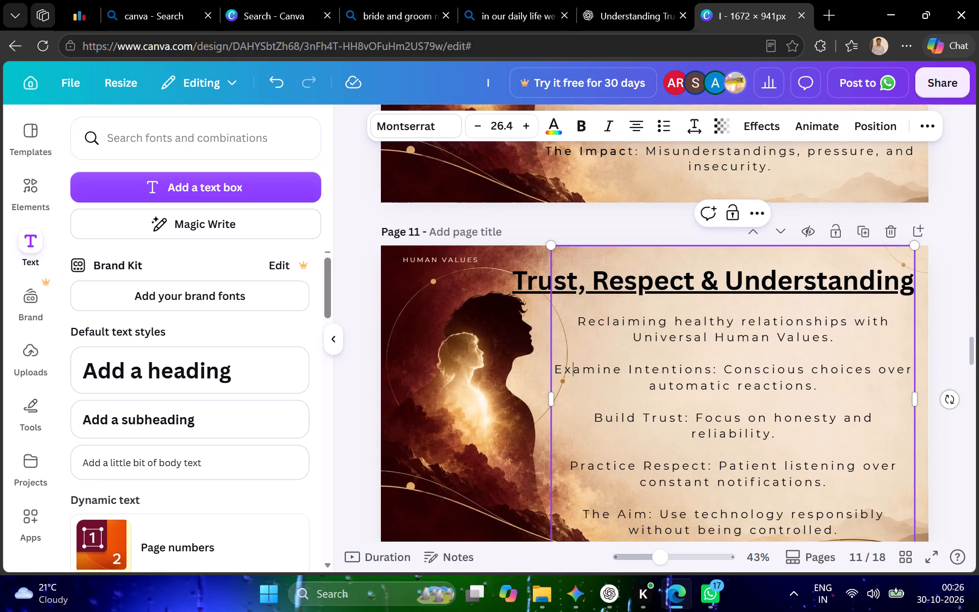
left_click_drag(716, 372, 581, 375)
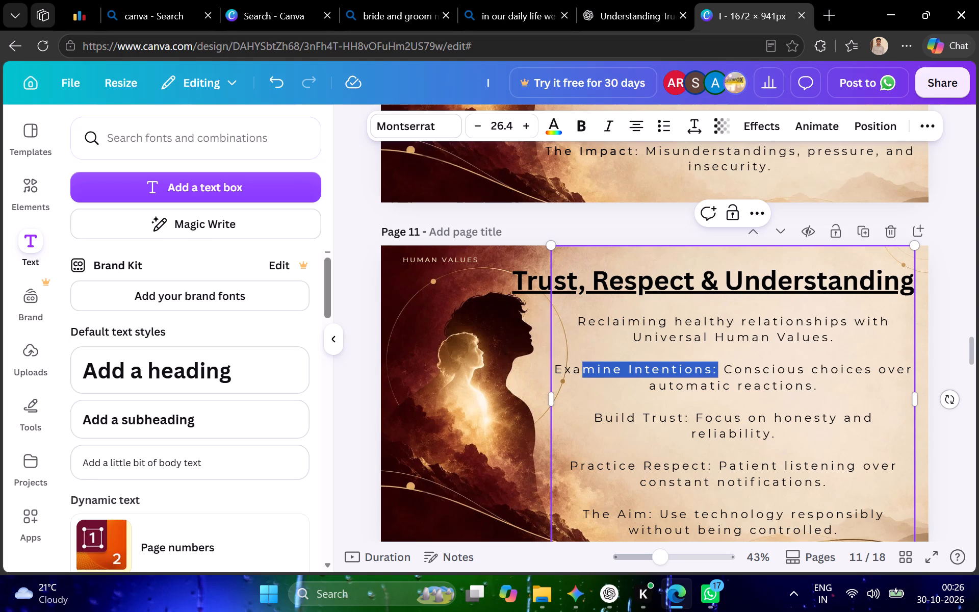
left_click_drag(581, 375, 557, 375)
left_click(577, 130)
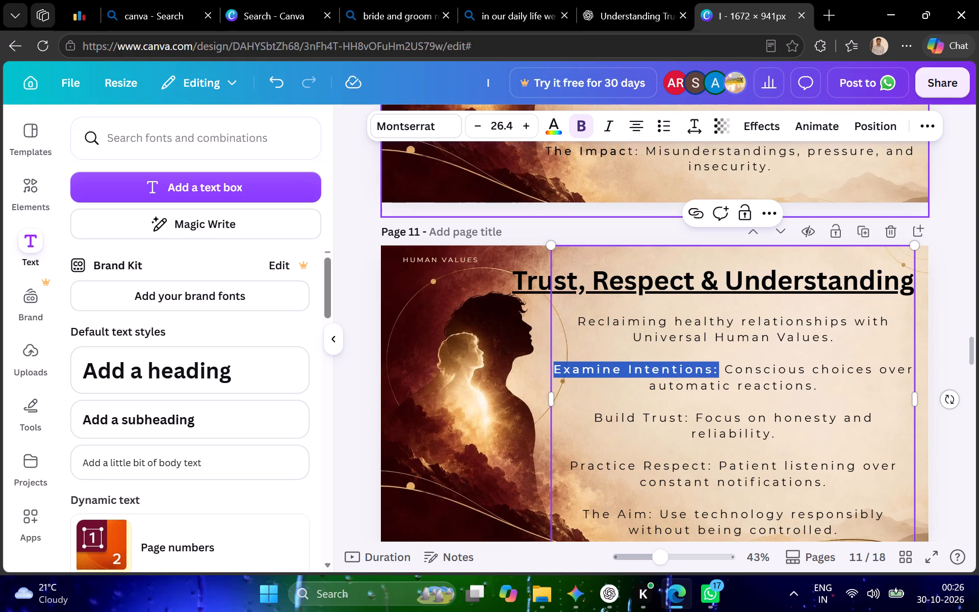
left_click_drag(689, 417, 594, 418)
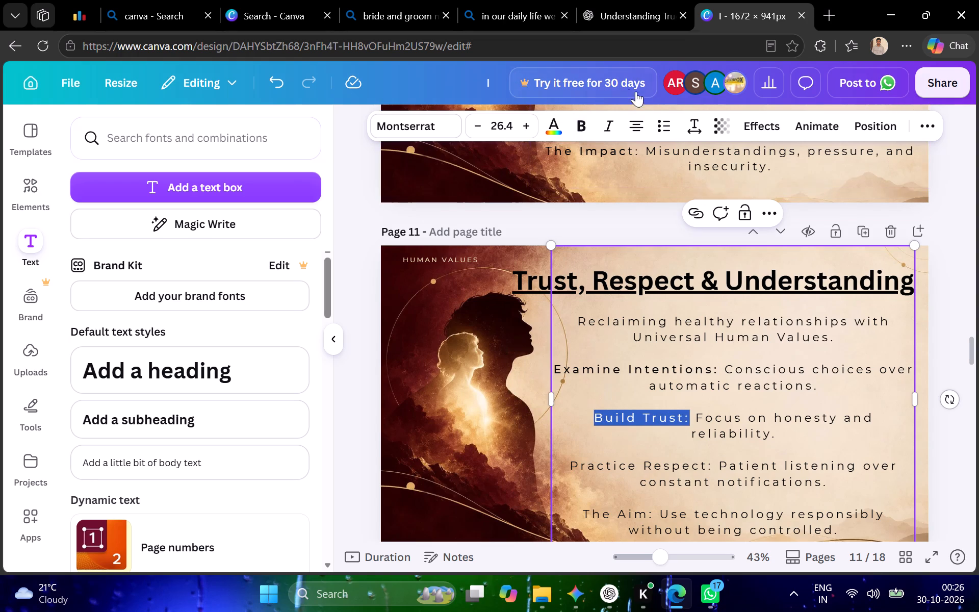
left_click(583, 132)
scroll(675, 256, "down", 1)
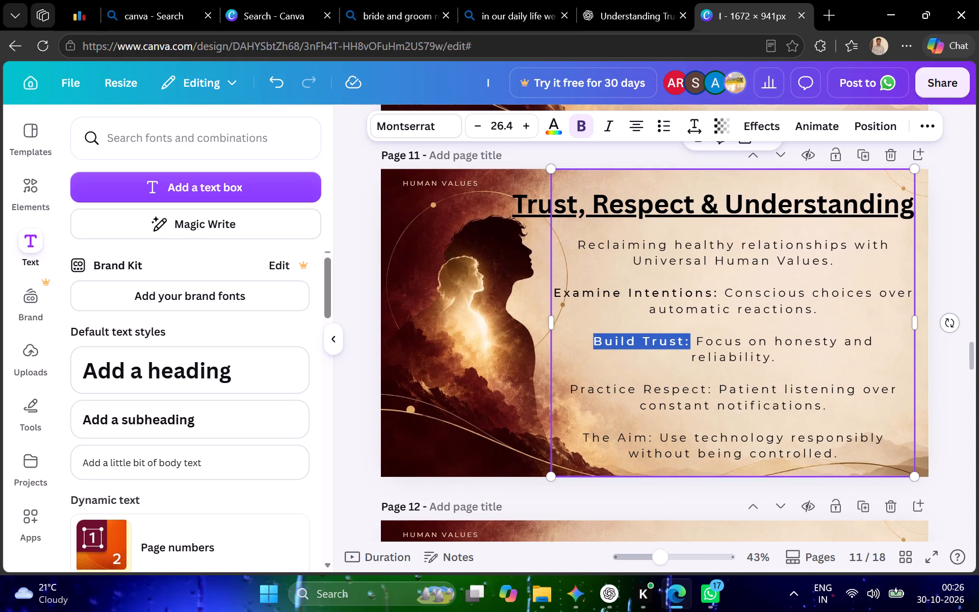
left_click_drag(713, 390, 574, 391)
left_click(582, 127)
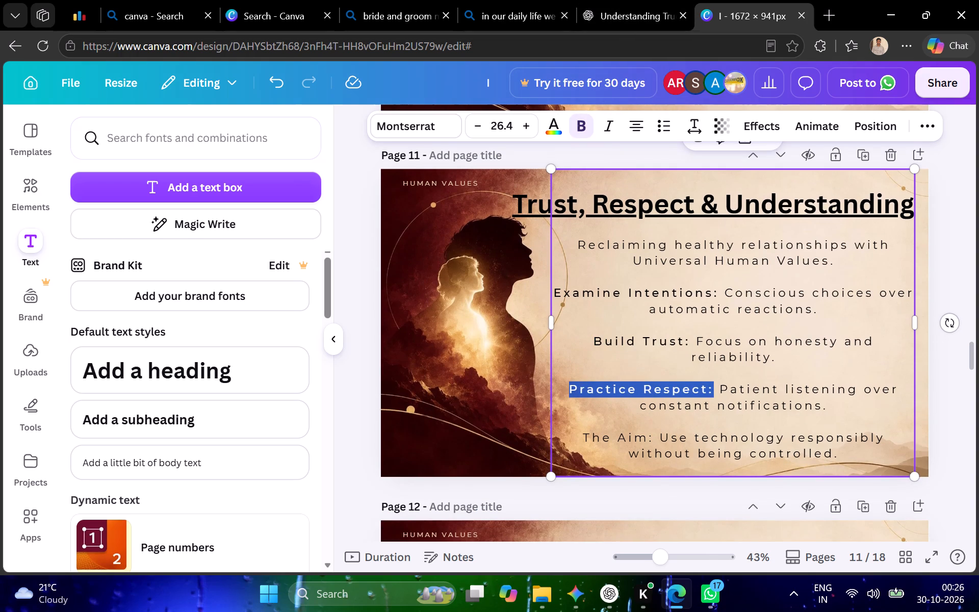
left_click_drag(652, 441, 587, 435)
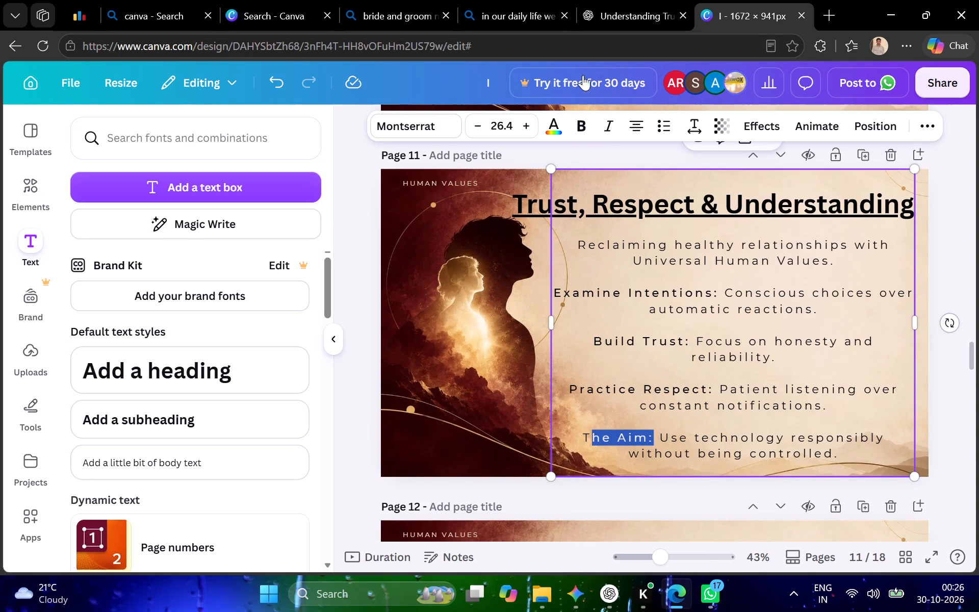
left_click(584, 124)
left_click(473, 366)
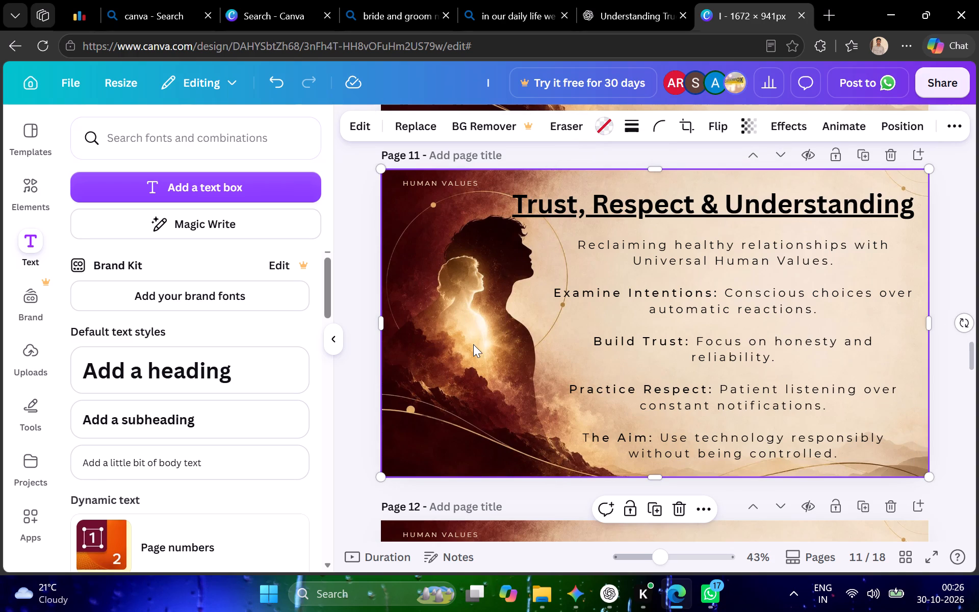
left_click(512, 300)
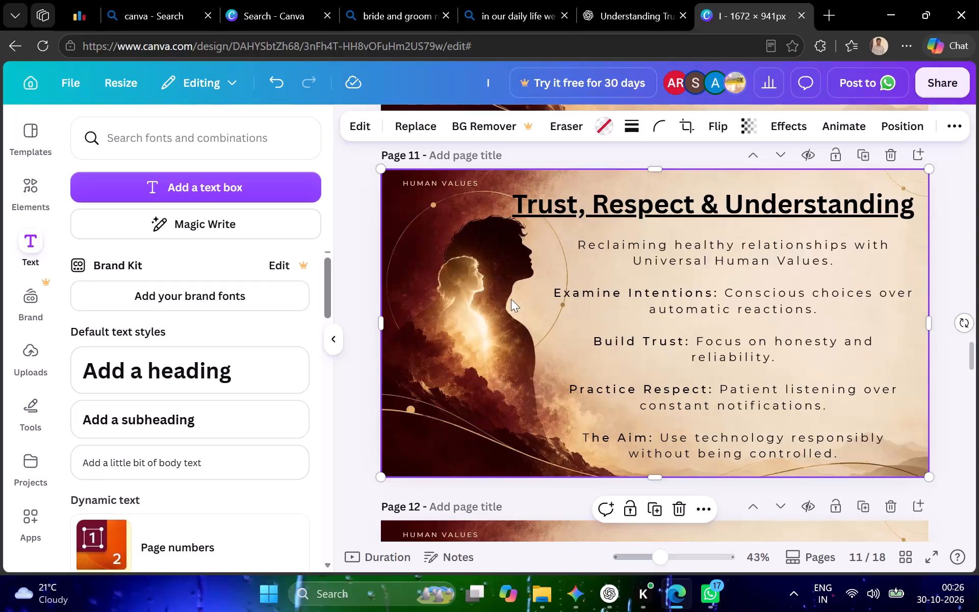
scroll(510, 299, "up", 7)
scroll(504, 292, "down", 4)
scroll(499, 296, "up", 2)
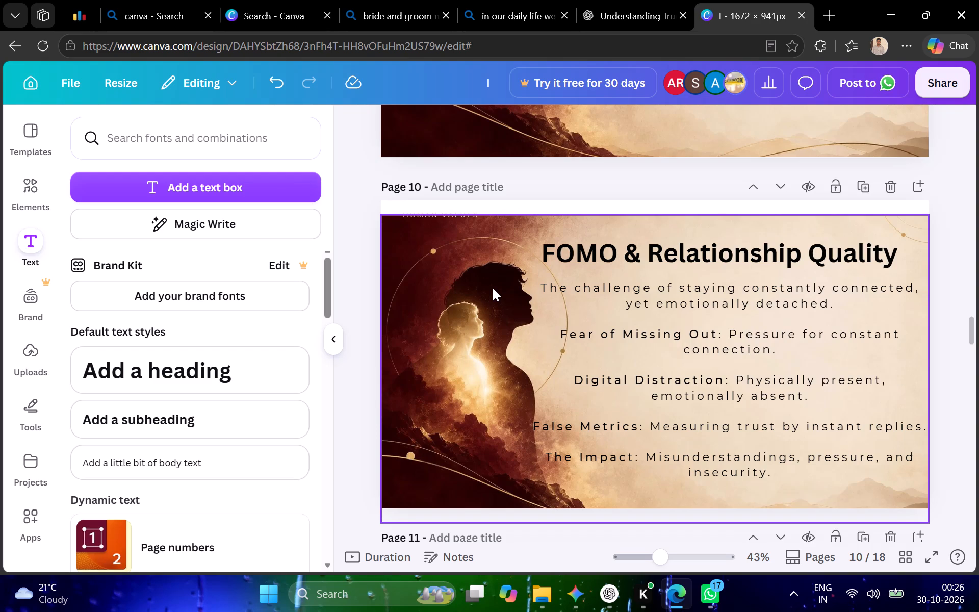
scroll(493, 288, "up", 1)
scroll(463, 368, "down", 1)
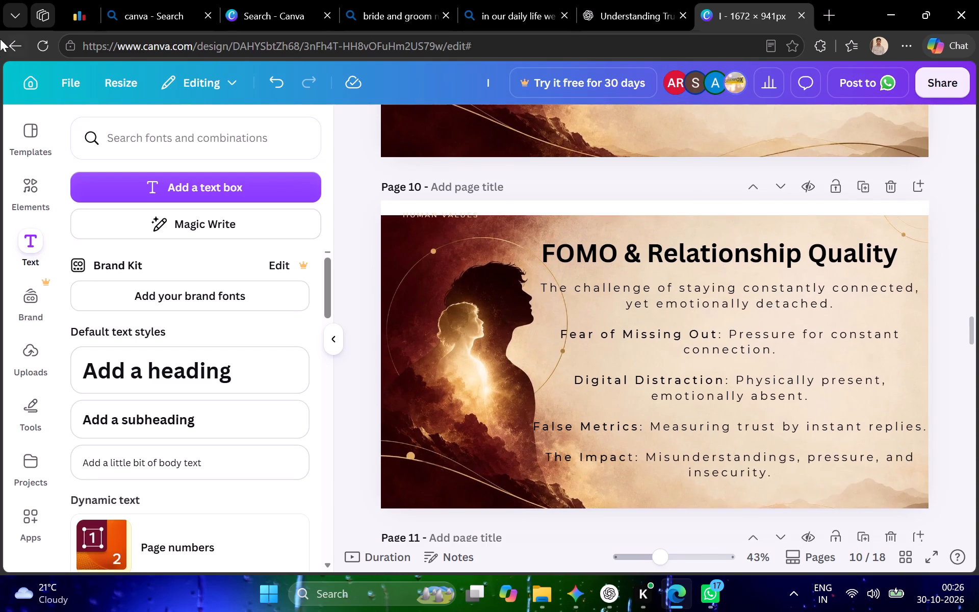
Save the Human Values design.
left_click(62, 80)
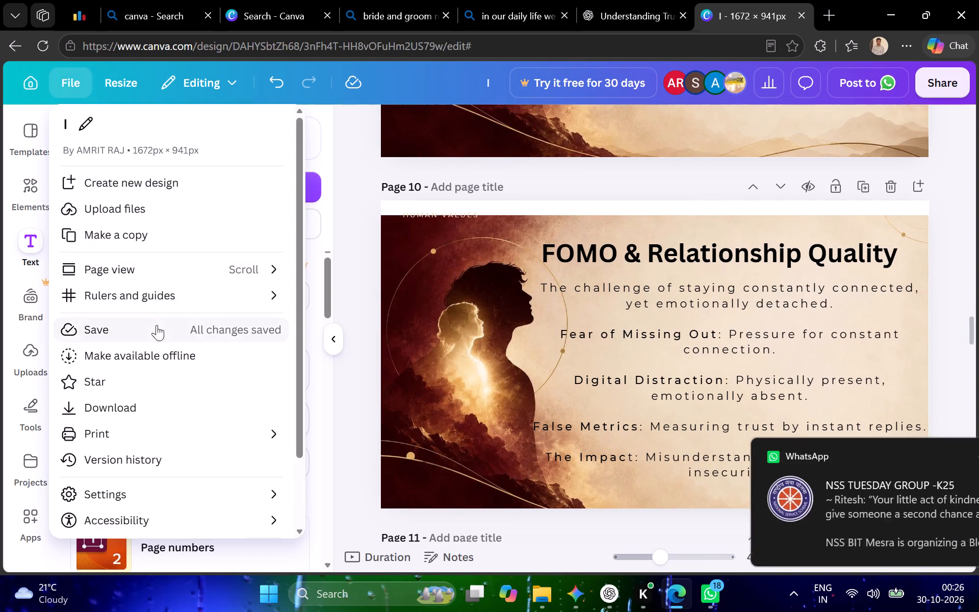
left_click(157, 325)
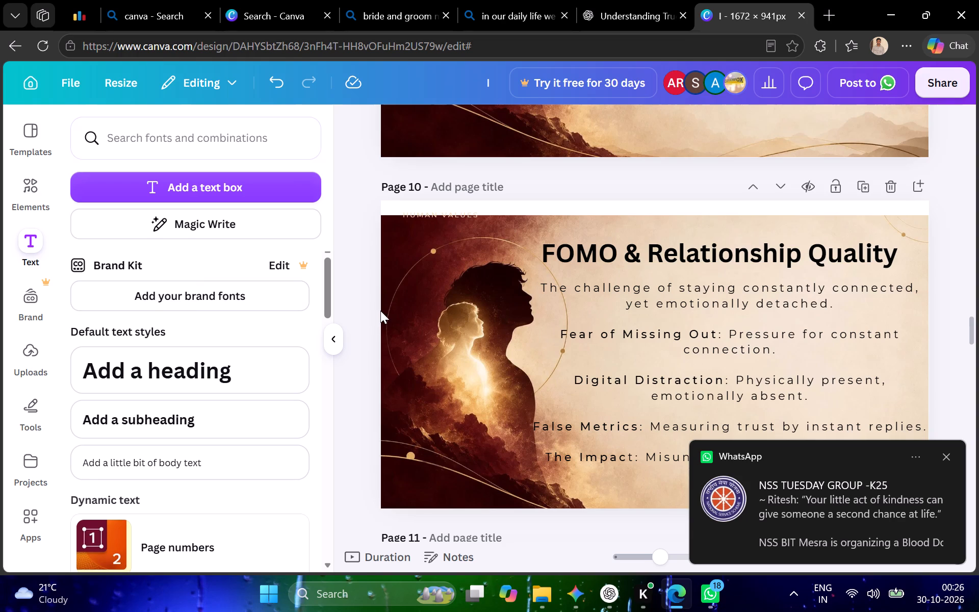
Open the page 14 body text for editing at the "01:" prefix of the "Unwanted Checking" line.
left_click(351, 186)
scroll(389, 227, "down", 3)
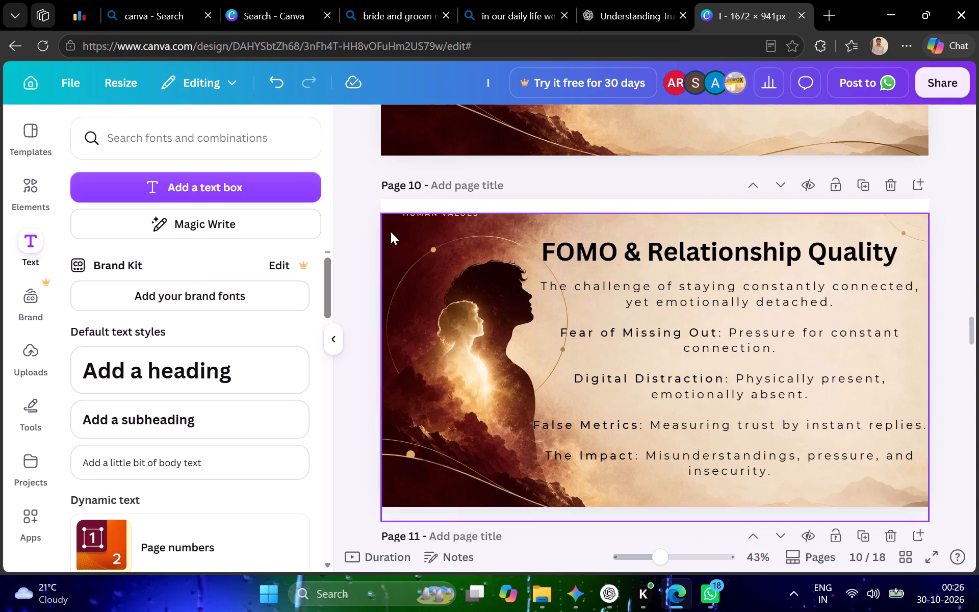
scroll(391, 232, "down", 15)
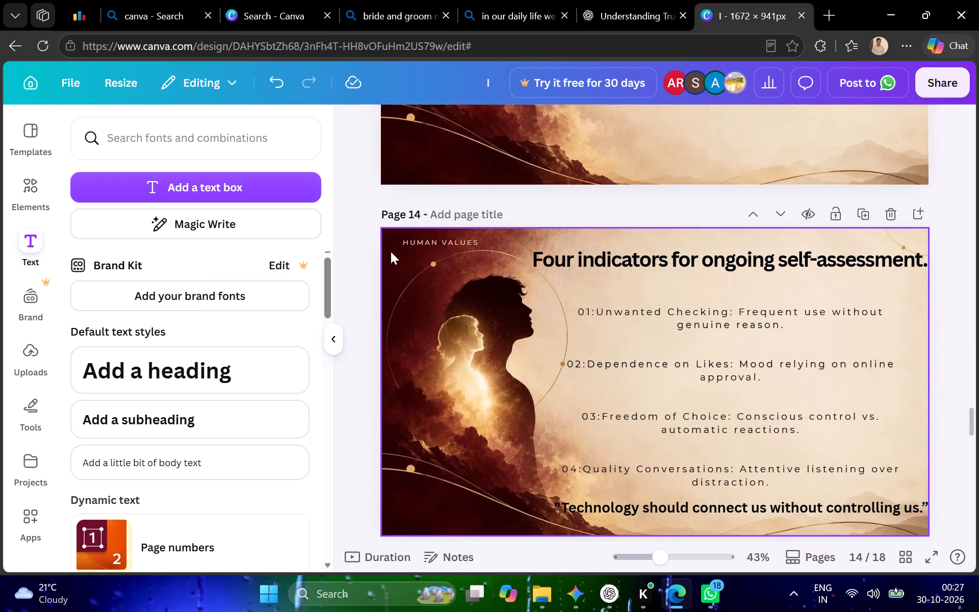
scroll(391, 251, "down", 1)
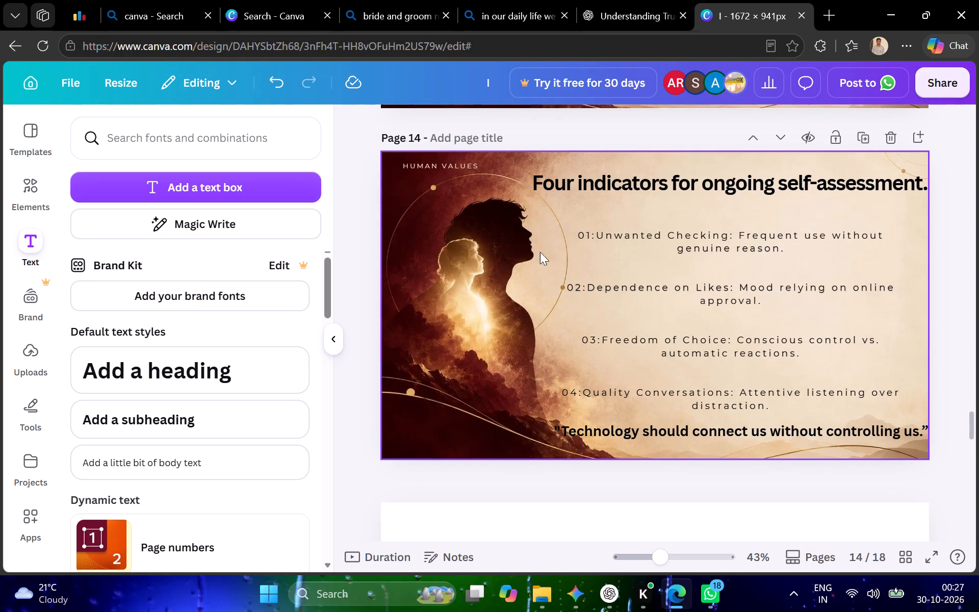
left_click(585, 230)
left_click(587, 233)
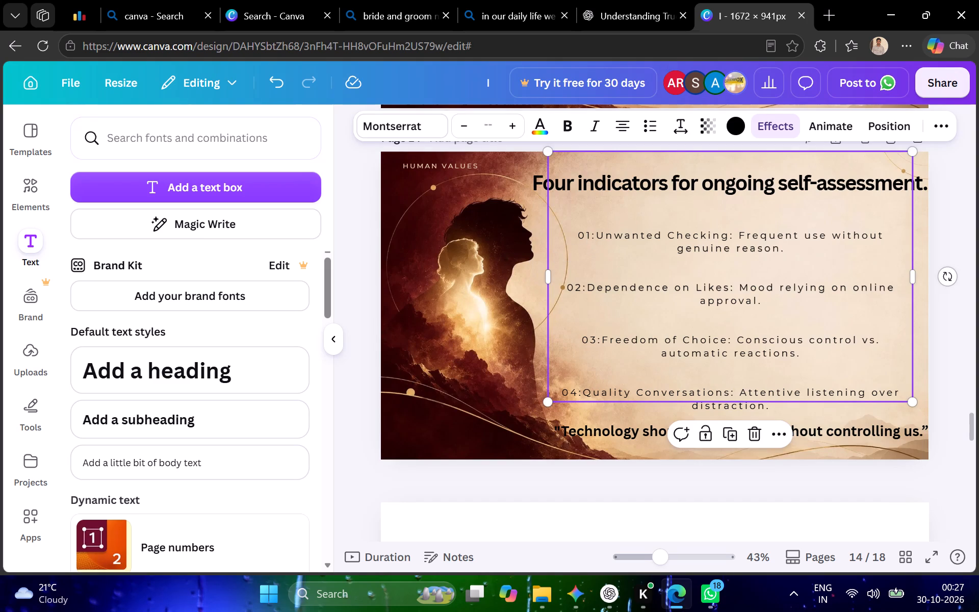
left_click_drag(588, 235, 573, 235)
left_click(580, 257)
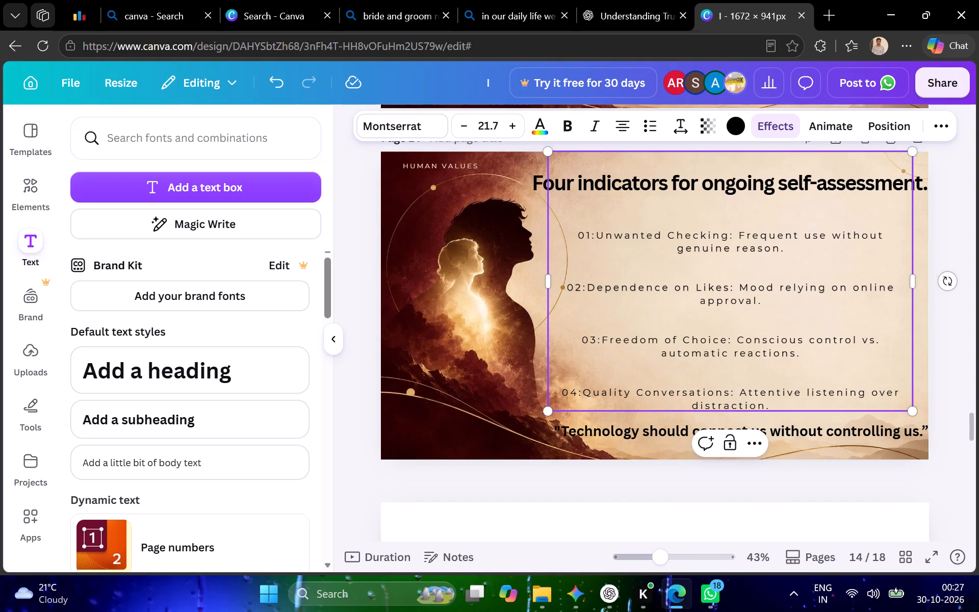
left_click(594, 236)
Replace the colon after the numbers 01, 02 and 03 in the page 14 indicator lines with two spaces.
key("BackSpace")
key("space")
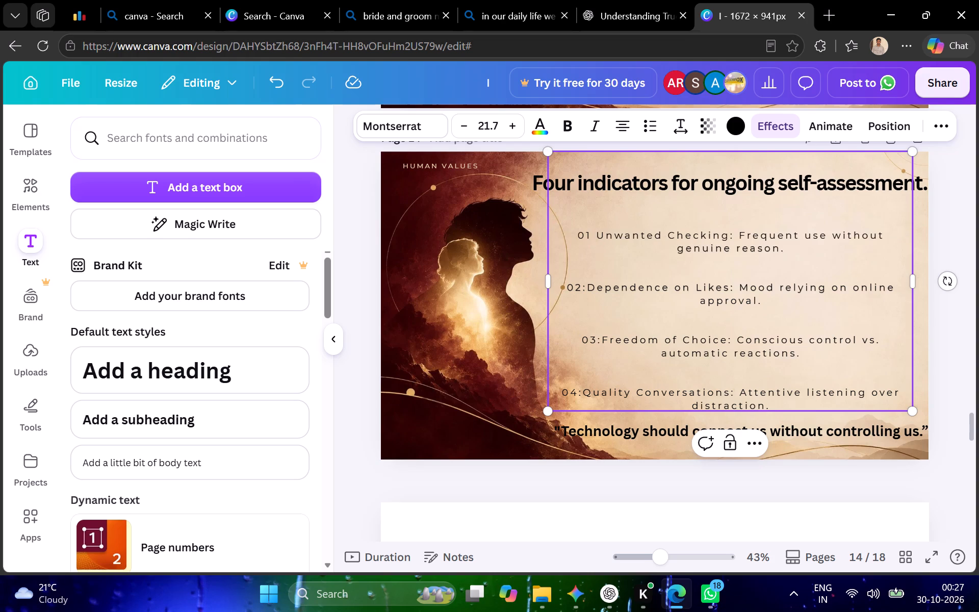
key("space")
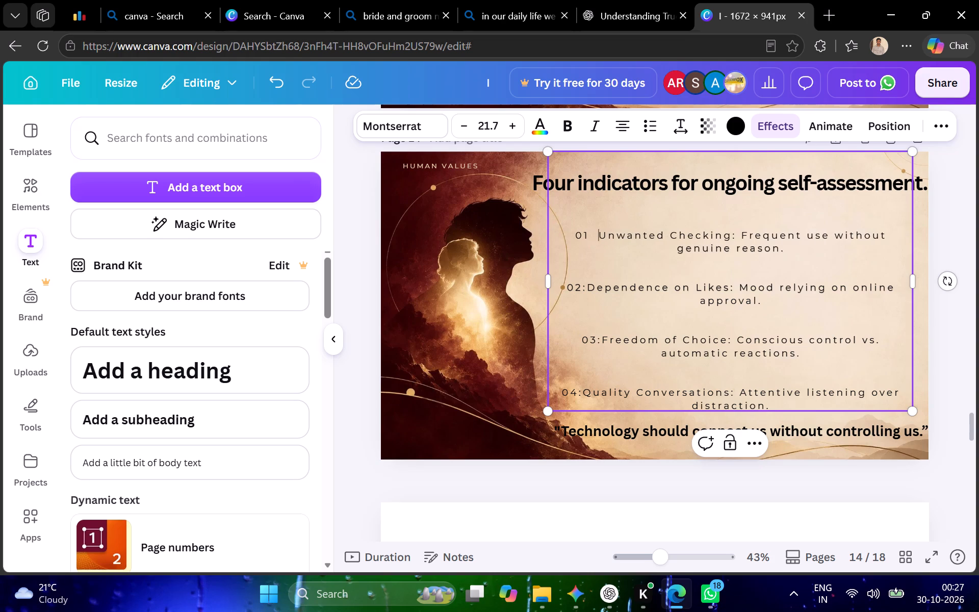
left_click(586, 287)
key("BackSpace")
key("space")
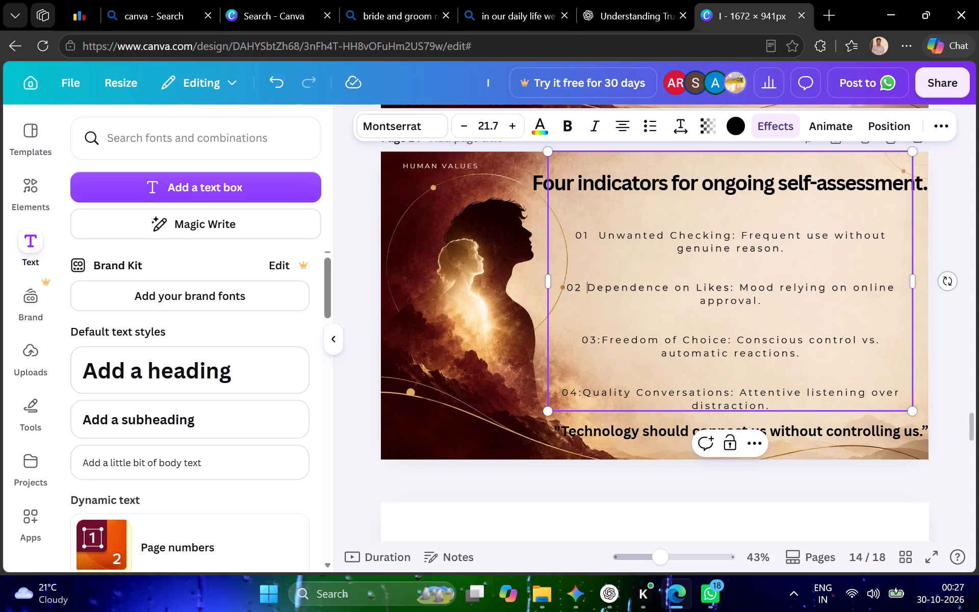
left_click(603, 341)
key("BackSpace")
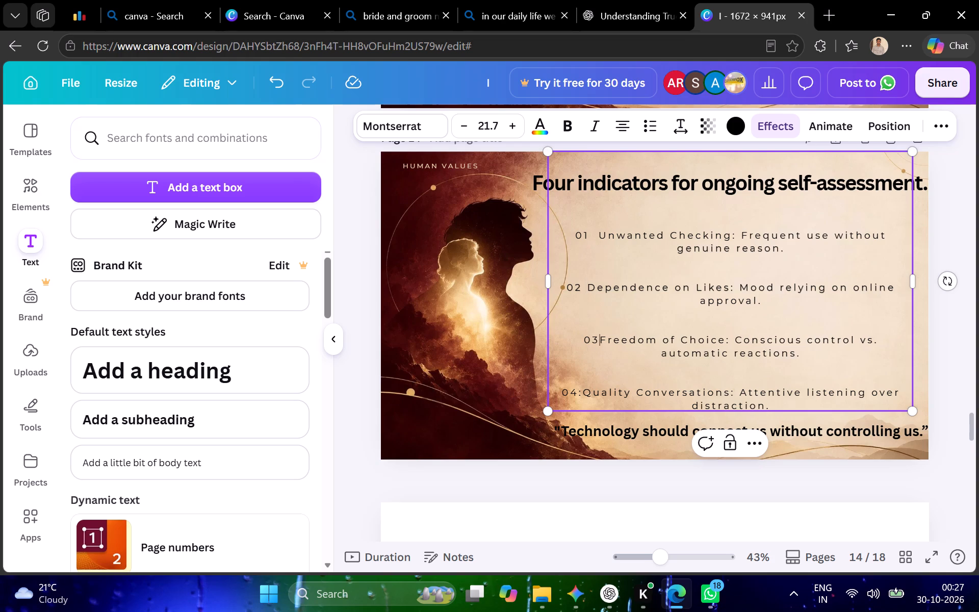
key("space")
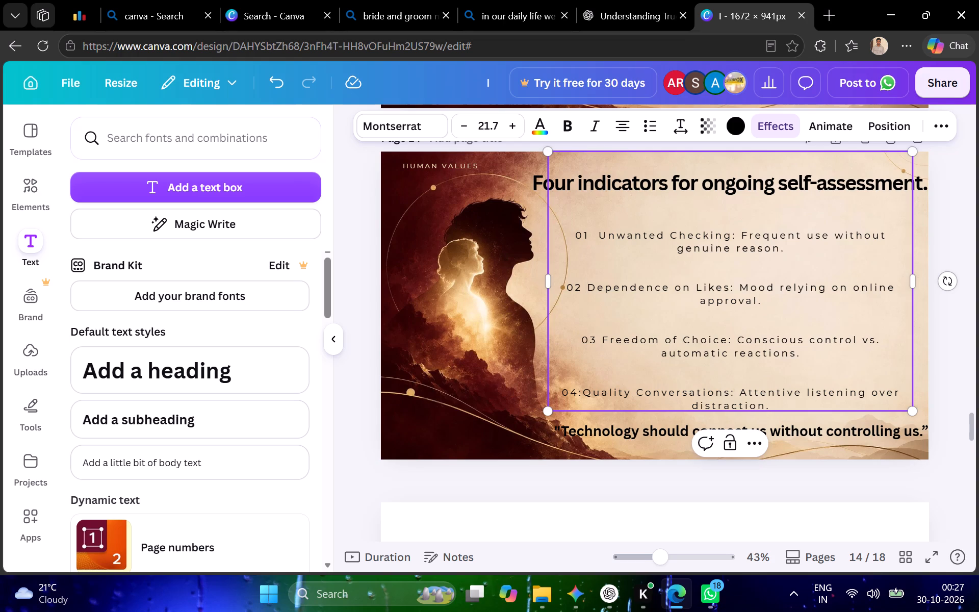
key("space")
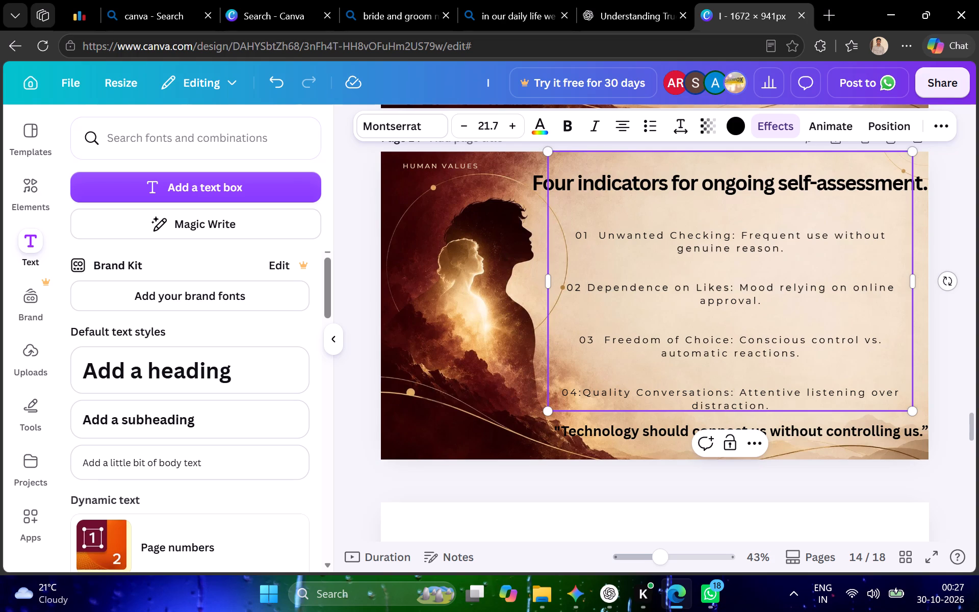
left_click(612, 309)
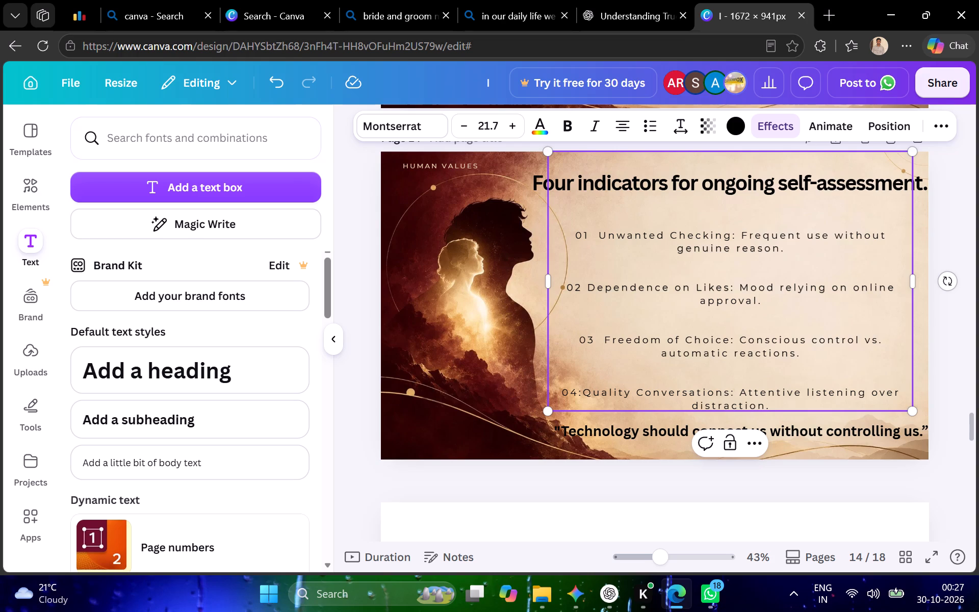
left_click(585, 287)
key("space")
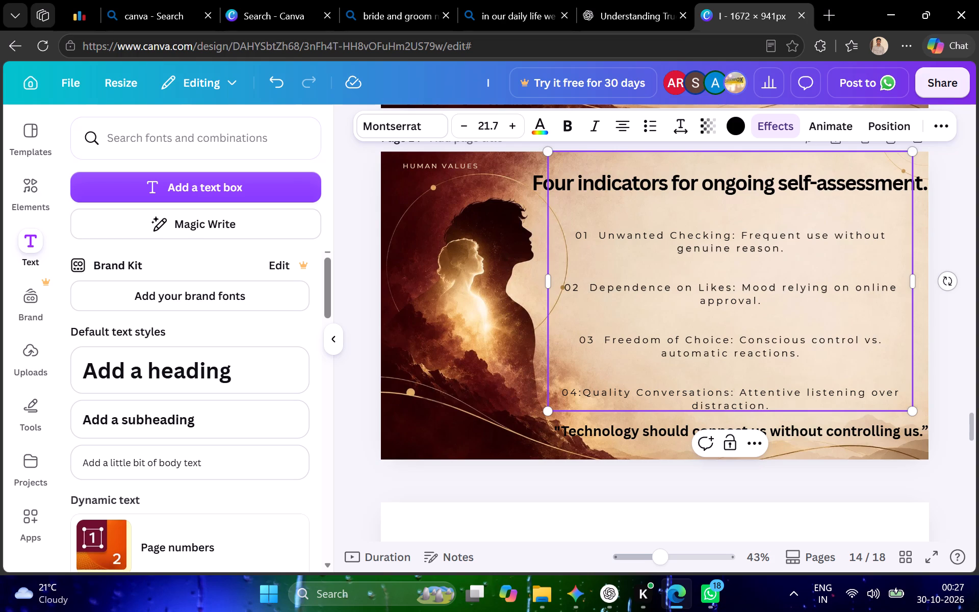
Replace the two spaces after 02 on page 14 with a line break, putting the number on its own line.
key("BackSpace")
key("BackSpace")
key("Return")
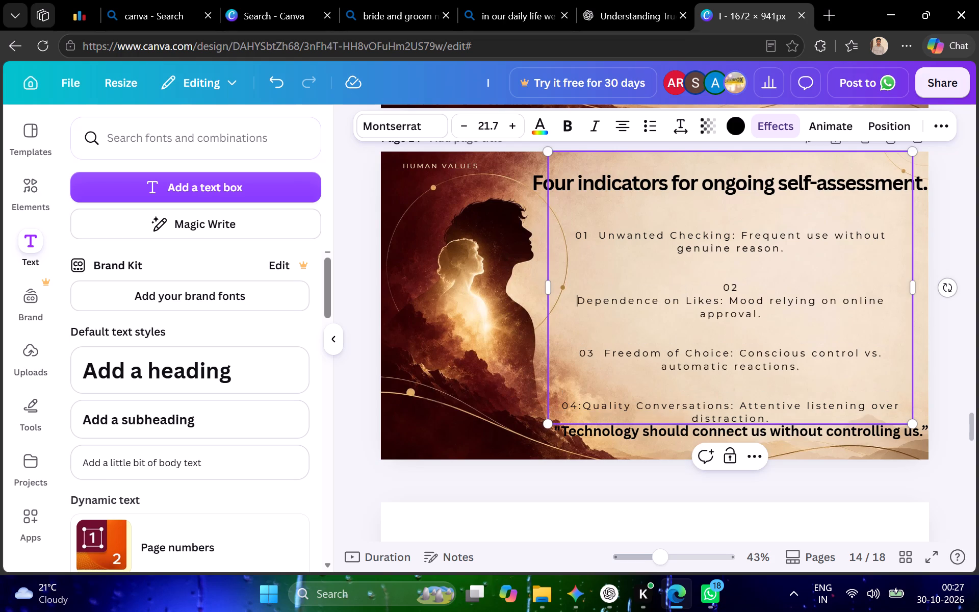
Undo the line break after 02 and put a single space after each number, 01 to 04, in the page 14 indicator lines.
key("ctrl+z")
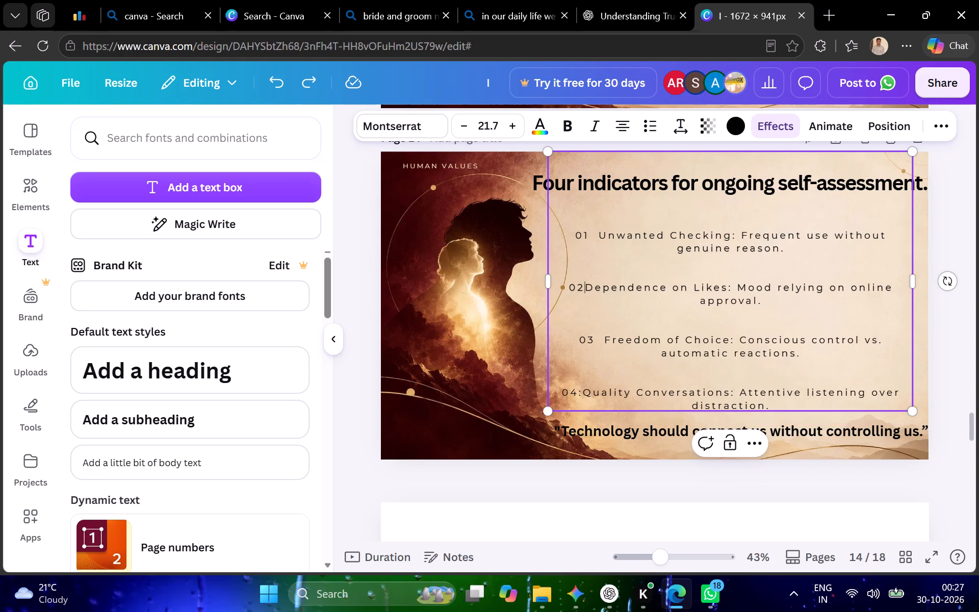
key("space")
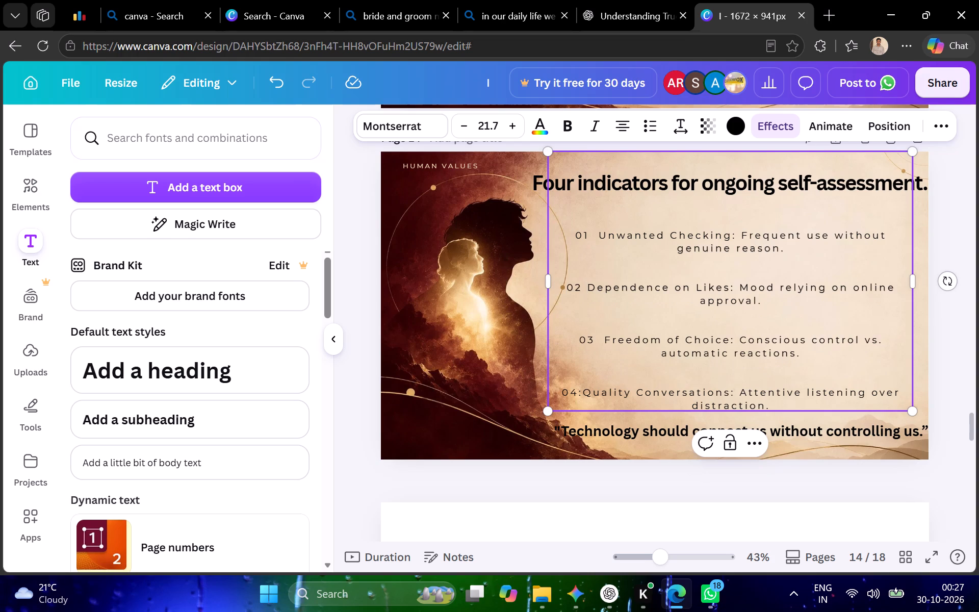
left_click(595, 237)
key("BackSpace")
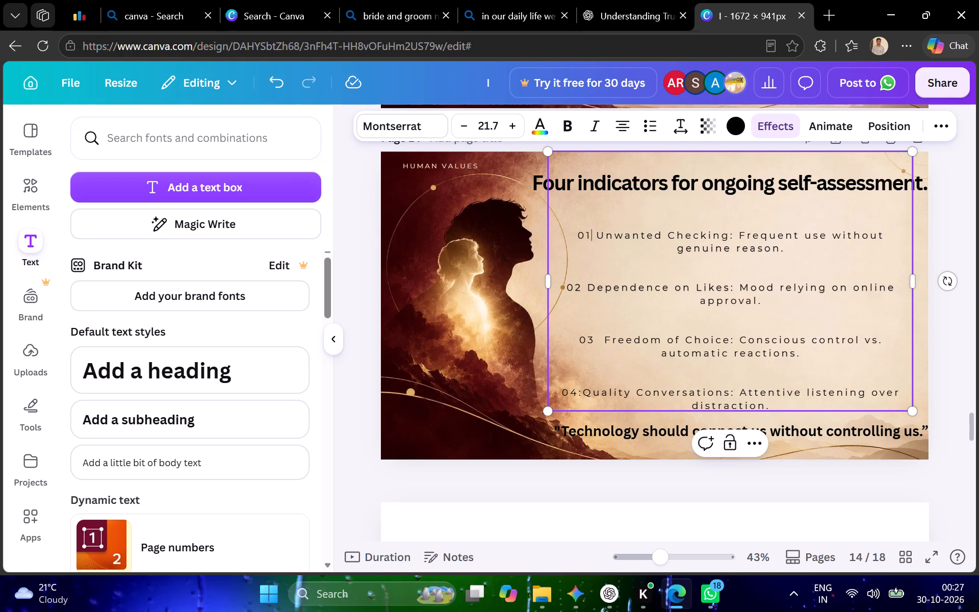
left_click(595, 342)
key("Right")
key("BackSpace")
left_click(583, 395)
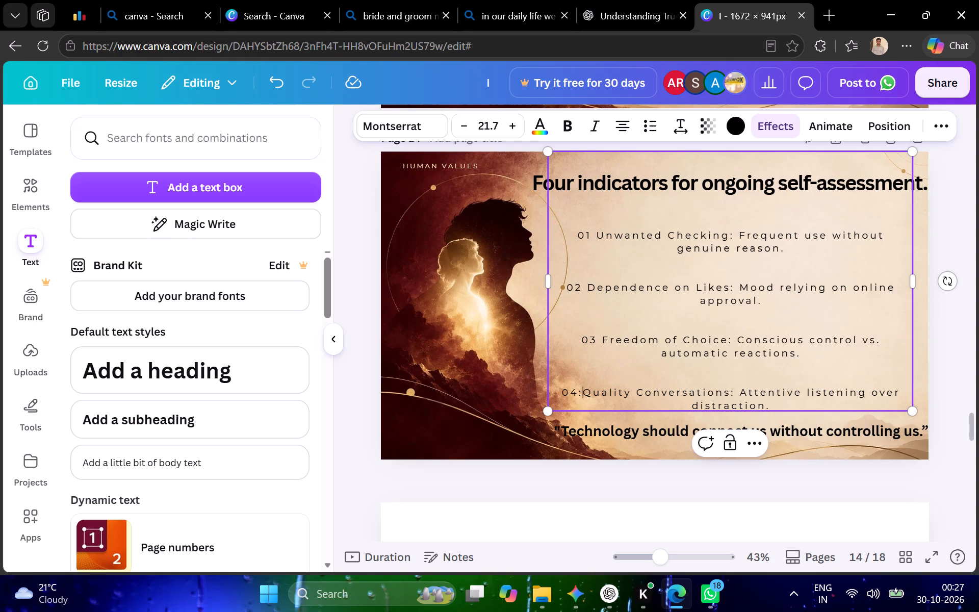
key("BackSpace")
key("space")
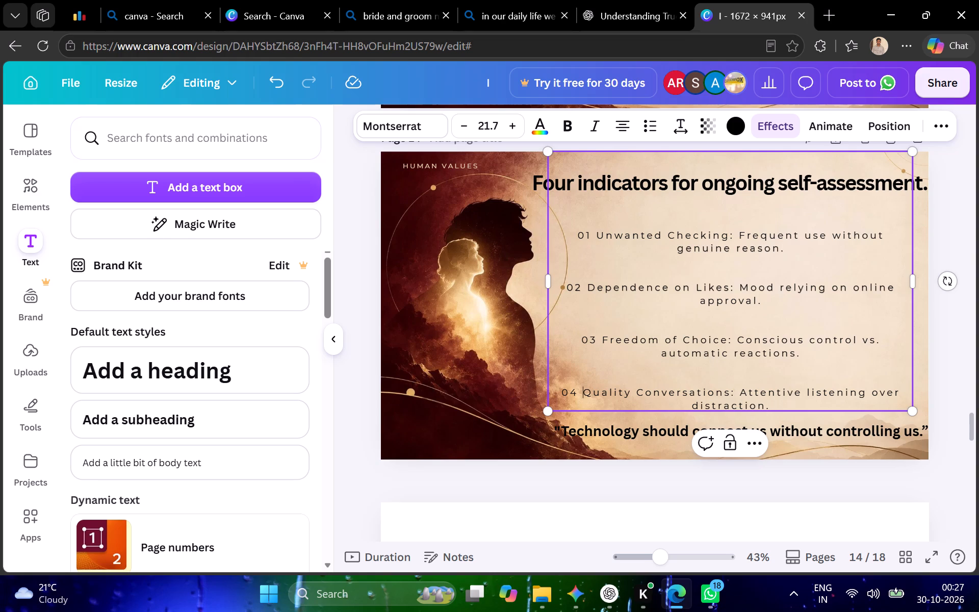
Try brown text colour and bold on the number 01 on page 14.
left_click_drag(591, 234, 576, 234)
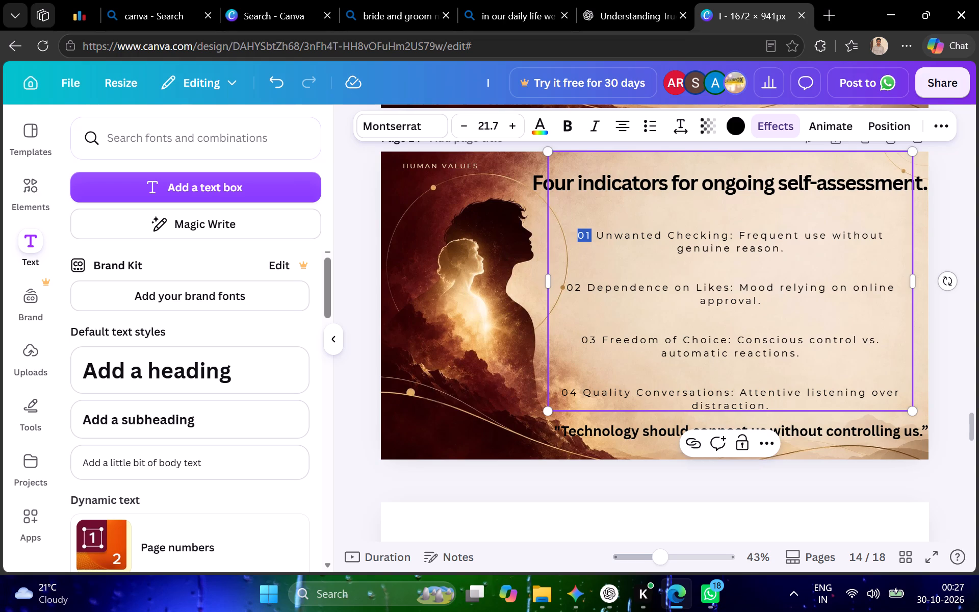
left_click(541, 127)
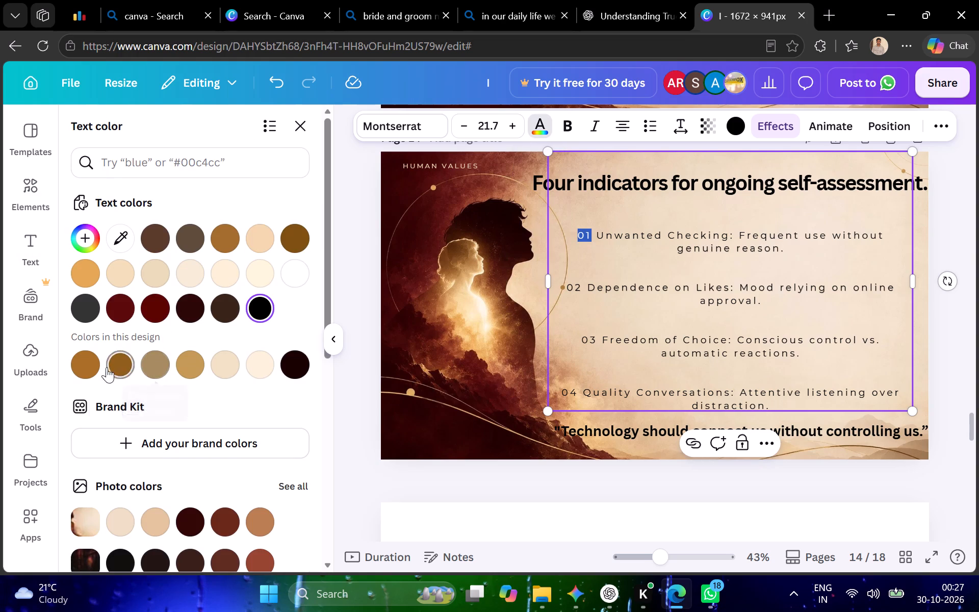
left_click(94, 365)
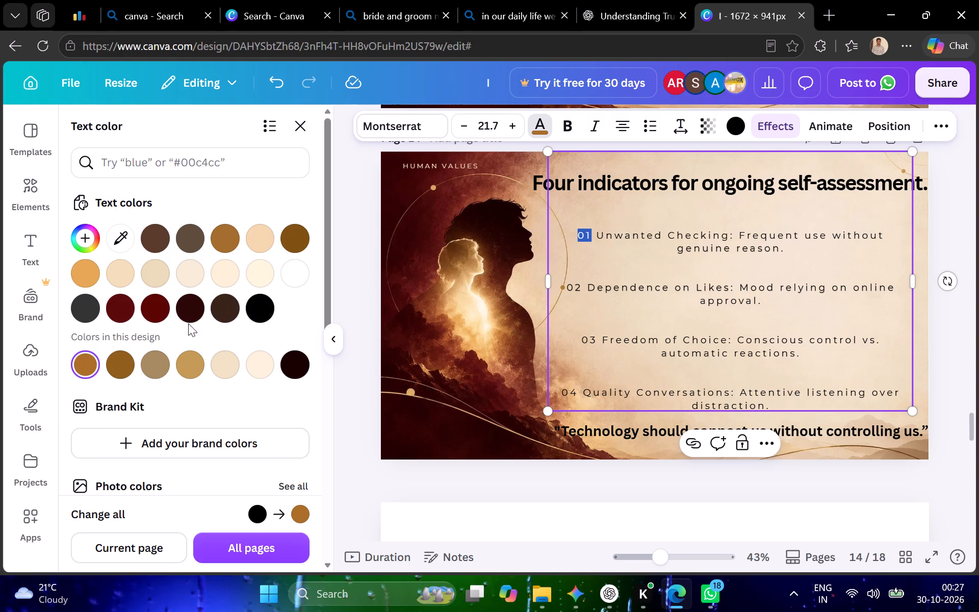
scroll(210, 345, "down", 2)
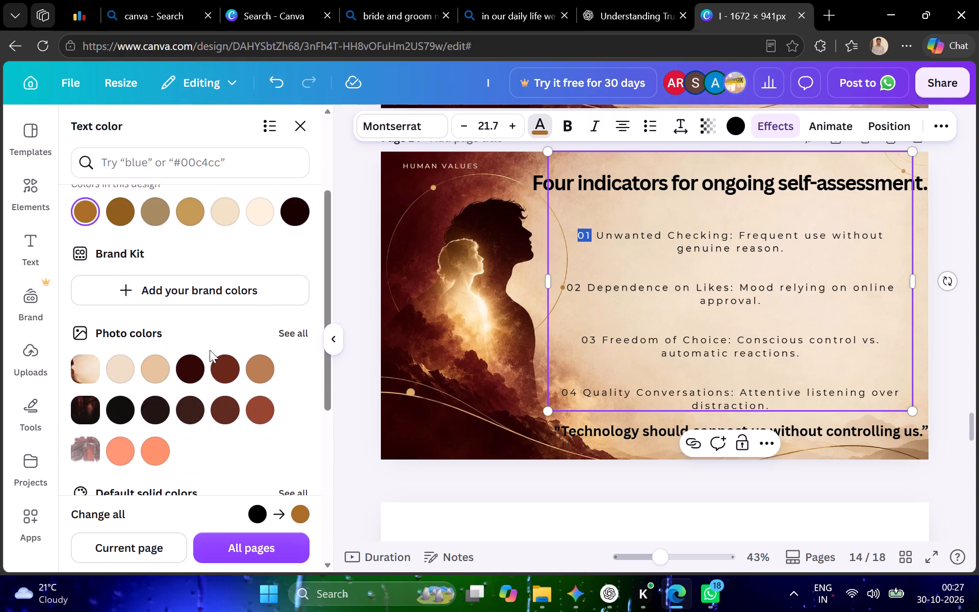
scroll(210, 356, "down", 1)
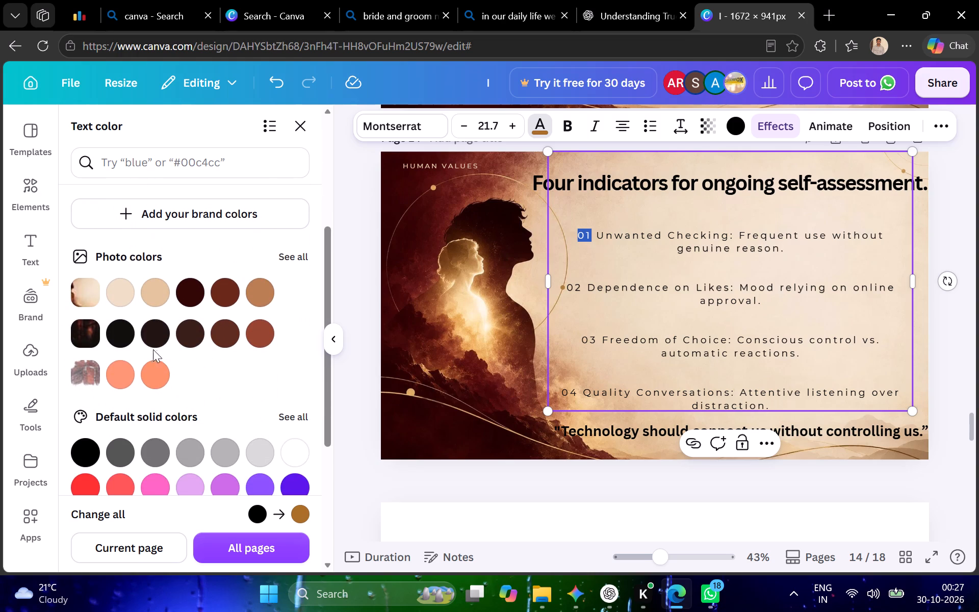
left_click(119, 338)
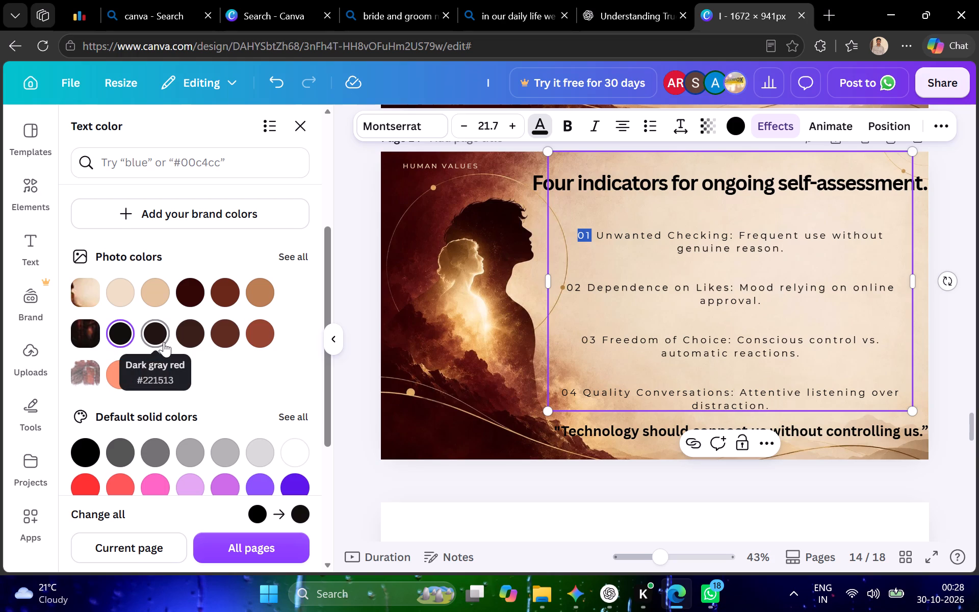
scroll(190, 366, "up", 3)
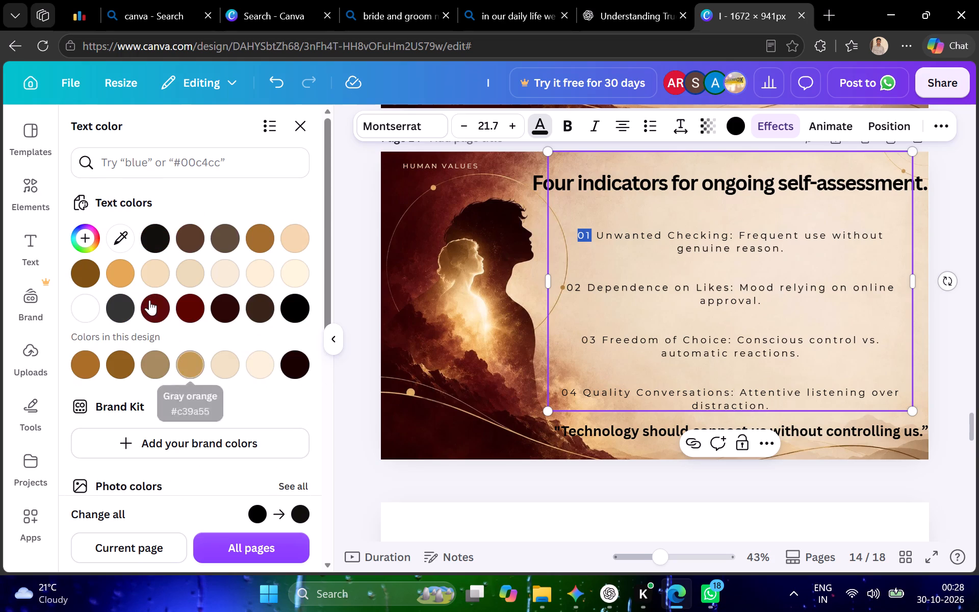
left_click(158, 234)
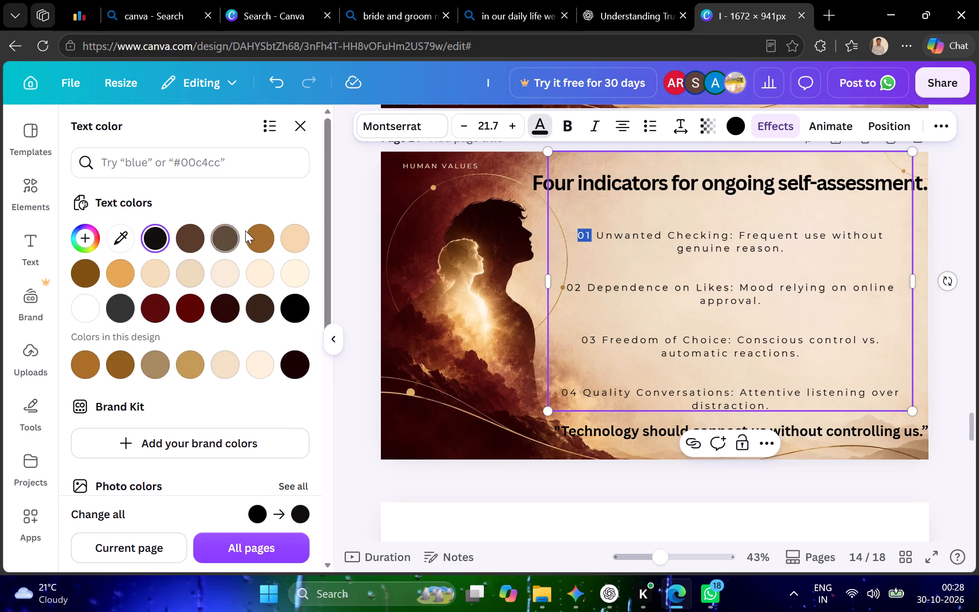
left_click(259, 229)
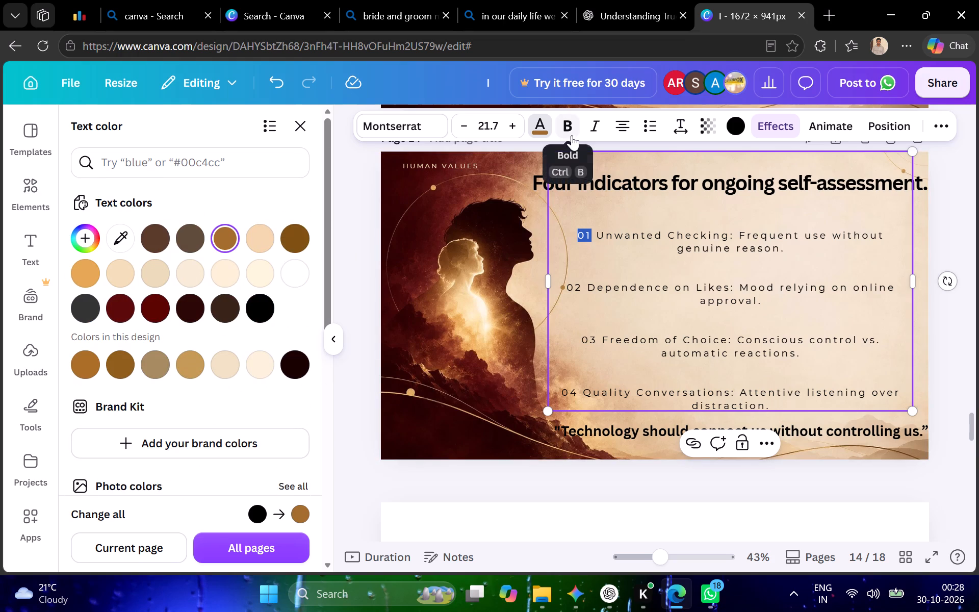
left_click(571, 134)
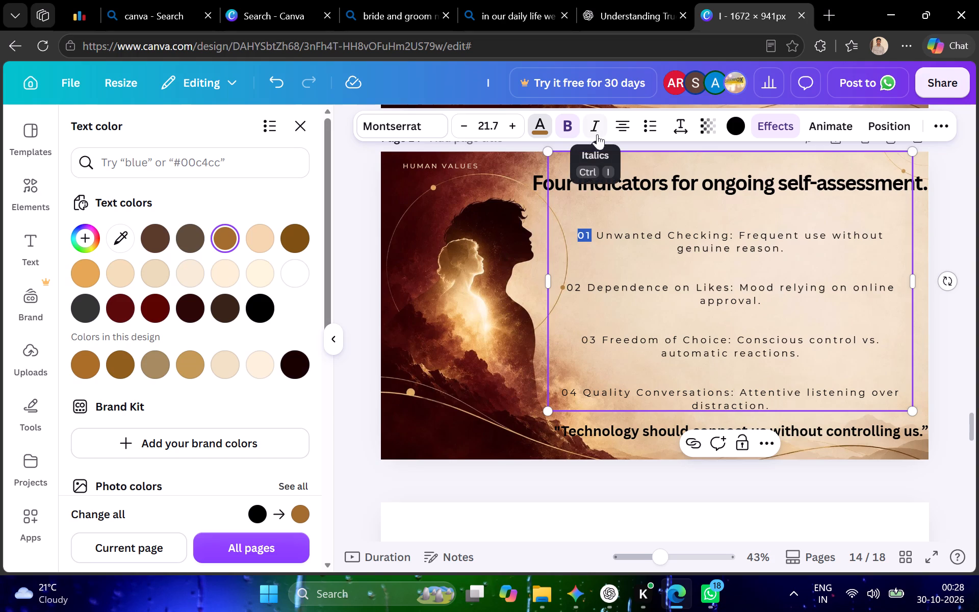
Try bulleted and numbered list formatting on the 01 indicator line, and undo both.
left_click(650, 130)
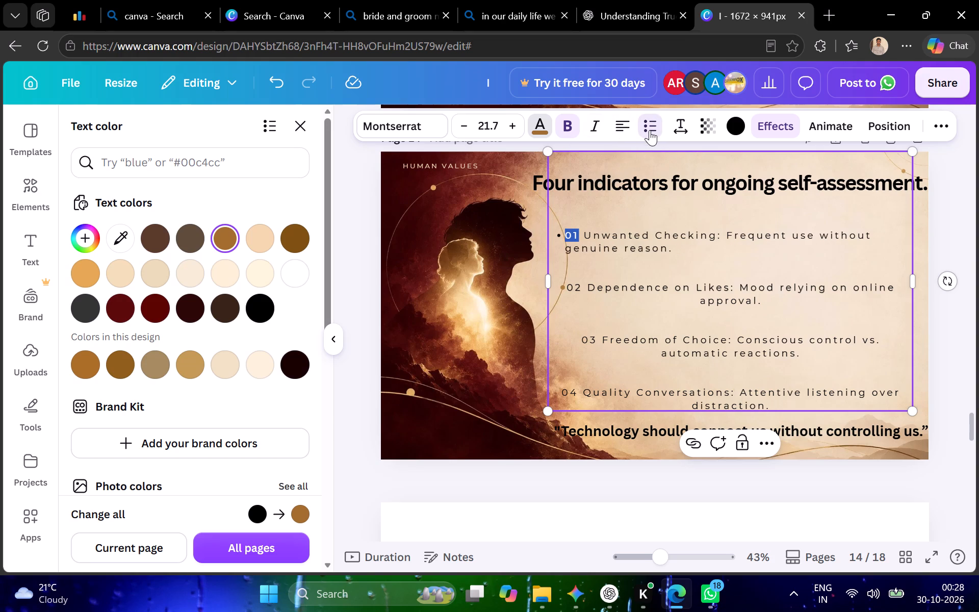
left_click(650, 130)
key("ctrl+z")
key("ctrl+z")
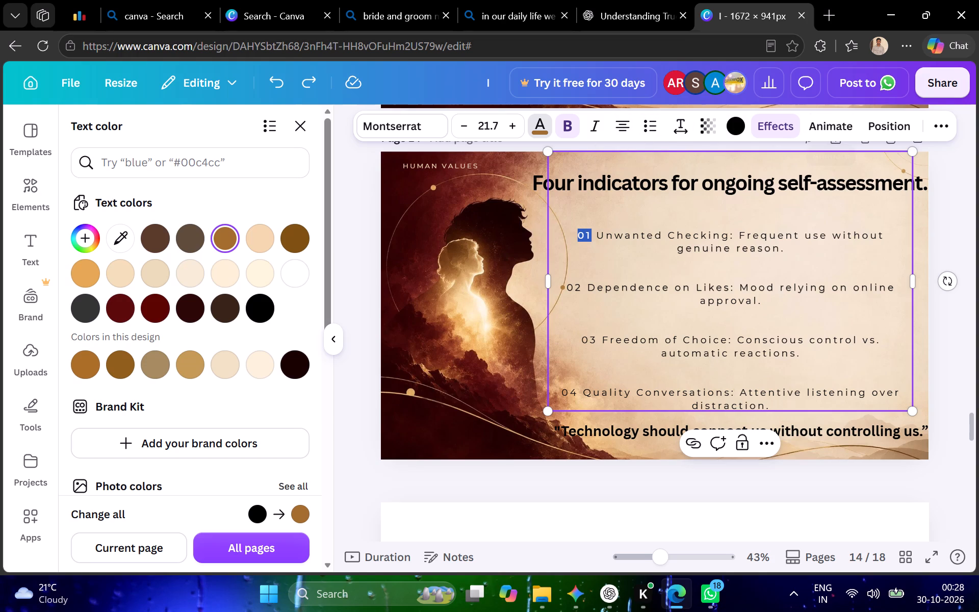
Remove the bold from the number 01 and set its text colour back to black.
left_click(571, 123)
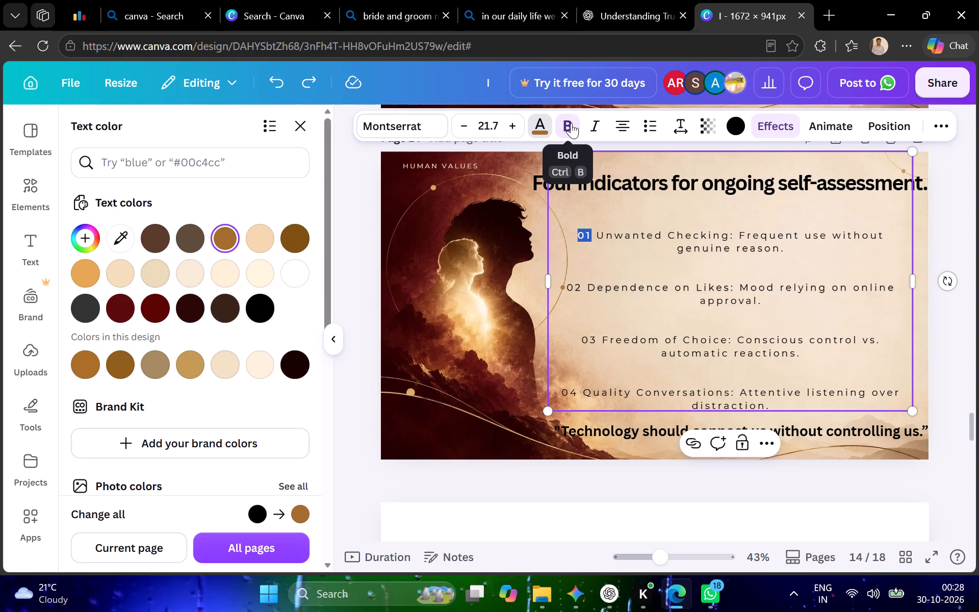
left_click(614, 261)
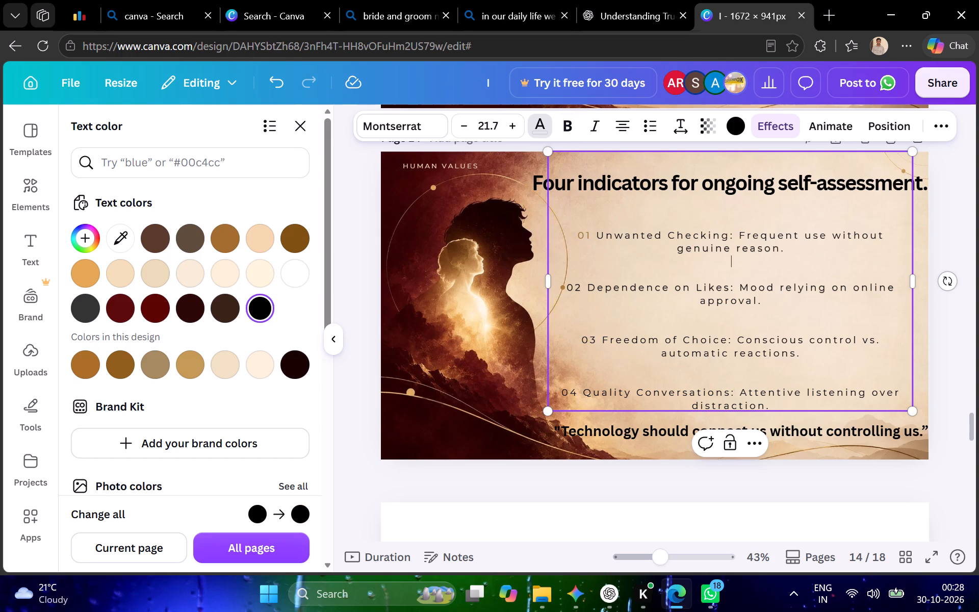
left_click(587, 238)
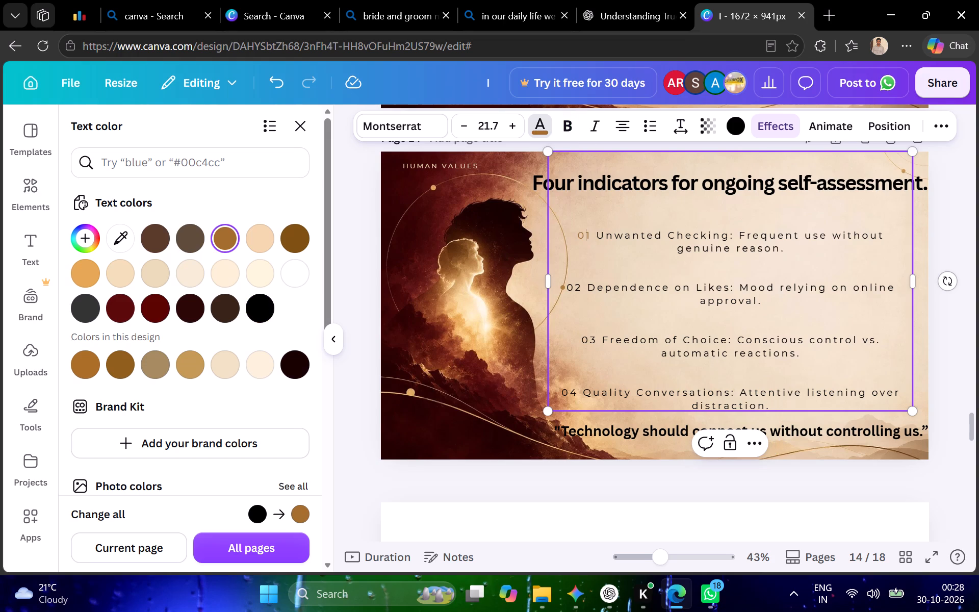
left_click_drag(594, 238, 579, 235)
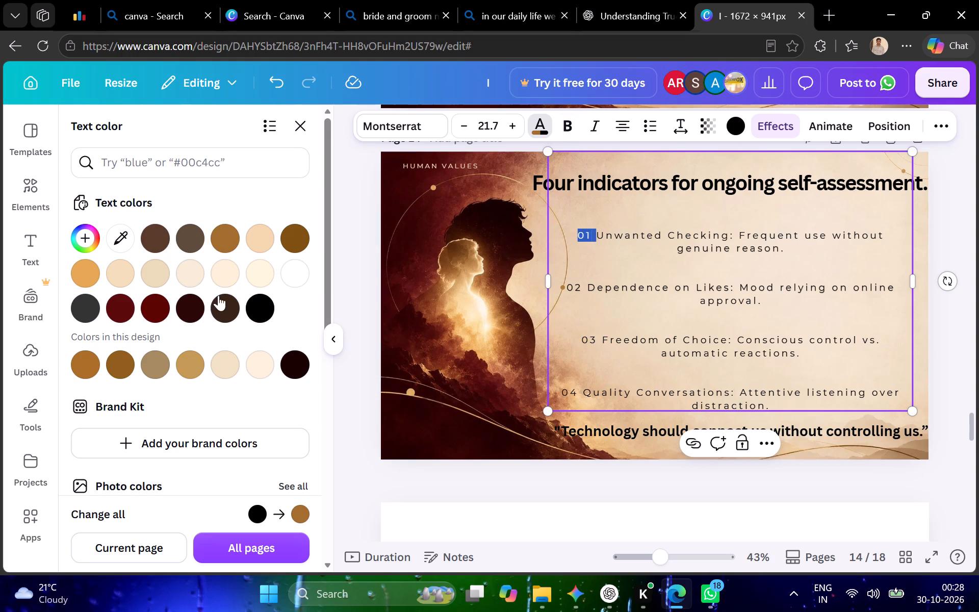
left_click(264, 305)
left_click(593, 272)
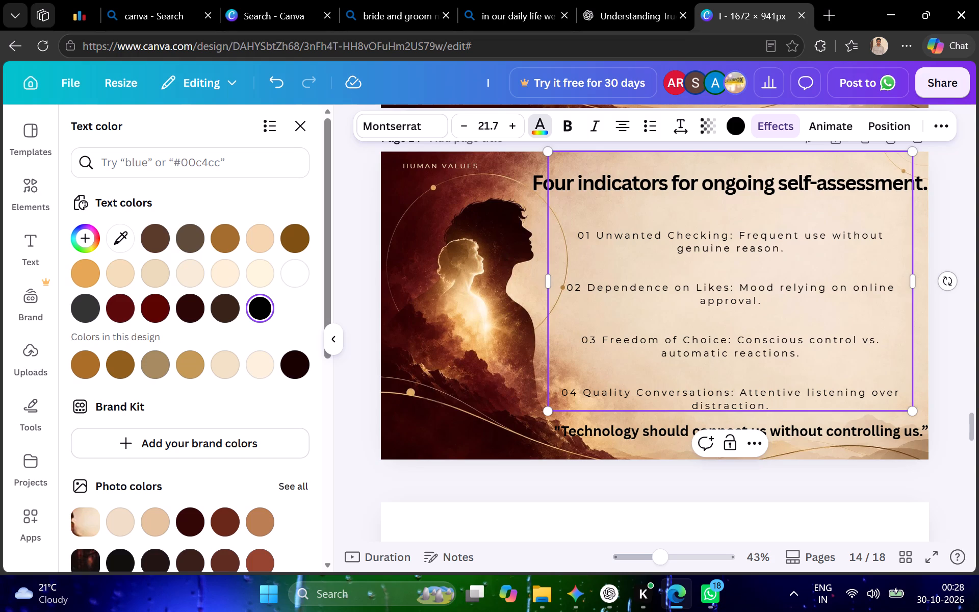
Make the labels "Unwanted Checking:", "Dependence on Likes:", "Freedom of Choice:" and "Quality Conversations:" bold in the page 14 text.
left_click_drag(596, 234, 735, 235)
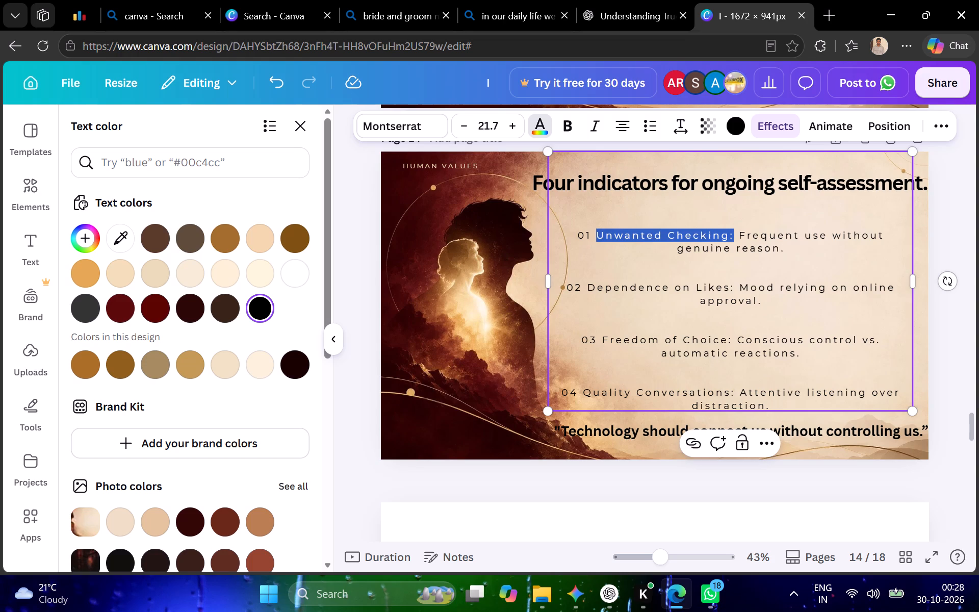
left_click(570, 131)
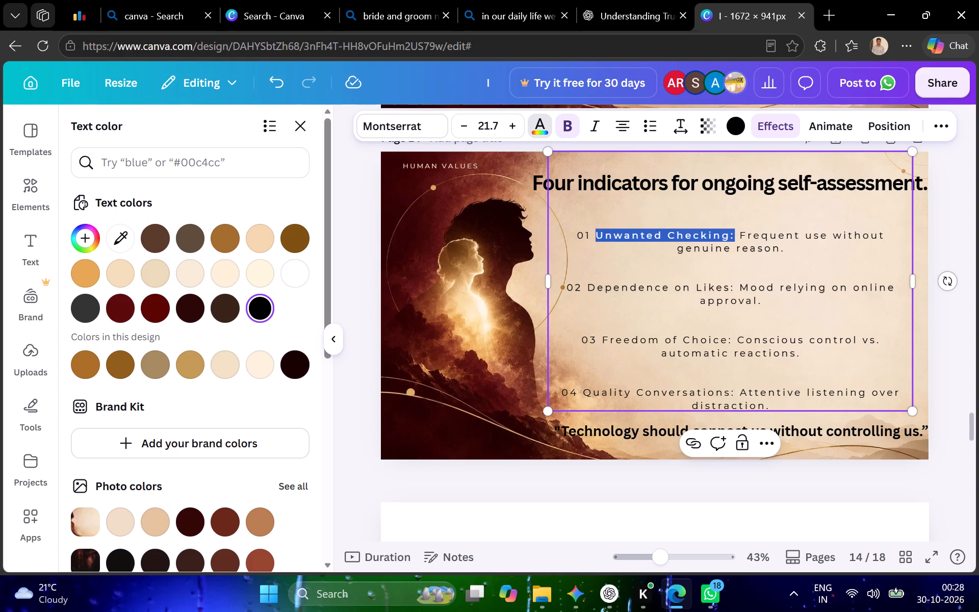
left_click_drag(587, 288, 690, 289)
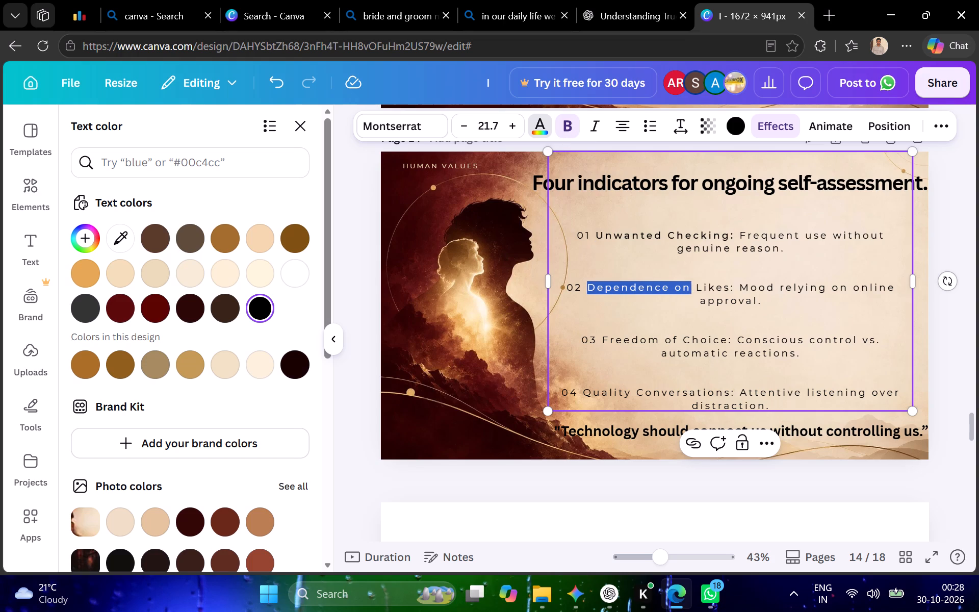
left_click_drag(690, 289, 734, 289)
left_click(573, 125)
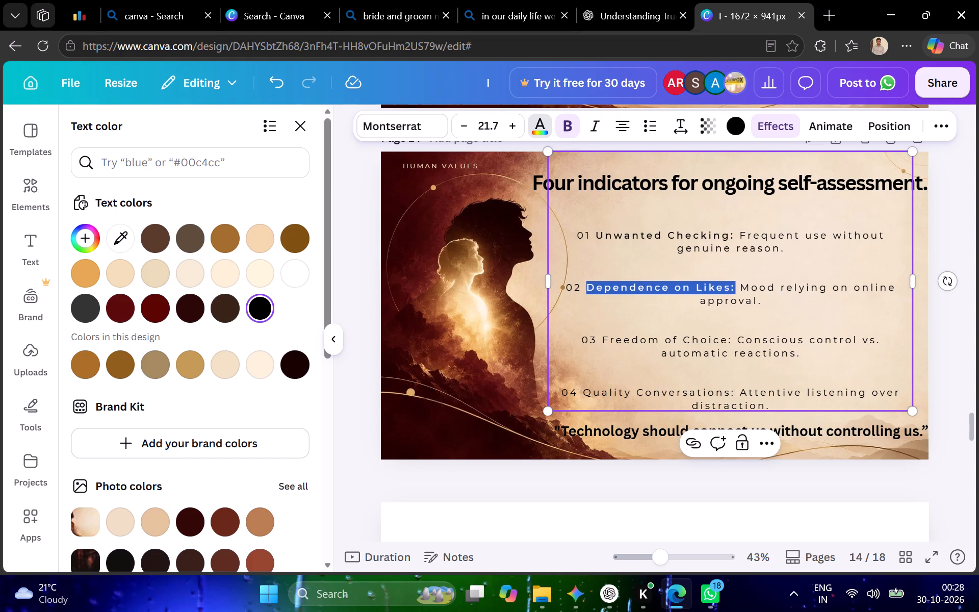
left_click_drag(603, 338, 715, 342)
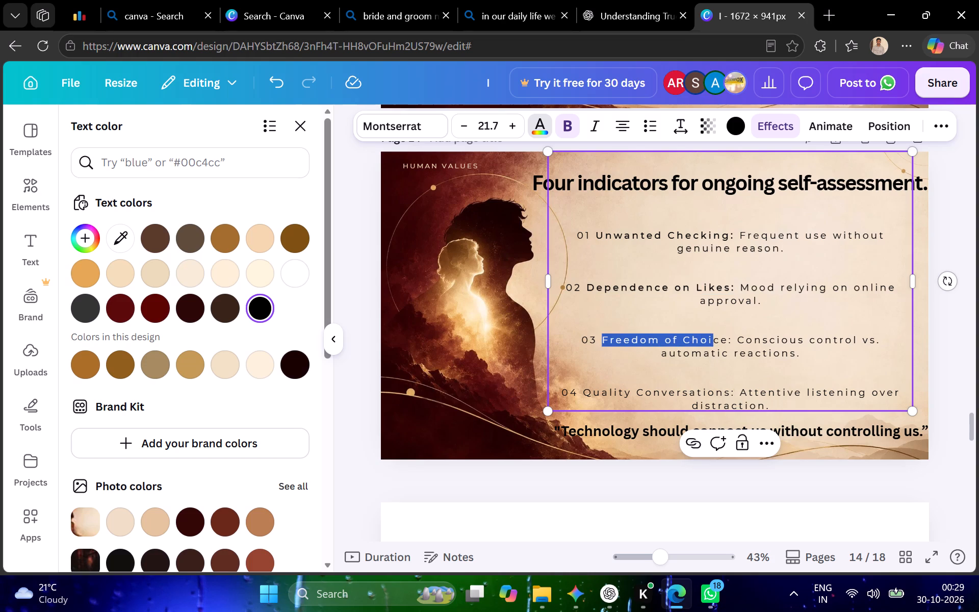
left_click_drag(715, 342, 733, 341)
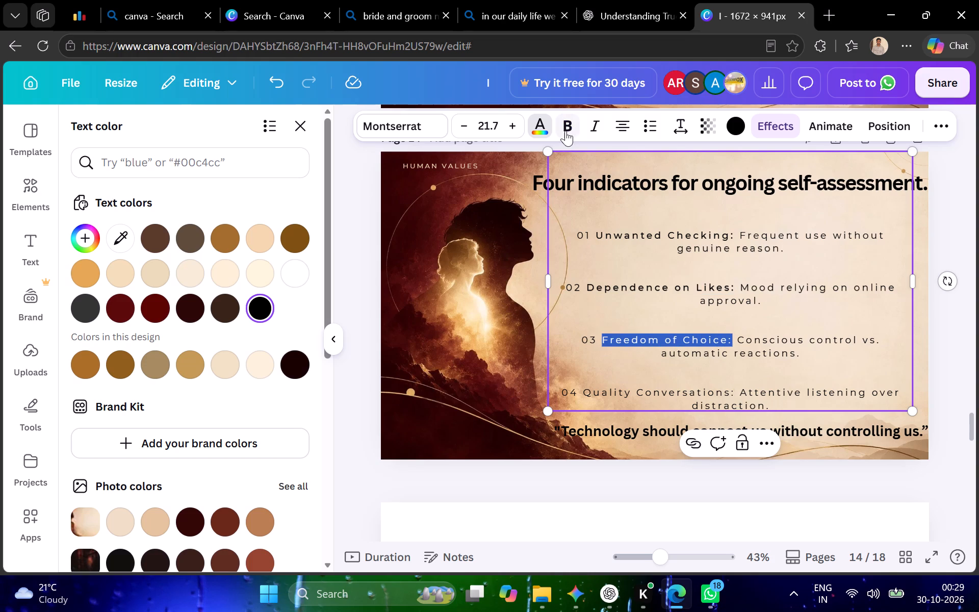
left_click(565, 131)
left_click_drag(583, 389, 645, 395)
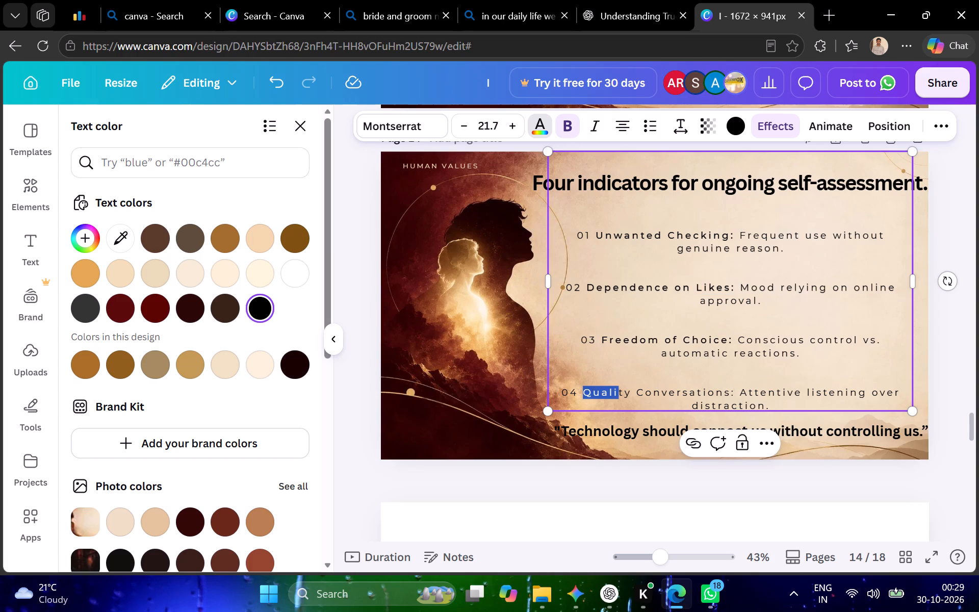
left_click_drag(645, 395, 734, 391)
left_click(569, 124)
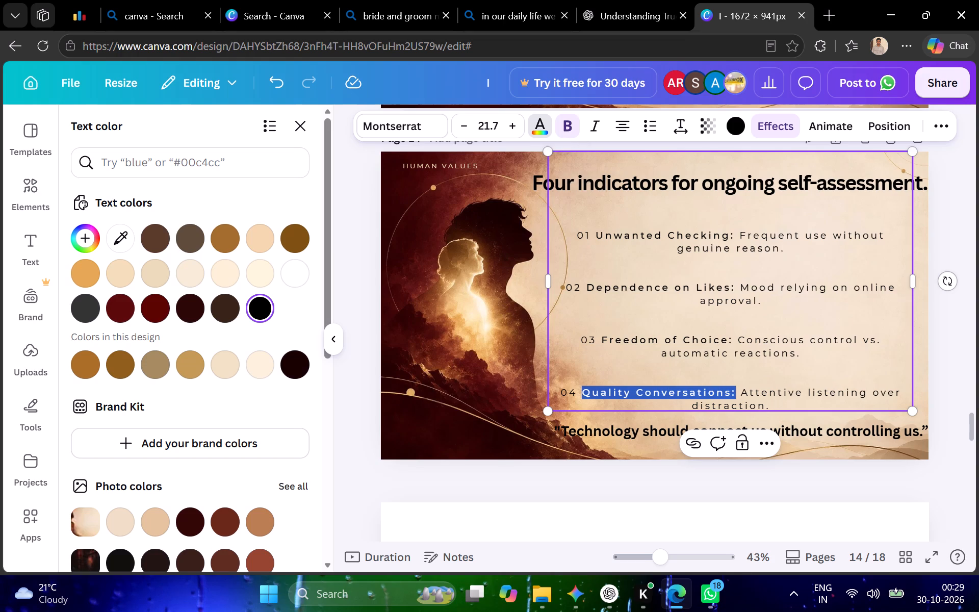
left_click(578, 367)
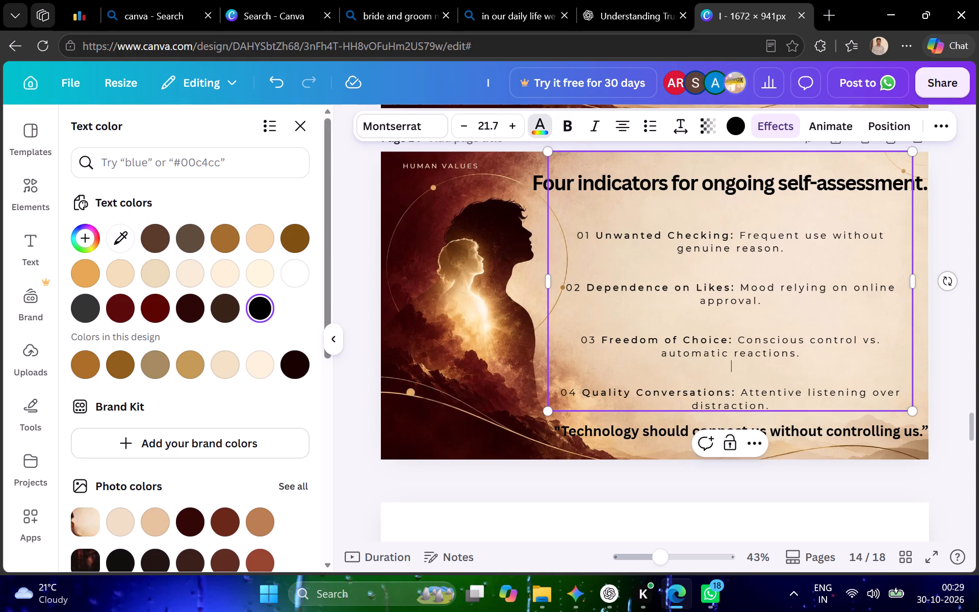
Delete the numbers 01, 02, 03 and 04 in front of the four bold indicator labels on page 14.
left_click(592, 240)
key("BackSpace")
key("BackSpace")
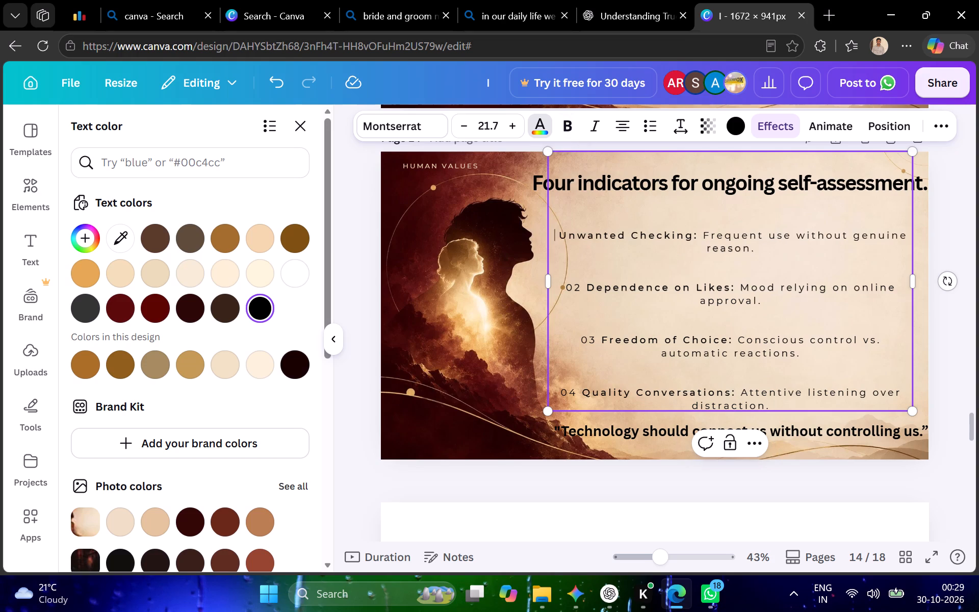
left_click(584, 287)
key("BackSpace")
key("BackSpace")
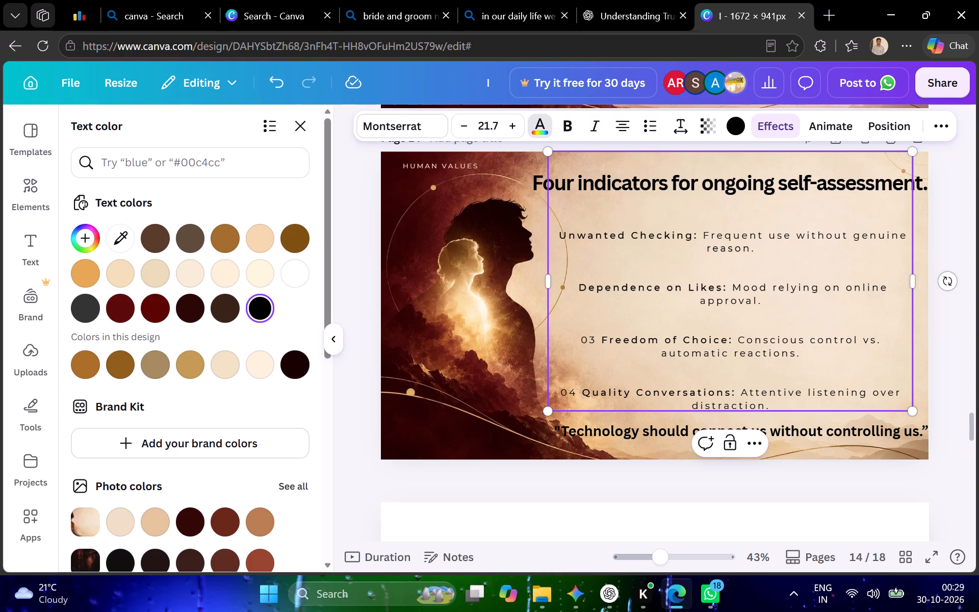
left_click(601, 341)
key("Left")
key("BackSpace")
key("BackSpace")
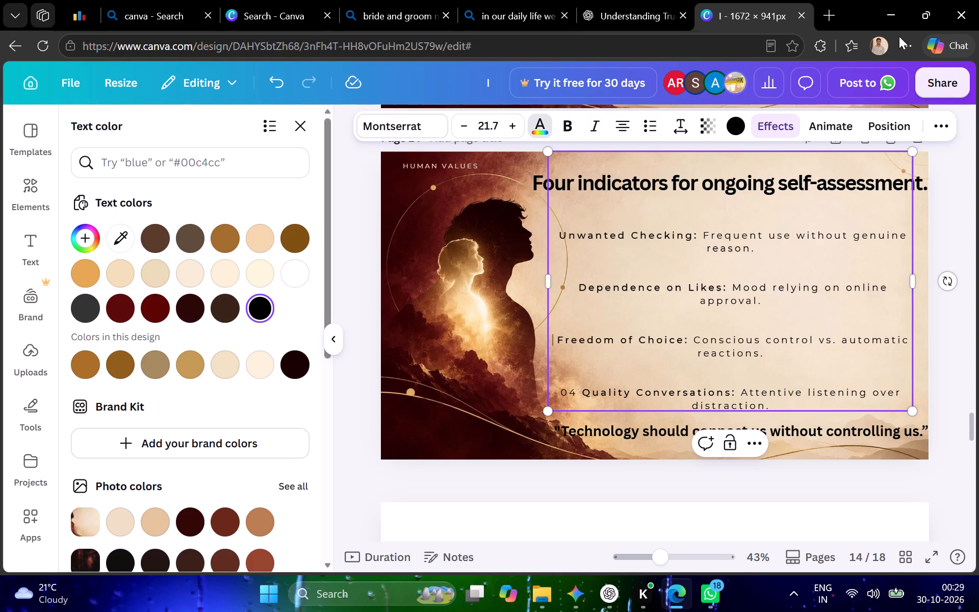
left_click(577, 393)
key("BackSpace")
key("BackSpace")
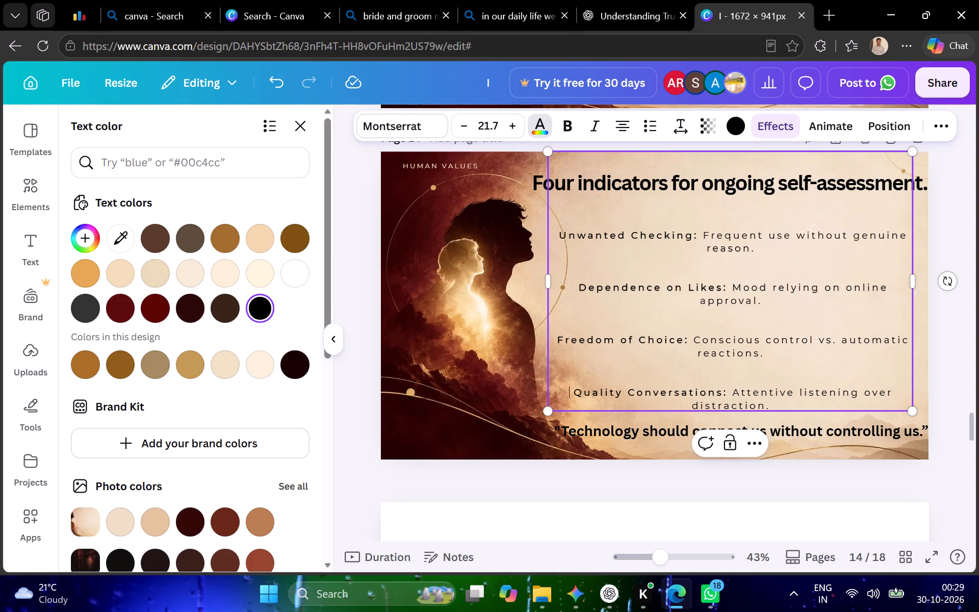
left_click(502, 300)
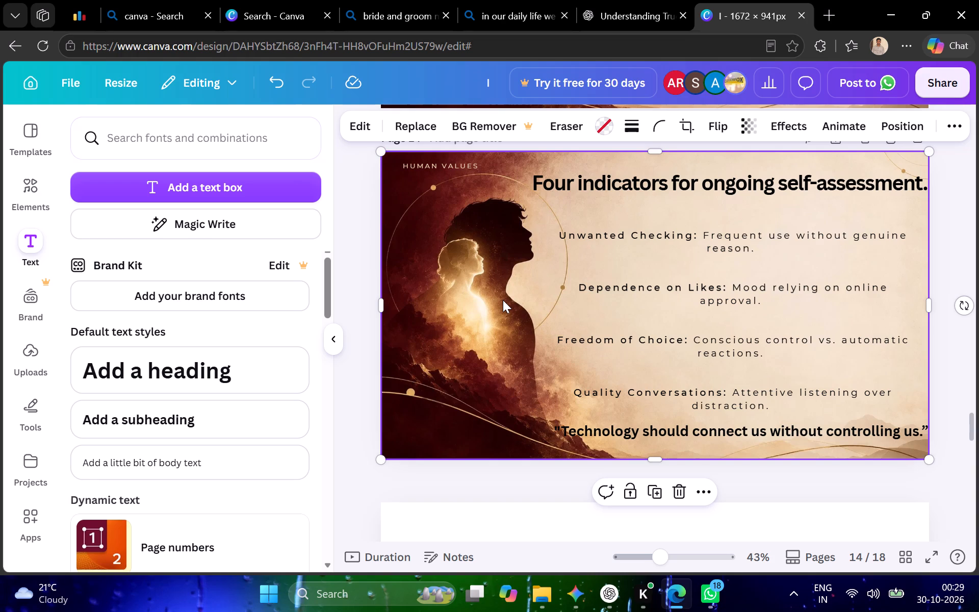
Save the design.
left_click(71, 79)
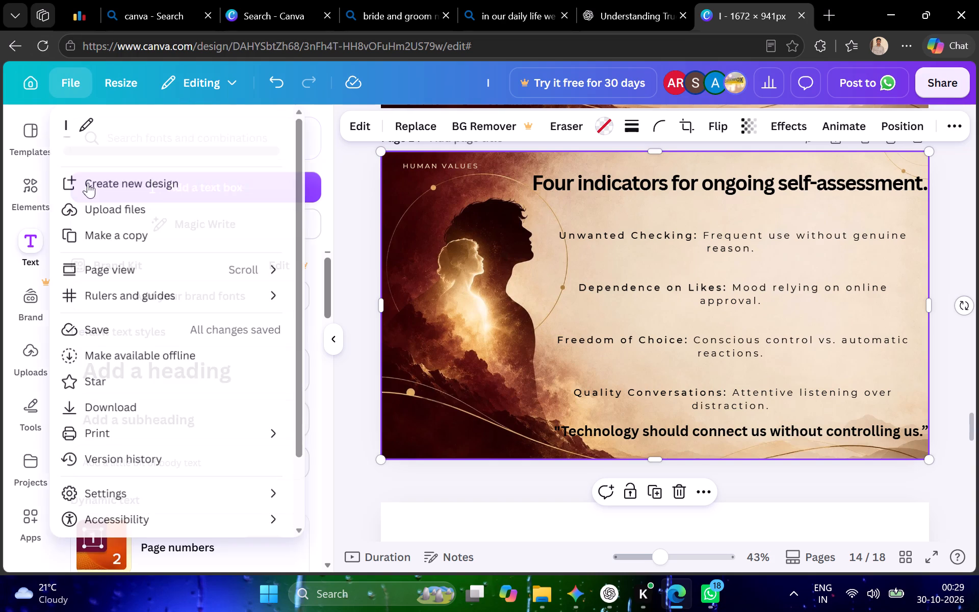
left_click(118, 324)
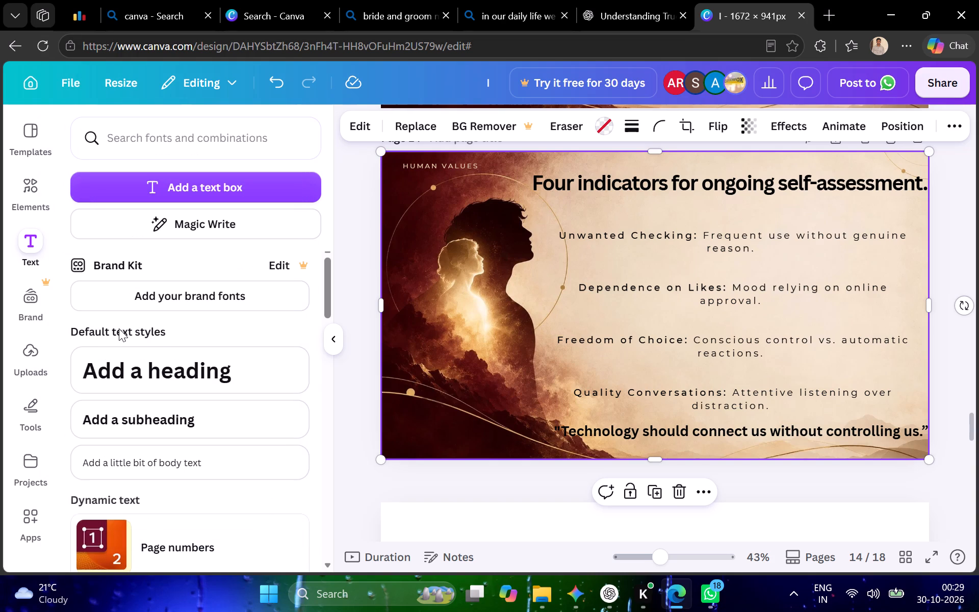
Review the presentation pages from page 14 to the final page 18, and back up to page 11.
scroll(512, 405, "up", 3)
scroll(512, 404, "down", 2)
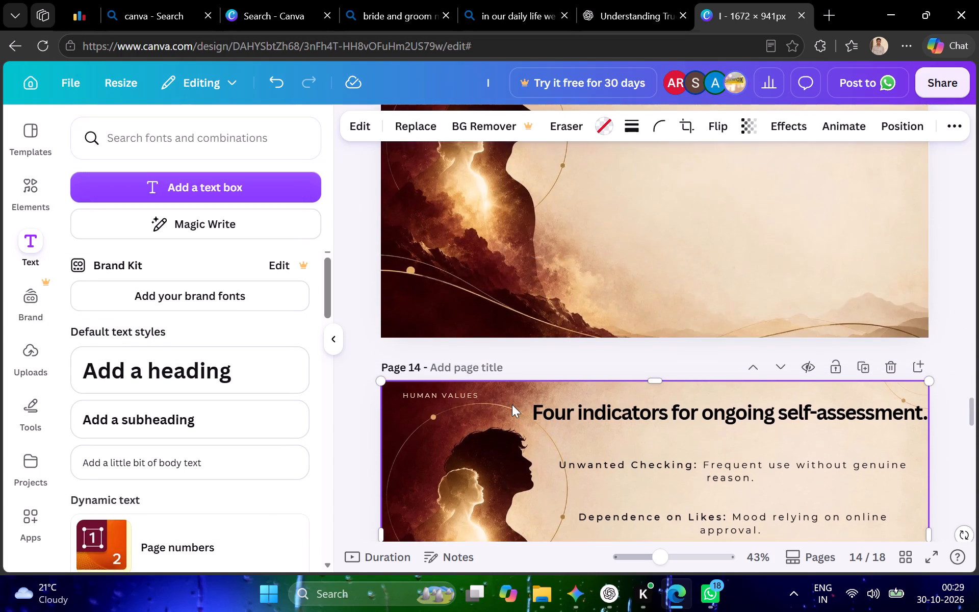
scroll(512, 404, "down", 9)
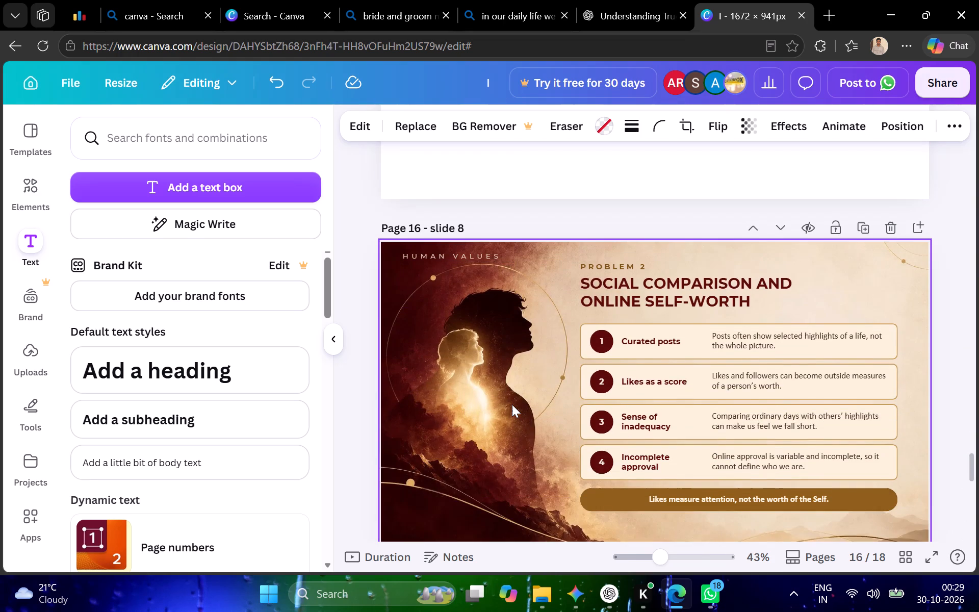
scroll(512, 404, "down", 1)
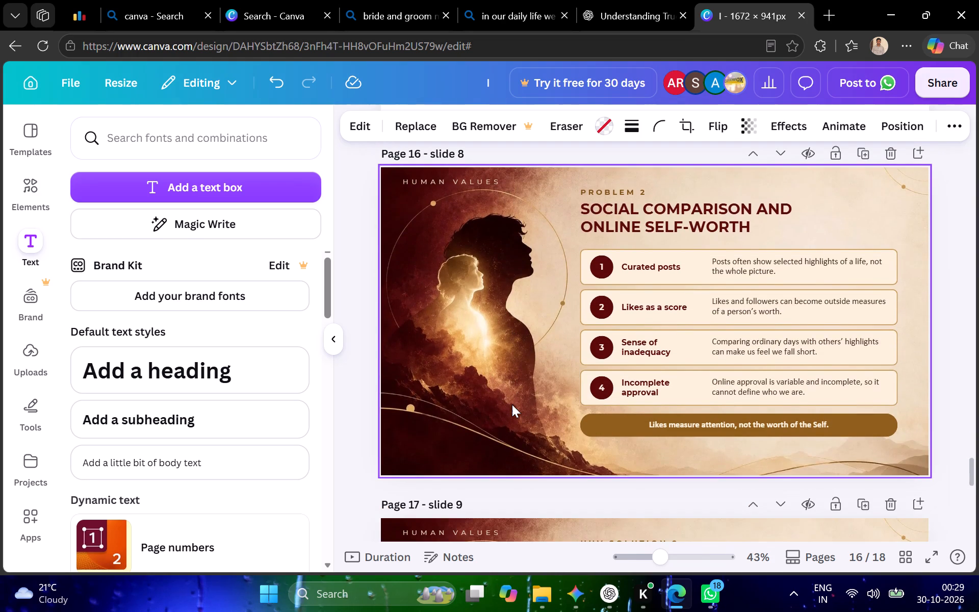
scroll(512, 404, "down", 4)
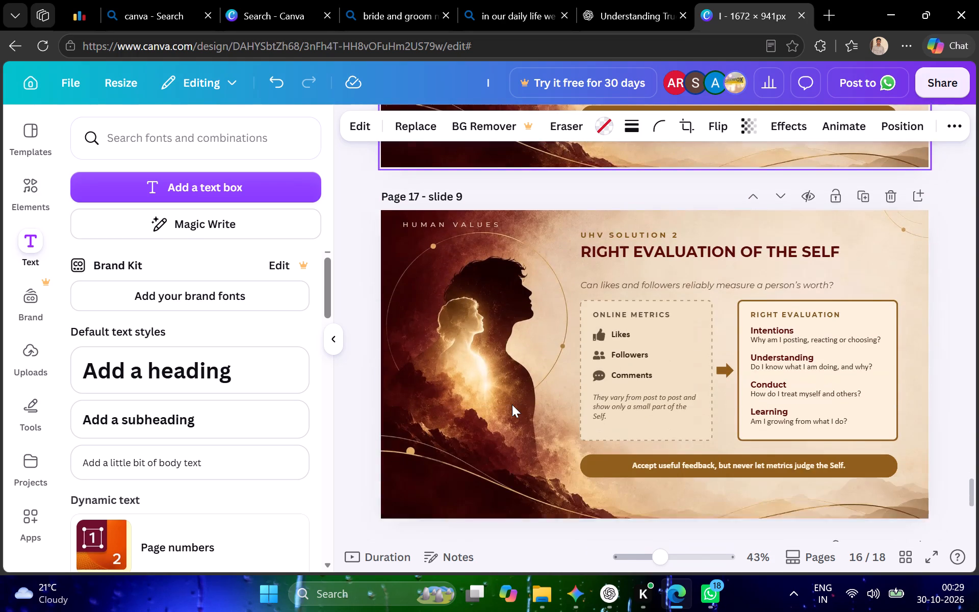
scroll(512, 404, "down", 5)
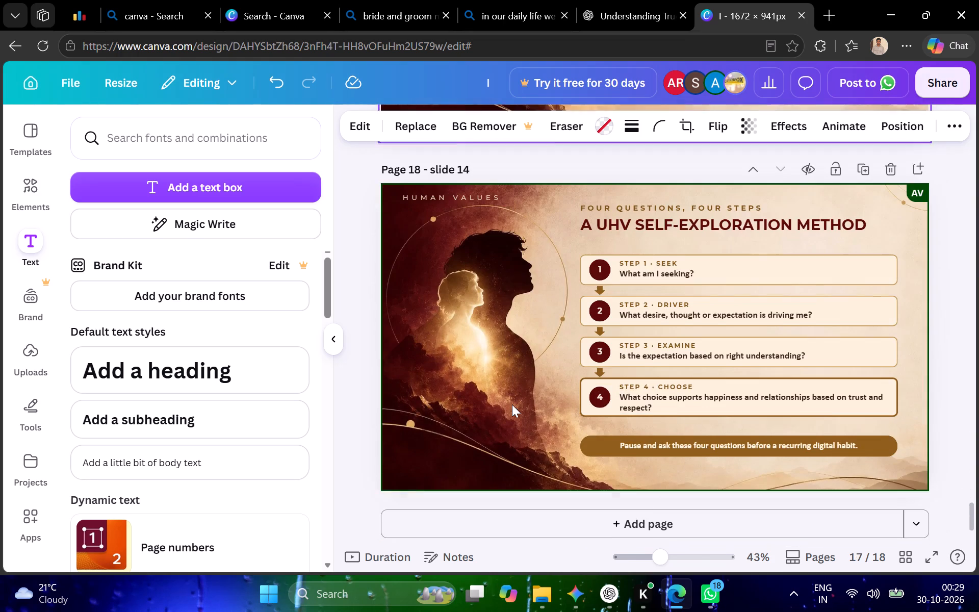
scroll(512, 404, "down", 5)
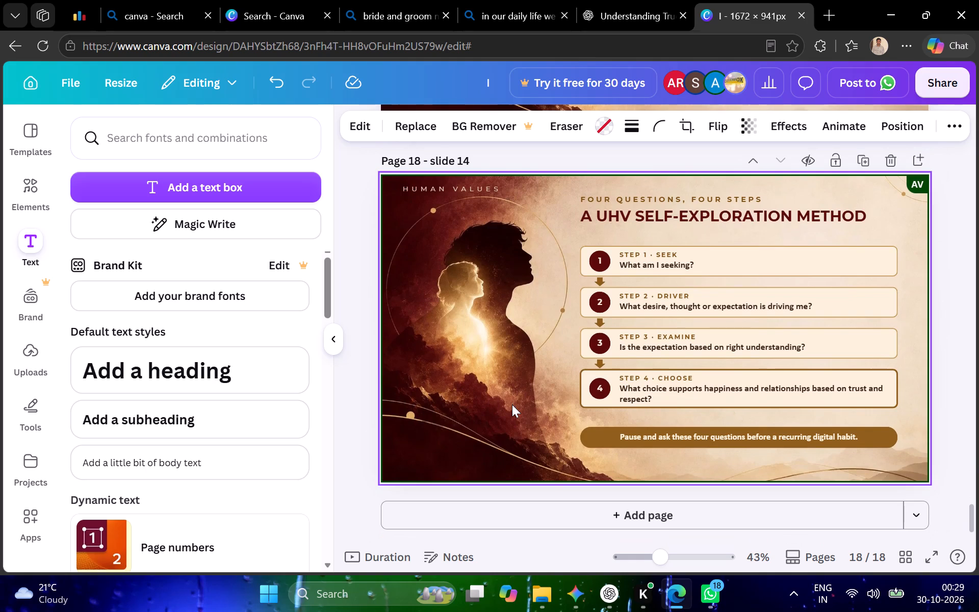
scroll(512, 404, "up", 17)
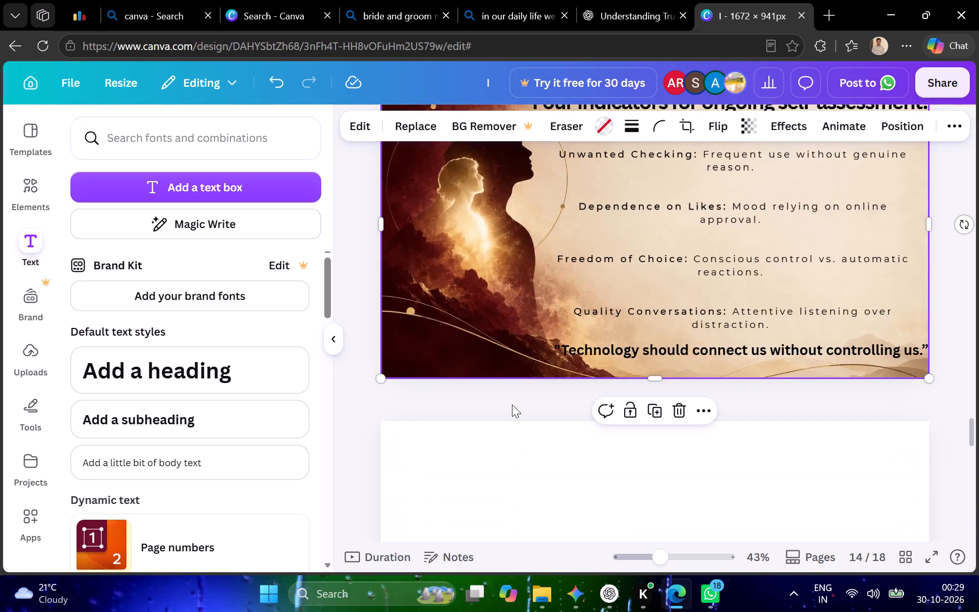
scroll(512, 404, "up", 16)
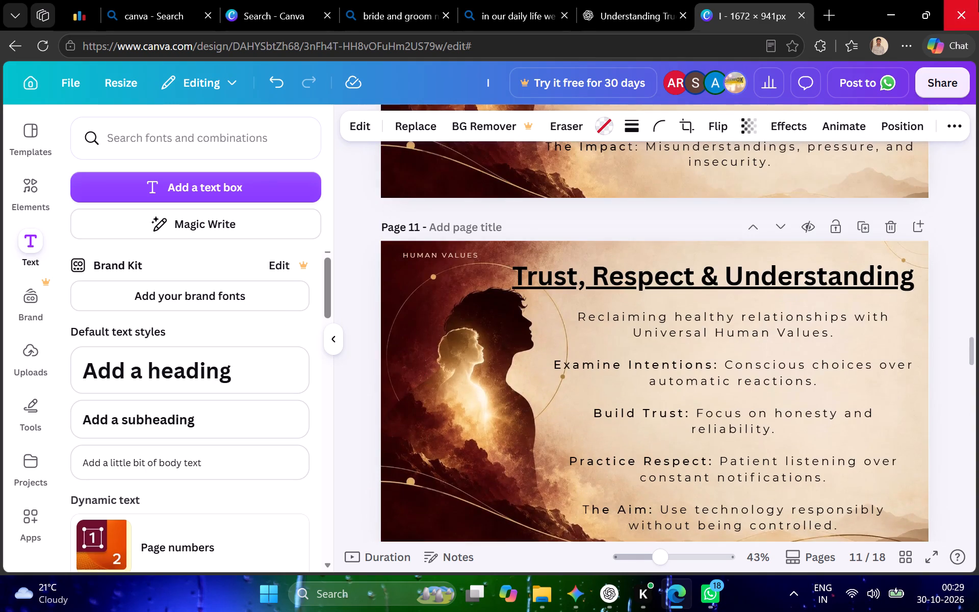
left_click(978, 0)
left_click(692, 209)
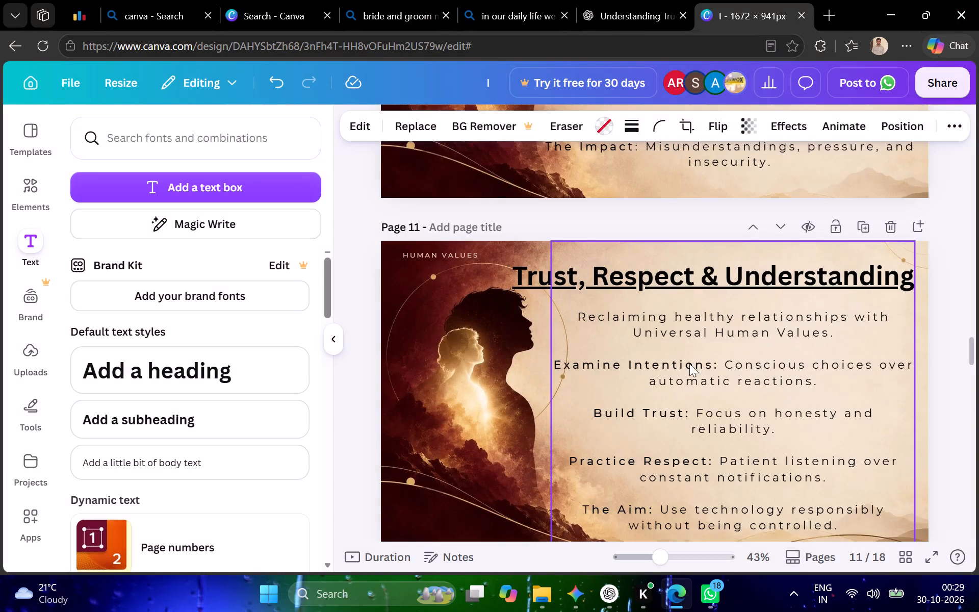
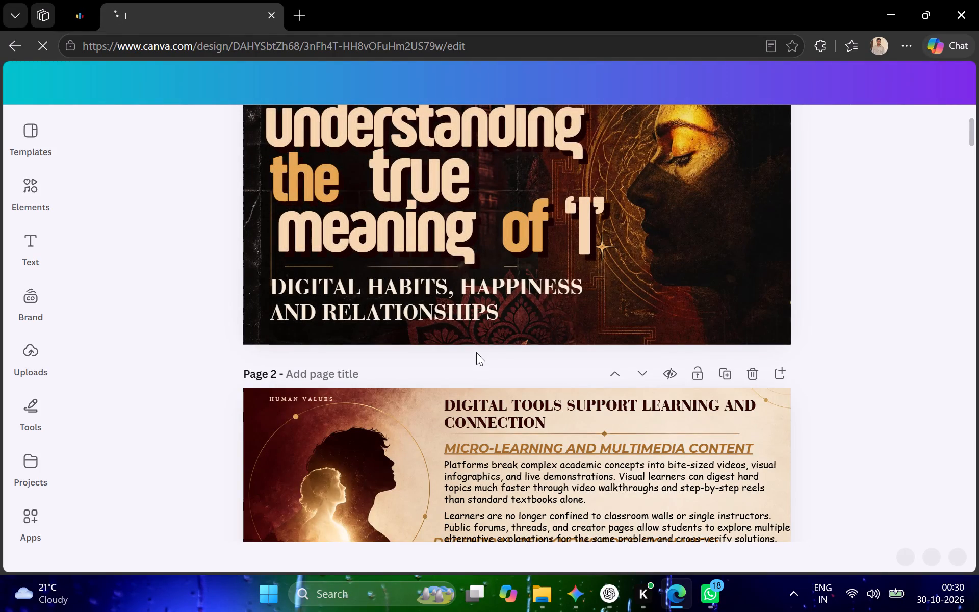
scroll(554, 279, "up", 4)
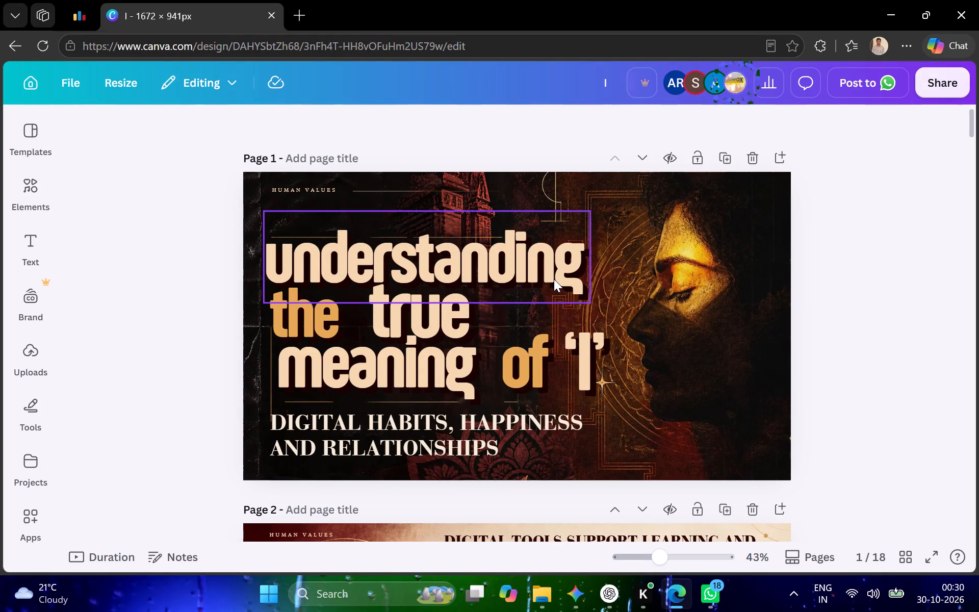
left_click(849, 300)
scroll(849, 300, "down", 6)
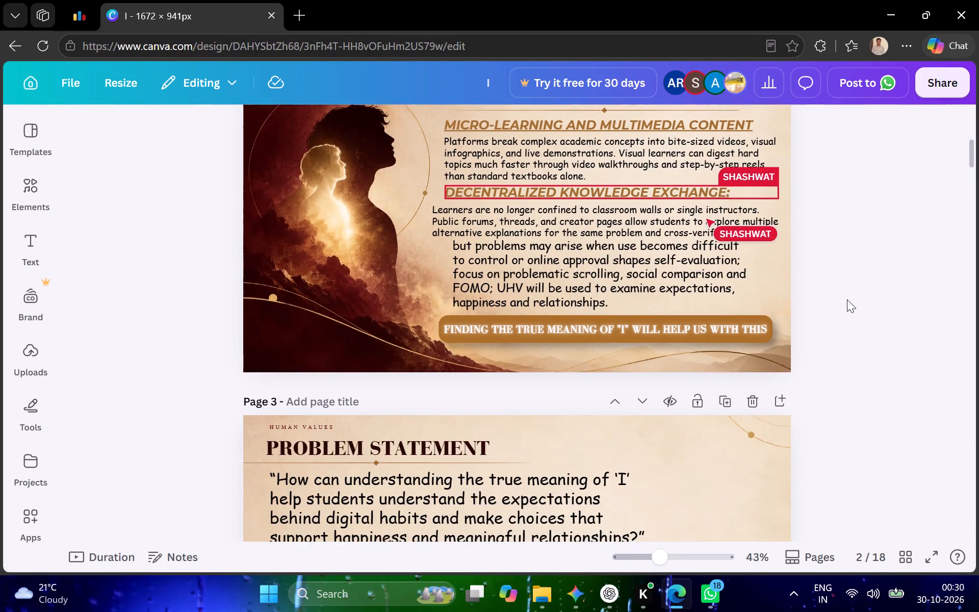
scroll(847, 299, "down", 12)
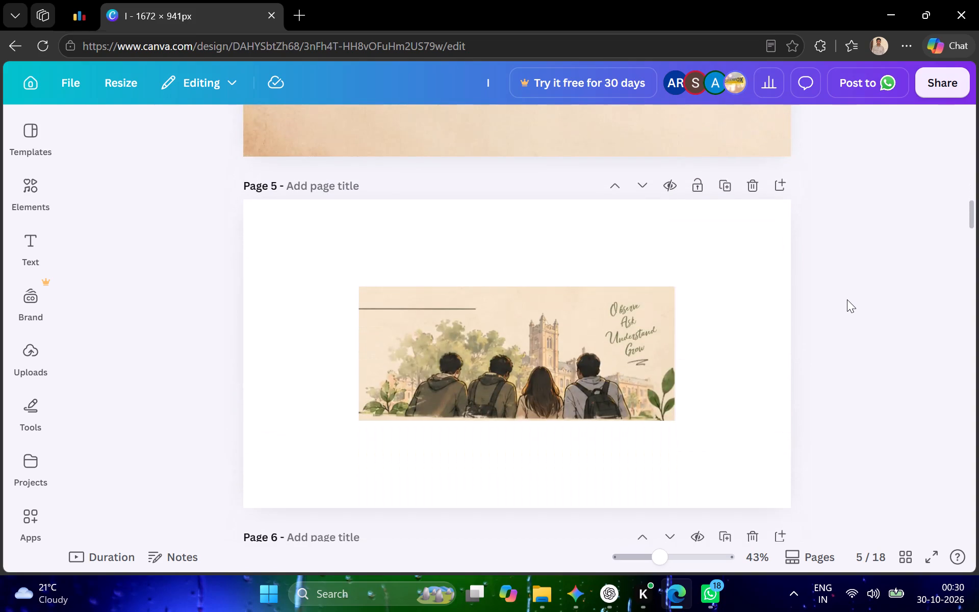
scroll(847, 299, "down", 3)
scroll(847, 299, "up", 4)
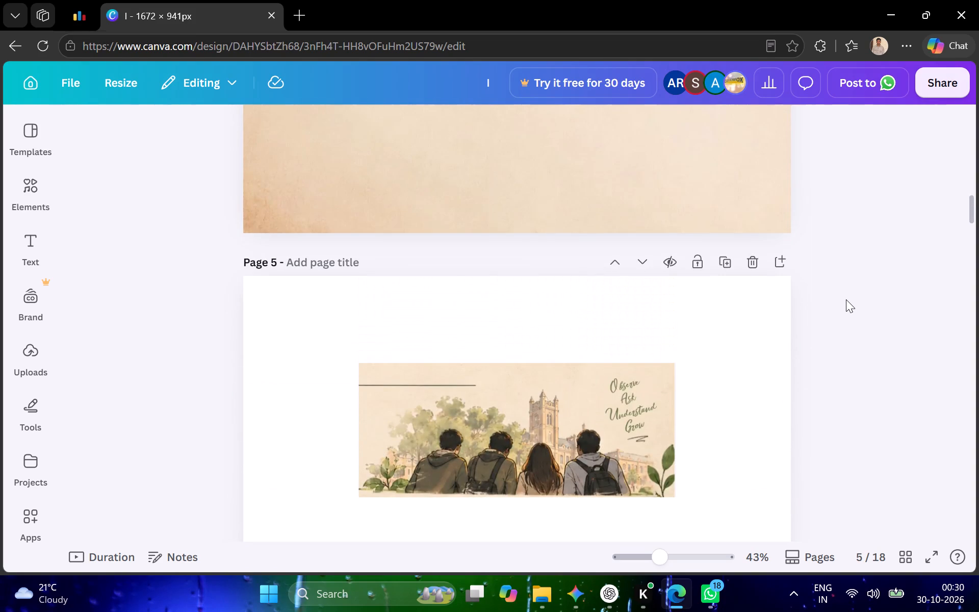
scroll(845, 299, "down", 6)
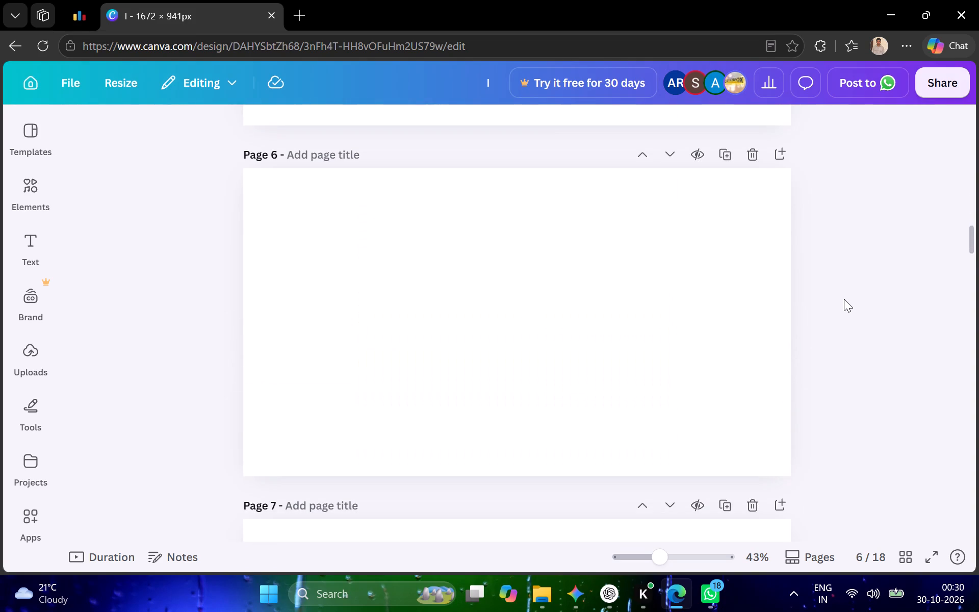
scroll(844, 299, "down", 10)
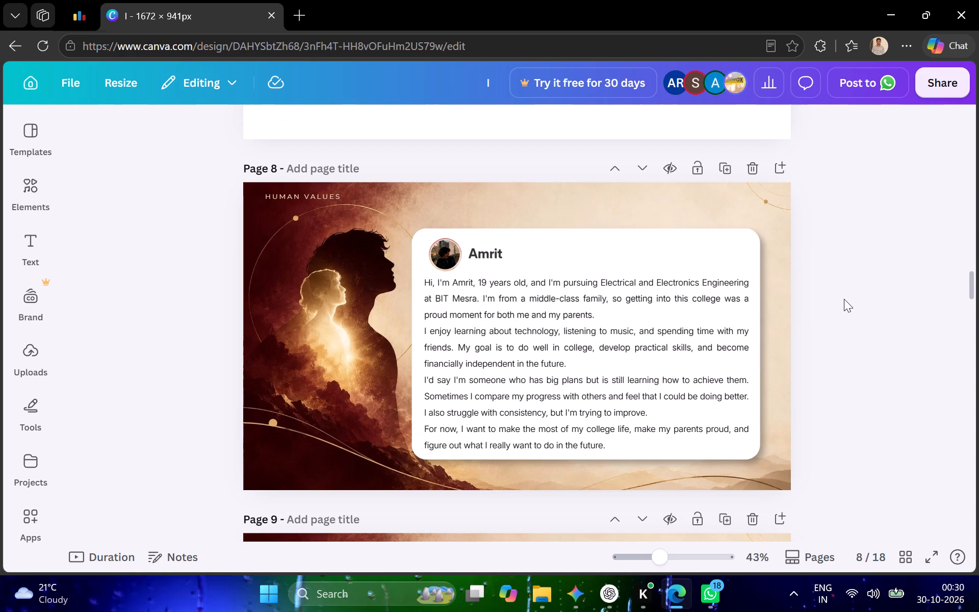
scroll(844, 299, "down", 7)
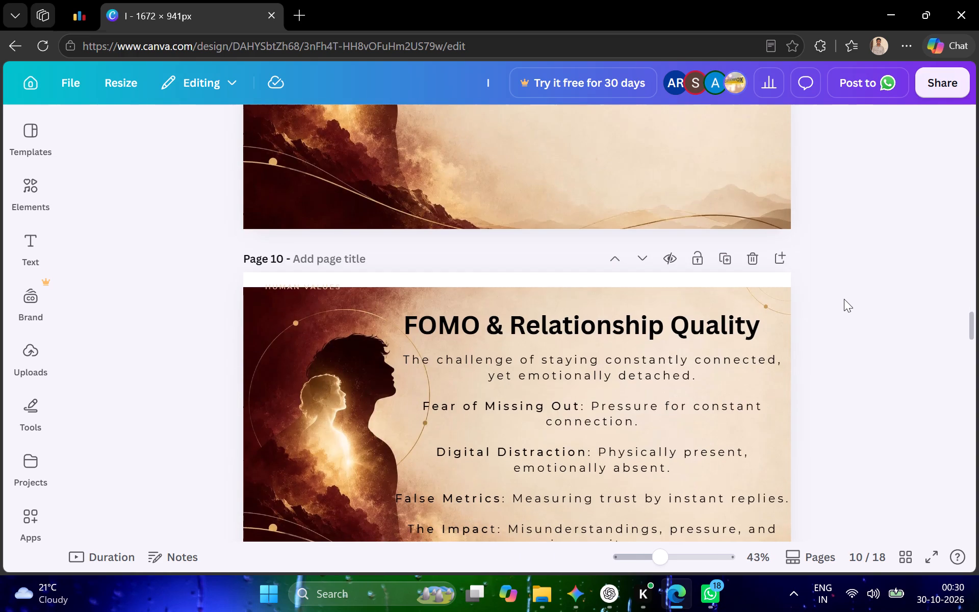
scroll(844, 299, "down", 1)
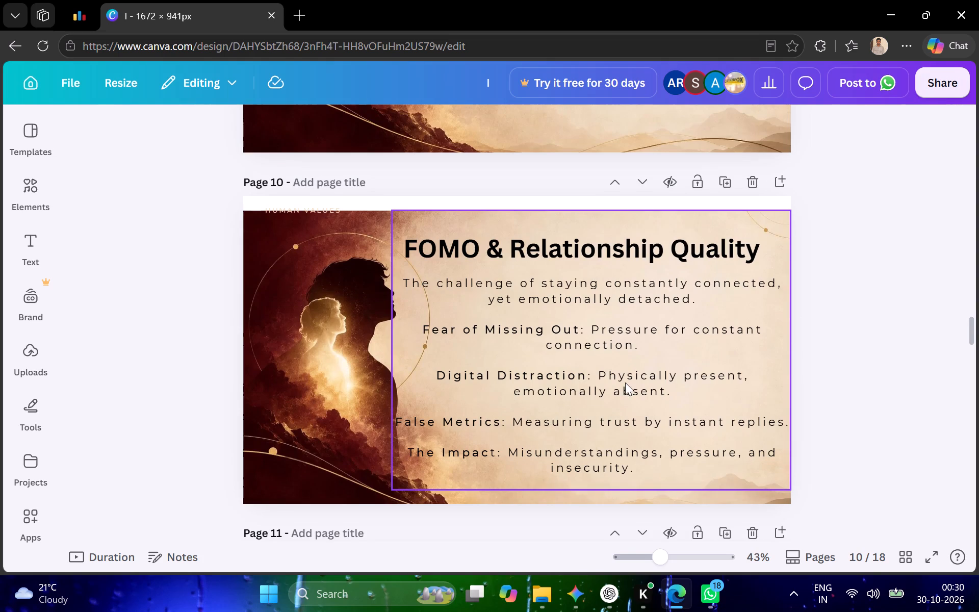
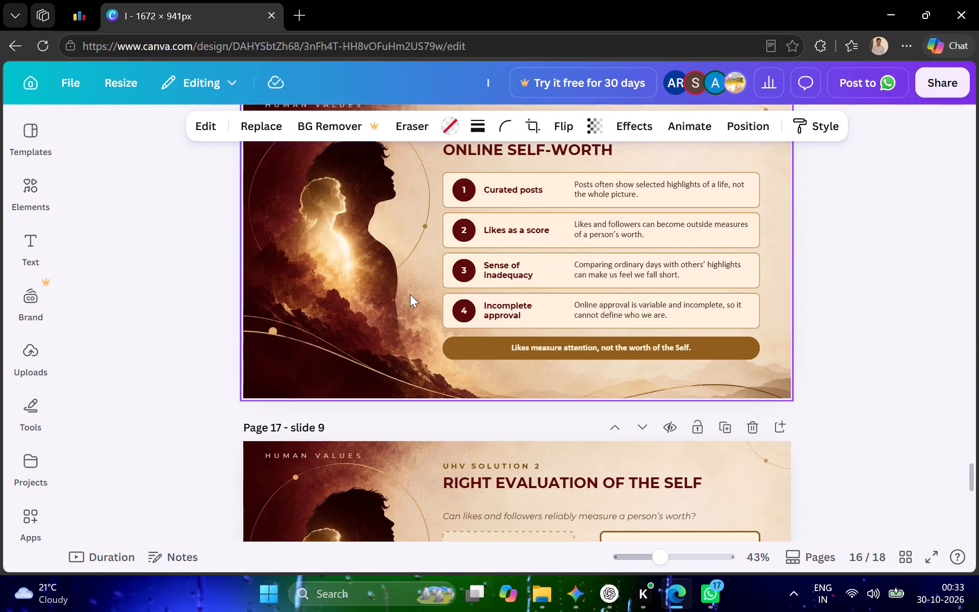
scroll(410, 294, "up", 1)
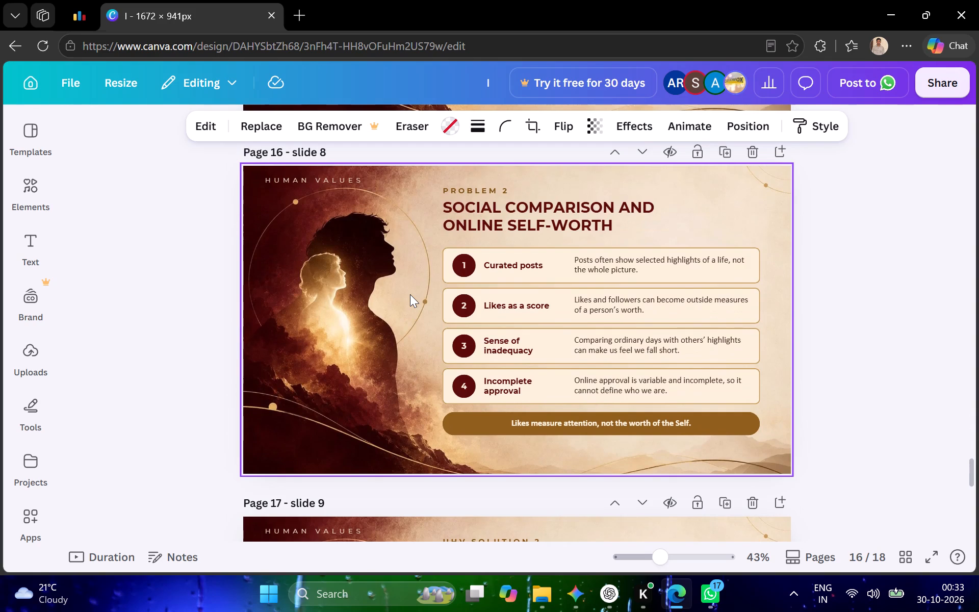
scroll(410, 294, "down", 9)
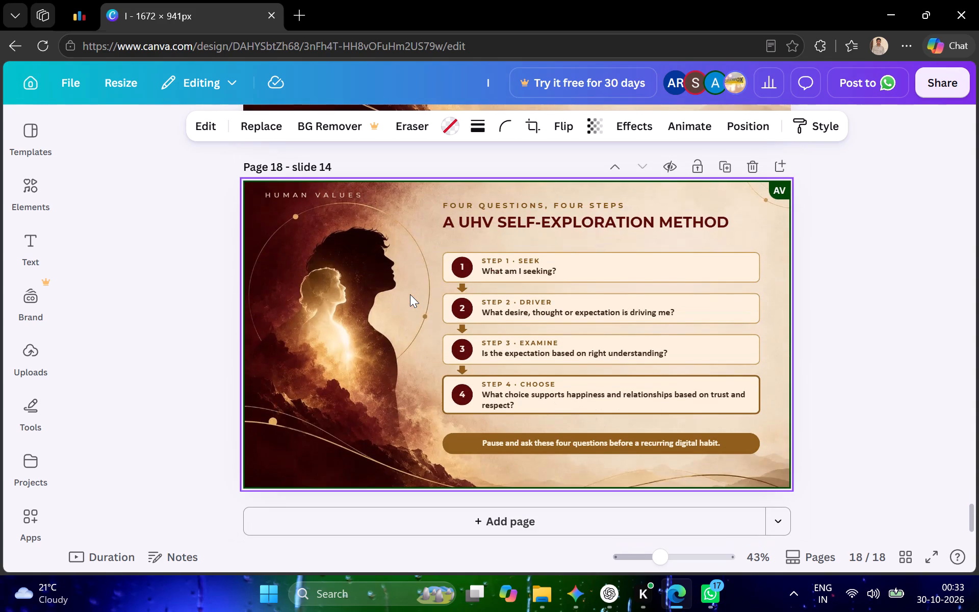
scroll(410, 294, "up", 15)
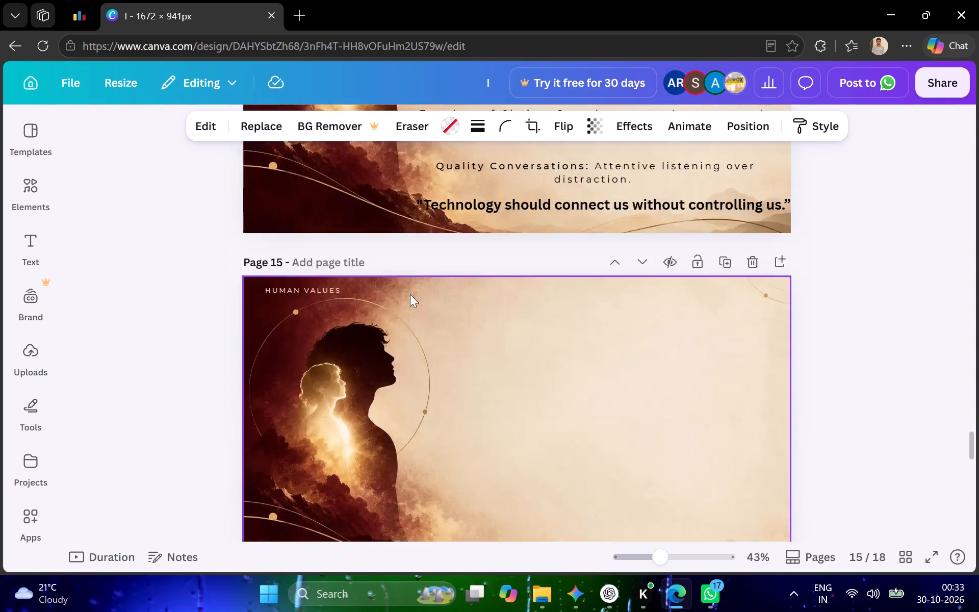
scroll(410, 294, "up", 15)
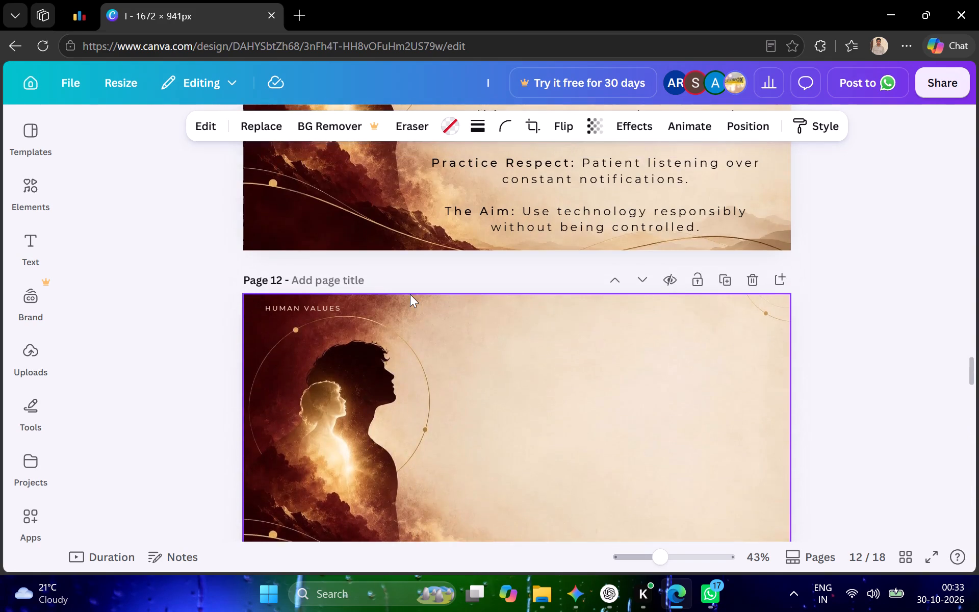
Recheck the FOMO & Relationship Quality slide on page 10 and the slides from there down to the self-assessment indicators on page 14.
scroll(410, 294, "up", 6)
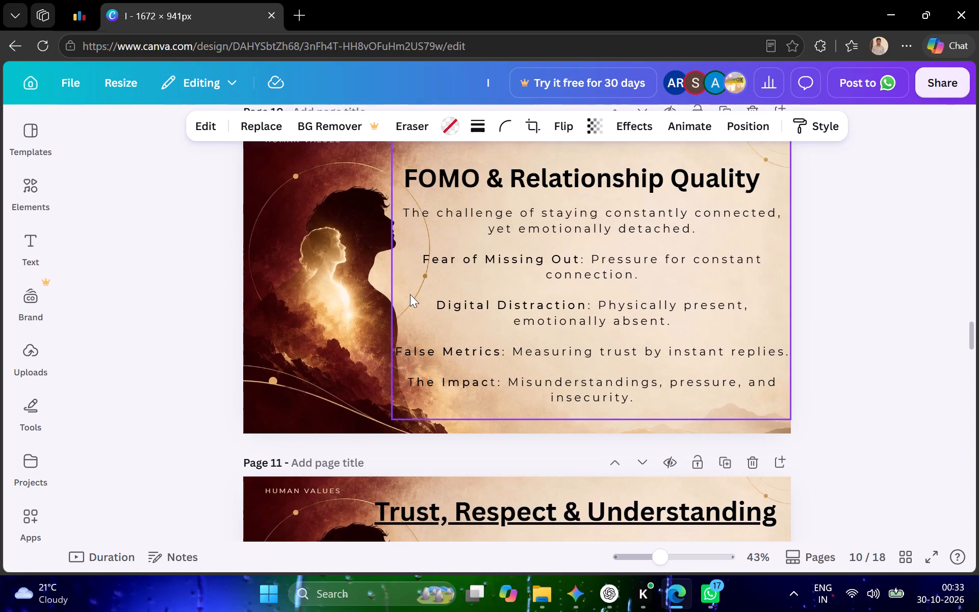
left_click(374, 290)
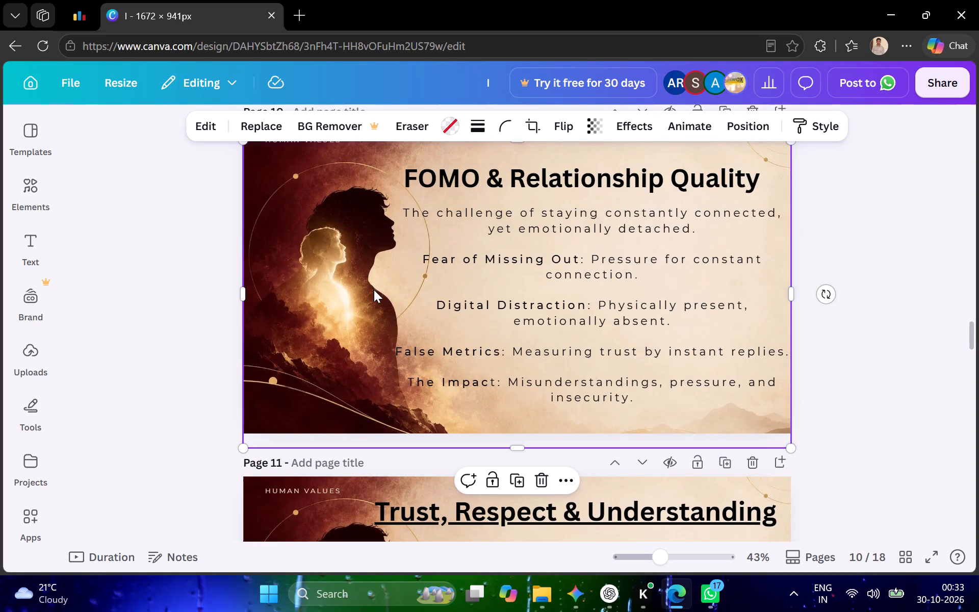
left_click(494, 299)
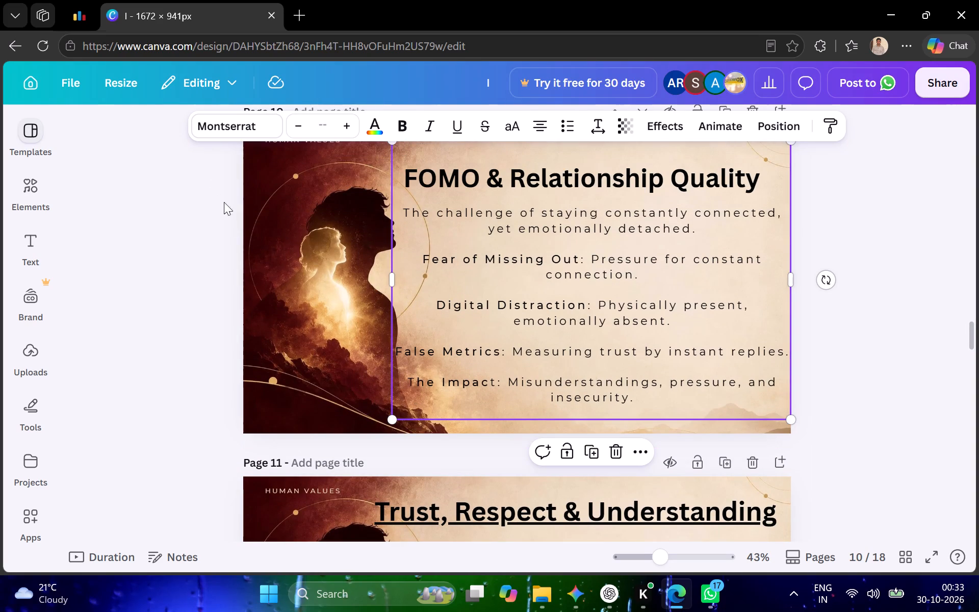
left_click(245, 317)
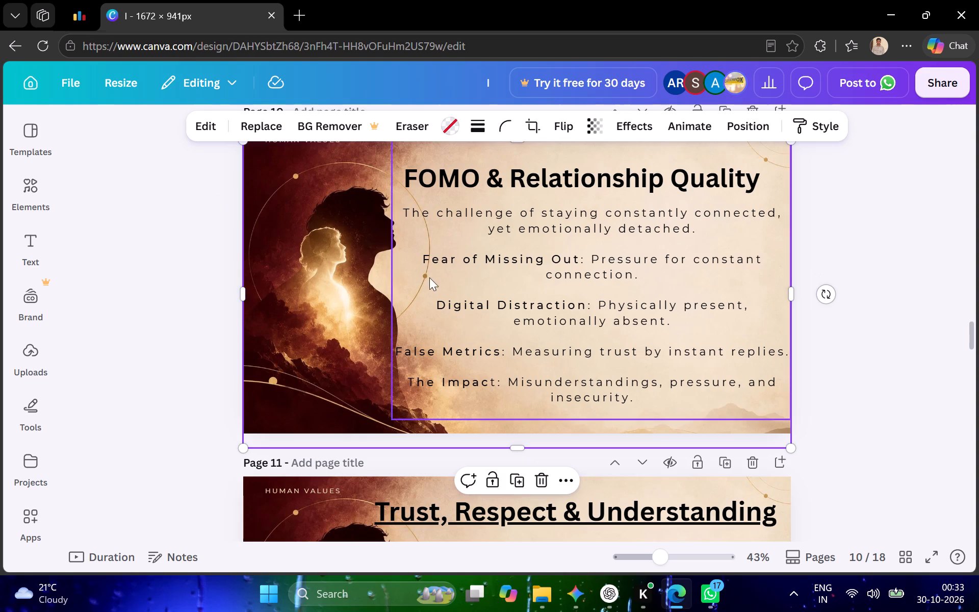
scroll(347, 277, "down", 3)
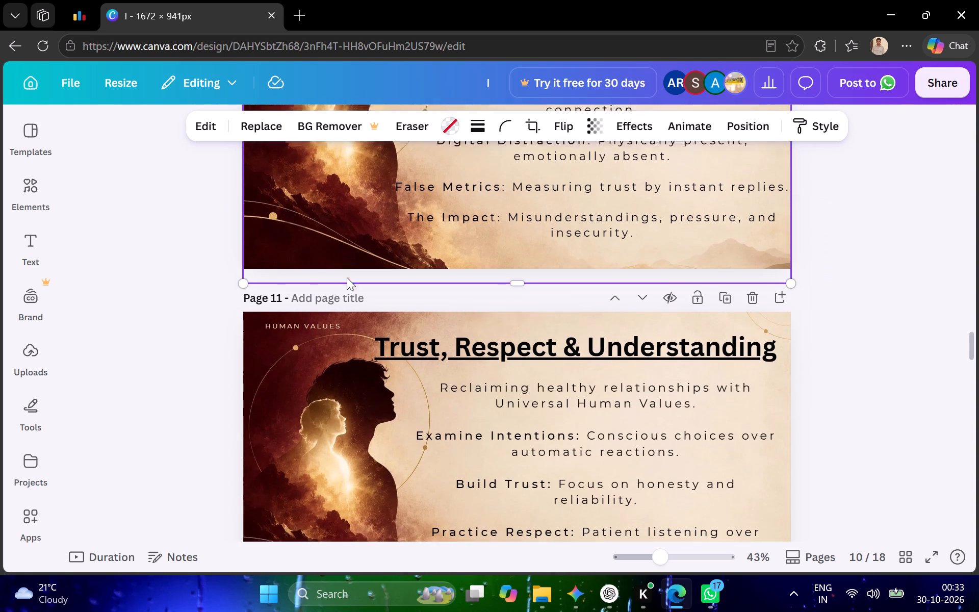
scroll(347, 277, "down", 6)
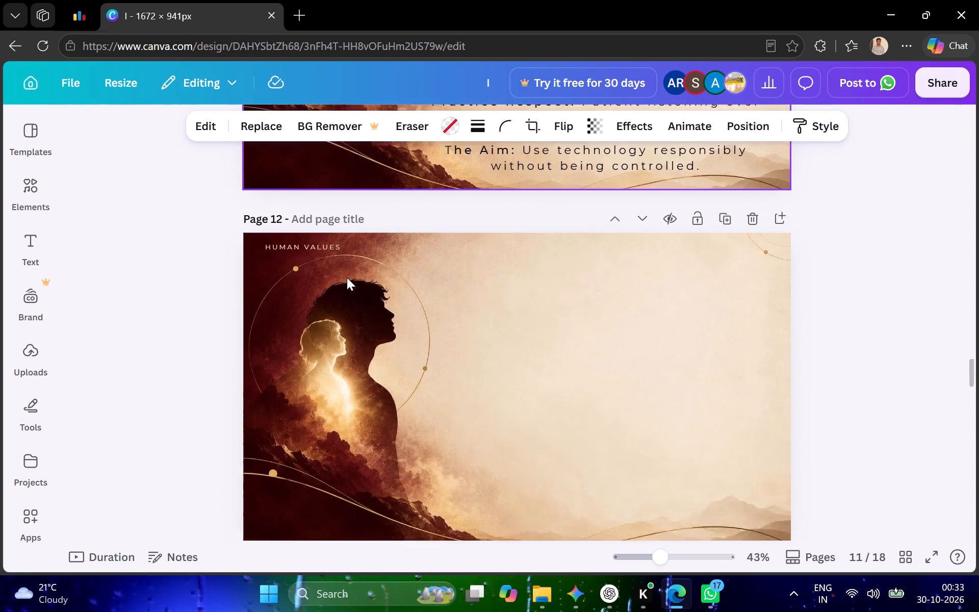
scroll(347, 277, "down", 9)
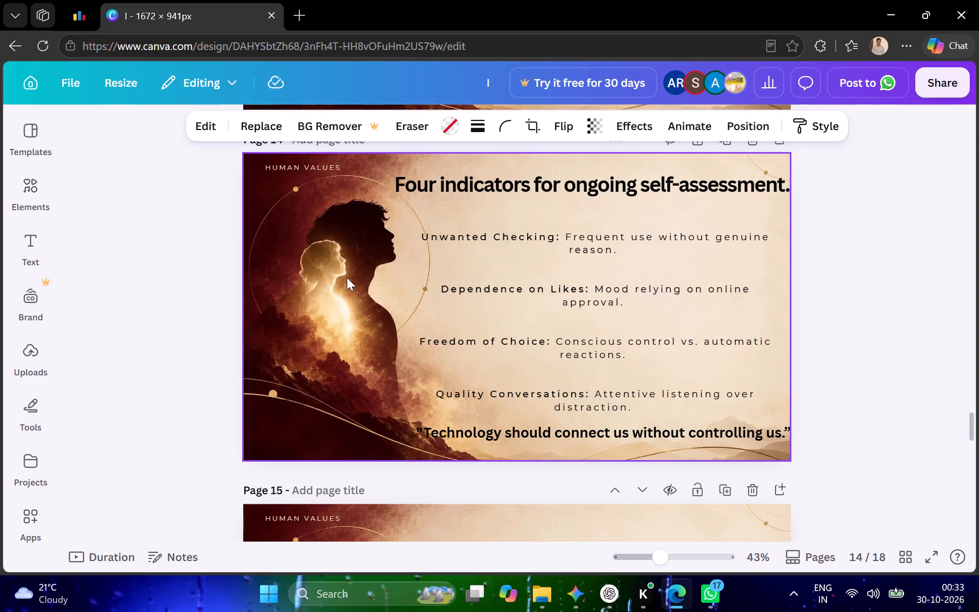
Save the presentation.
left_click(67, 73)
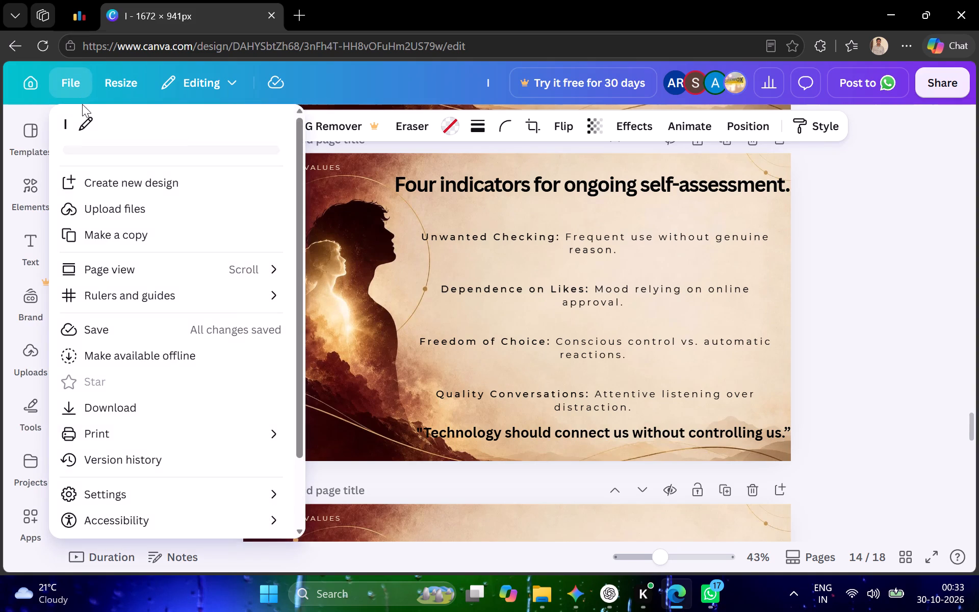
left_click(111, 332)
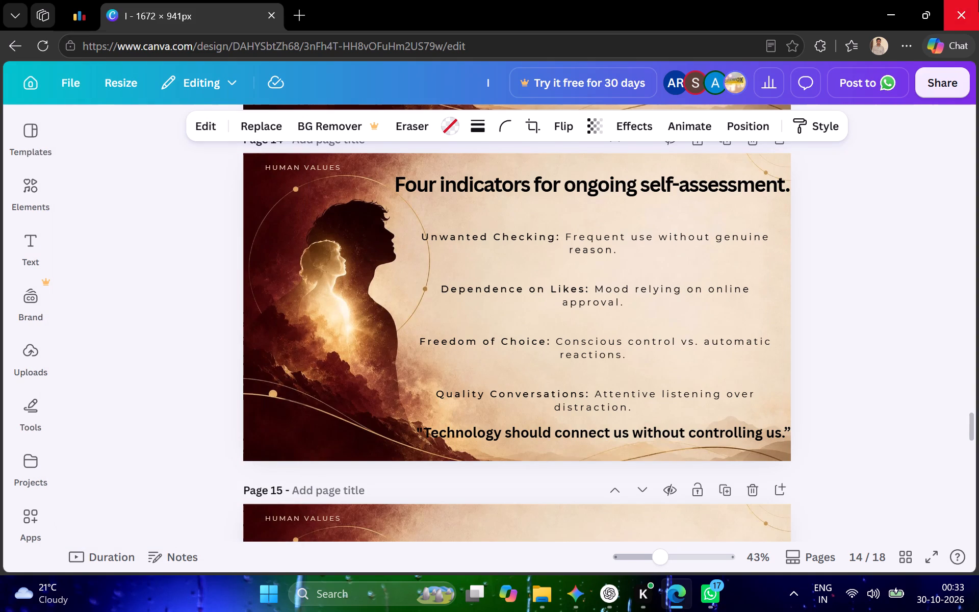
left_click(735, 84)
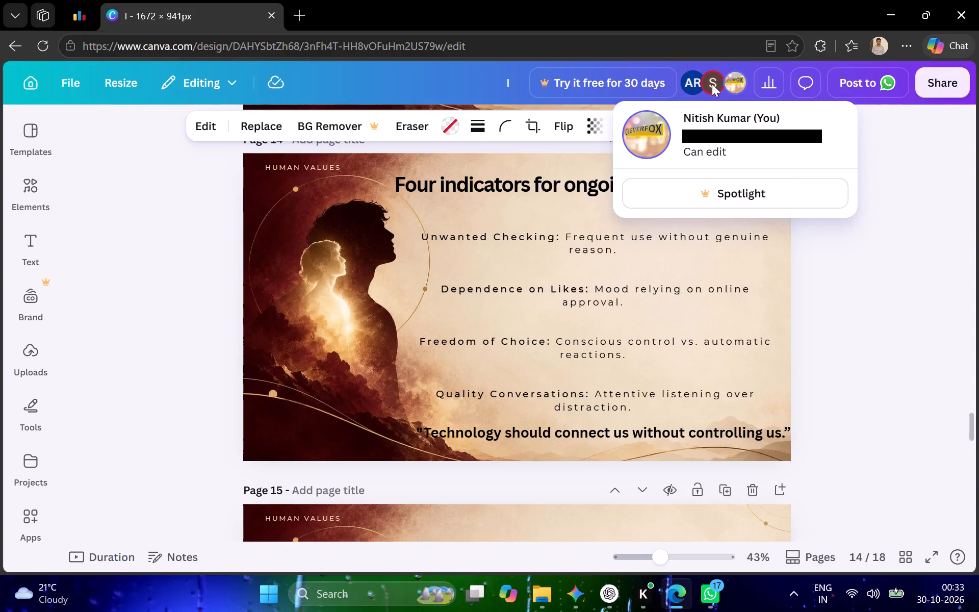
left_click(968, 214)
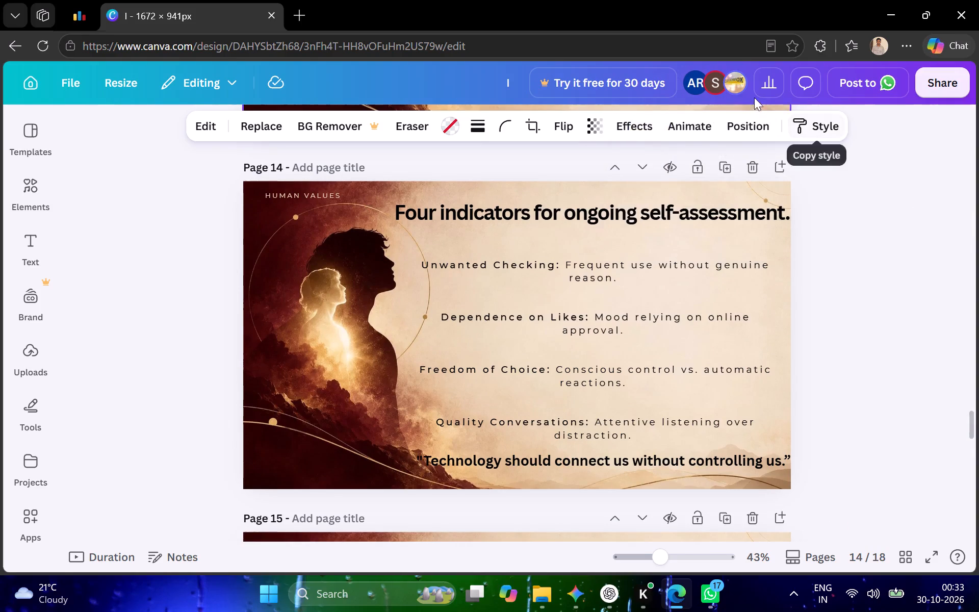
left_click(715, 83)
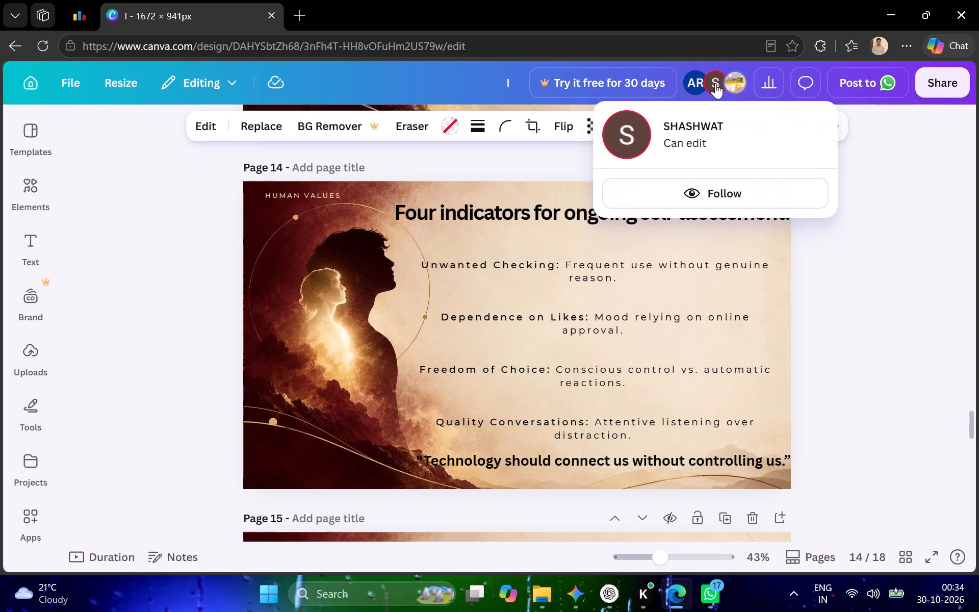
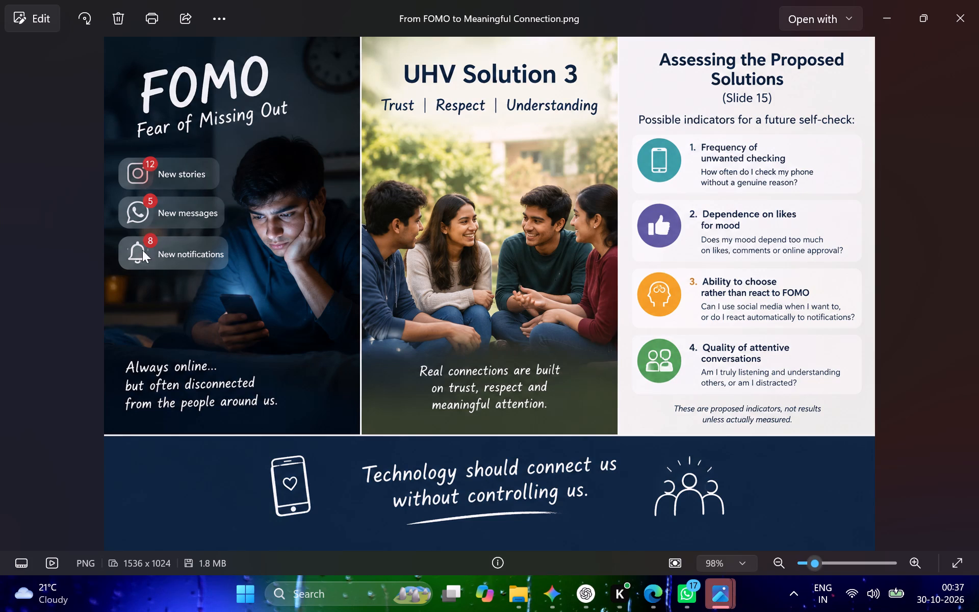
Capture a rectangular screenshot of only the FOMO – Fear of Missing Out panel from the downloaded image.
left_click(46, 244)
key("Return")
key("Print")
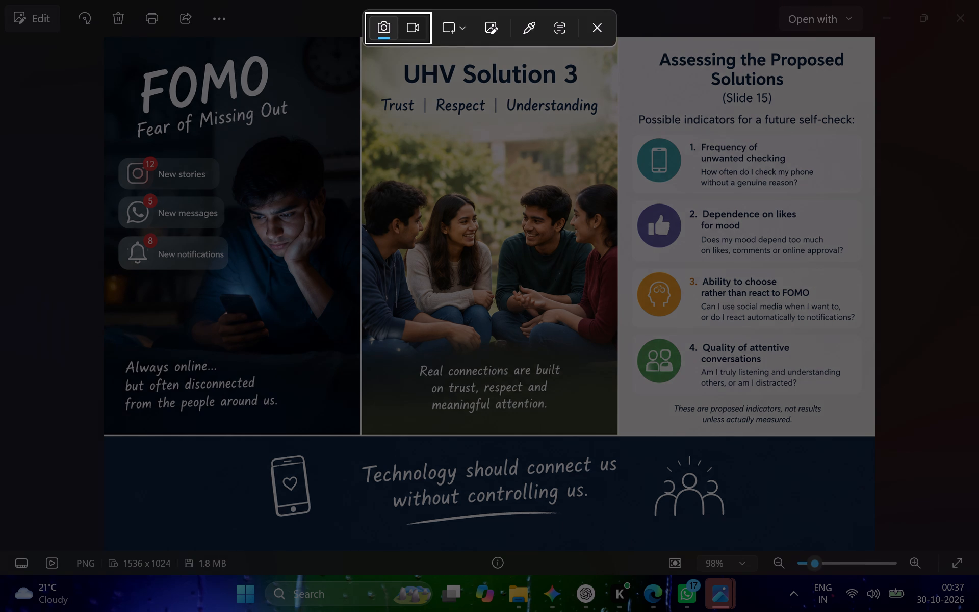
left_click_drag(360, 433, 101, 33)
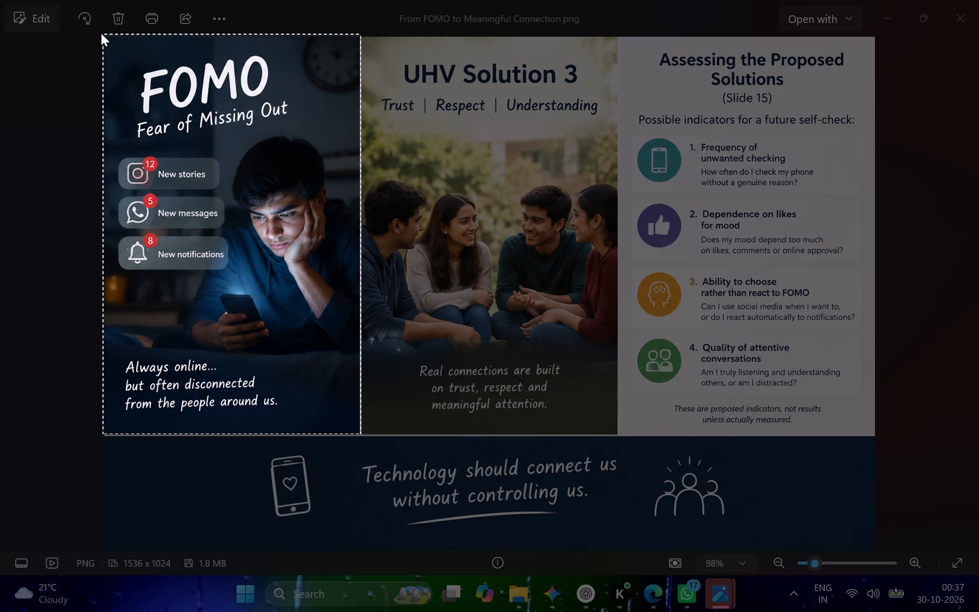
left_click_drag(101, 33, 103, 40)
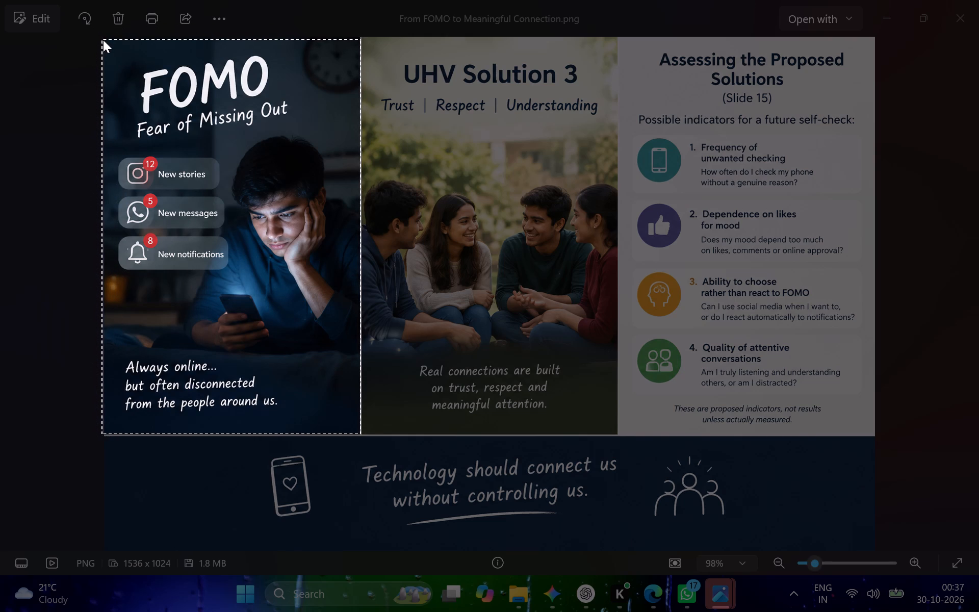
left_click_drag(103, 40, 104, 40)
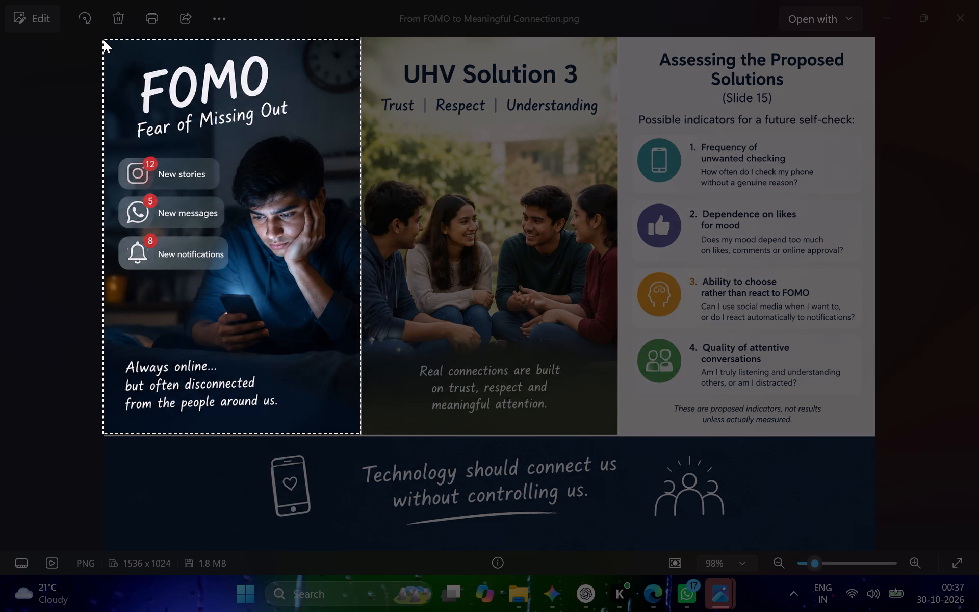
left_click_drag(104, 40, 104, 34)
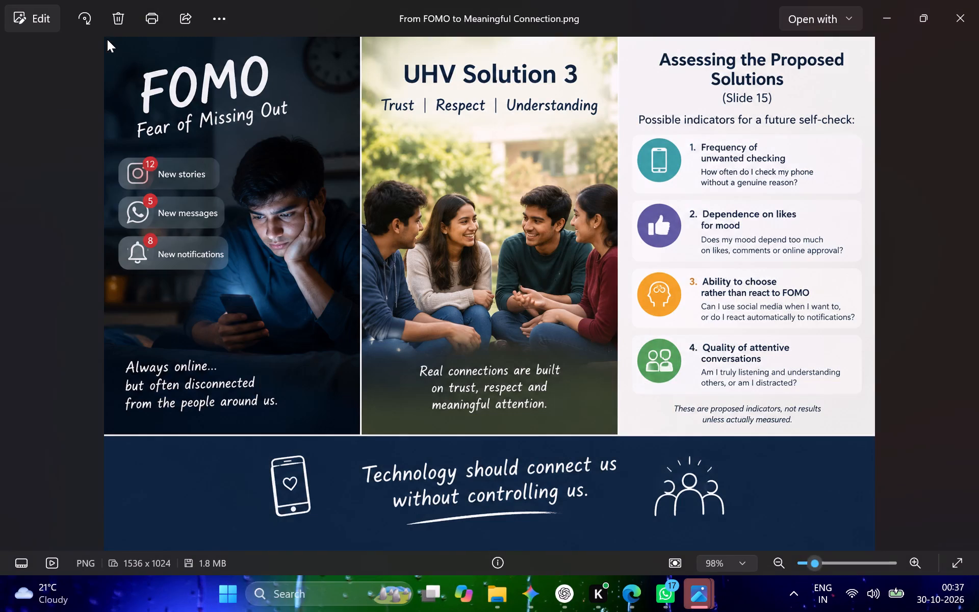
Capture a rectangular screenshot of only the UHV Solution 3 panel from the downloaded image.
key("Print")
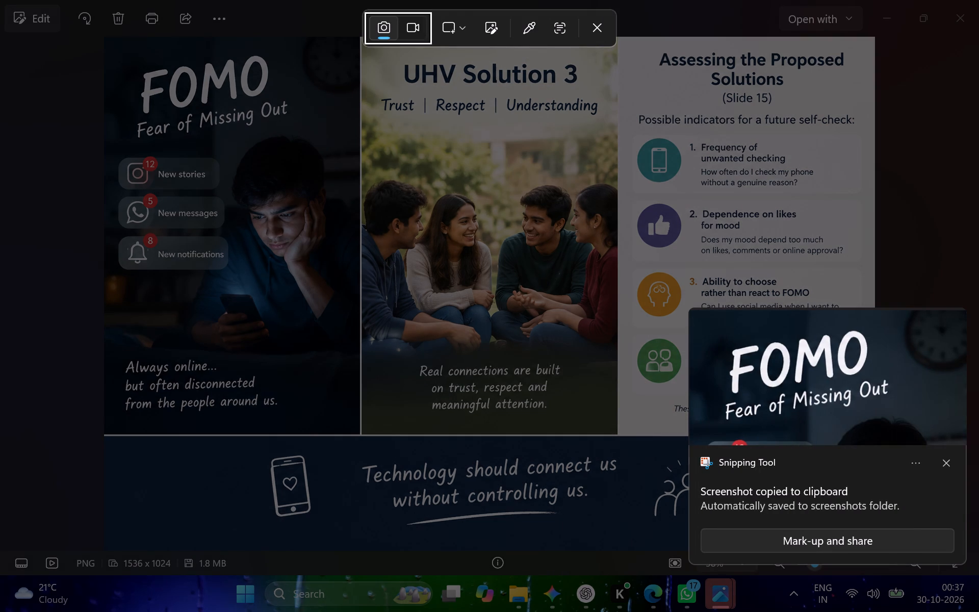
left_click_drag(617, 432, 353, 39)
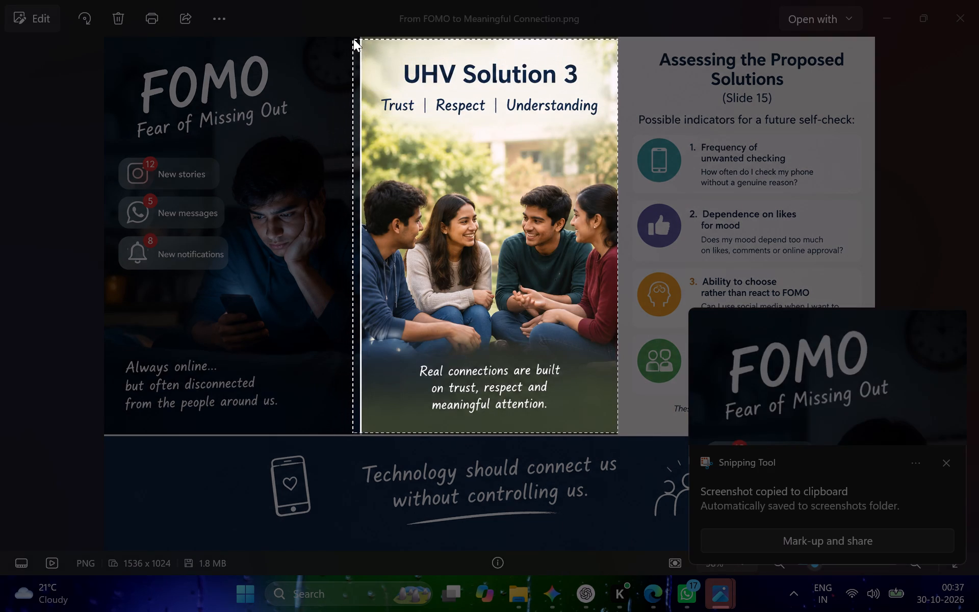
left_click_drag(353, 39, 361, 37)
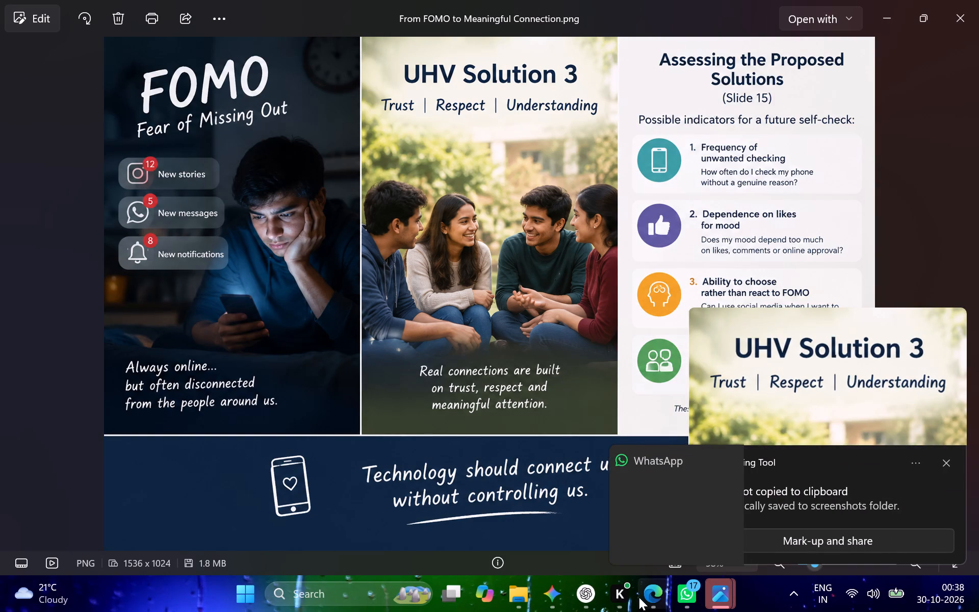
left_click(643, 597)
scroll(277, 287, "up", 6)
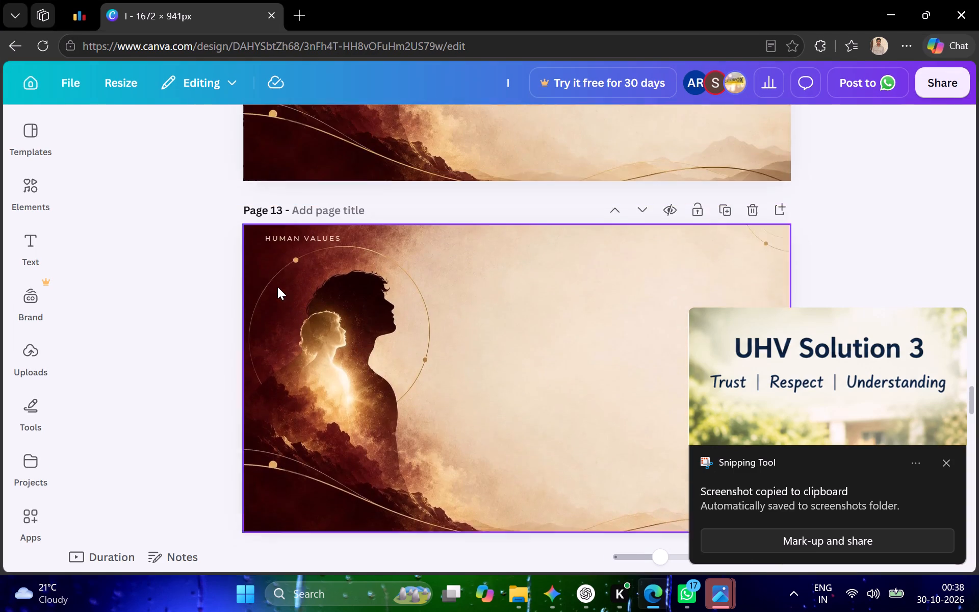
scroll(277, 287, "up", 8)
scroll(328, 333, "up", 5)
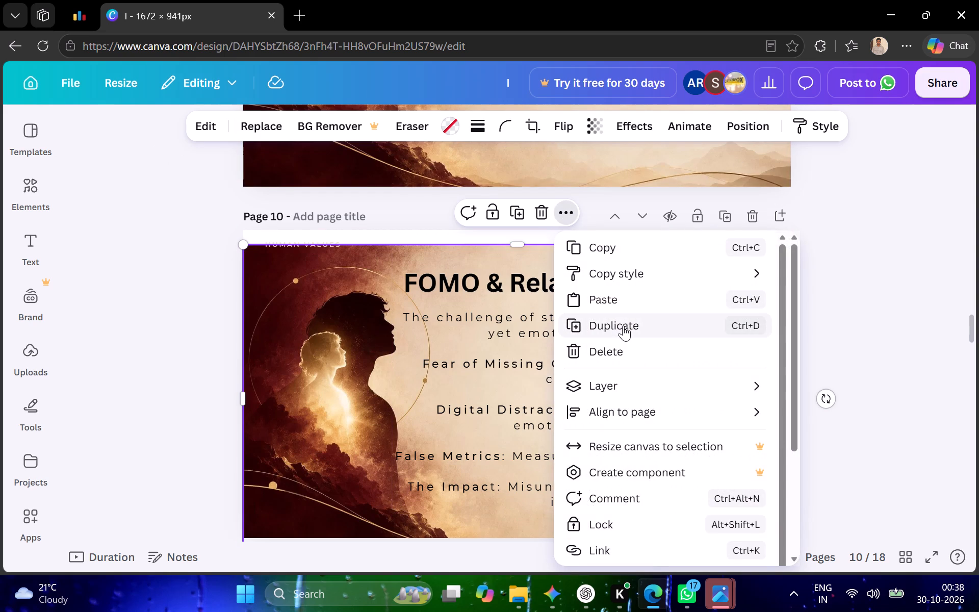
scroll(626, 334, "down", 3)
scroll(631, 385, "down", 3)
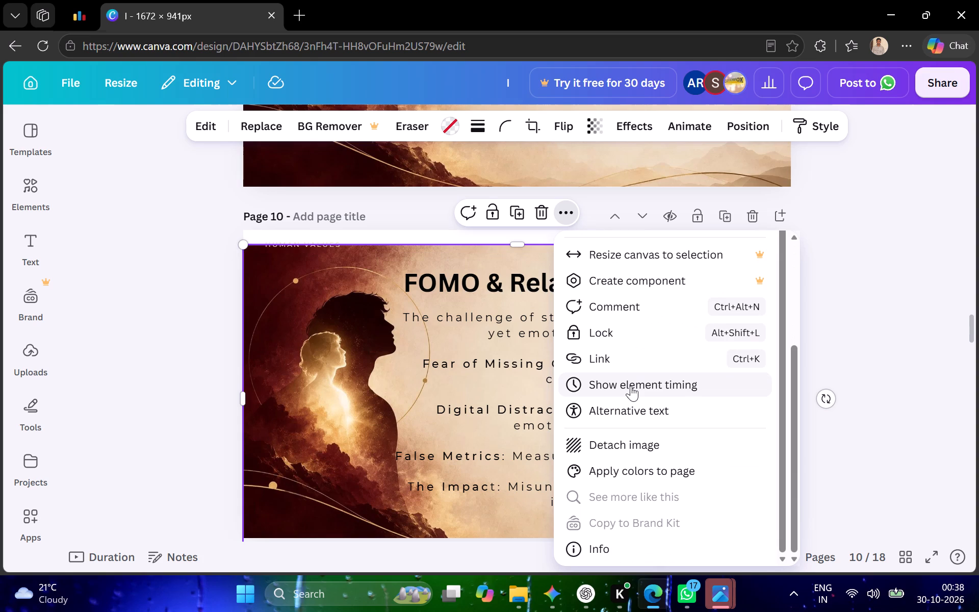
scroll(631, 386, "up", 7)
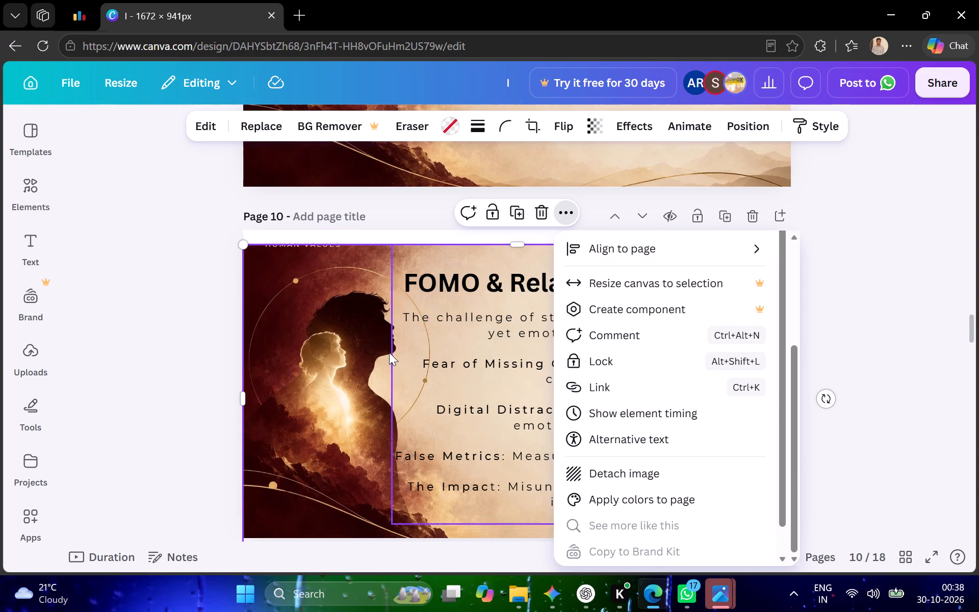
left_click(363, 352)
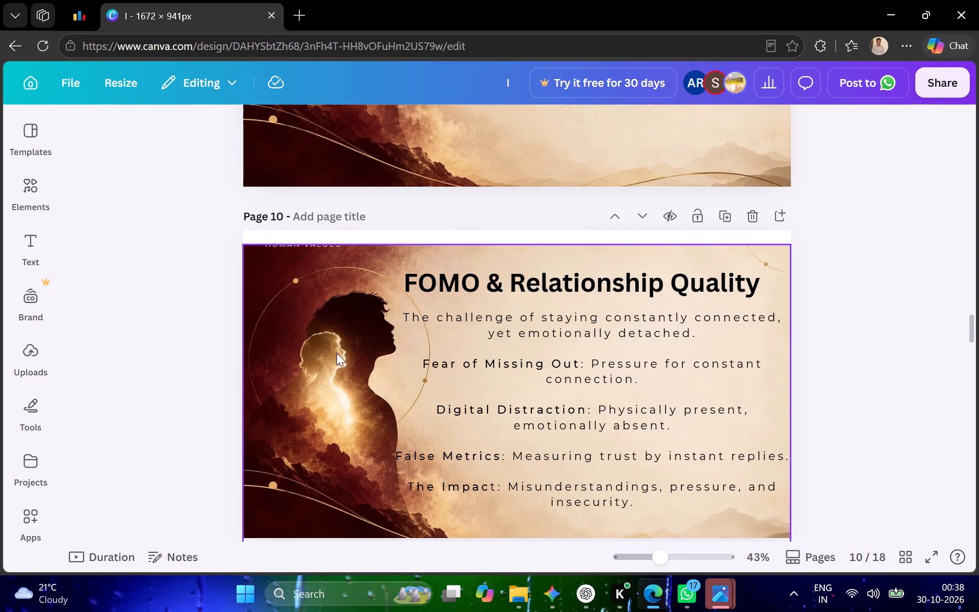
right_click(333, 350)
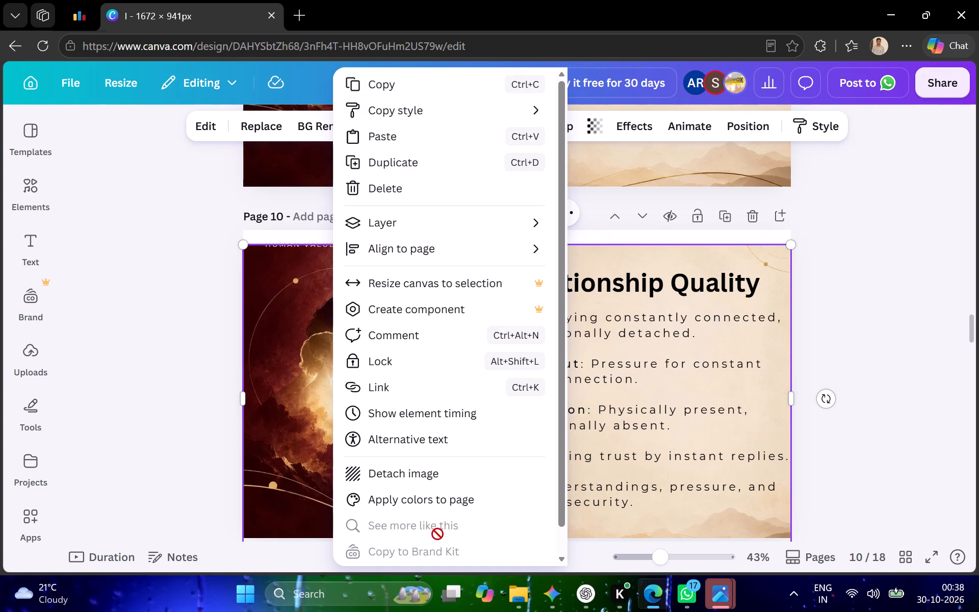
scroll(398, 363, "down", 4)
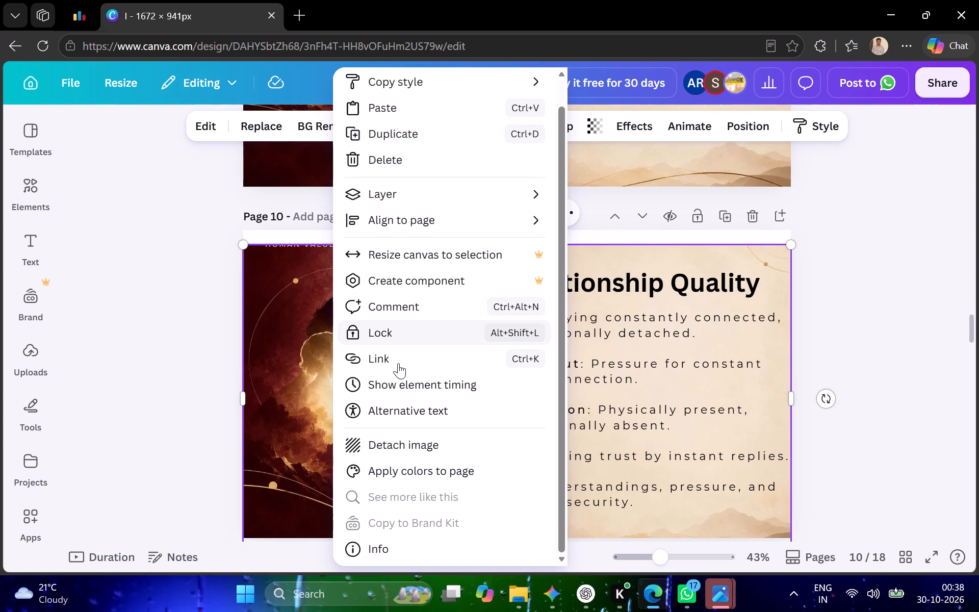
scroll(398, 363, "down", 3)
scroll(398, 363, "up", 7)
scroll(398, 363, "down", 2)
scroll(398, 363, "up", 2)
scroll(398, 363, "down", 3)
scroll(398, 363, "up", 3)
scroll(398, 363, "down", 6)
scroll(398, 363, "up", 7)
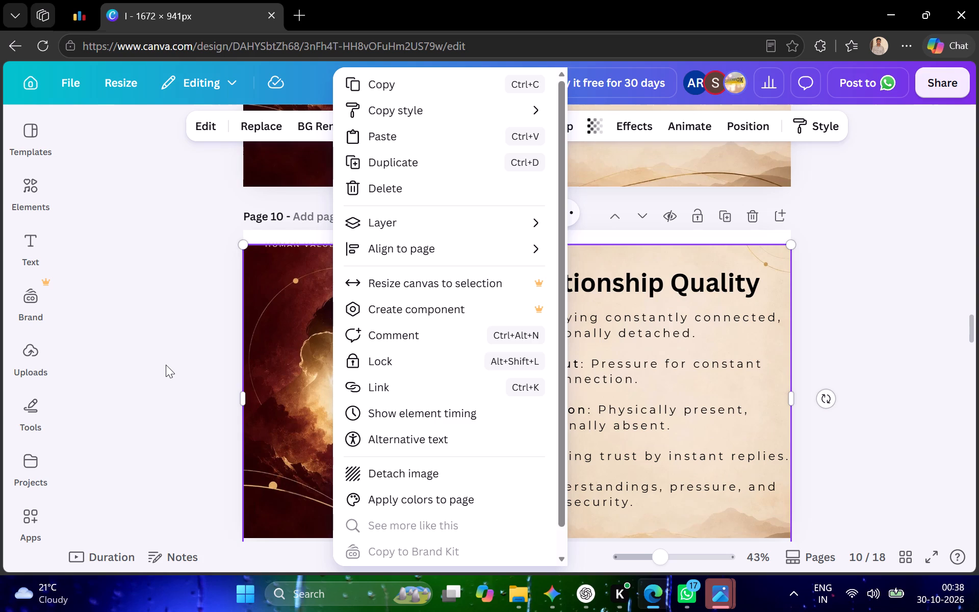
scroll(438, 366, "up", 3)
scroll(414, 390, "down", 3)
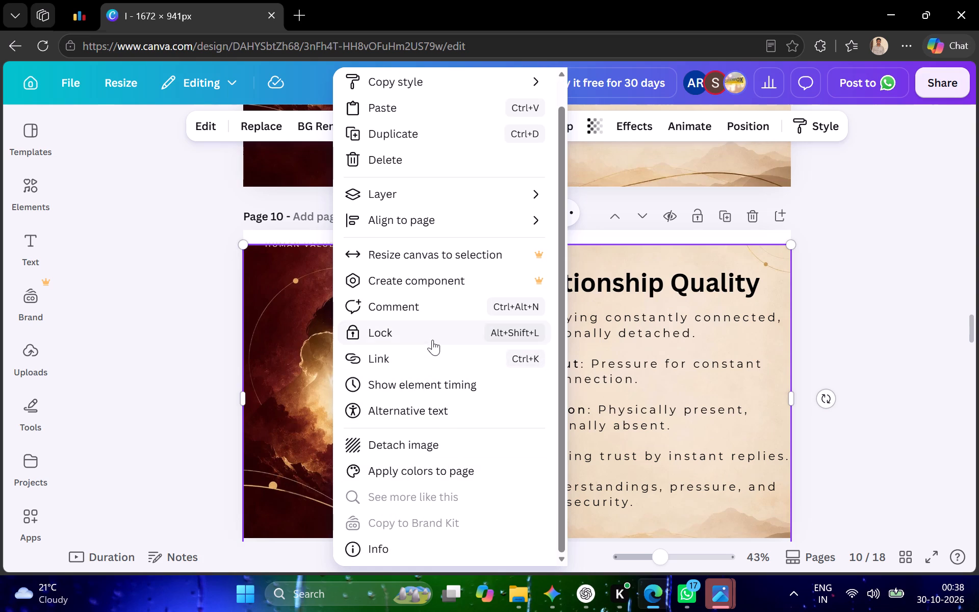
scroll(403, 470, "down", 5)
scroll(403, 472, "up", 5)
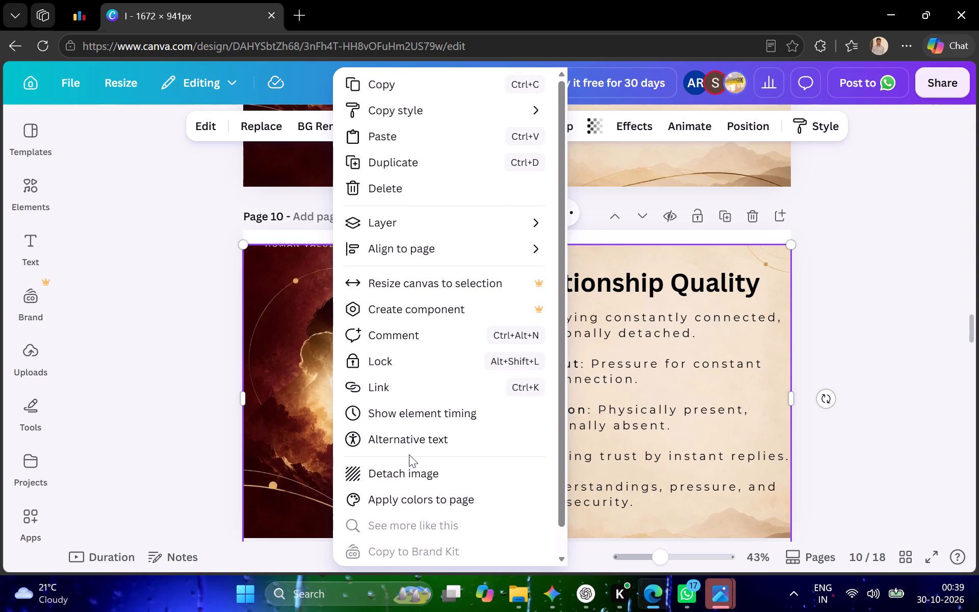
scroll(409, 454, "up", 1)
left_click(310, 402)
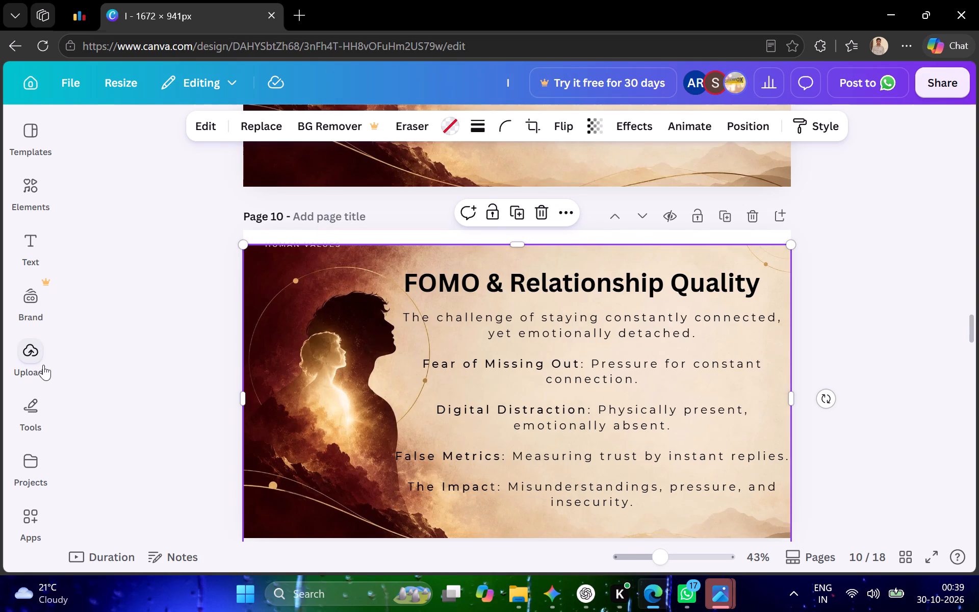
Upload the FOMO and UHV Solution 3 panel screenshots from the Screenshots folder in Pictures.
left_click(32, 354)
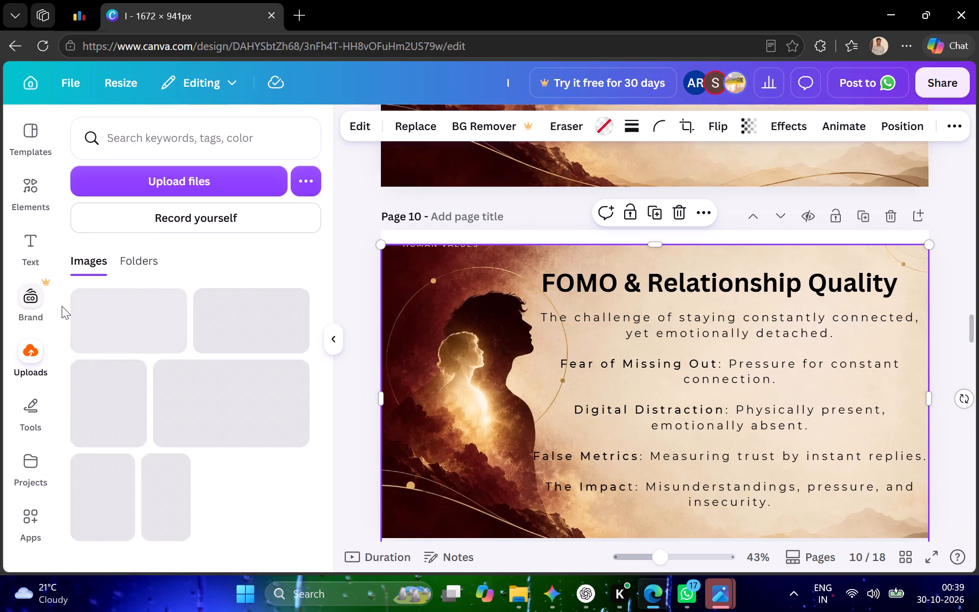
left_click(174, 177)
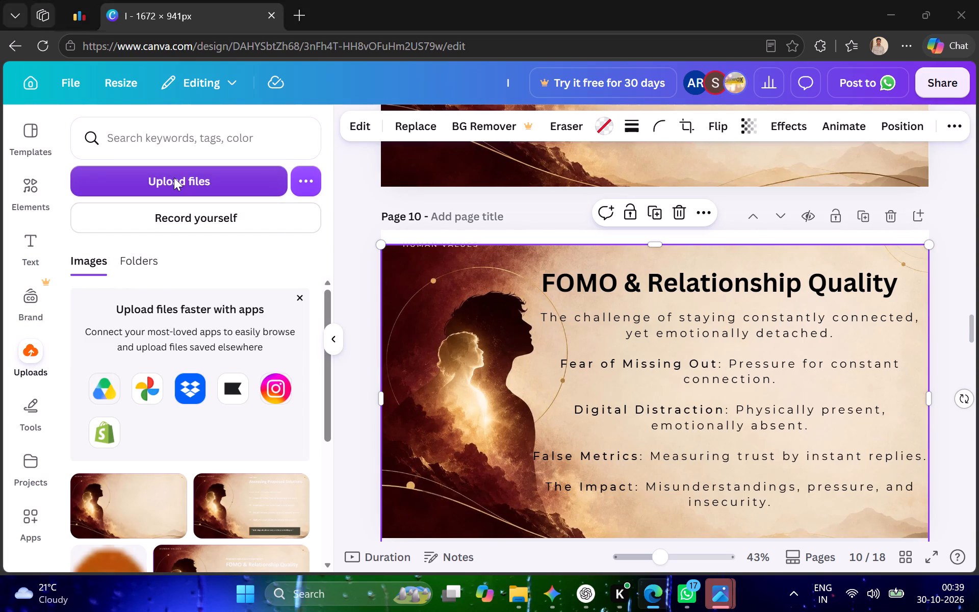
scroll(61, 188, "up", 2)
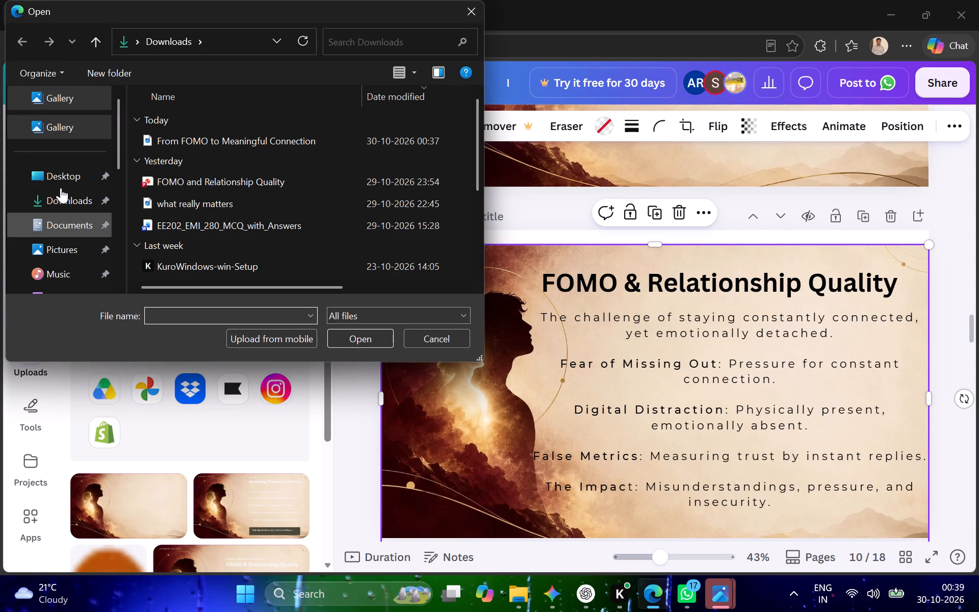
left_click(72, 239)
double_click(238, 156)
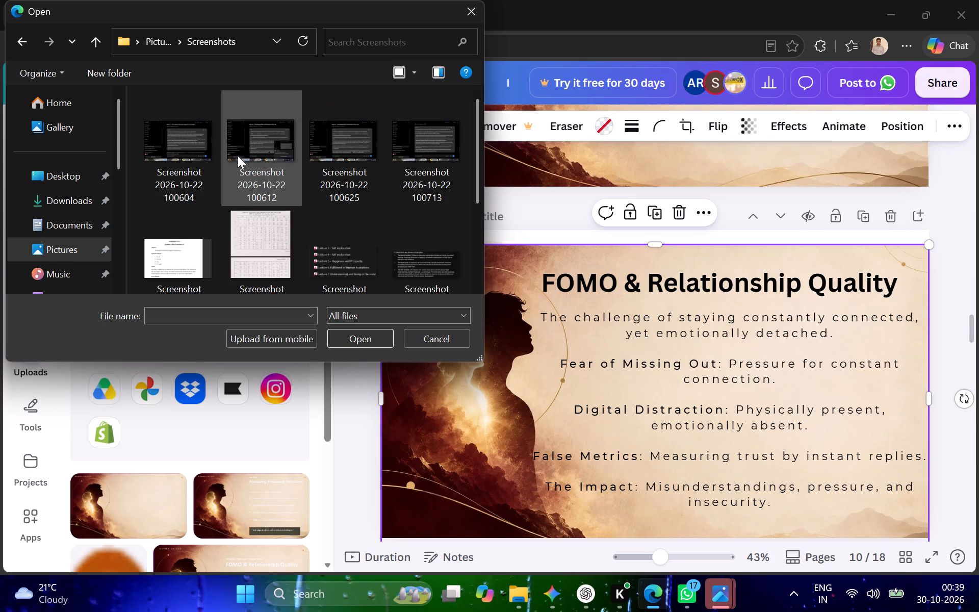
scroll(260, 242, "down", 6)
left_click(409, 223)
left_click(366, 217)
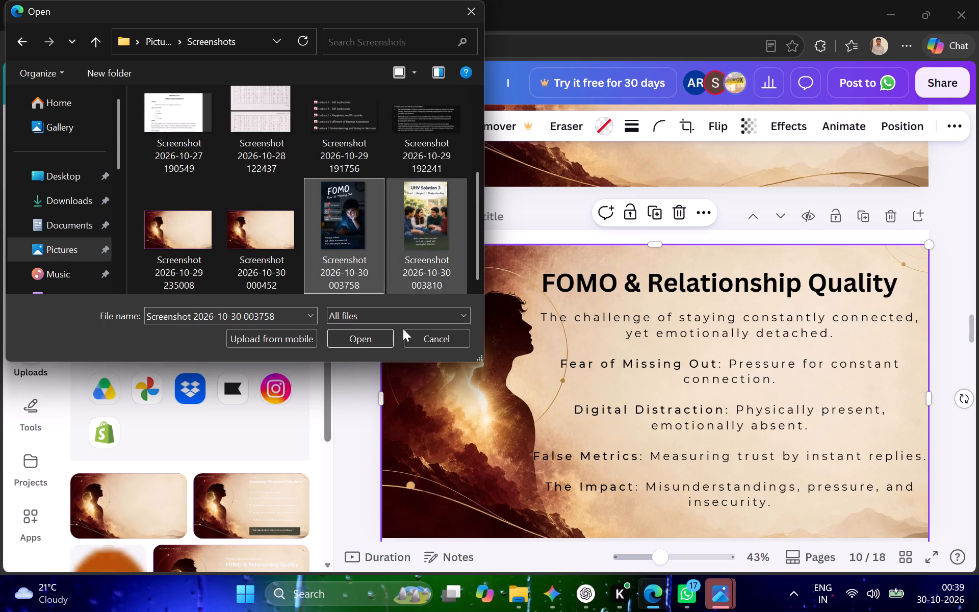
left_click(410, 261, "ctrl")
left_click(367, 334)
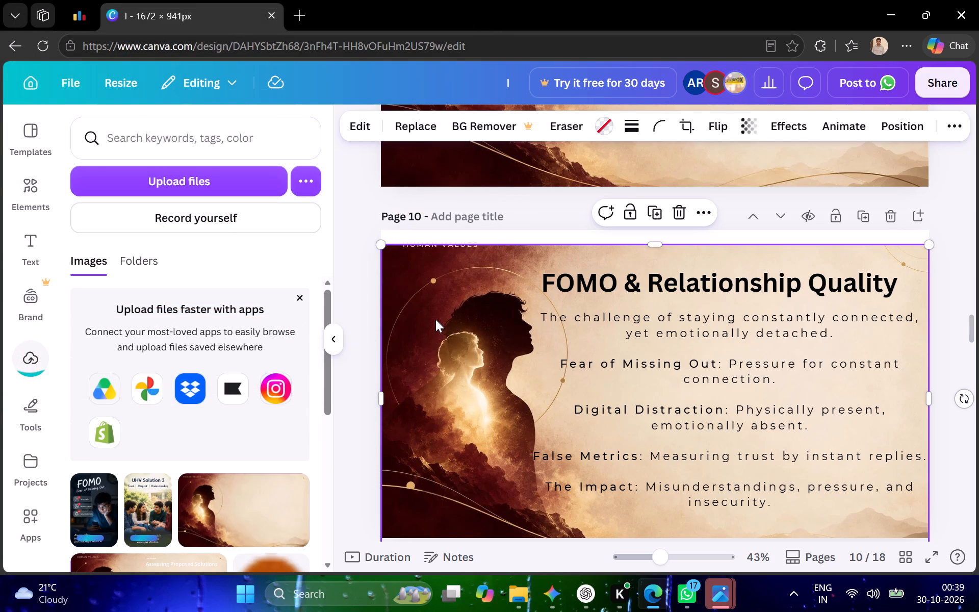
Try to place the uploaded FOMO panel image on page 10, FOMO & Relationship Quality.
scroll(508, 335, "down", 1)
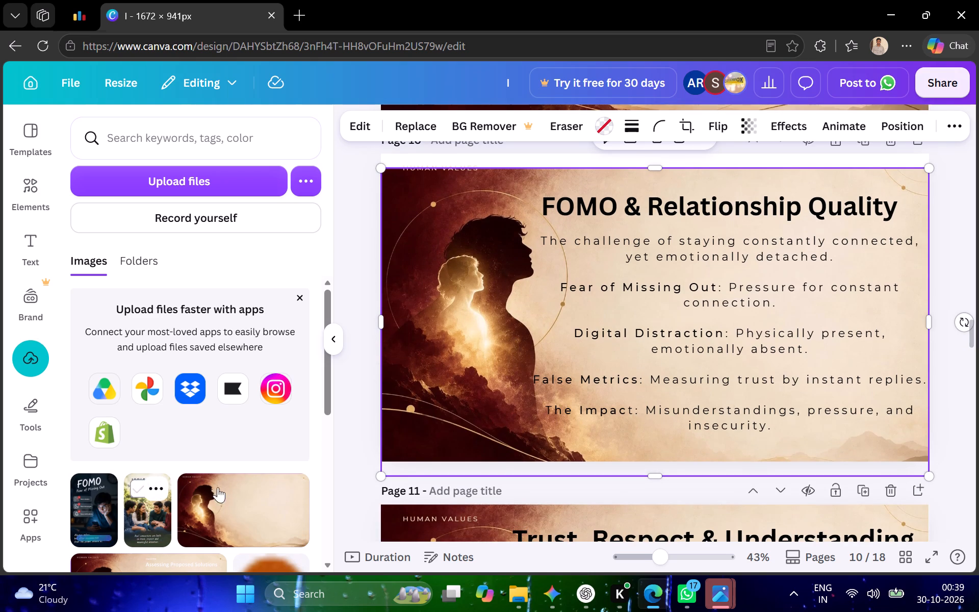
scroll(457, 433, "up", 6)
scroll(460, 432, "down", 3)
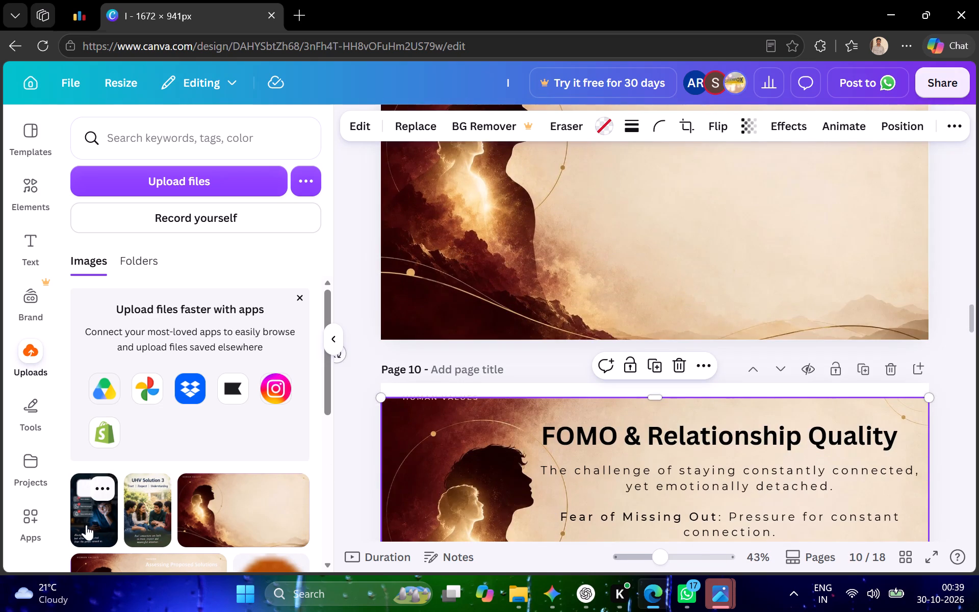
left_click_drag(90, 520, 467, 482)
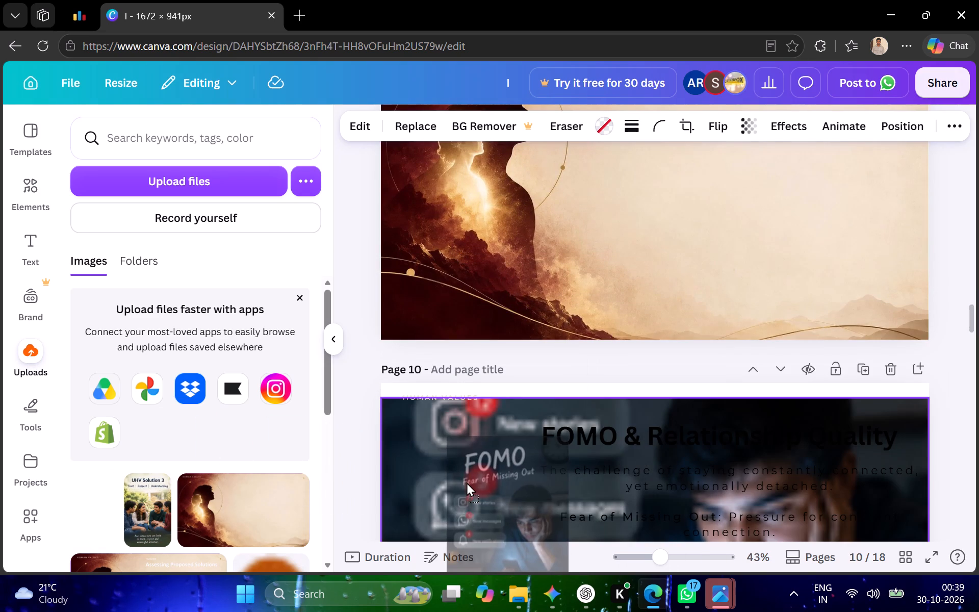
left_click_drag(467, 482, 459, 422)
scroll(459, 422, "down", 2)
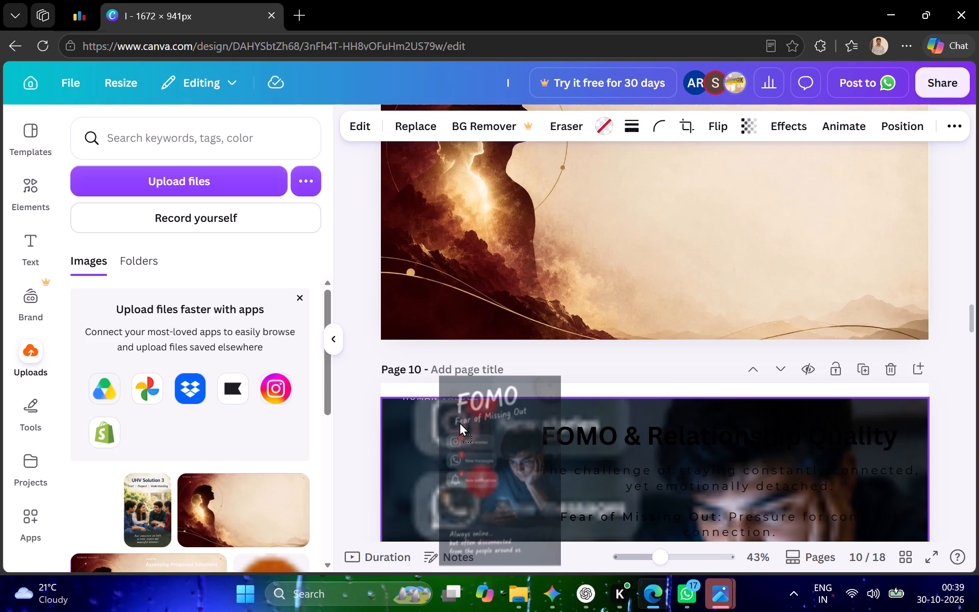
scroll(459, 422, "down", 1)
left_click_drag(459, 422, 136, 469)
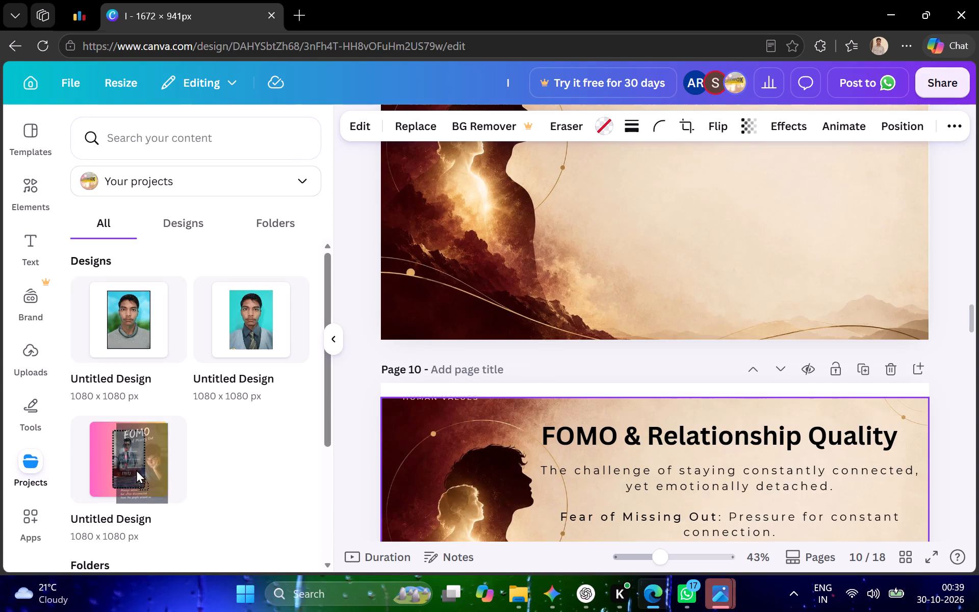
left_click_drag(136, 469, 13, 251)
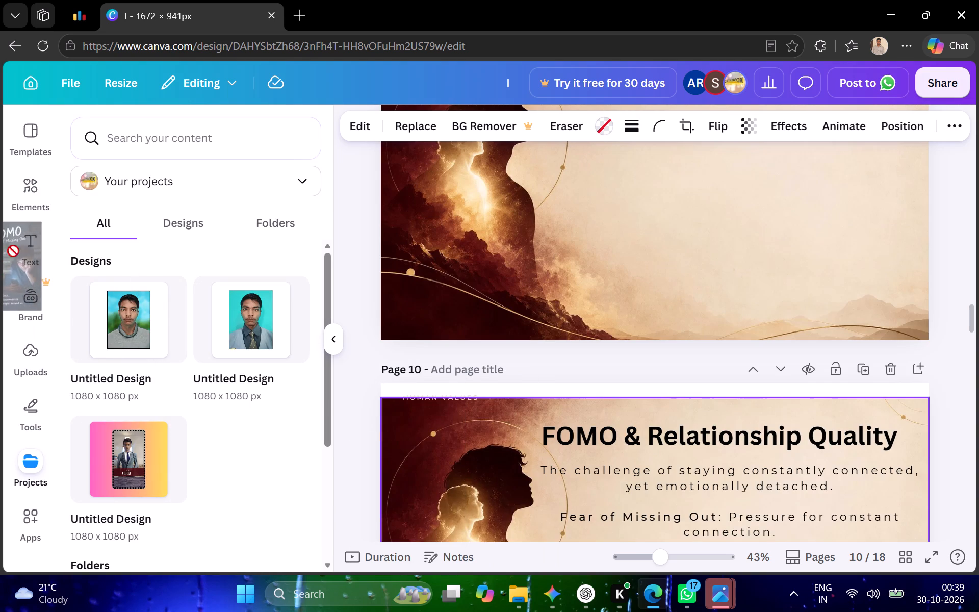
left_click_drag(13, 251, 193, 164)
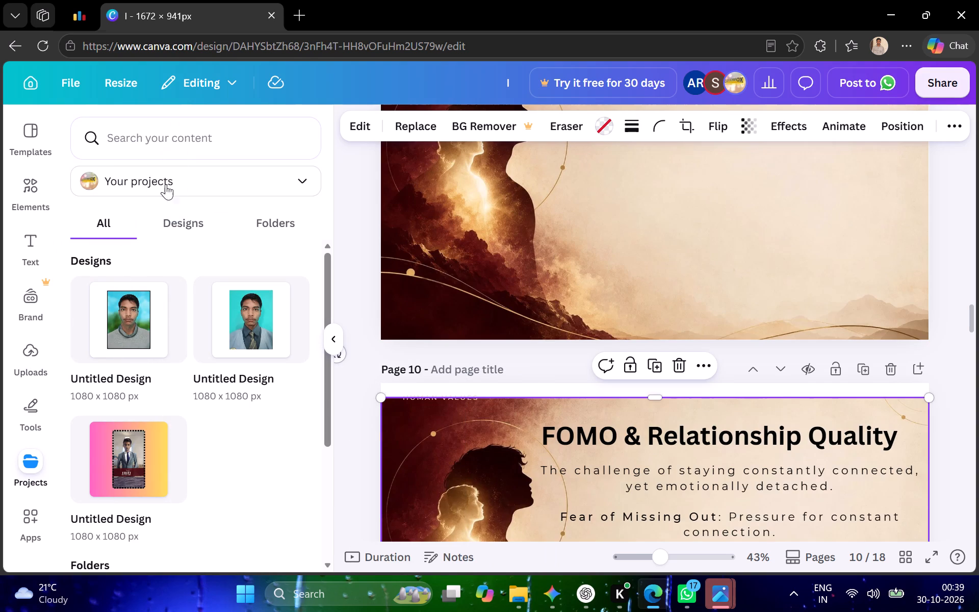
Return to the uploaded images and look through them for the FOMO panel screenshot.
left_click(35, 419)
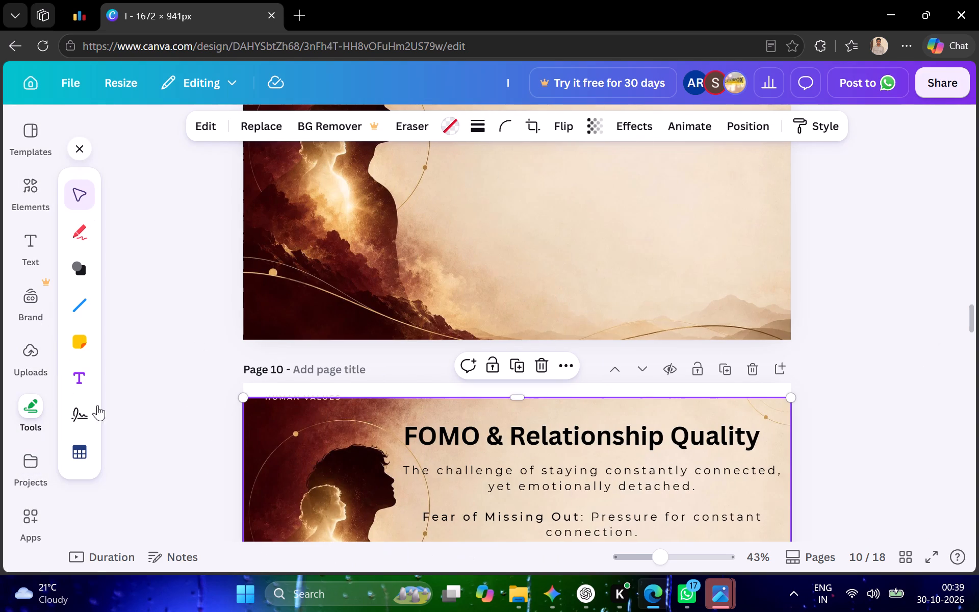
scroll(220, 388, "down", 4)
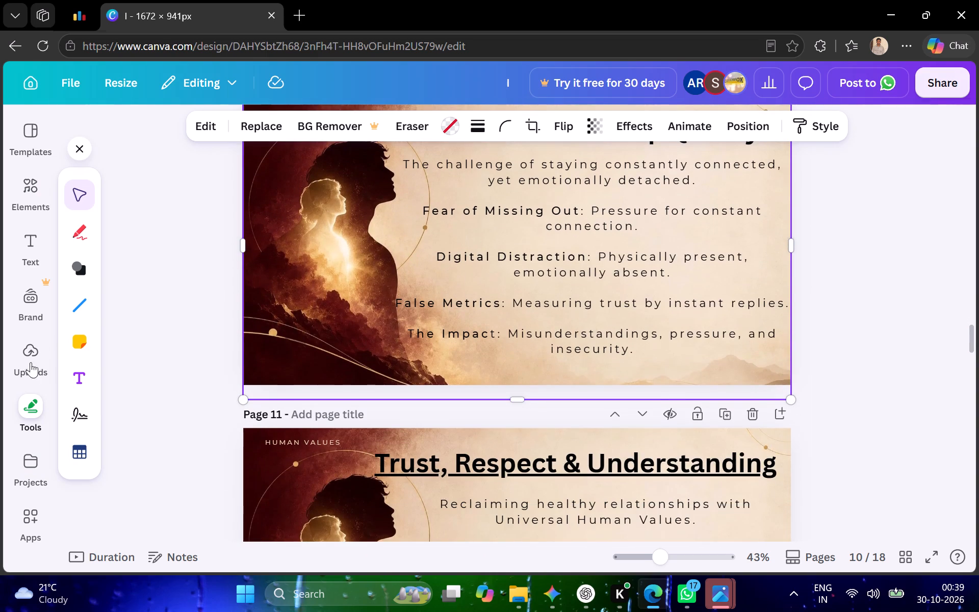
left_click(28, 357)
scroll(152, 367, "down", 1)
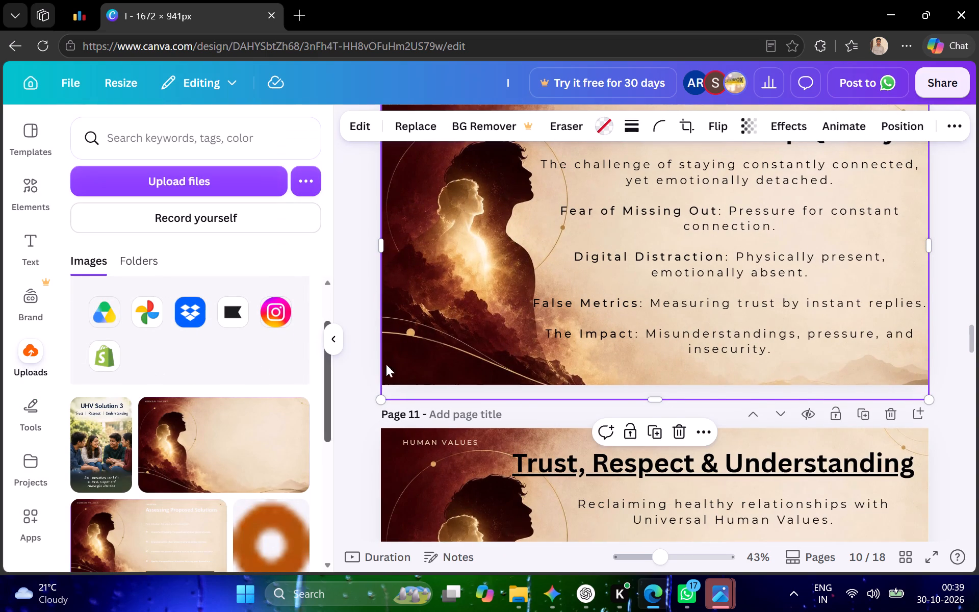
scroll(504, 355, "down", 2)
scroll(190, 439, "down", 2)
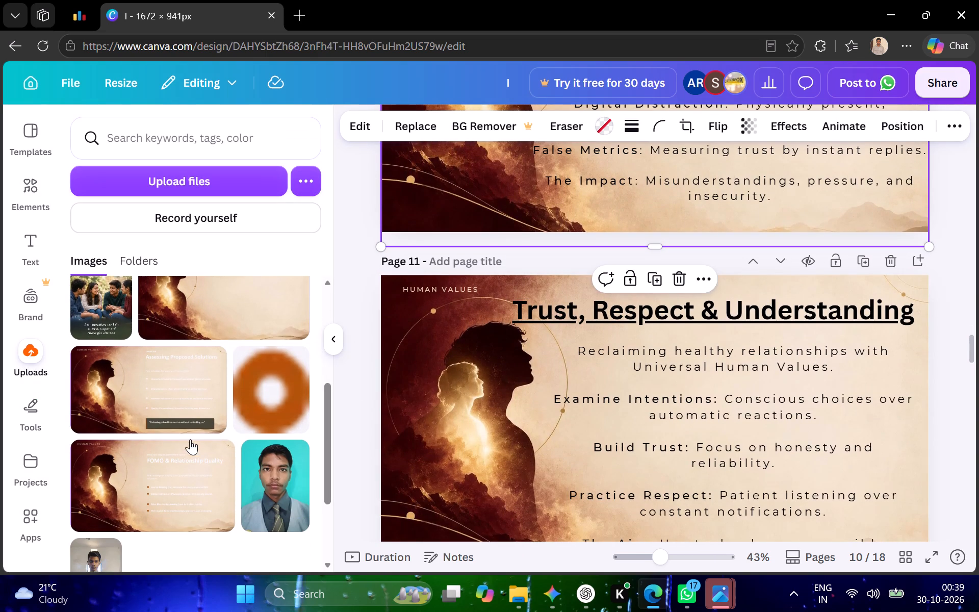
scroll(190, 439, "up", 2)
scroll(190, 439, "down", 3)
scroll(190, 439, "up", 6)
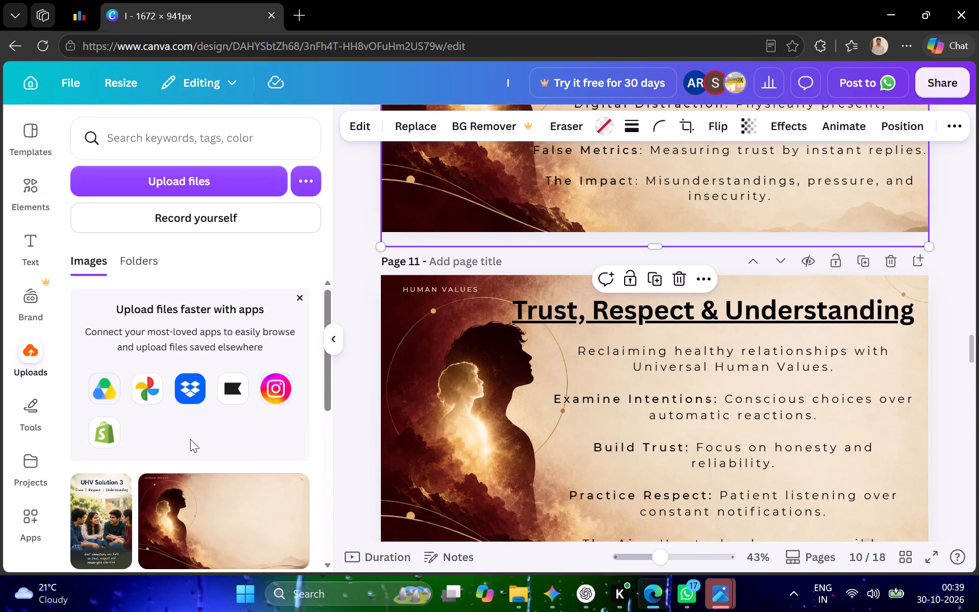
scroll(190, 439, "down", 1)
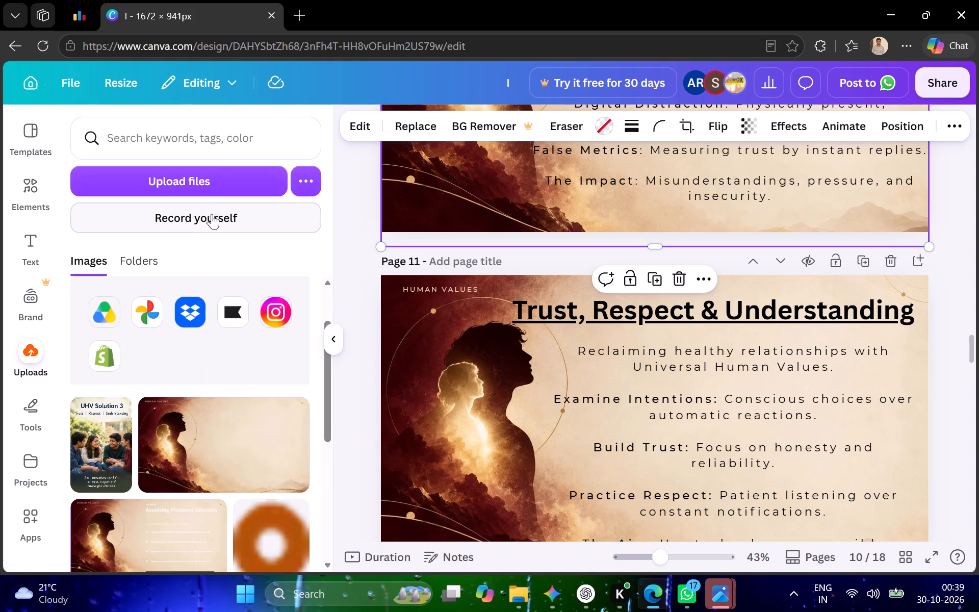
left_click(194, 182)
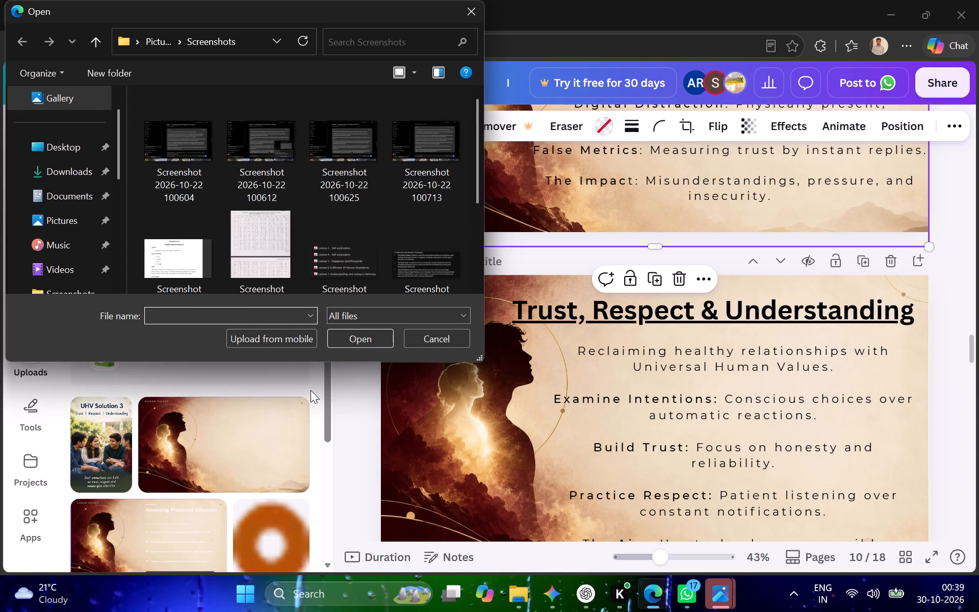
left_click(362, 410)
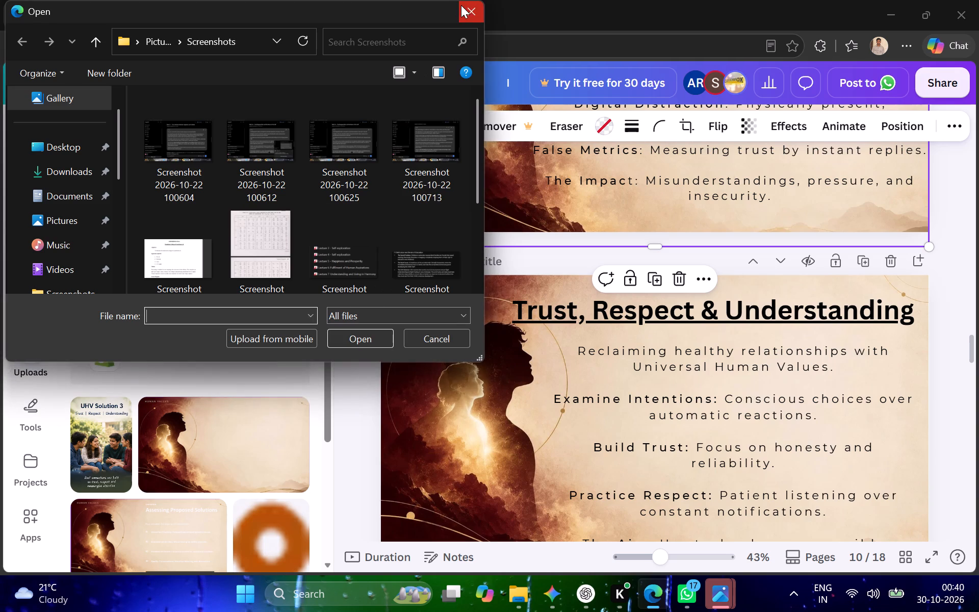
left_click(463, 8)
Look through the slides between page 10 and page 16 for the one that matches the UHV Solution 3 panel.
scroll(420, 407, "down", 6)
scroll(505, 395, "down", 6)
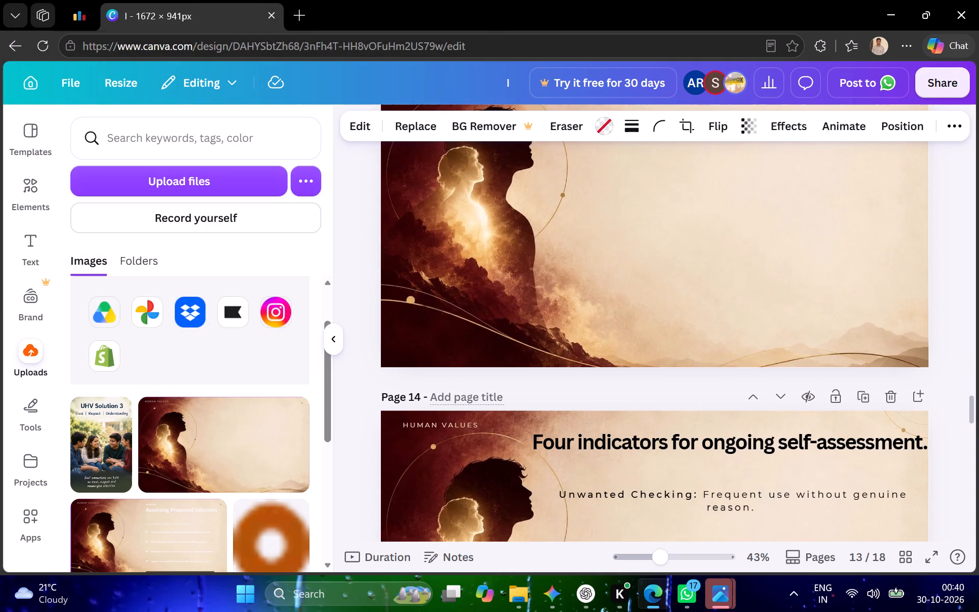
scroll(500, 397, "down", 12)
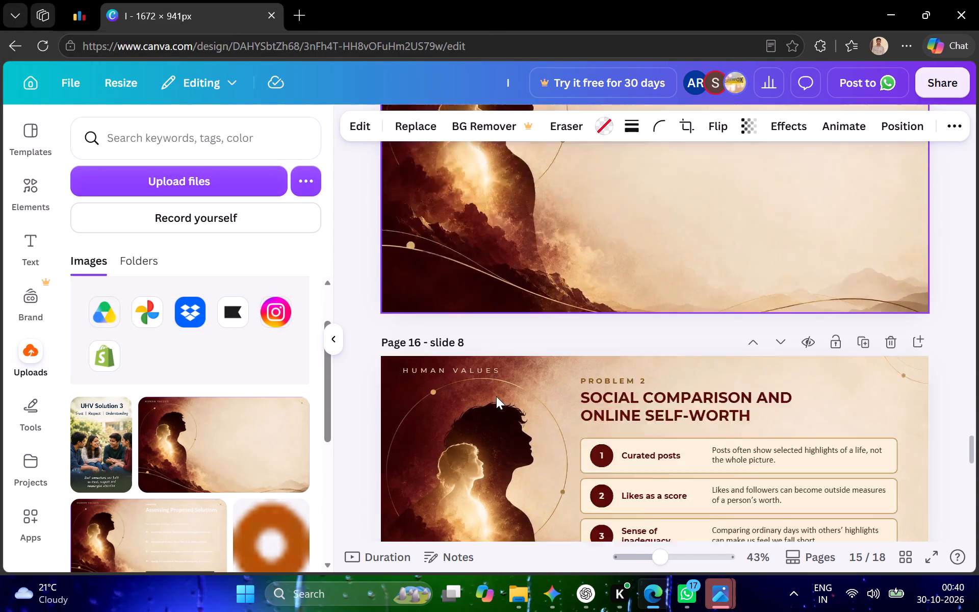
scroll(493, 395, "up", 16)
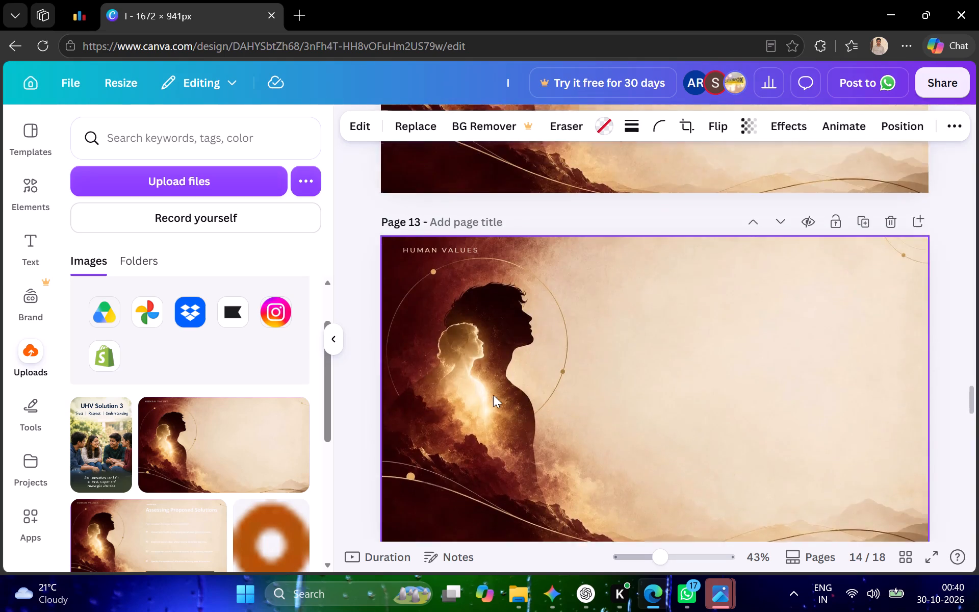
scroll(493, 395, "up", 7)
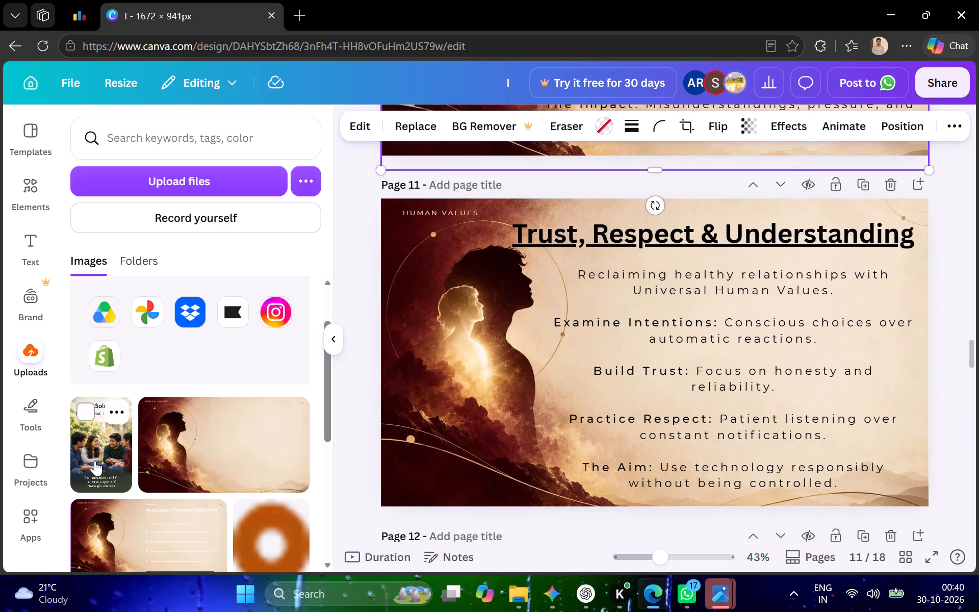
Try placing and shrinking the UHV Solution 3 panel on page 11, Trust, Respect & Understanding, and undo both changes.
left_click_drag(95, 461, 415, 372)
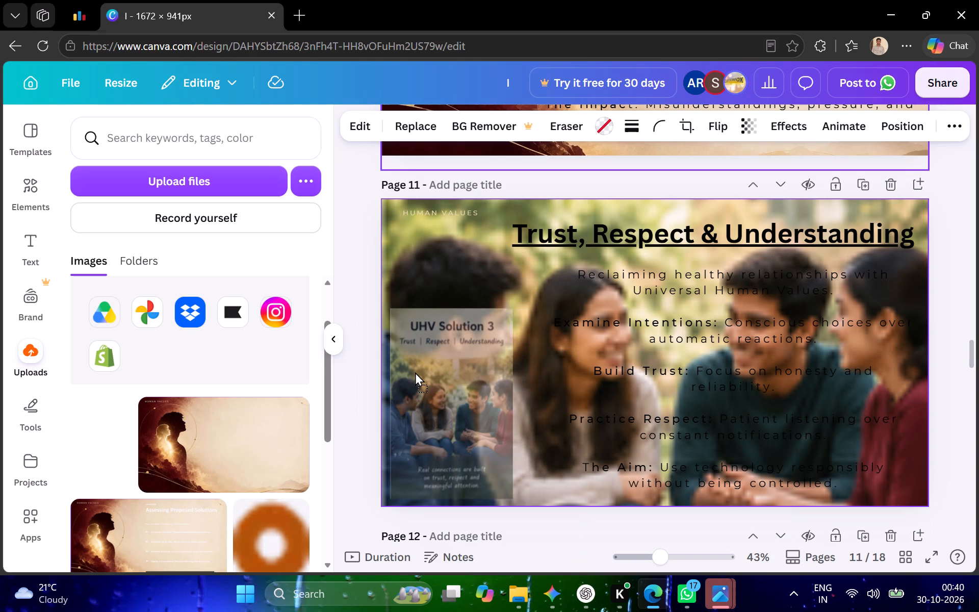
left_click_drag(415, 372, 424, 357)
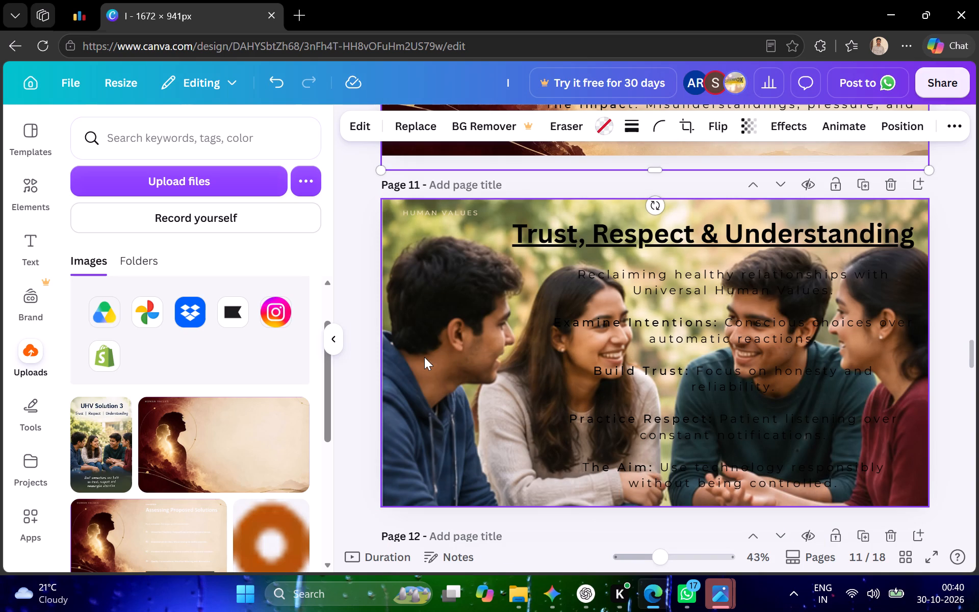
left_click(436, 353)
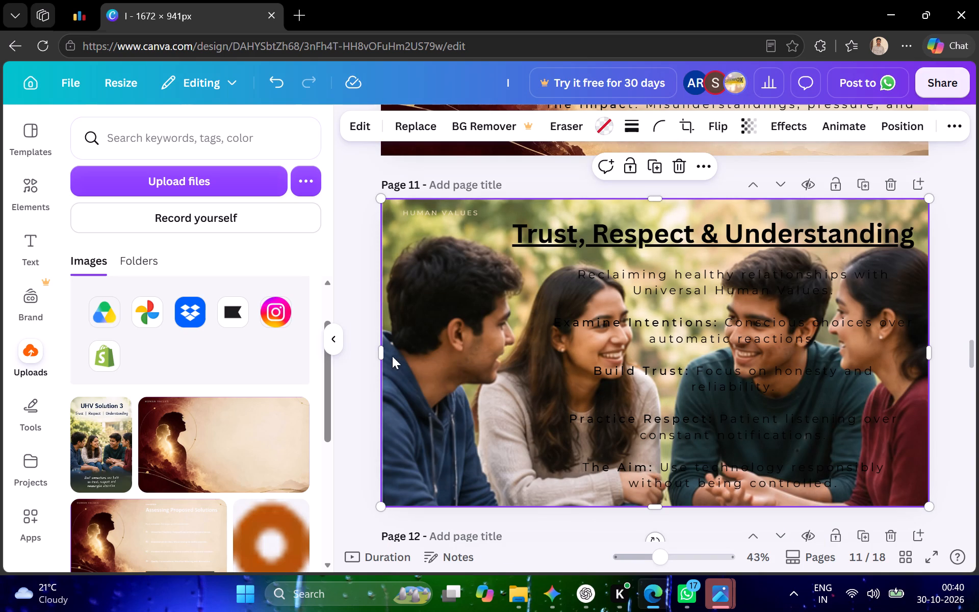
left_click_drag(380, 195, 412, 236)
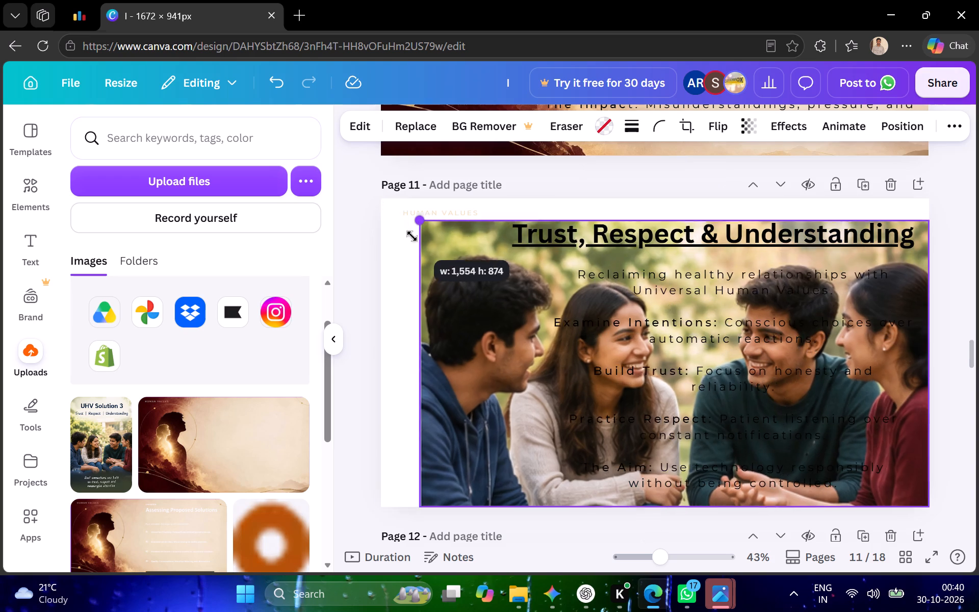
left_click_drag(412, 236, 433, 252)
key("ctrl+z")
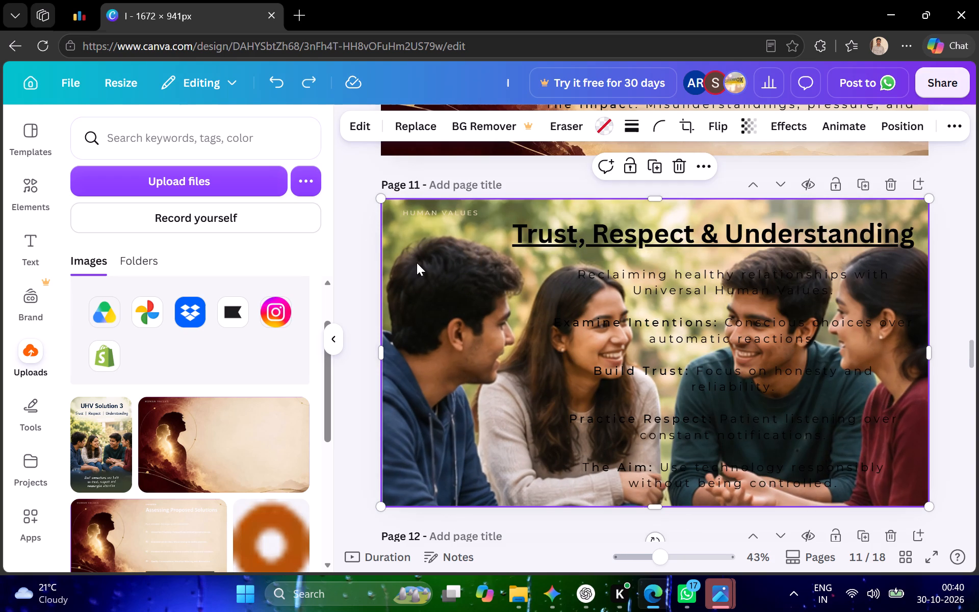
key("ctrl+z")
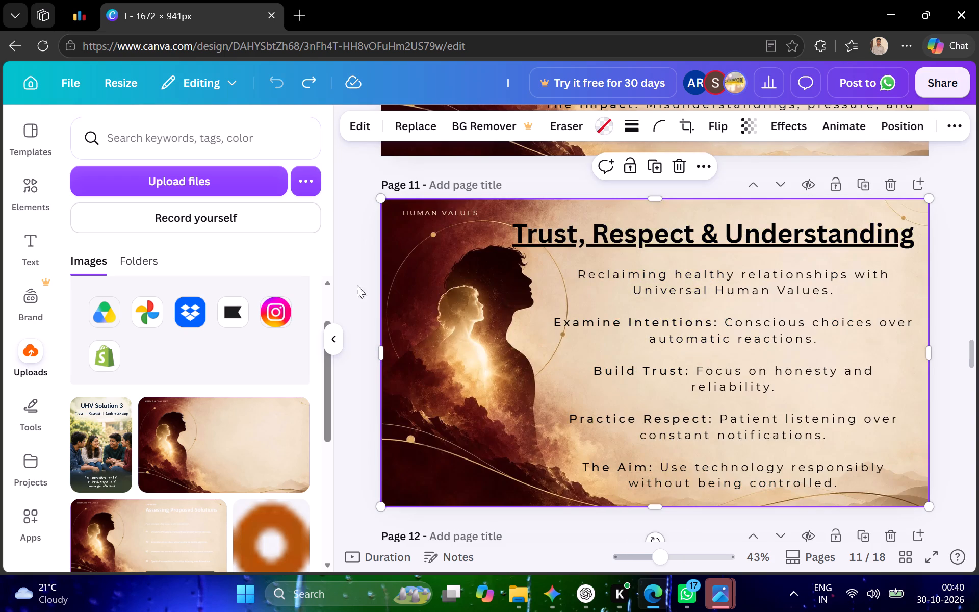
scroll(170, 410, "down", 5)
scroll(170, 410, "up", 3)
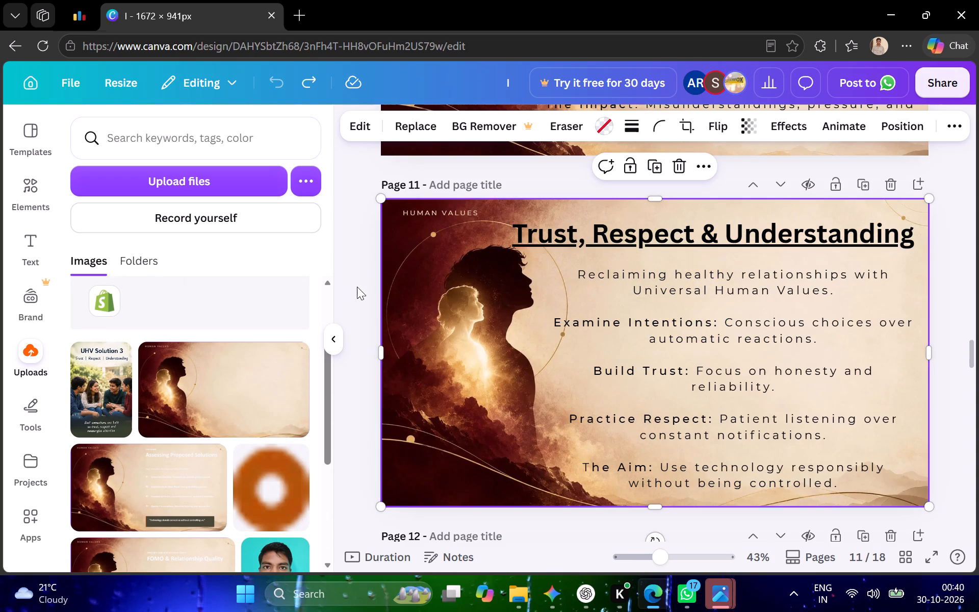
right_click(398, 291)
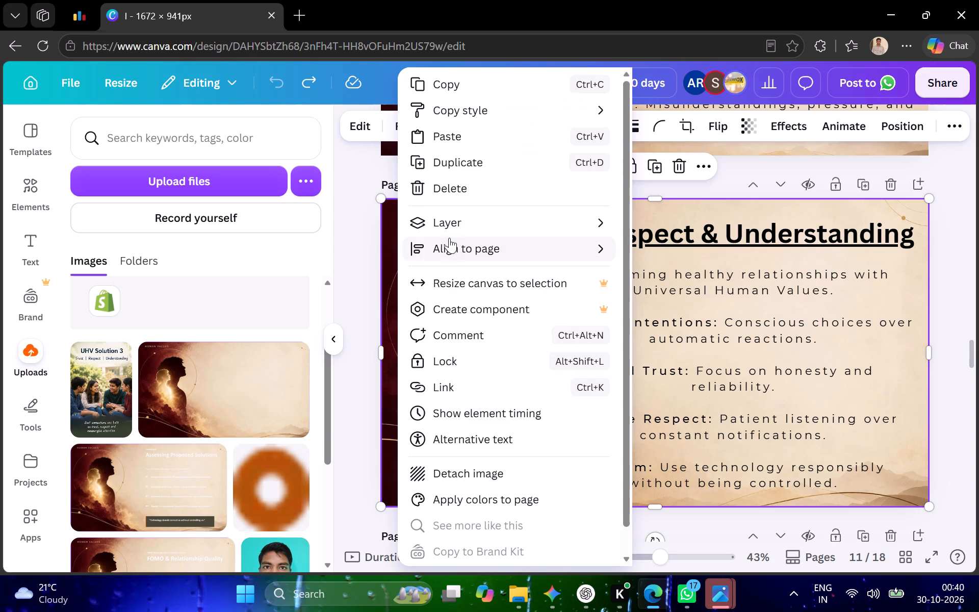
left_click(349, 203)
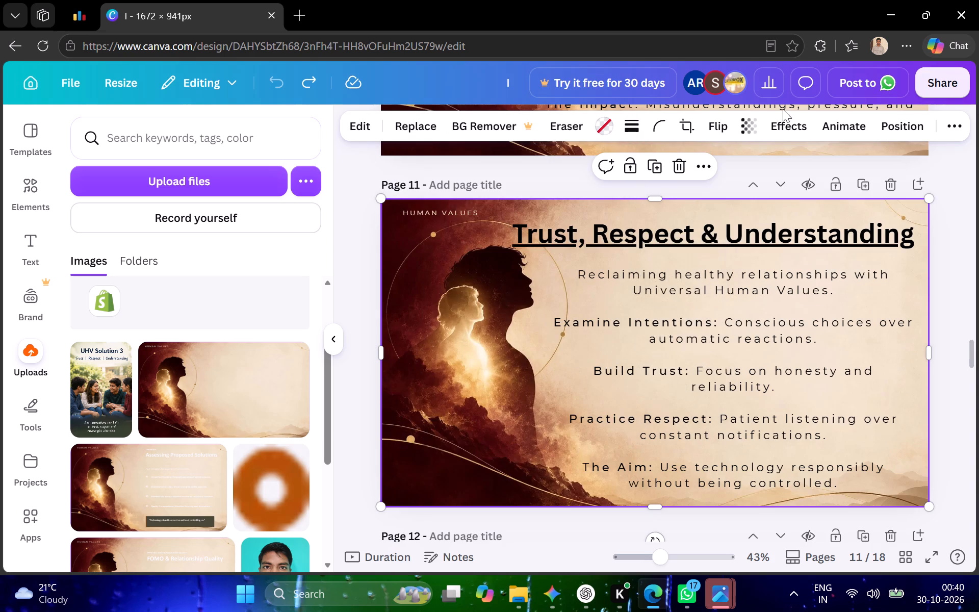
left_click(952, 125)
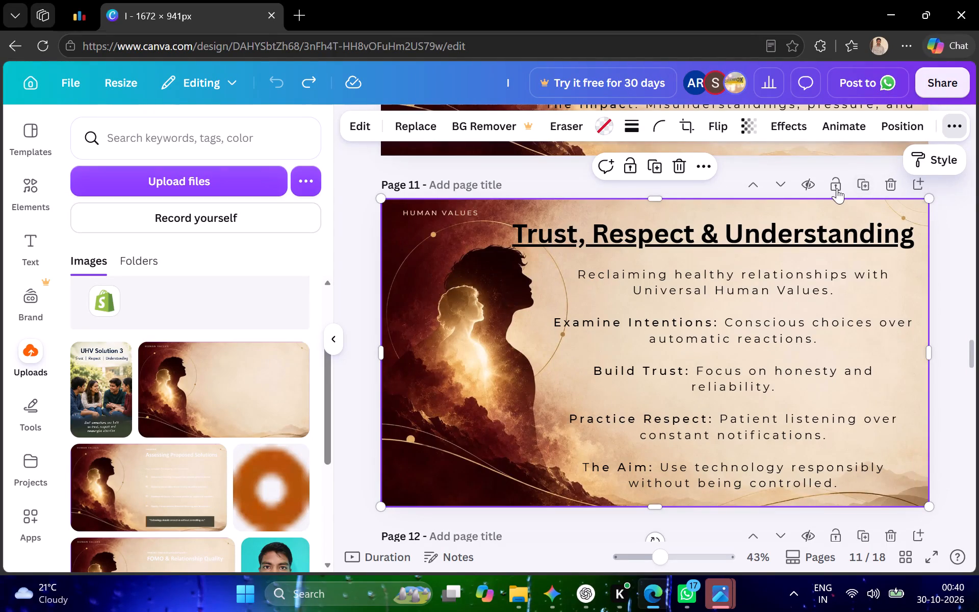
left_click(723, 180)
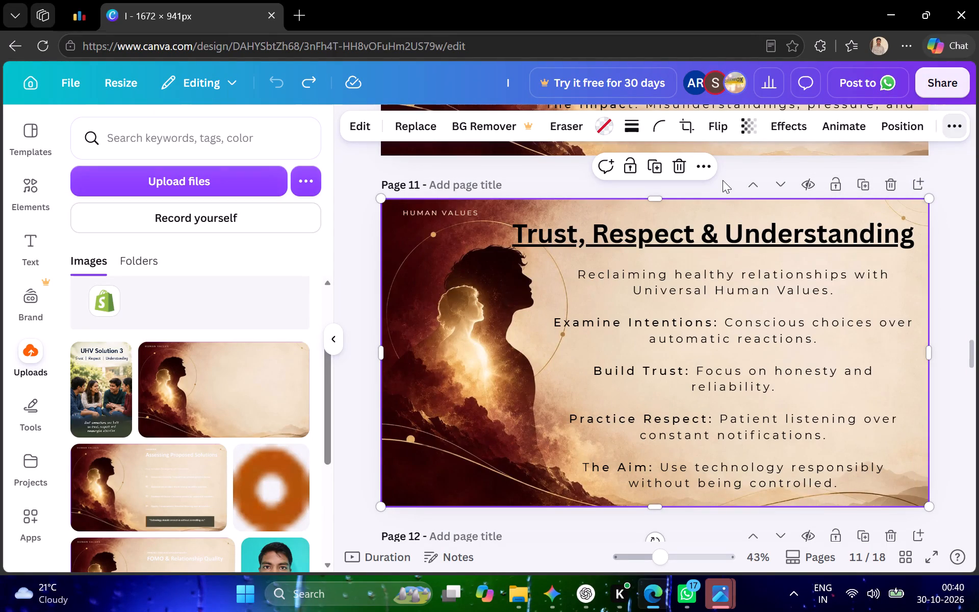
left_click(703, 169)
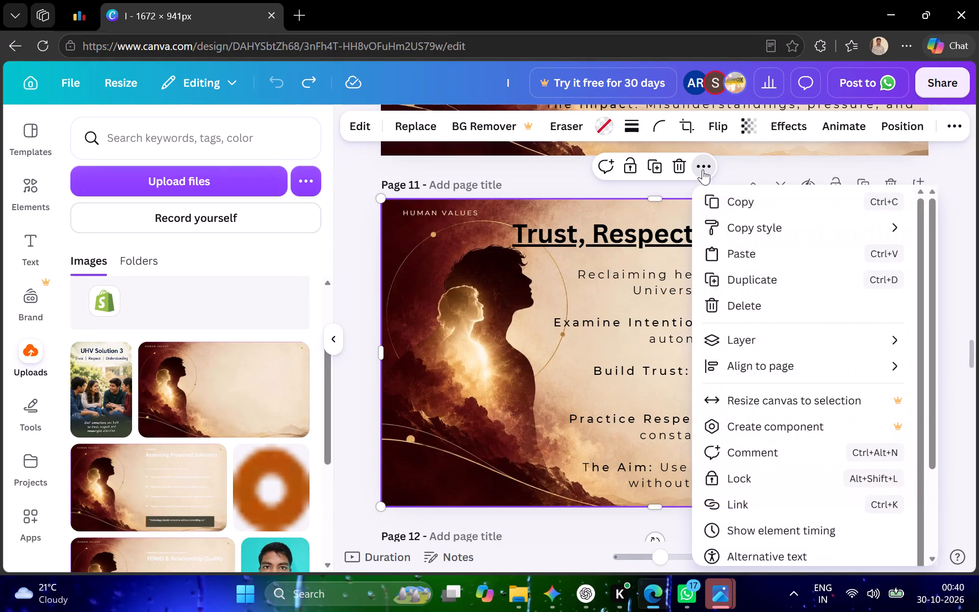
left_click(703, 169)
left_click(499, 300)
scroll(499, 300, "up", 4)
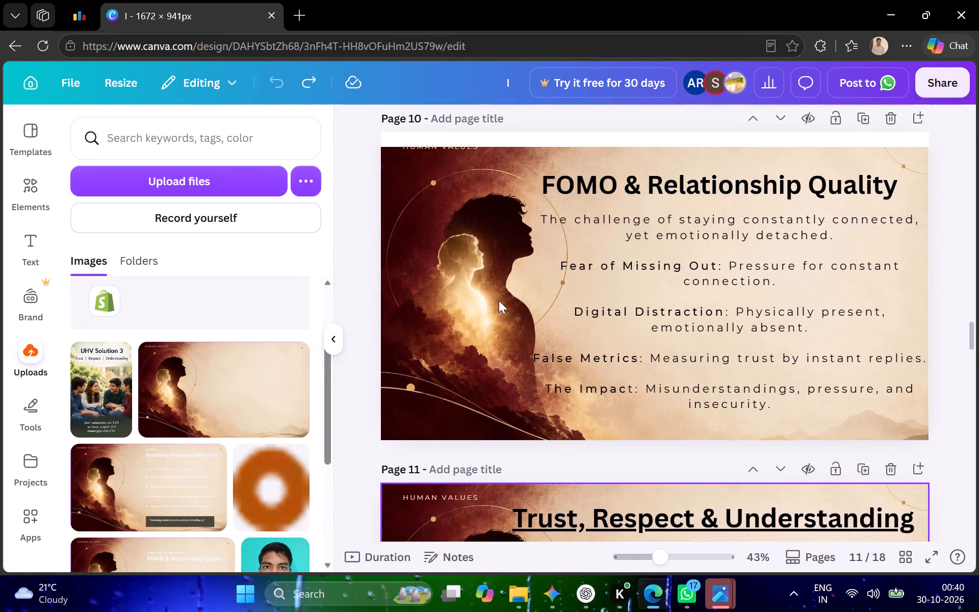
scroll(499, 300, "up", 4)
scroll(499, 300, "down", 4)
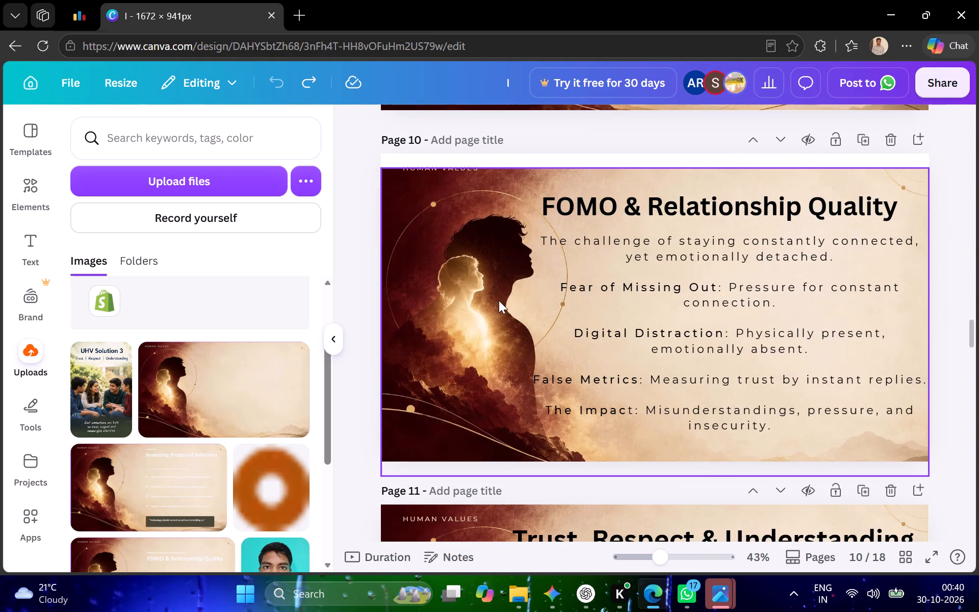
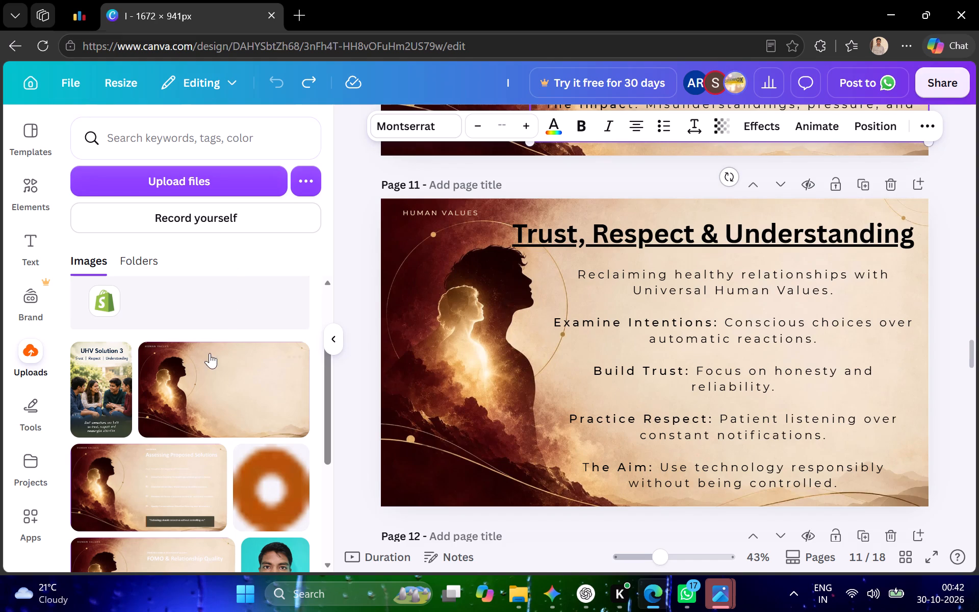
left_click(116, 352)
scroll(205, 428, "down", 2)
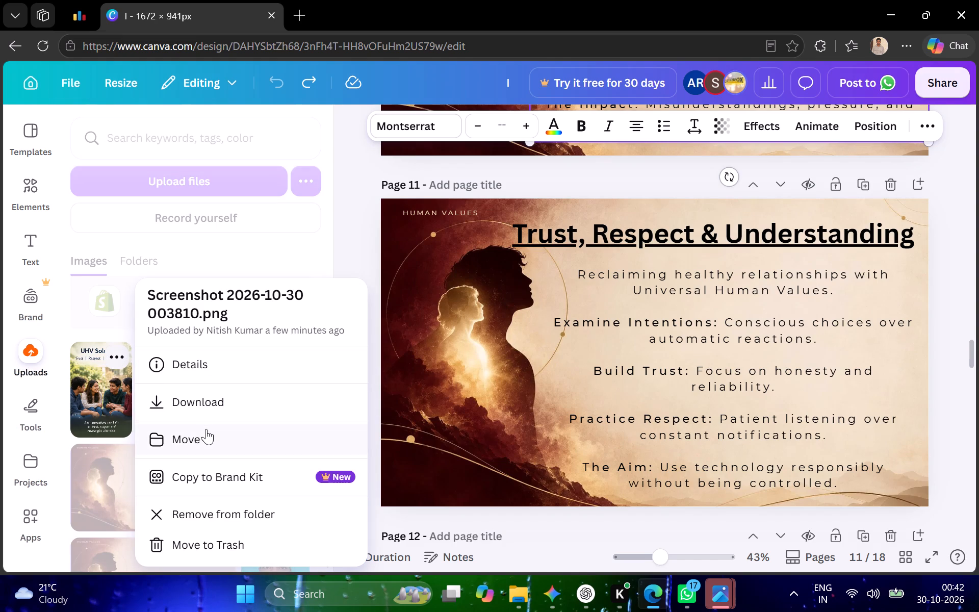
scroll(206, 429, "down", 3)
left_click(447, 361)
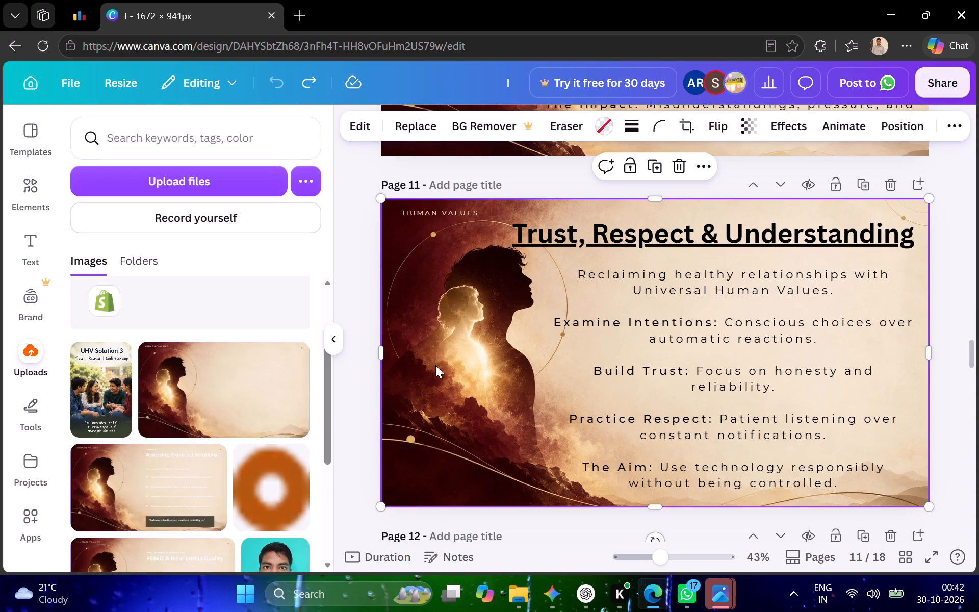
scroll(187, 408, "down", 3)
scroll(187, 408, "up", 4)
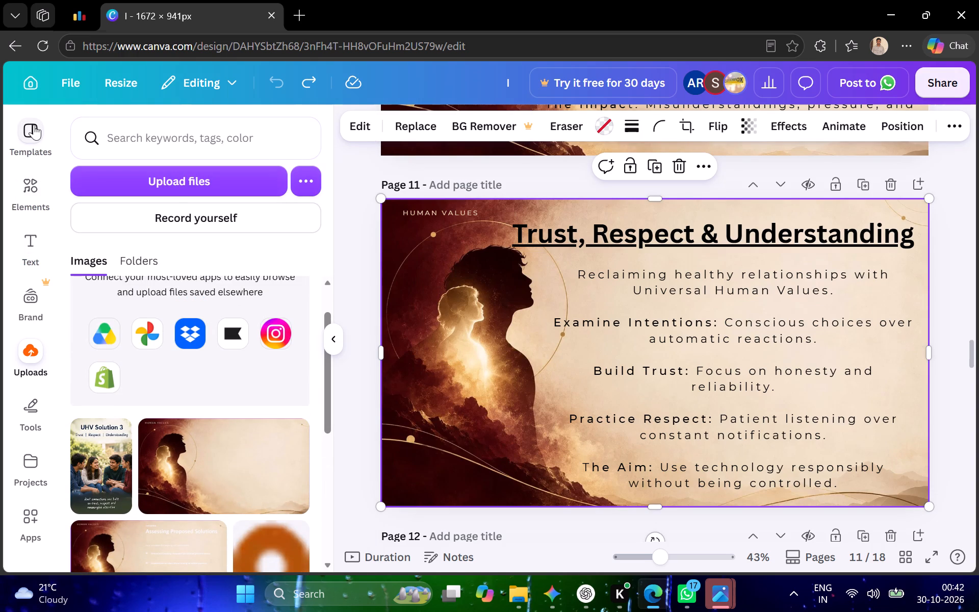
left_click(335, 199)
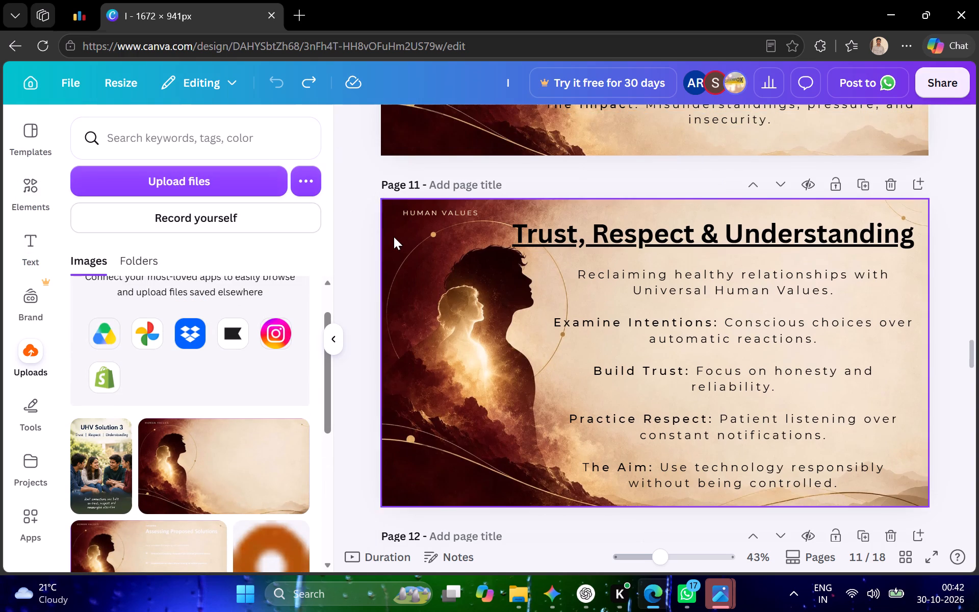
Look through the slides from page 11 back to page 1 and forward to page 10, and review the uploaded images.
scroll(396, 238, "up", 13)
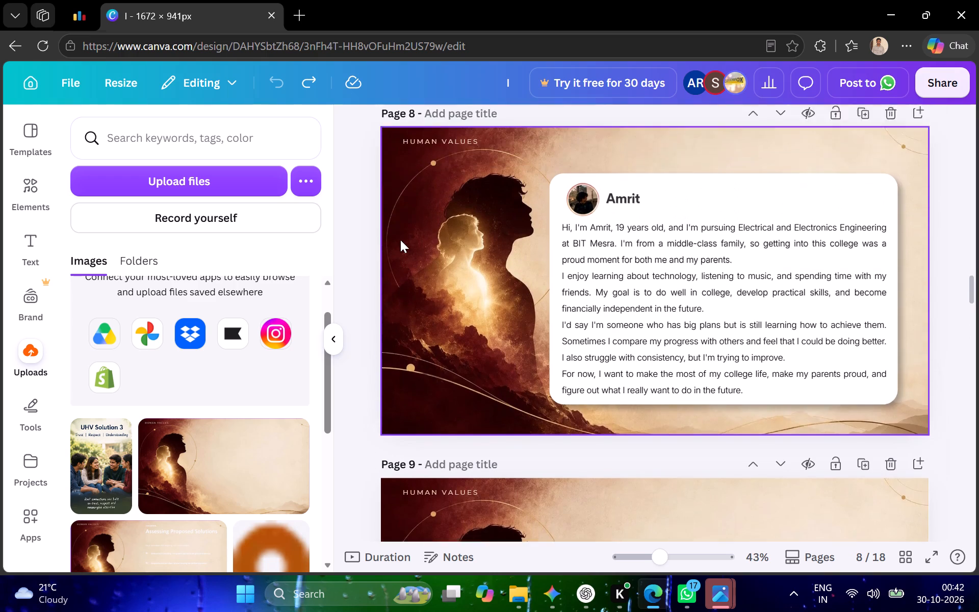
scroll(400, 240, "up", 19)
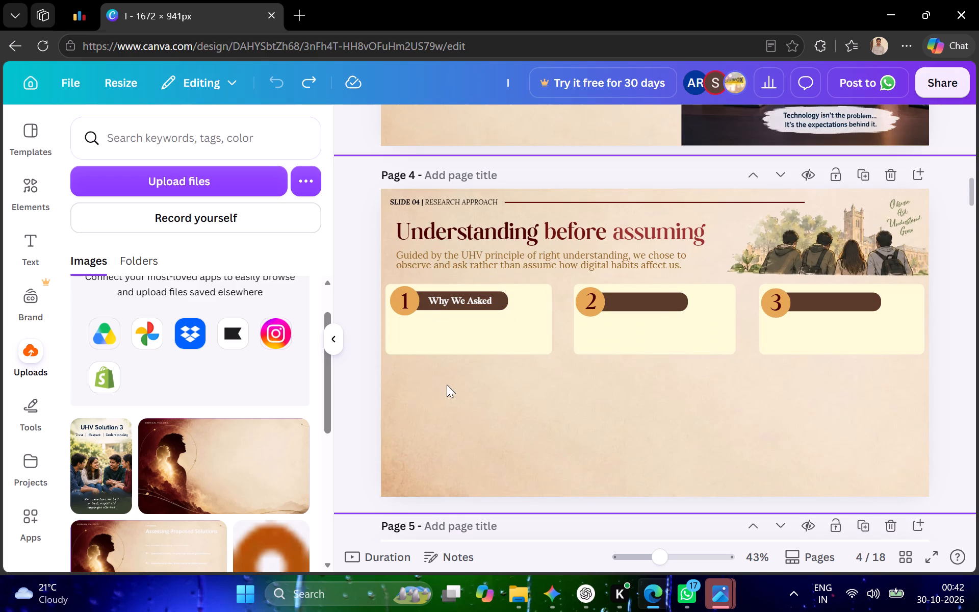
scroll(447, 385, "up", 12)
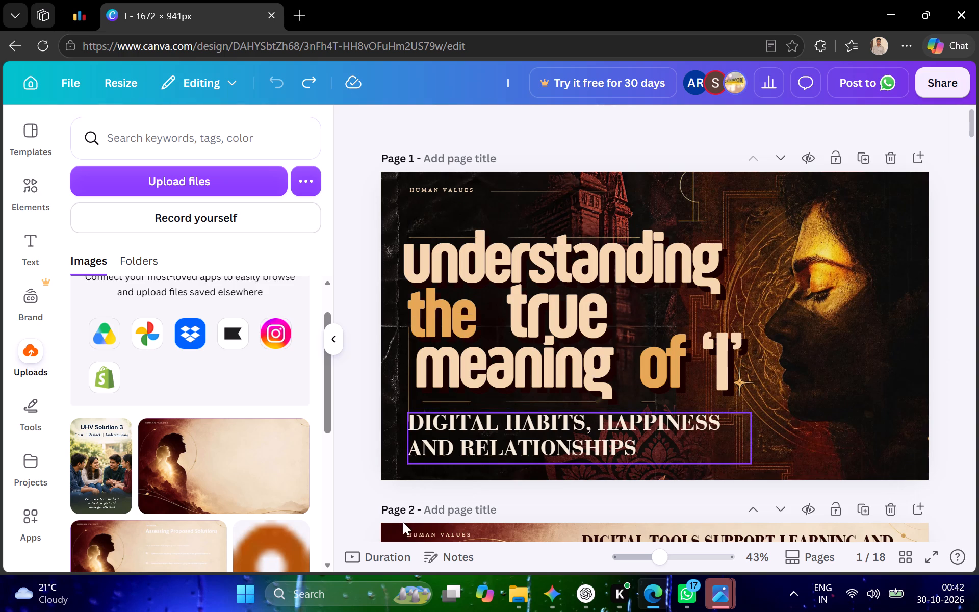
scroll(417, 503, "down", 16)
scroll(399, 461, "down", 13)
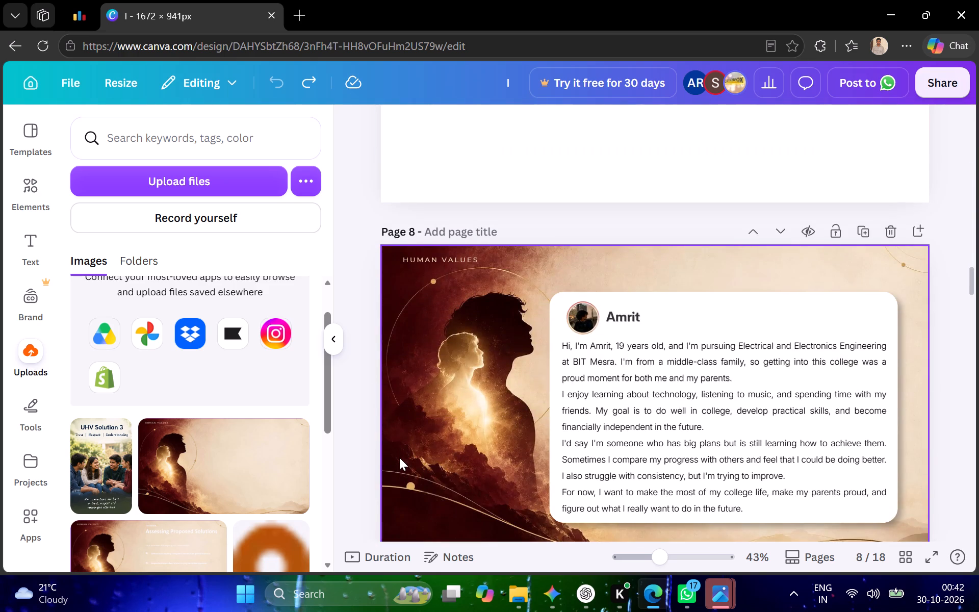
scroll(399, 457, "down", 11)
scroll(399, 455, "up", 1)
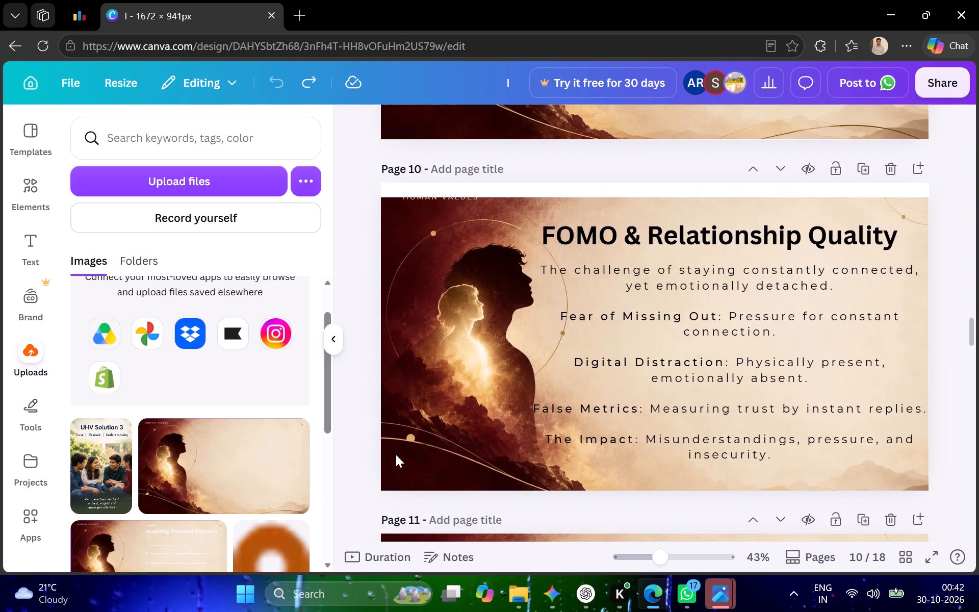
scroll(233, 467, "down", 1)
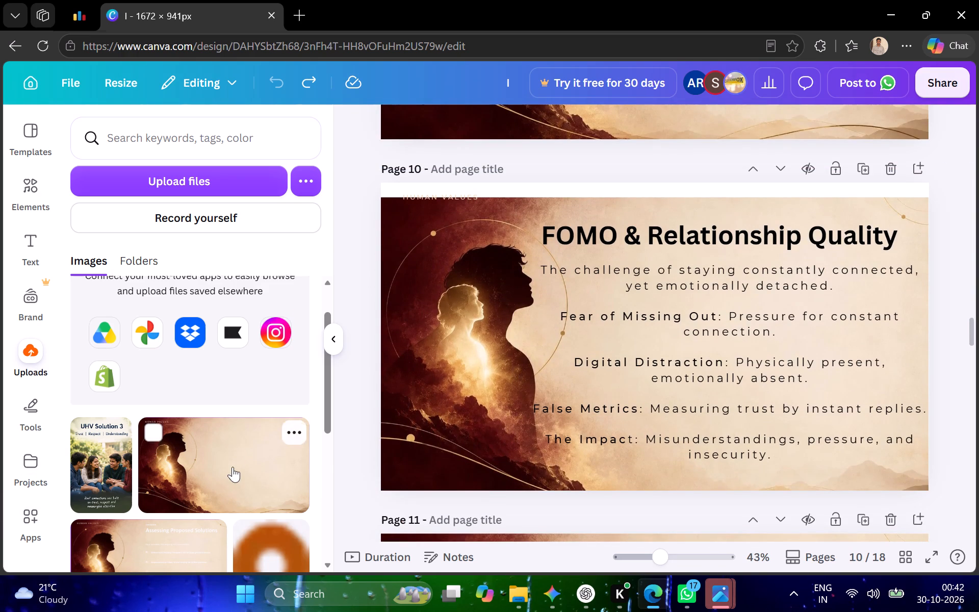
scroll(217, 465, "down", 2)
scroll(265, 482, "up", 1)
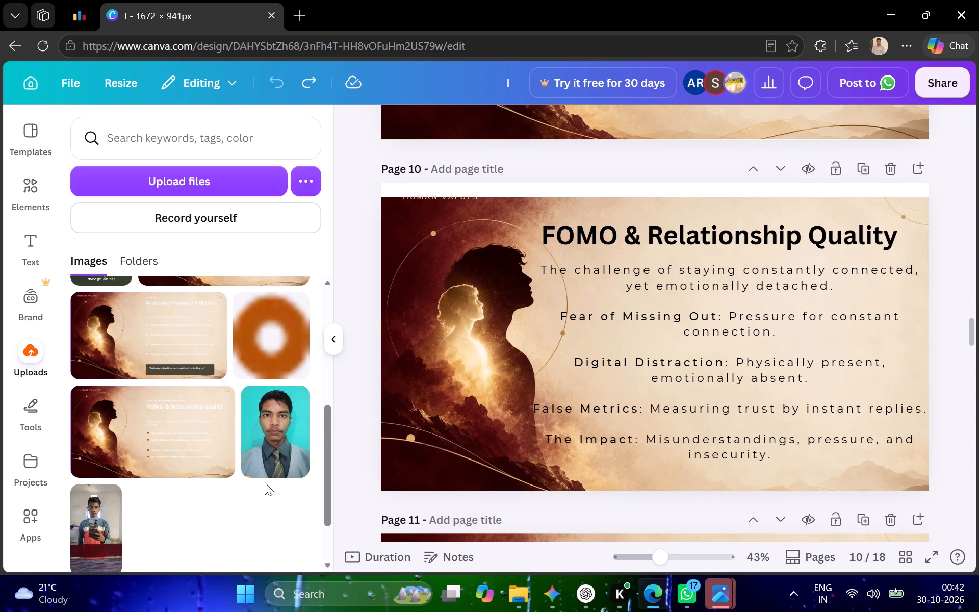
scroll(265, 482, "up", 1)
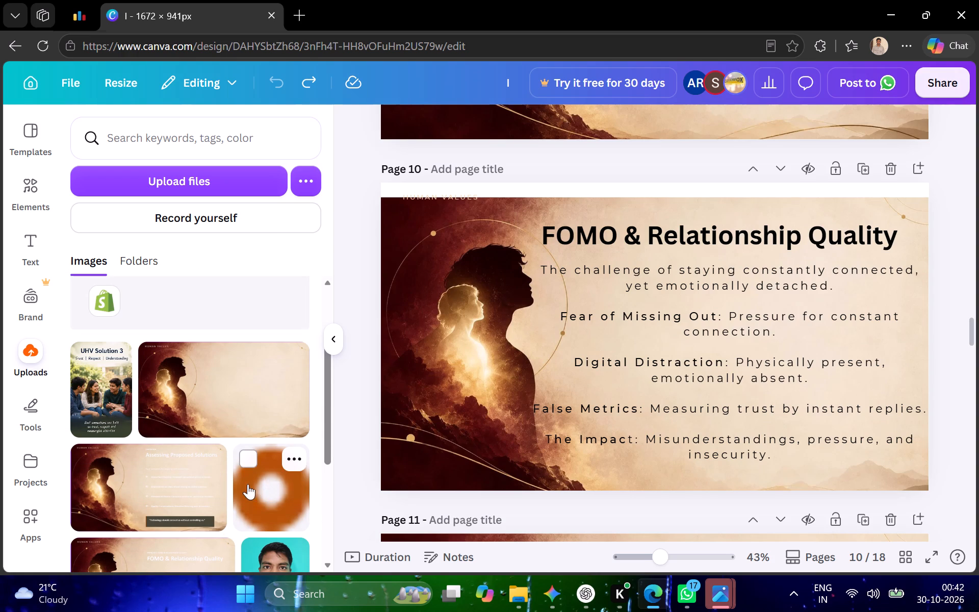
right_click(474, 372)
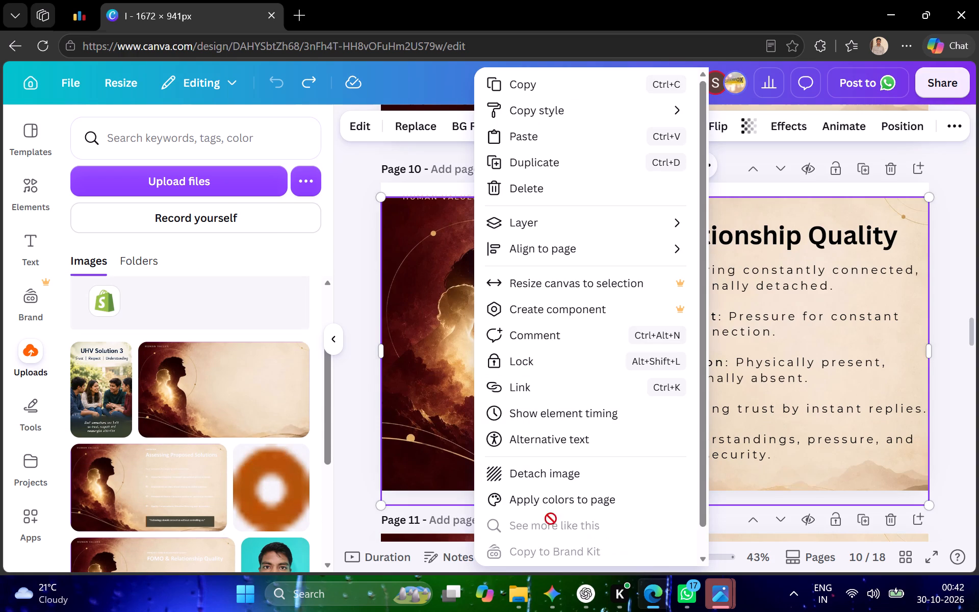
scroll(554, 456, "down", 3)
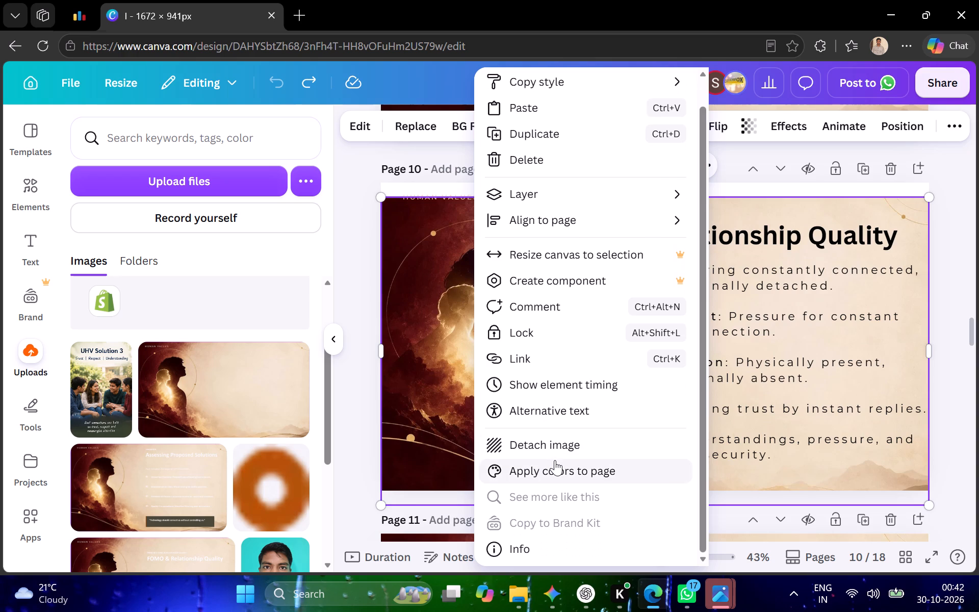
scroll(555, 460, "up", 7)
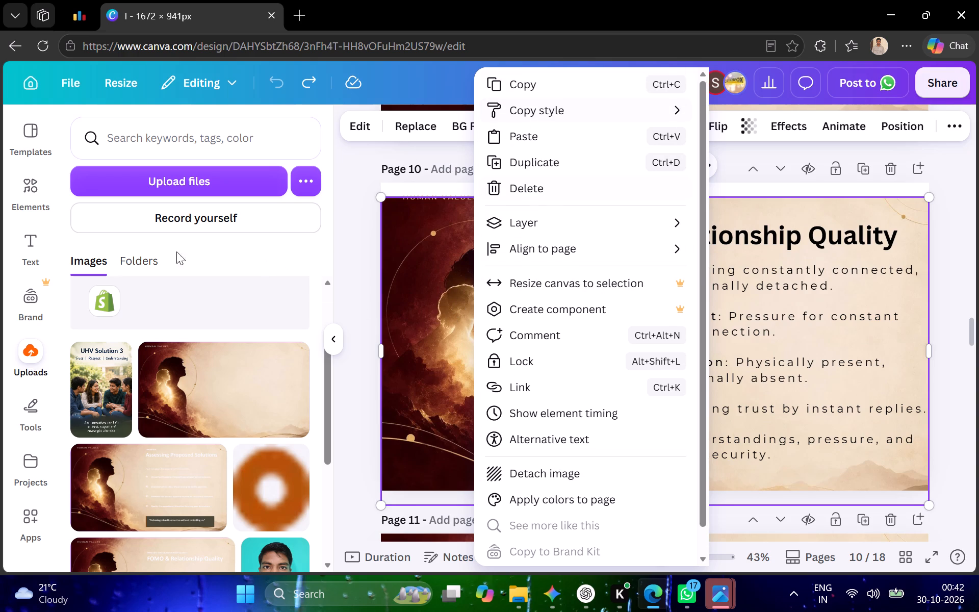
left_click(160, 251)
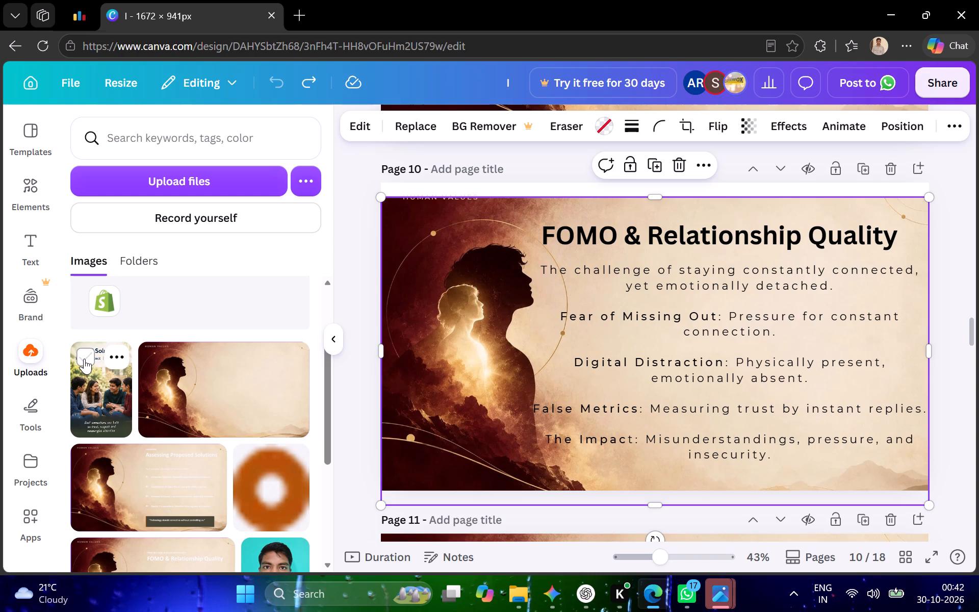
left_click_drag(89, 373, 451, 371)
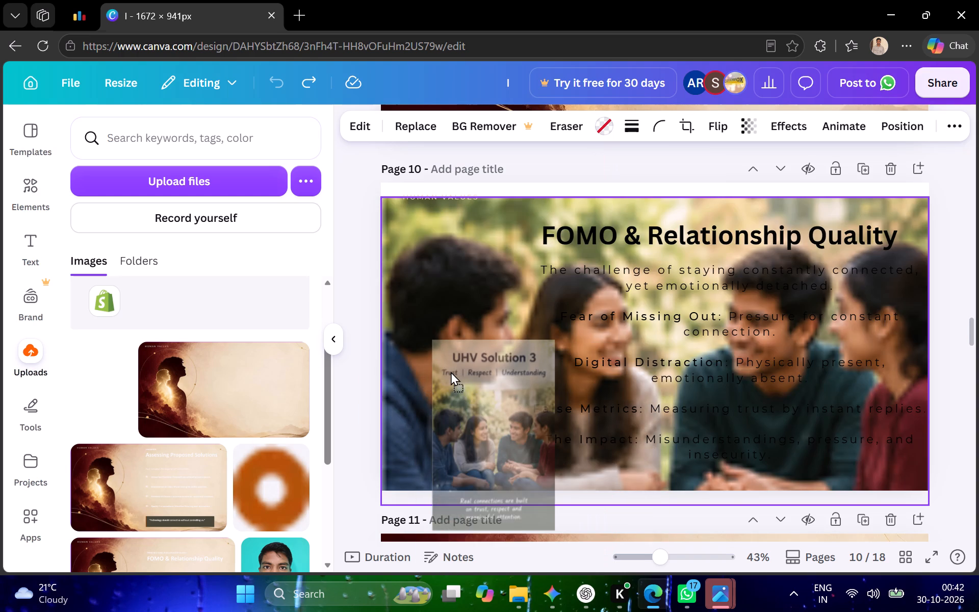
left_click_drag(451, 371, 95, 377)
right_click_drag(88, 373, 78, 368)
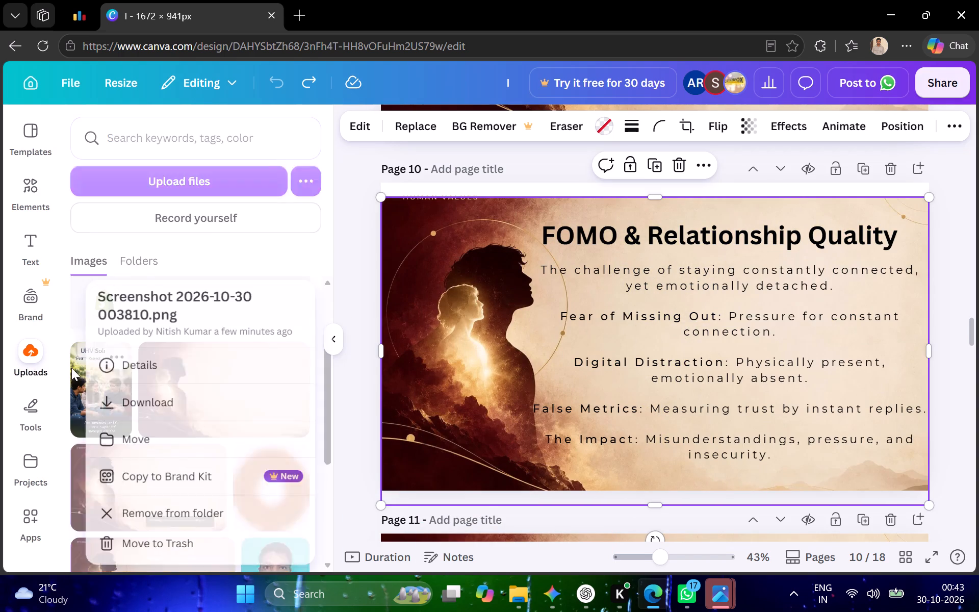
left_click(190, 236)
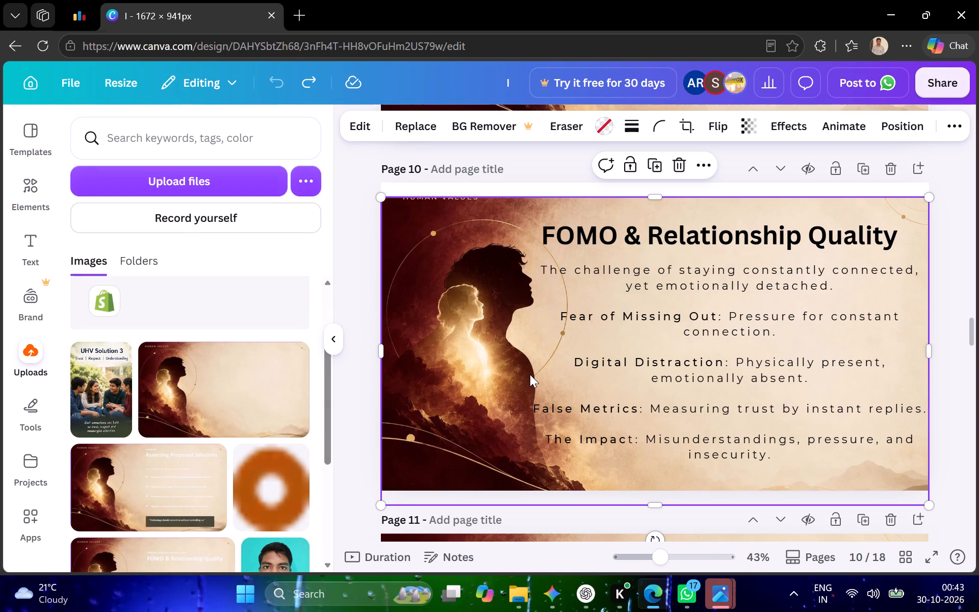
Add the uploaded UHV Solution 3 panel image to page 10, FOMO & Relationship Quality.
left_click(100, 365)
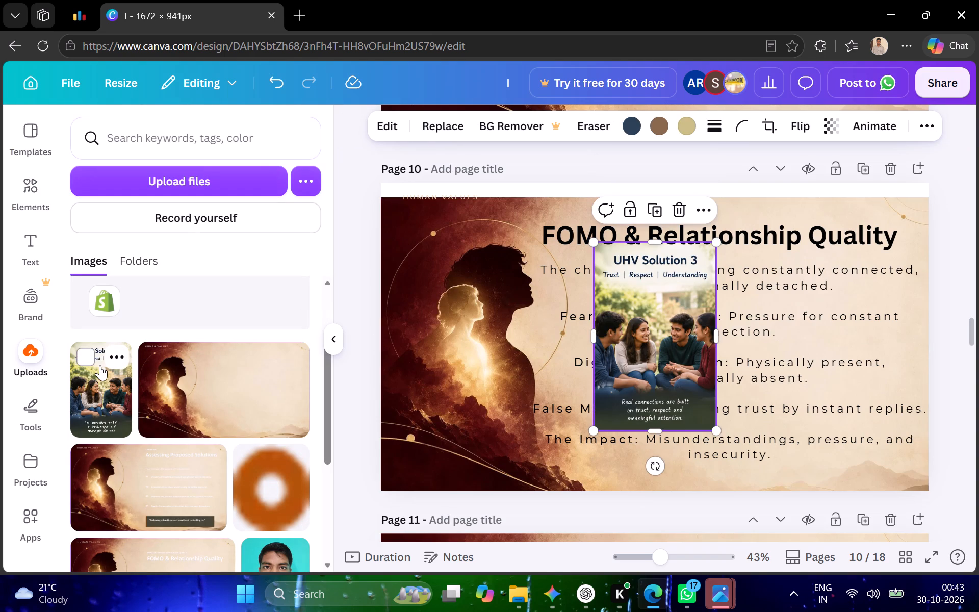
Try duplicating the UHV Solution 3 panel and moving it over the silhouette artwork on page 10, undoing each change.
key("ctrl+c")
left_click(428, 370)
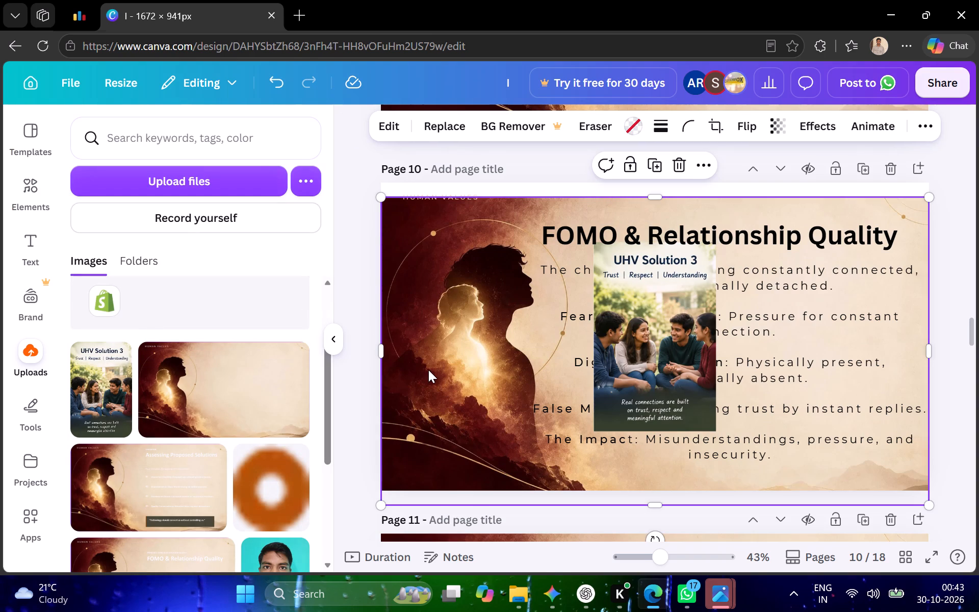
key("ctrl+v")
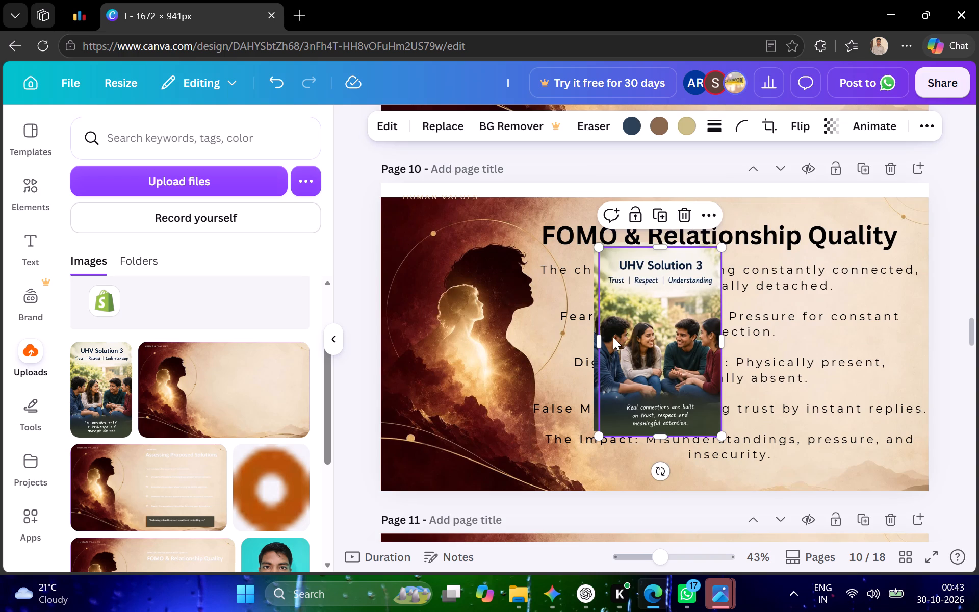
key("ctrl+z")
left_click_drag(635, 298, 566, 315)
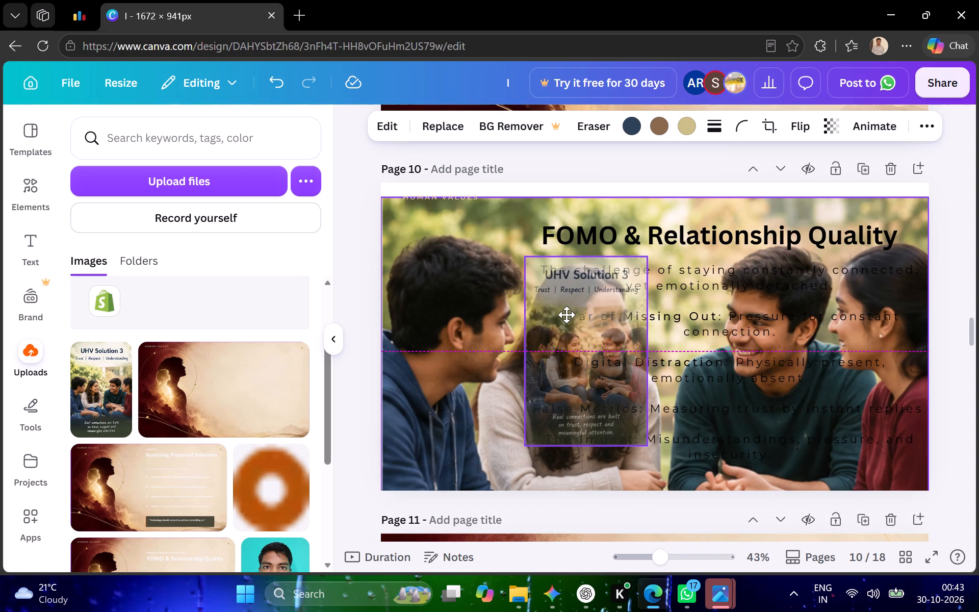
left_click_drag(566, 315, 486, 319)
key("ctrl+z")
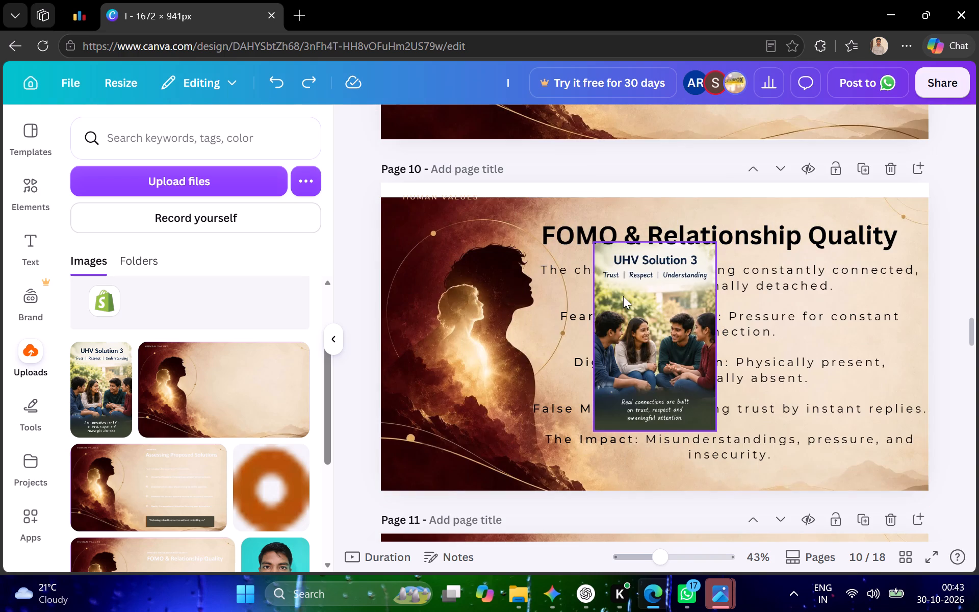
Resize the UHV Solution 3 panel on page 10 proportionally to a height of about 600 px.
left_click(610, 265)
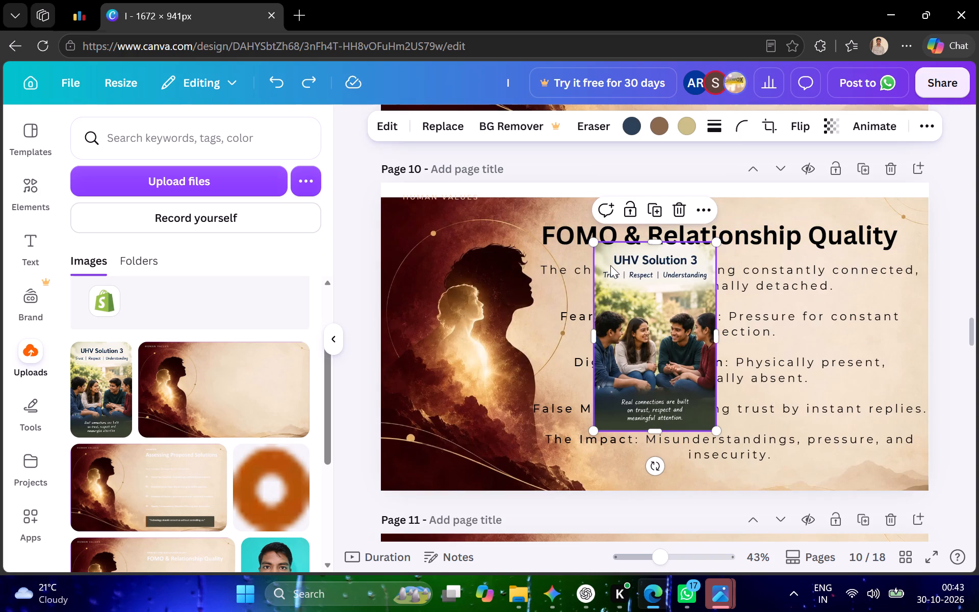
left_click_drag(592, 243, 578, 261)
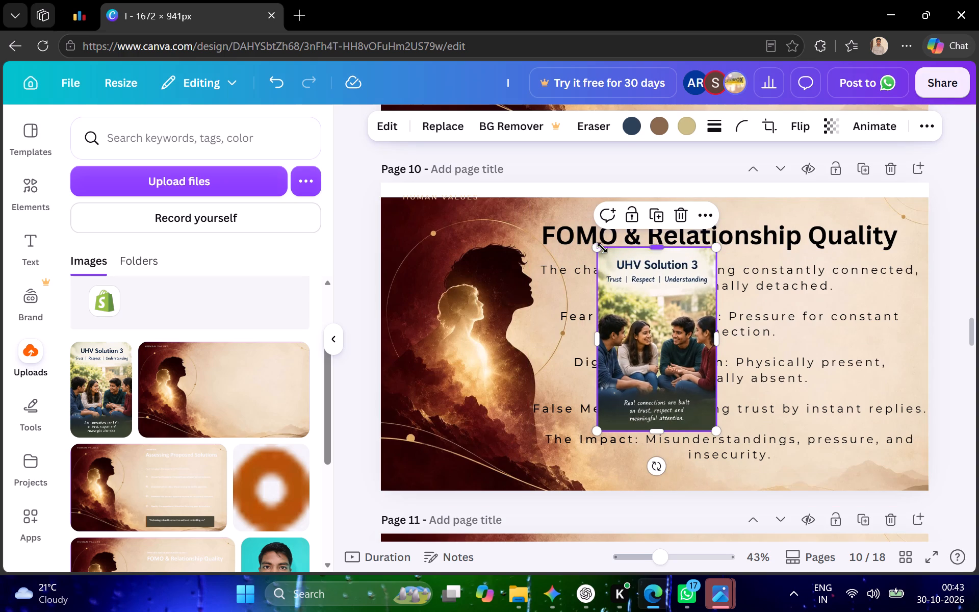
left_click_drag(595, 246, 565, 246)
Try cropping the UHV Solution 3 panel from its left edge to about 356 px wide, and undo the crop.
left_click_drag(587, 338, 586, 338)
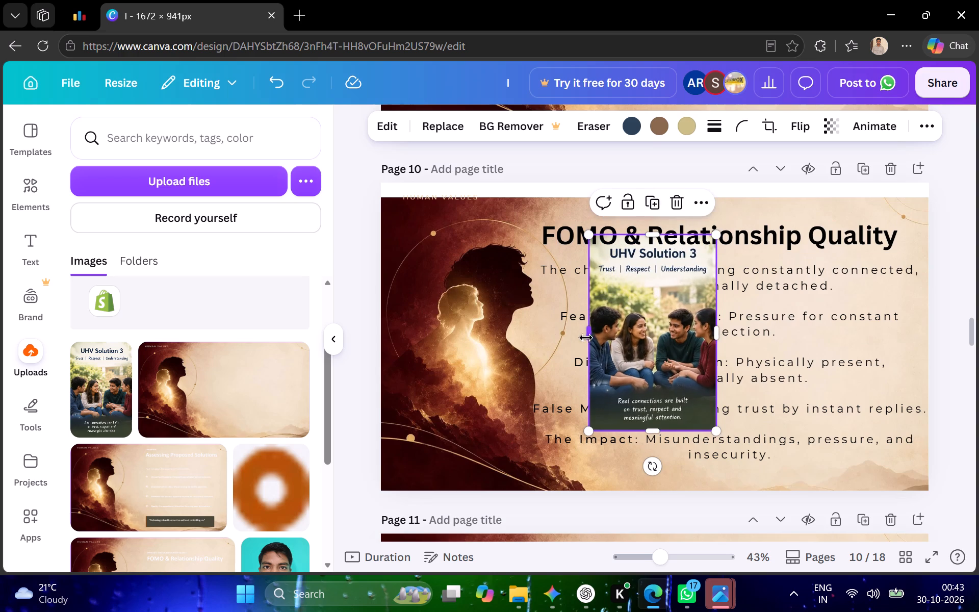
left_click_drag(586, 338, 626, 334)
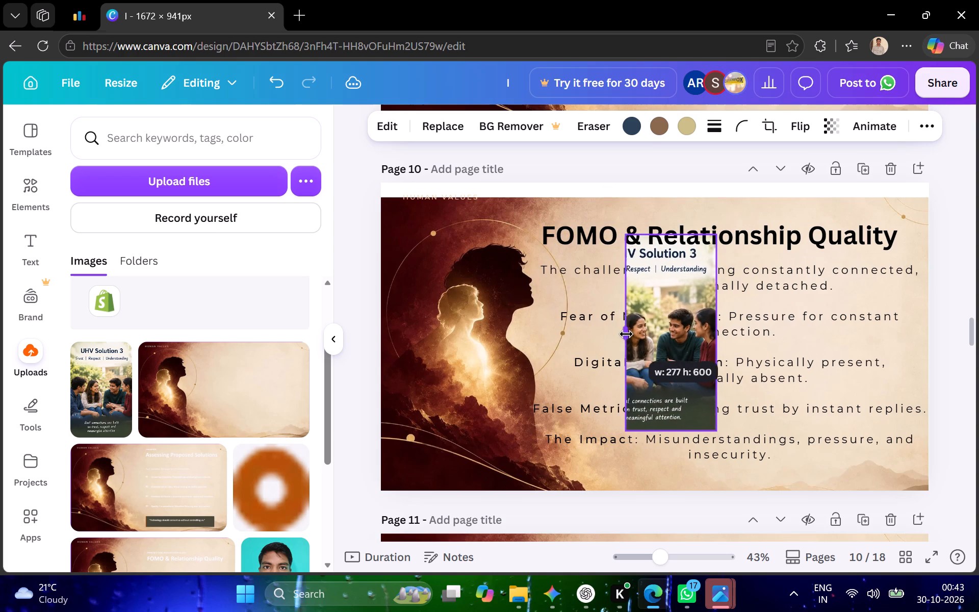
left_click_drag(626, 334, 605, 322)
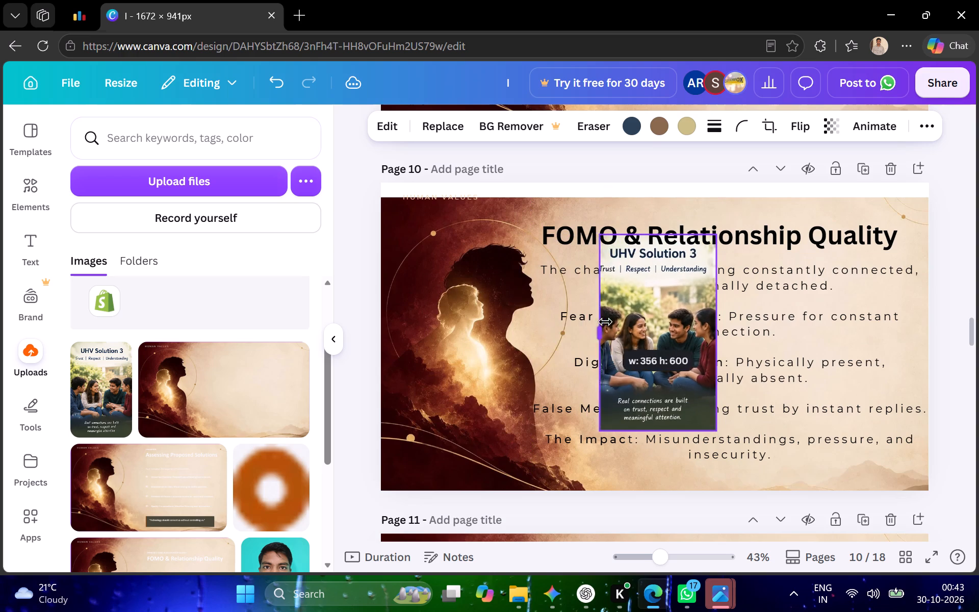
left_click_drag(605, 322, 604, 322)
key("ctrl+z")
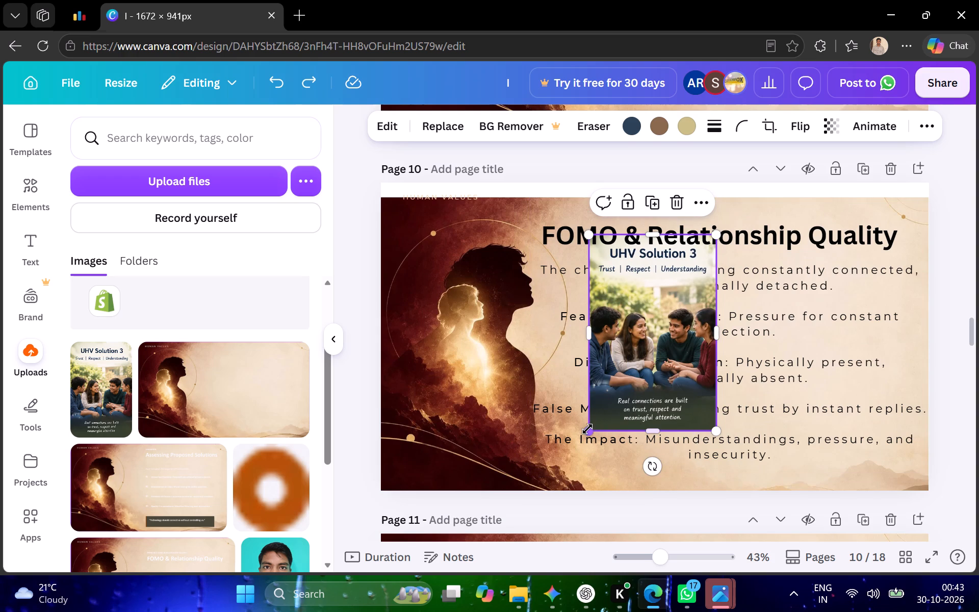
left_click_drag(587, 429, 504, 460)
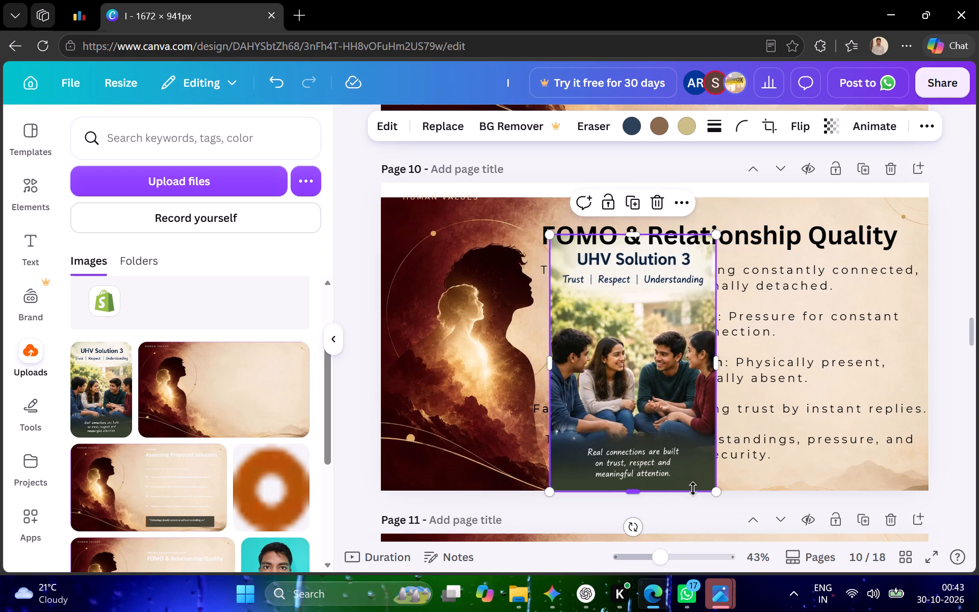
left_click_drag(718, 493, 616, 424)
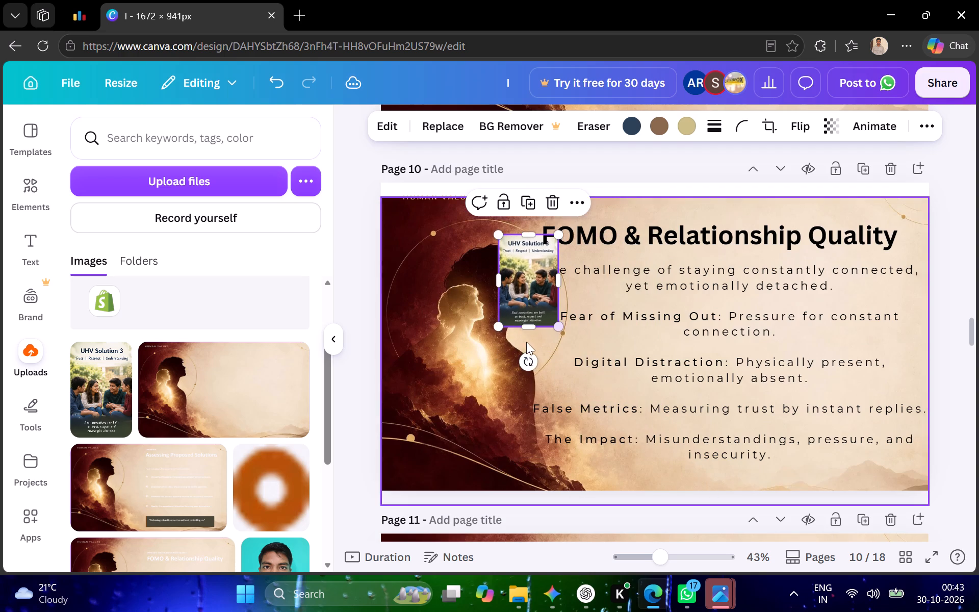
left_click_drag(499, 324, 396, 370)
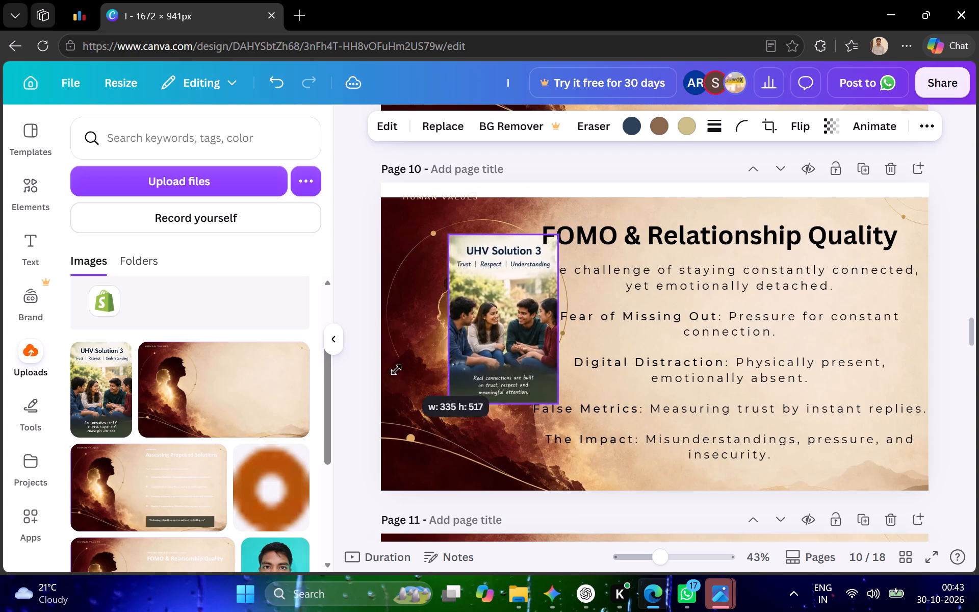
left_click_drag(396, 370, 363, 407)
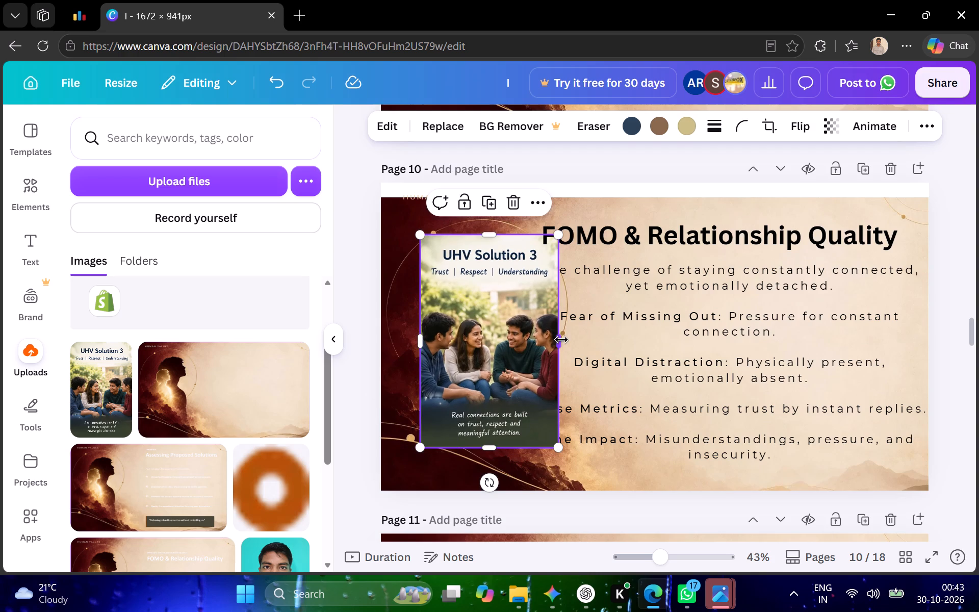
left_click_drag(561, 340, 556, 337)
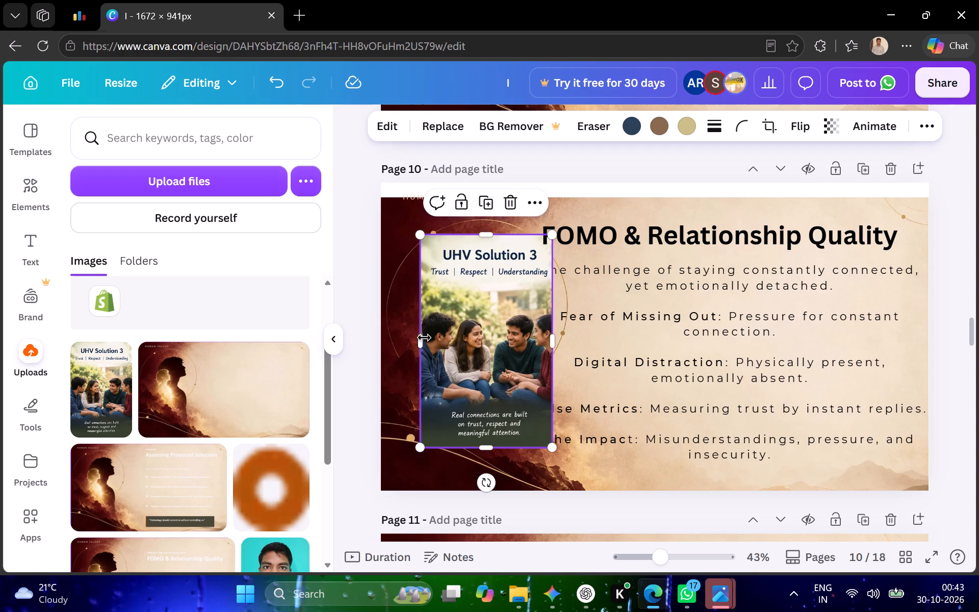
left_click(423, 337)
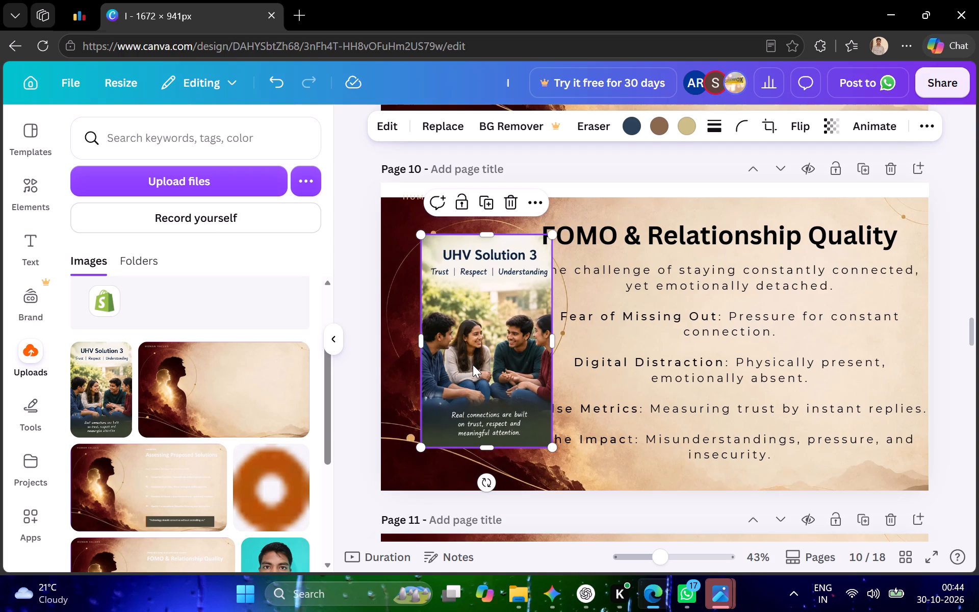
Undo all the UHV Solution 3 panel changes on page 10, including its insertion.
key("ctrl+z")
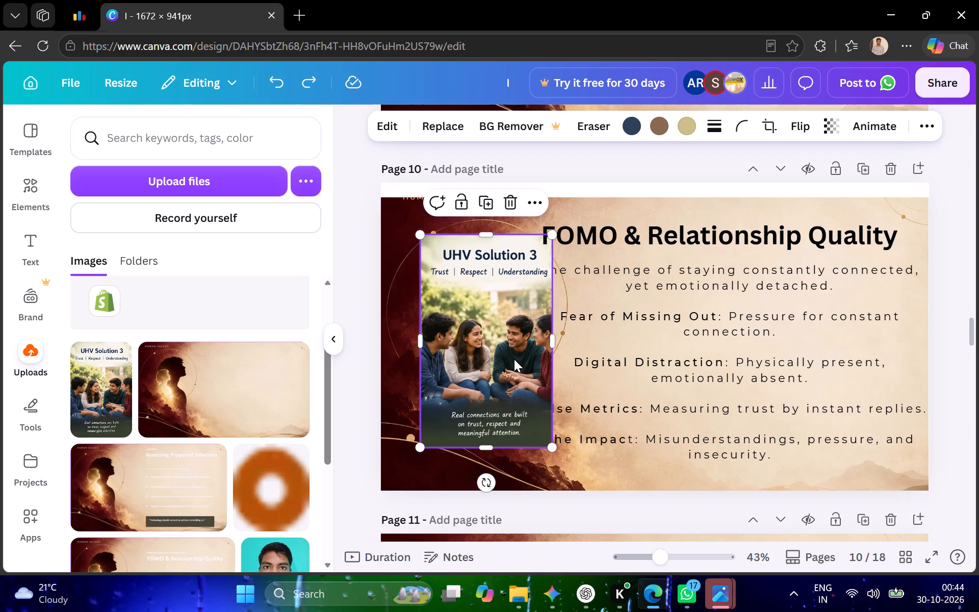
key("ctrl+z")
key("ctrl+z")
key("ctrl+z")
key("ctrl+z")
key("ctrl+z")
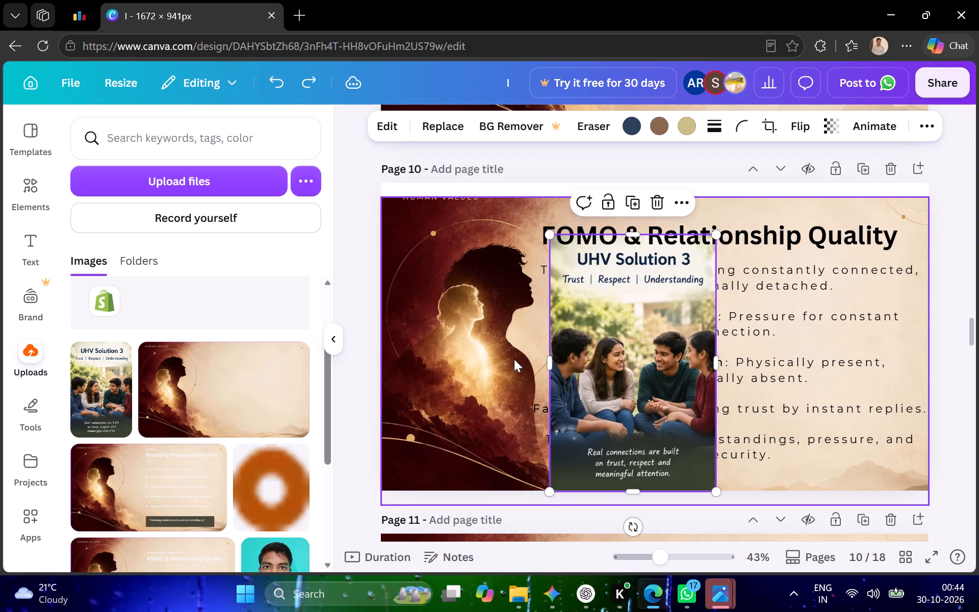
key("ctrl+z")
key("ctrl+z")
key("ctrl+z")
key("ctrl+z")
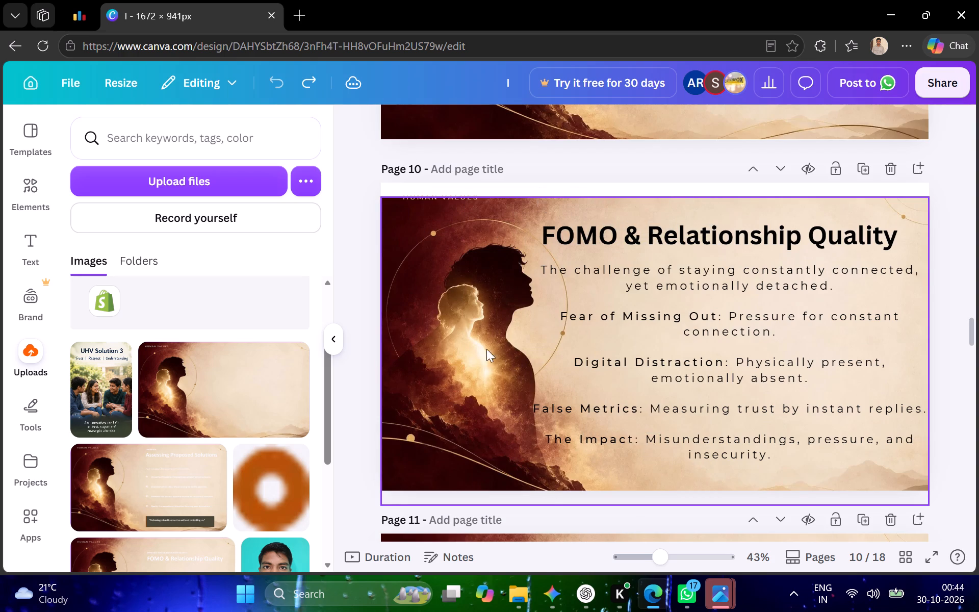
scroll(641, 334, "down", 3)
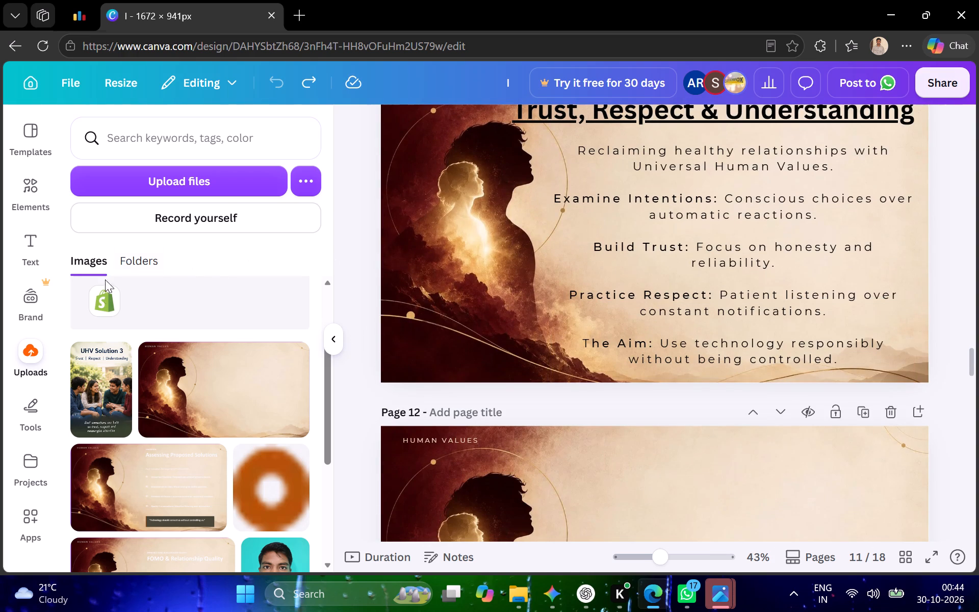
scroll(226, 318, "down", 1)
scroll(143, 311, "up", 5)
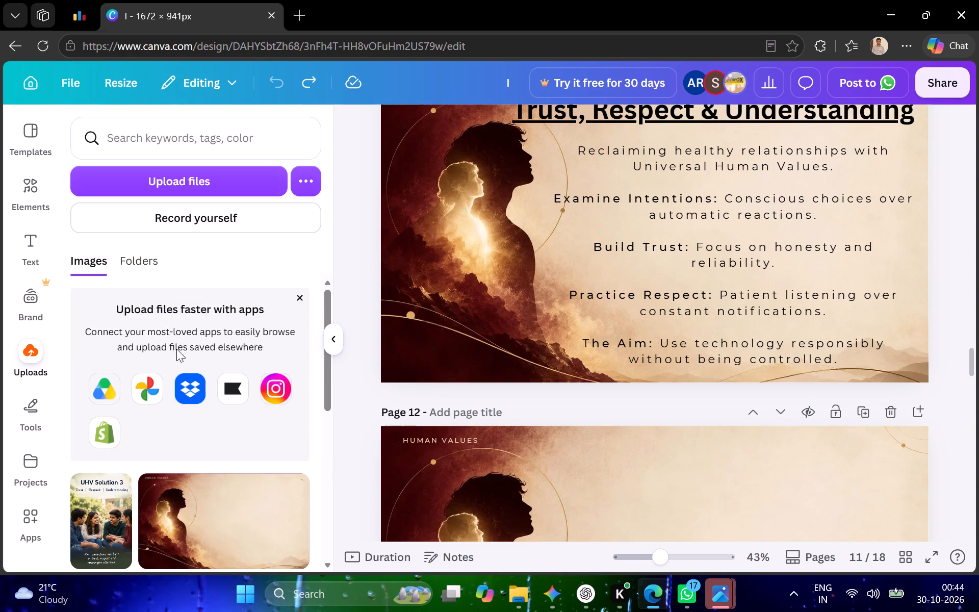
scroll(191, 338, "up", 3)
left_click(302, 294)
scroll(132, 311, "down", 7)
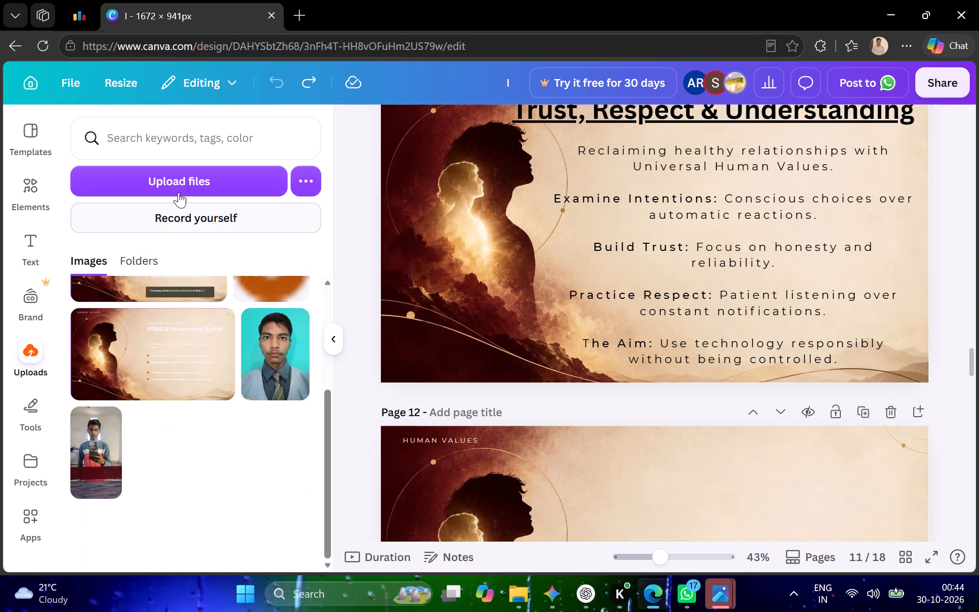
left_click(180, 183)
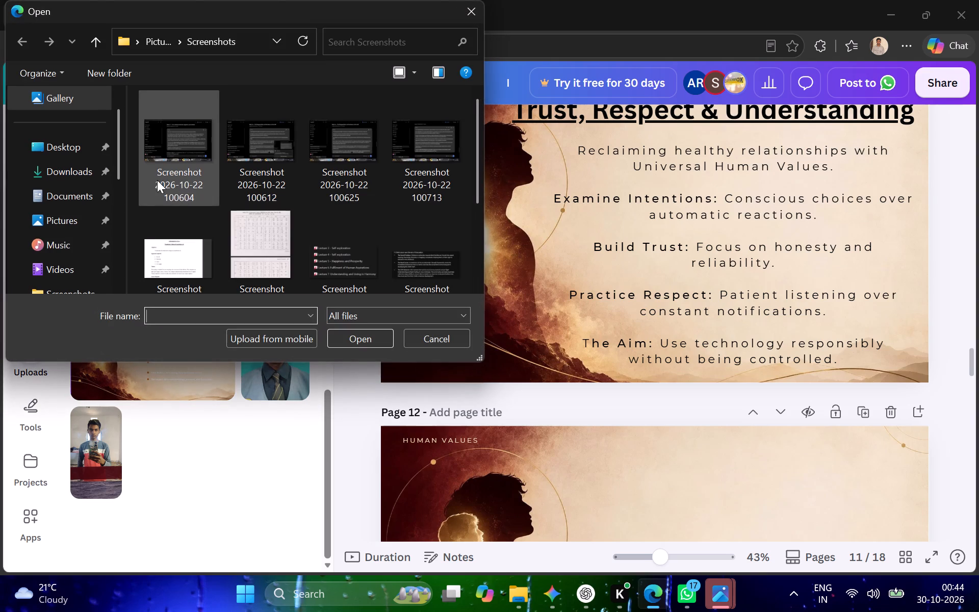
scroll(300, 218, "down", 6)
left_click(358, 240)
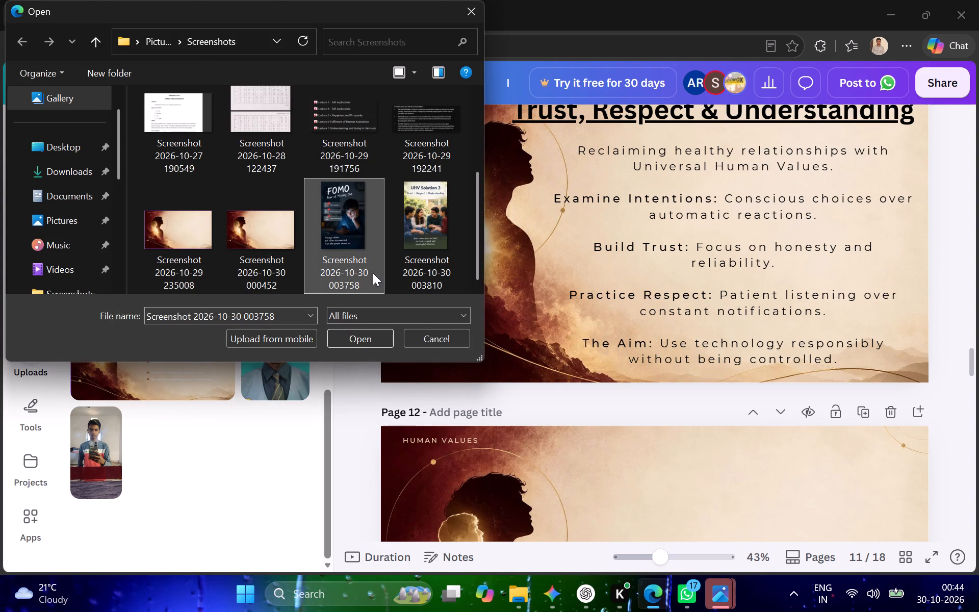
left_click(361, 338)
Add the uploaded FOMO panel image to page 11, Trust, Respect & Understanding.
scroll(193, 316, "up", 3)
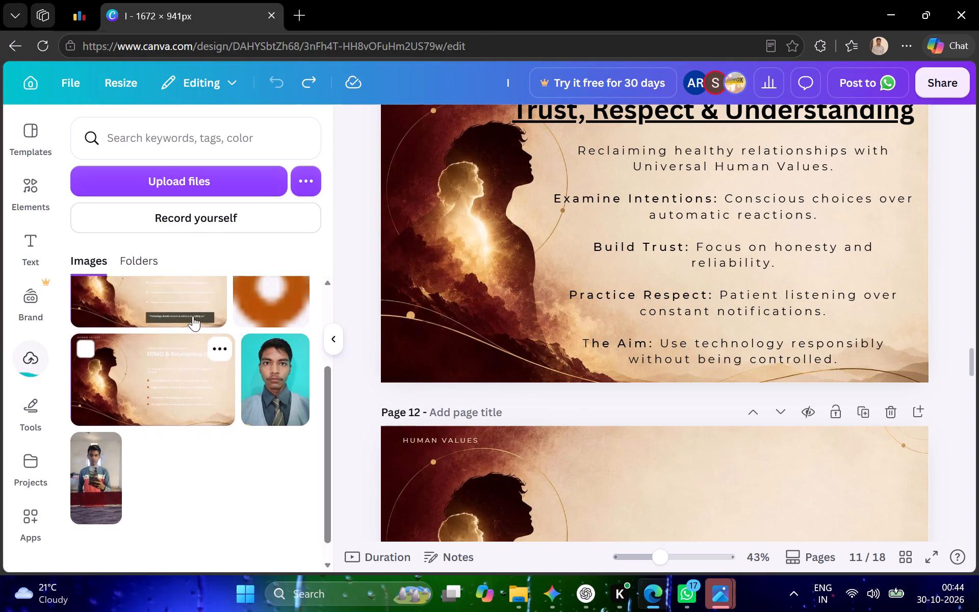
scroll(193, 316, "up", 8)
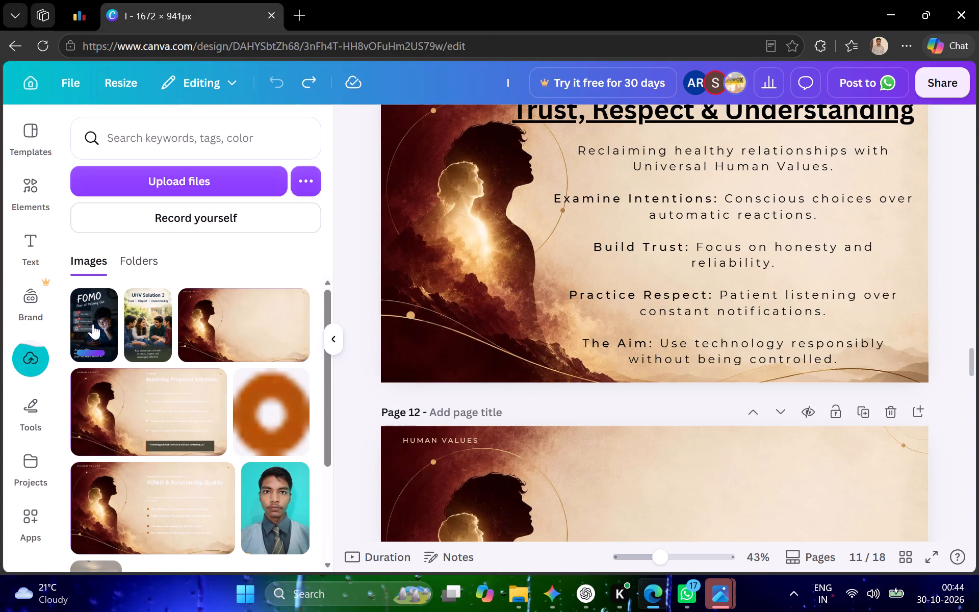
left_click(93, 324)
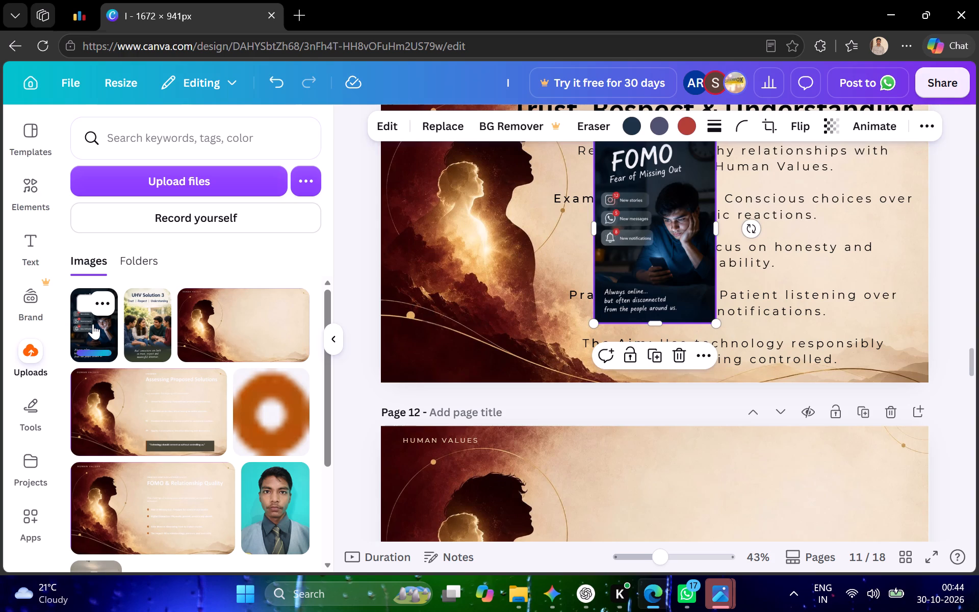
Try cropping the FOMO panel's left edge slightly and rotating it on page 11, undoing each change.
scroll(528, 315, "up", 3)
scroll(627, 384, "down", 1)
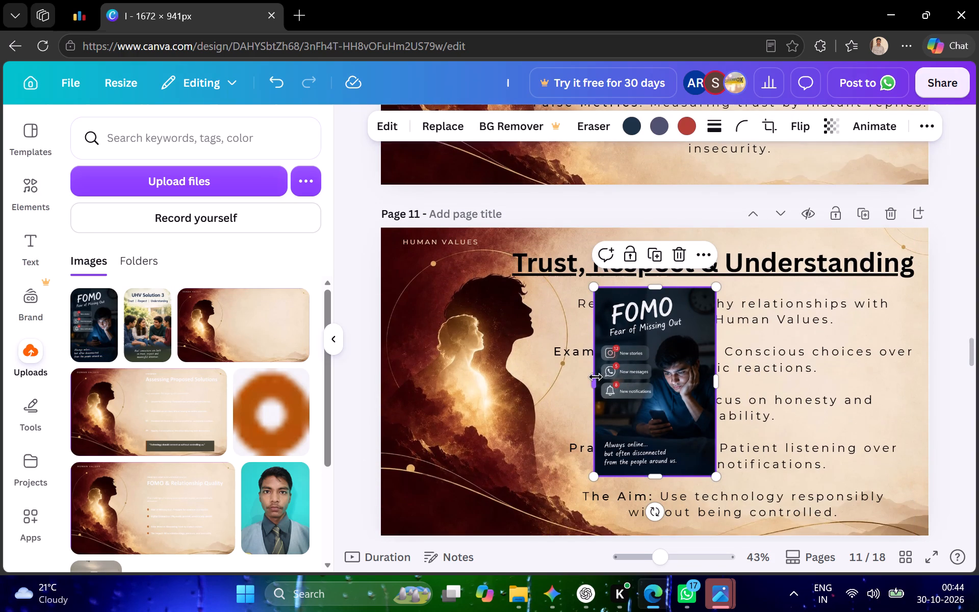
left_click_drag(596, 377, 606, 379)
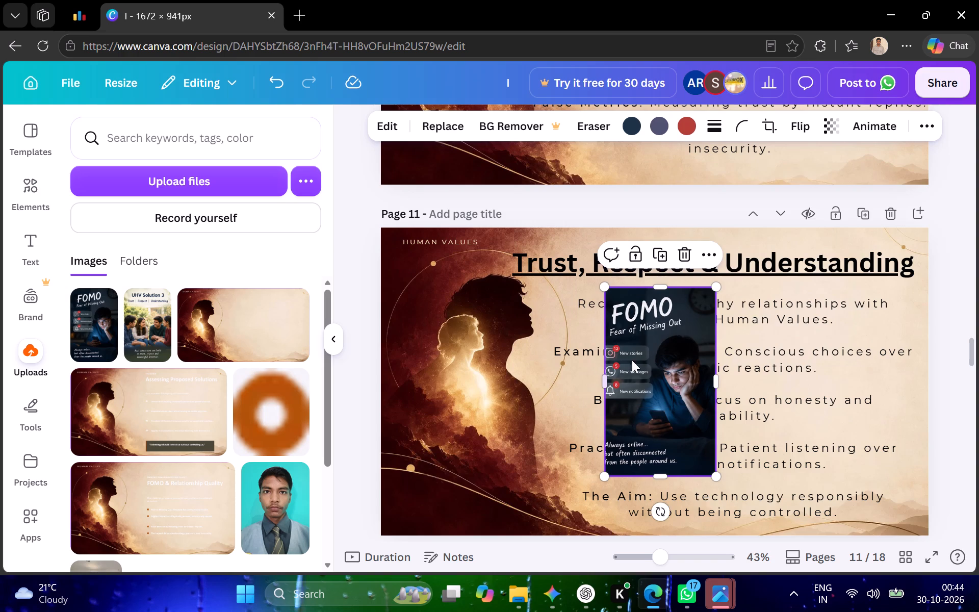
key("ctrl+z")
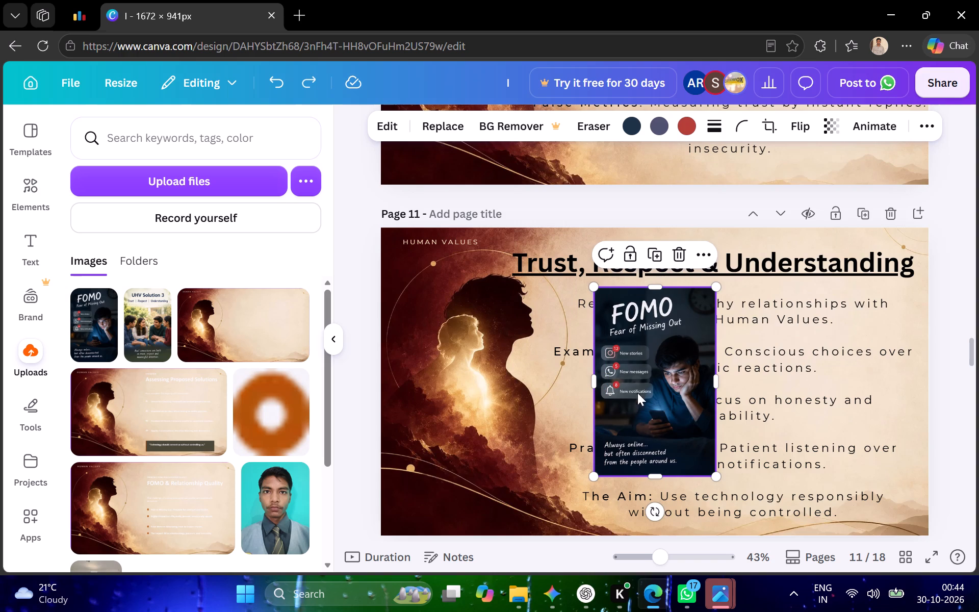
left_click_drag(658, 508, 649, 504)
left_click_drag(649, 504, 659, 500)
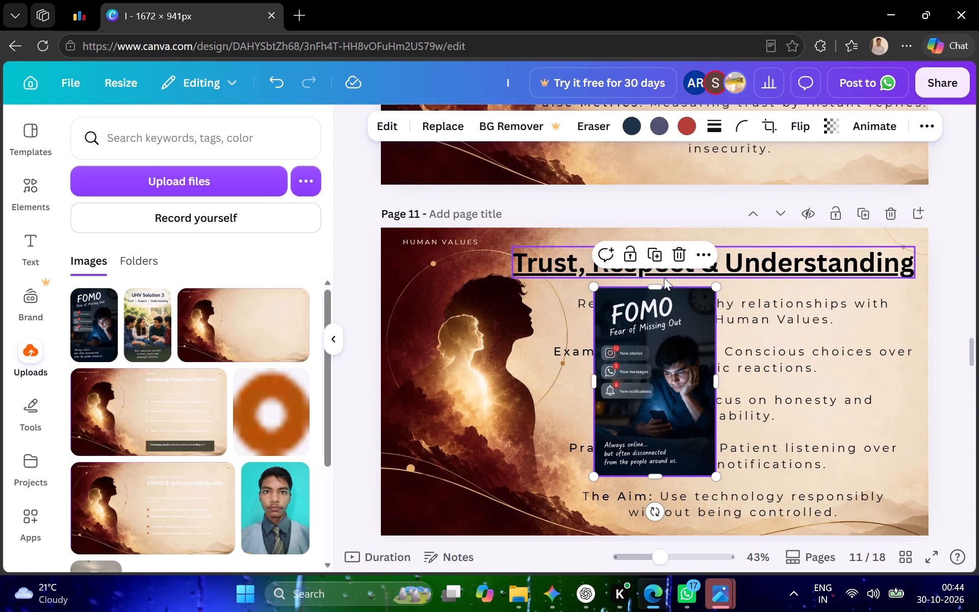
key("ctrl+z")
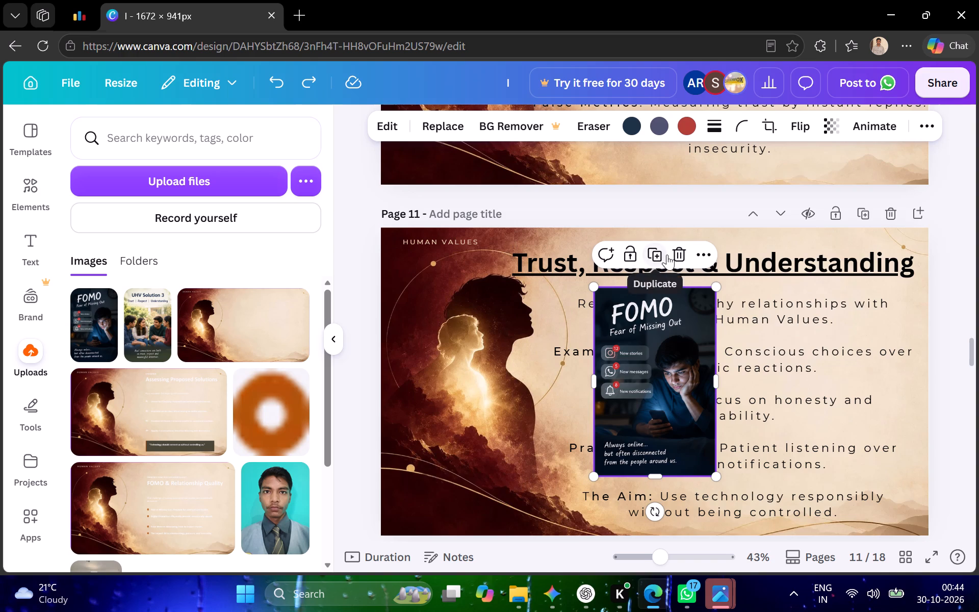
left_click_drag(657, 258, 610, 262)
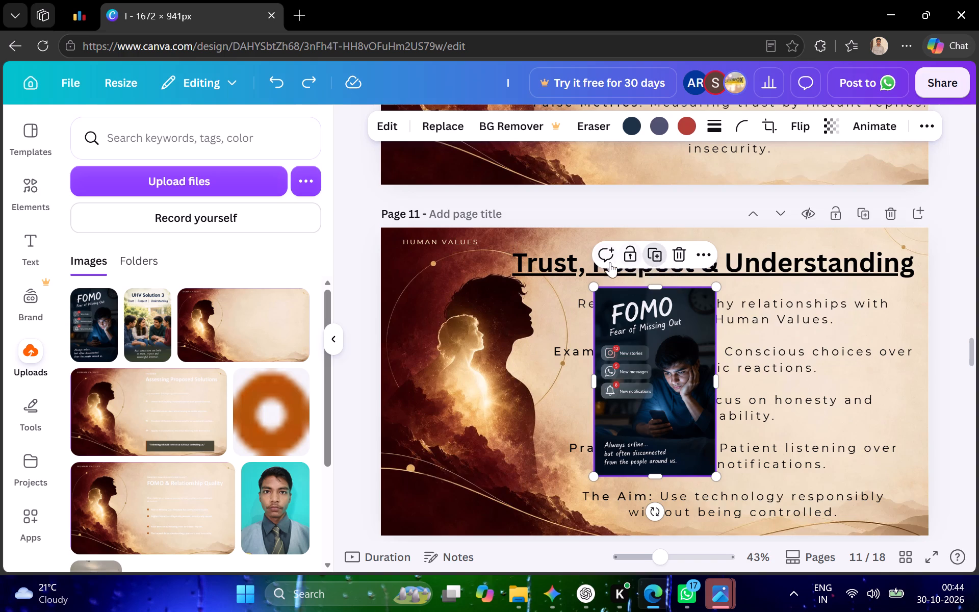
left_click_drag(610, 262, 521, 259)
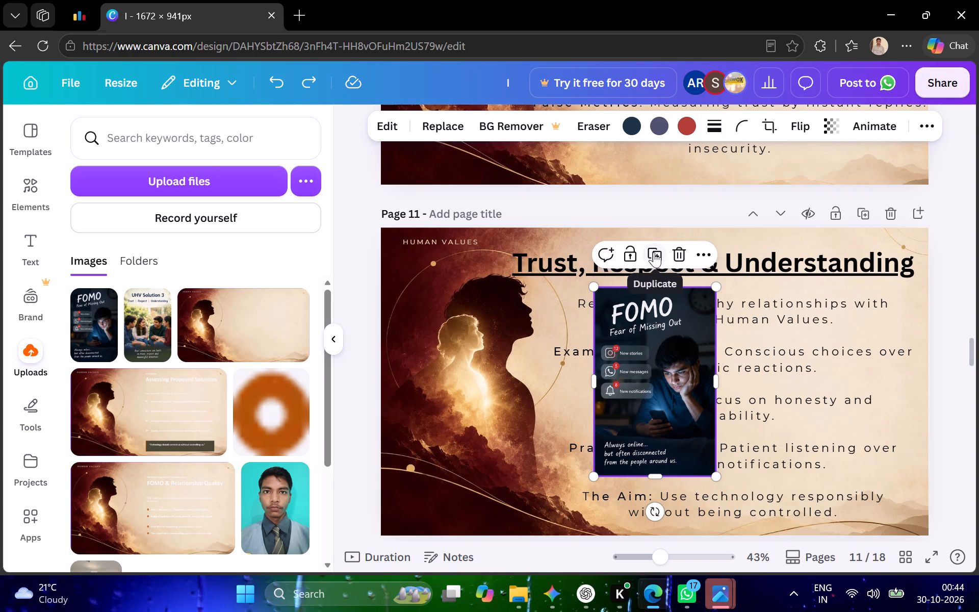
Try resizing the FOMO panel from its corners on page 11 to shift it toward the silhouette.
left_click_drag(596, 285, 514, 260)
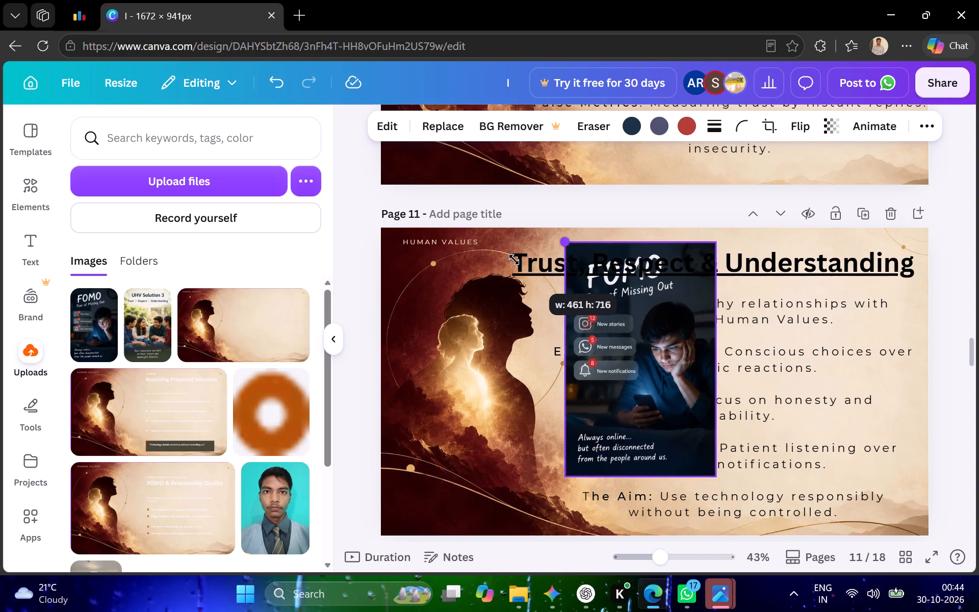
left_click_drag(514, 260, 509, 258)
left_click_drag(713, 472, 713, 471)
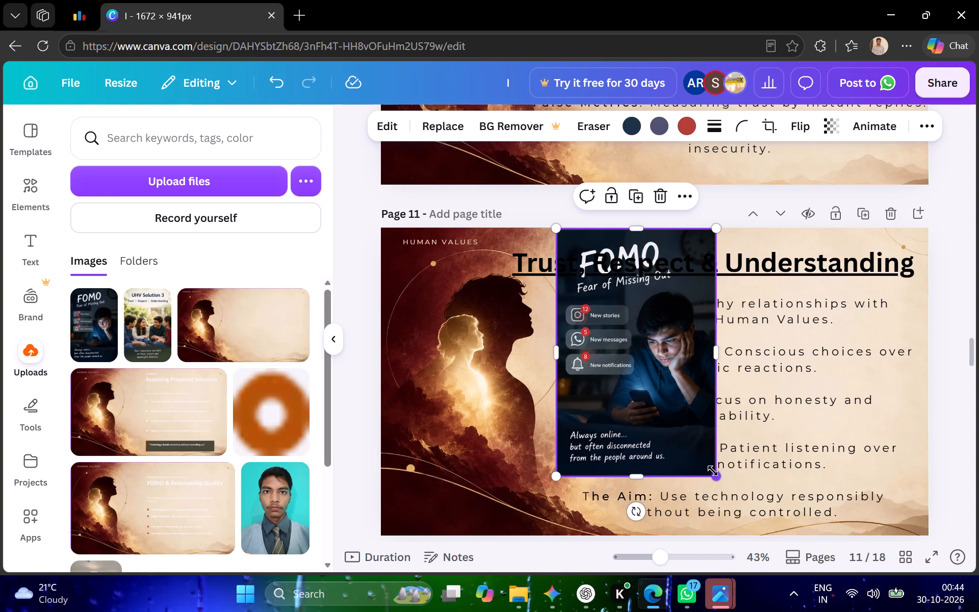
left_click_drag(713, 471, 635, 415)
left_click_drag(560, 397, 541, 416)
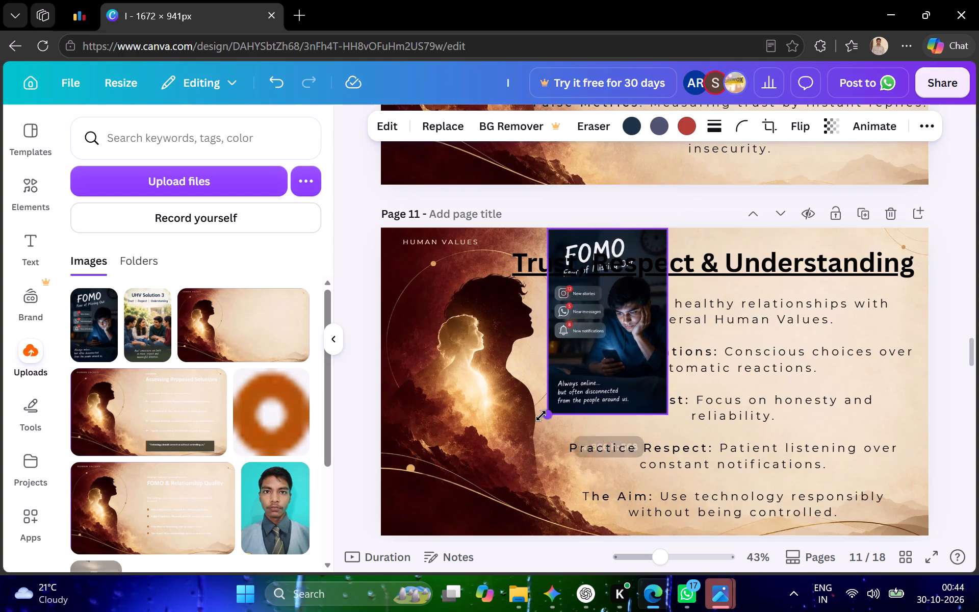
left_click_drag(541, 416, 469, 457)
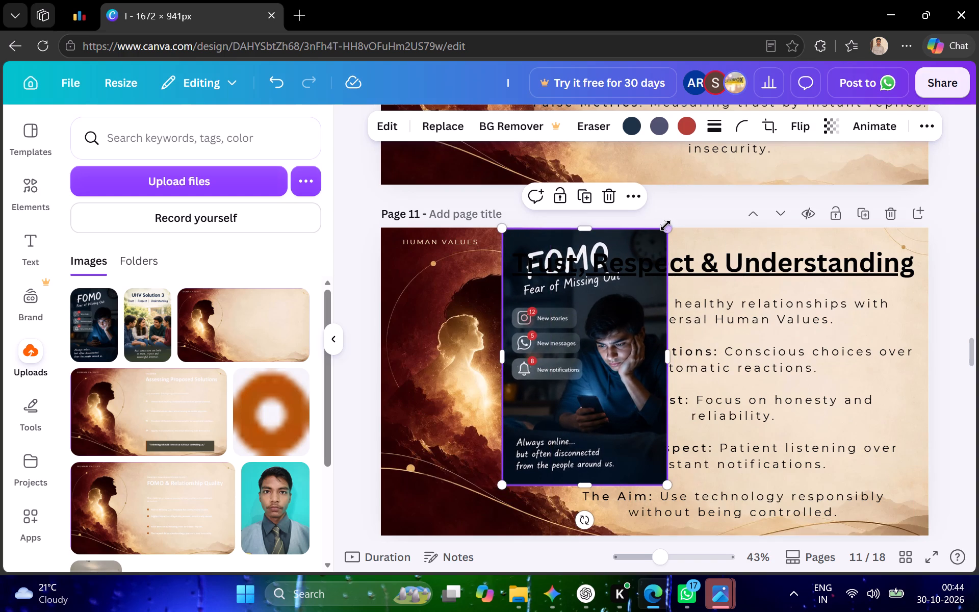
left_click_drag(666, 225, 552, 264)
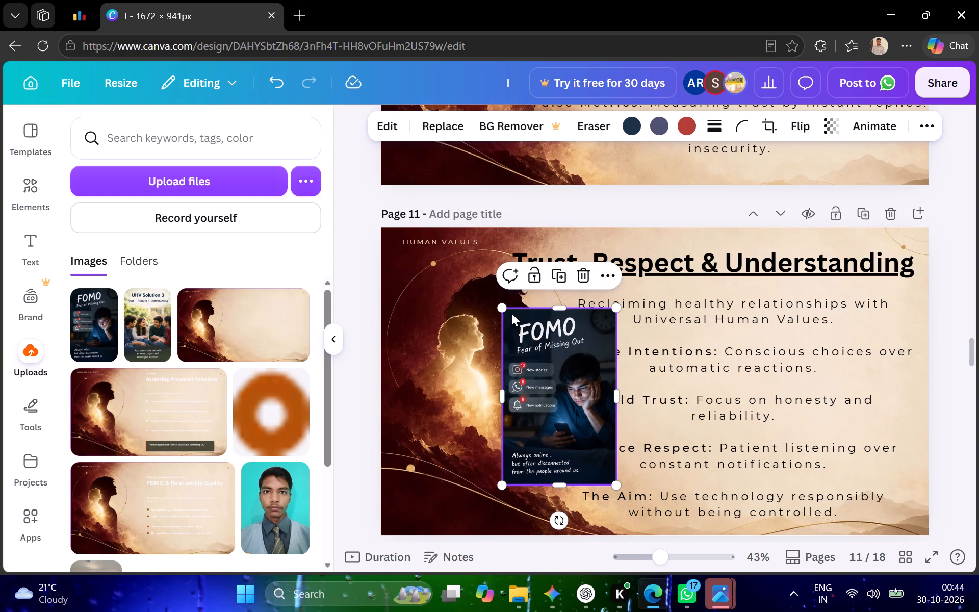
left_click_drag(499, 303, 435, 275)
Delete the FOMO panel from page 11, Trust, Respect & Understanding.
left_click(559, 320, "ctrl")
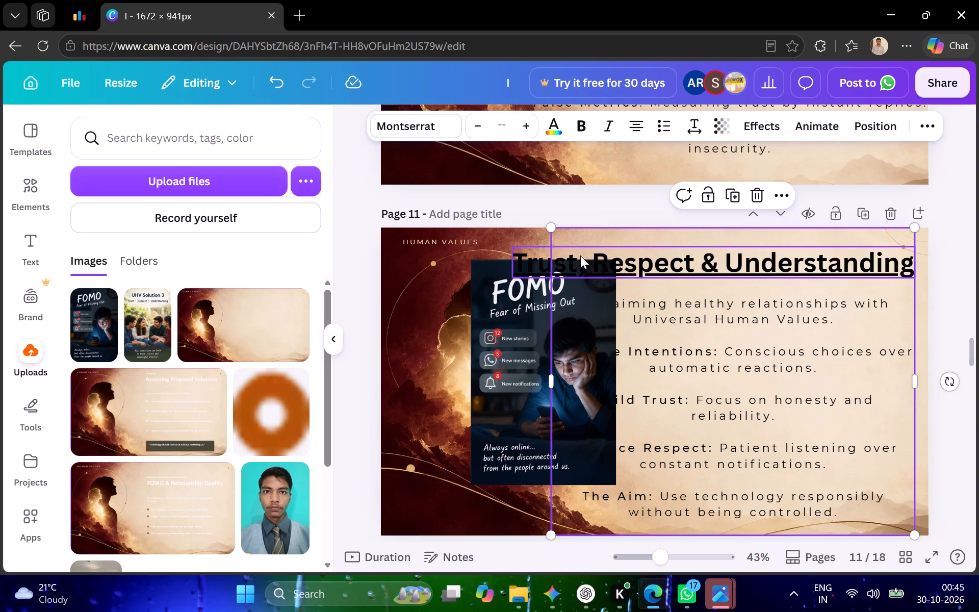
left_click(535, 324)
left_click(564, 226)
Add the uploaded FOMO panel image to page 10, FOMO & Relationship Quality.
scroll(607, 262, "up", 1)
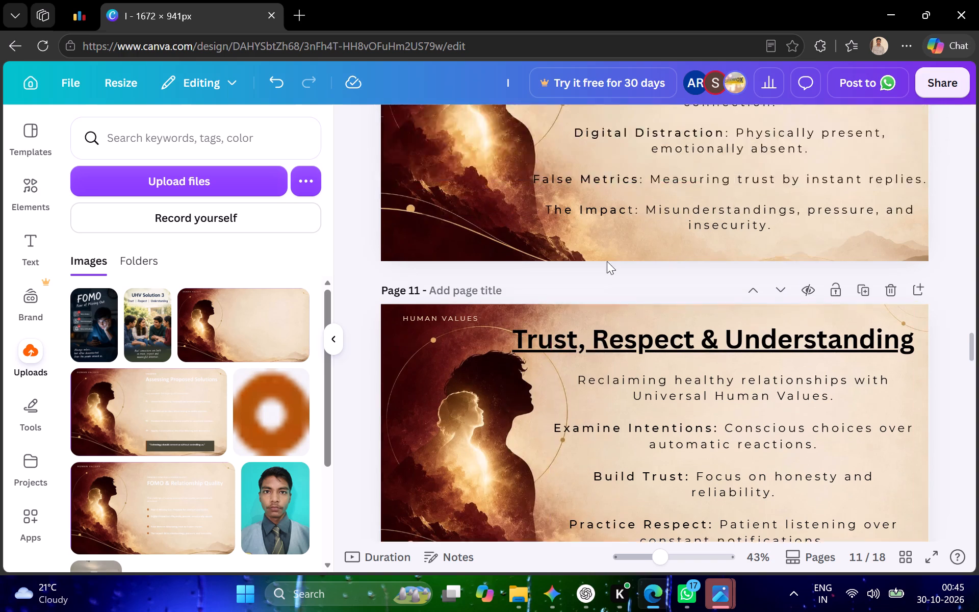
scroll(607, 261, "up", 1)
left_click(105, 319)
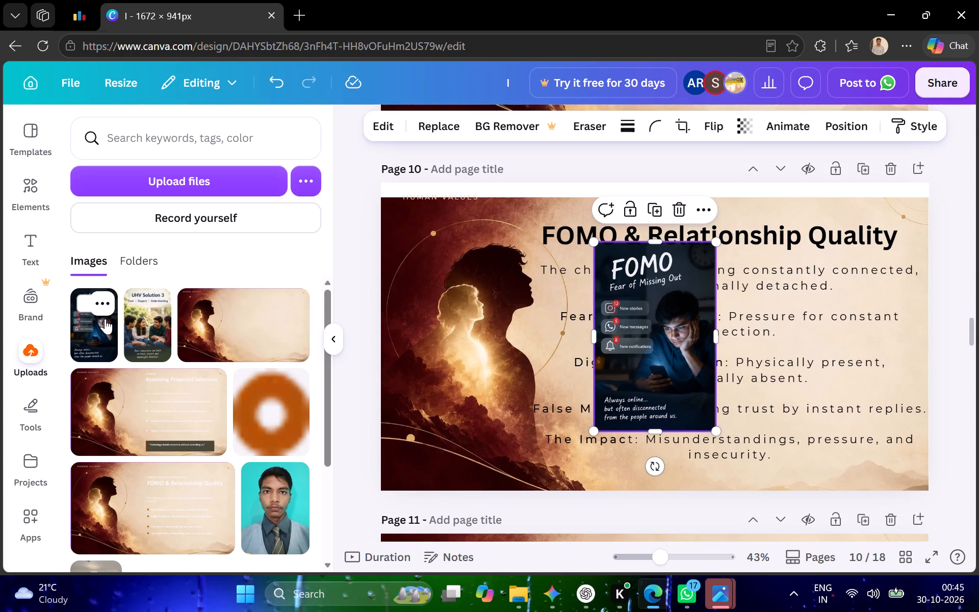
Resize the FOMO panel from its corners until it sits over the silhouette, clear of the heading and text on page 10.
left_click_drag(598, 430, 499, 419)
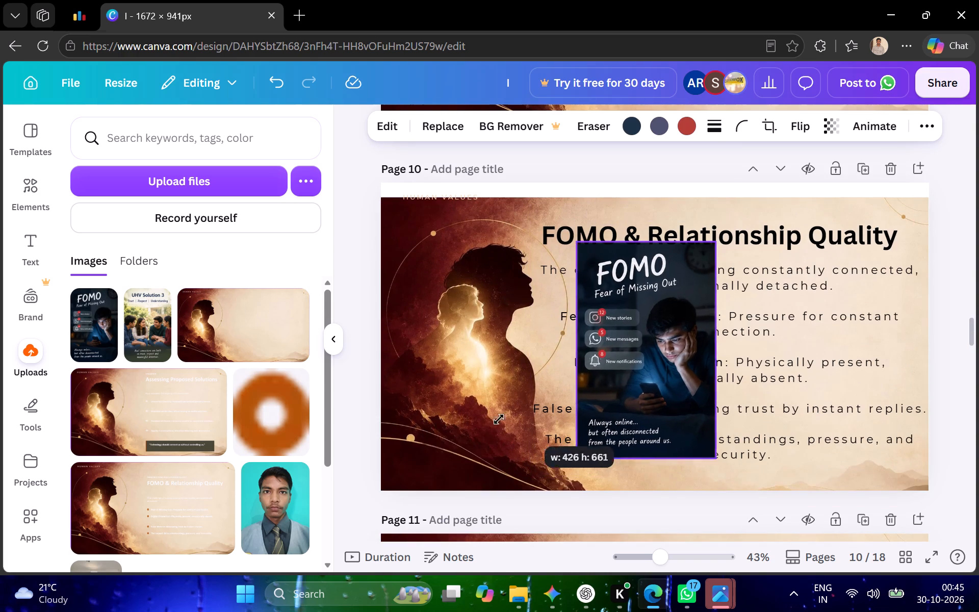
left_click_drag(499, 419, 473, 421)
left_click_drag(715, 240, 714, 242)
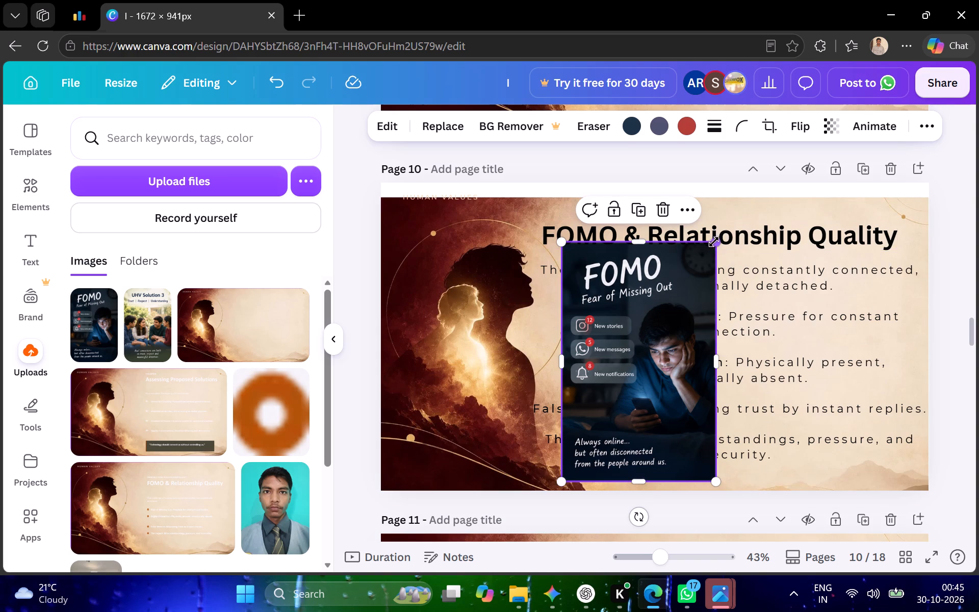
left_click_drag(714, 242, 576, 272)
left_click(560, 323)
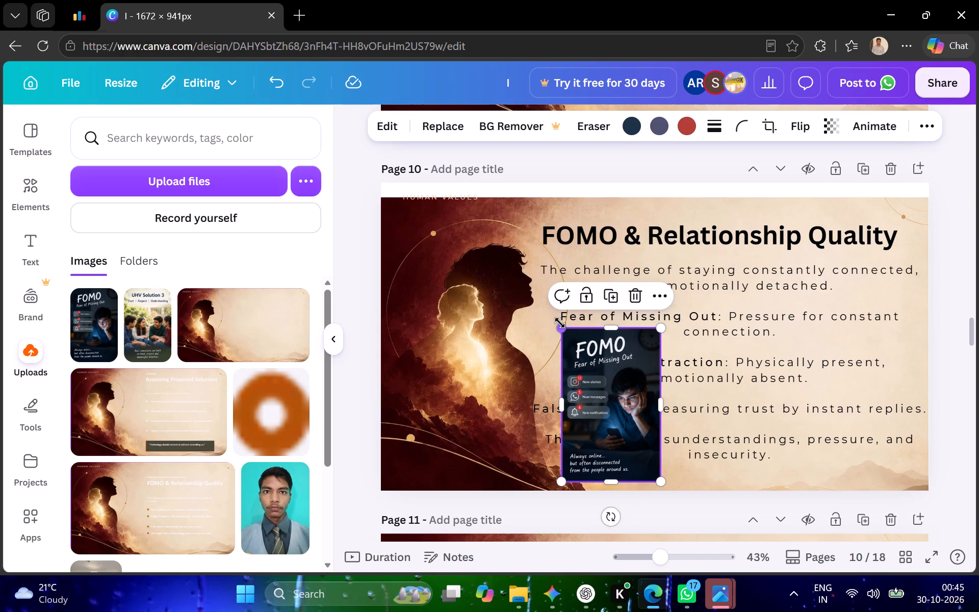
left_click_drag(560, 322, 403, 271)
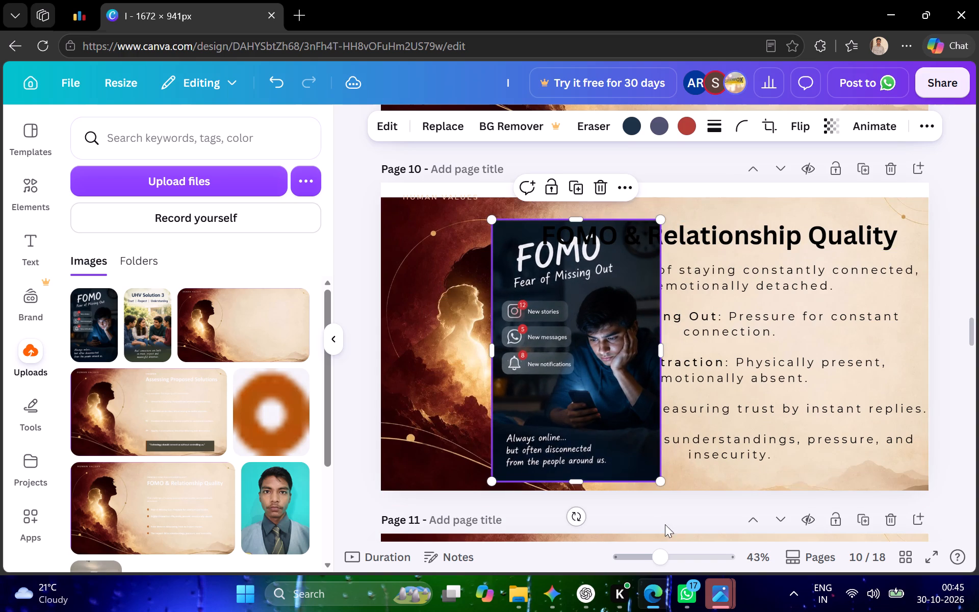
left_click_drag(657, 482, 583, 421)
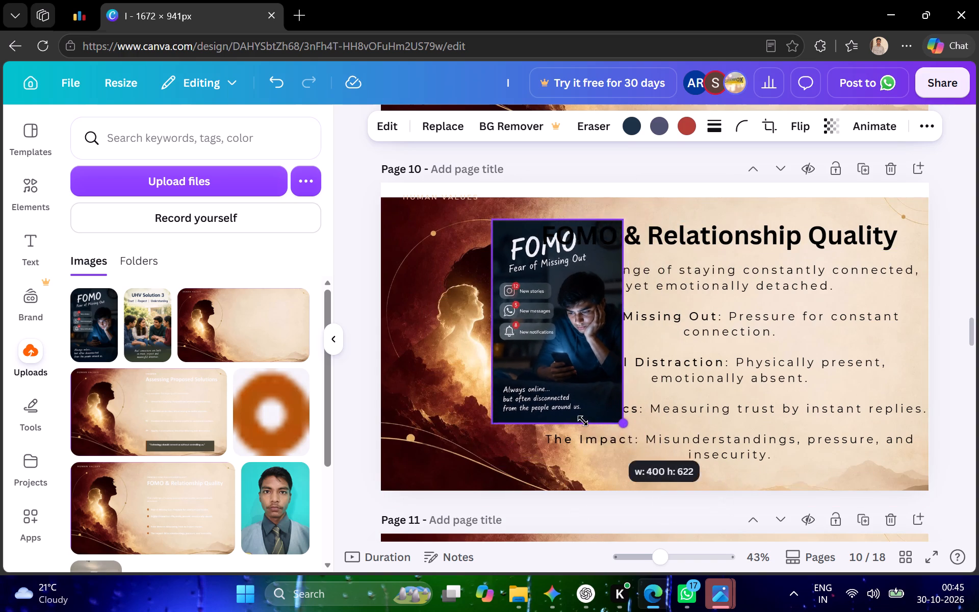
left_click_drag(583, 421, 525, 366)
left_click_drag(497, 343, 481, 345)
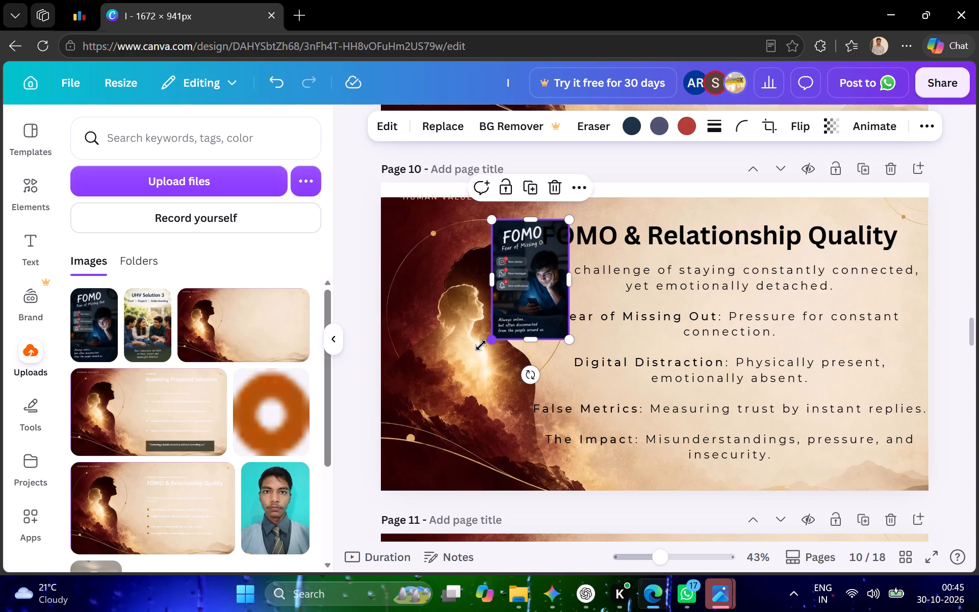
left_click_drag(481, 345, 304, 412)
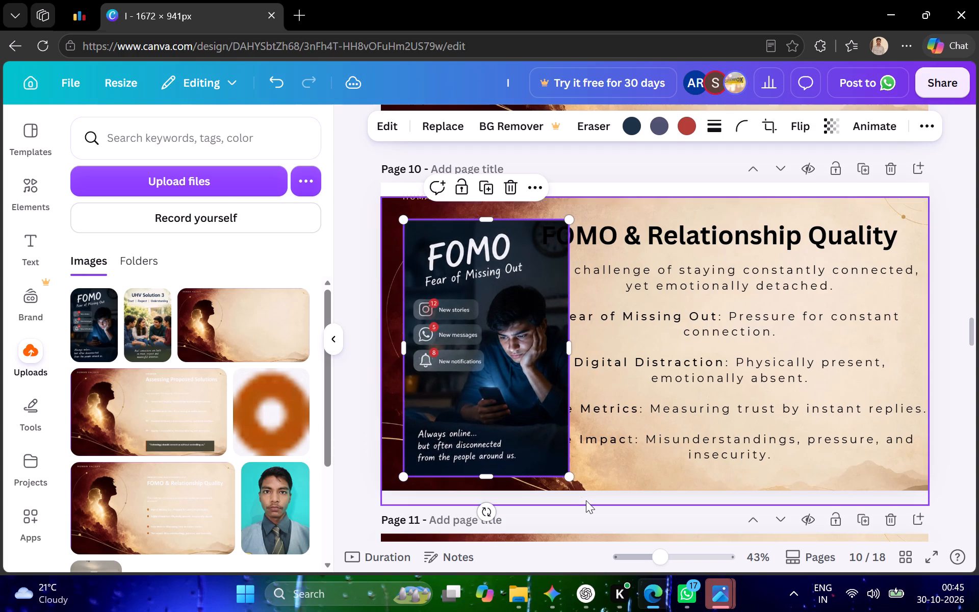
left_click_drag(566, 476, 482, 396)
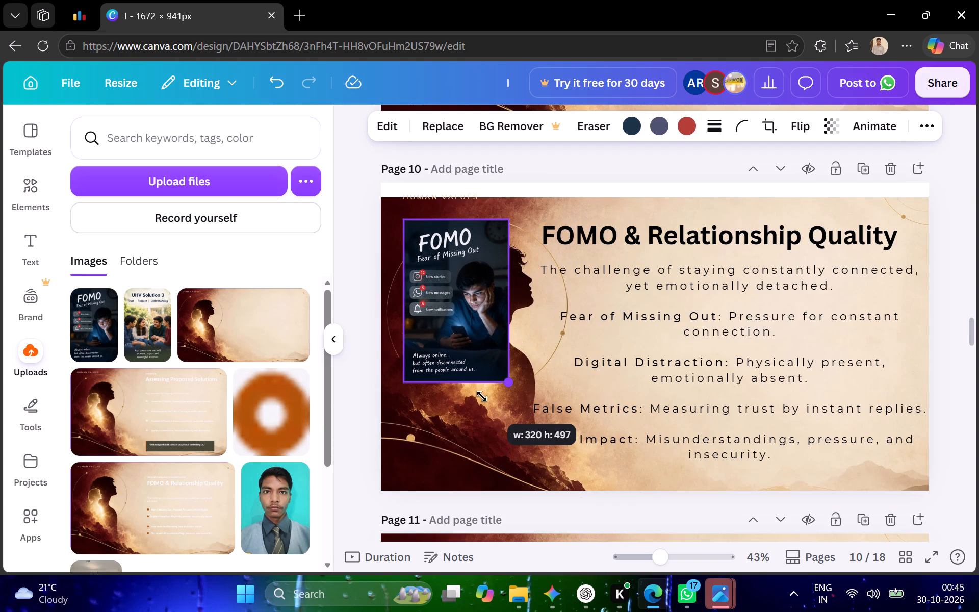
left_click_drag(482, 396, 474, 434)
left_click(467, 403)
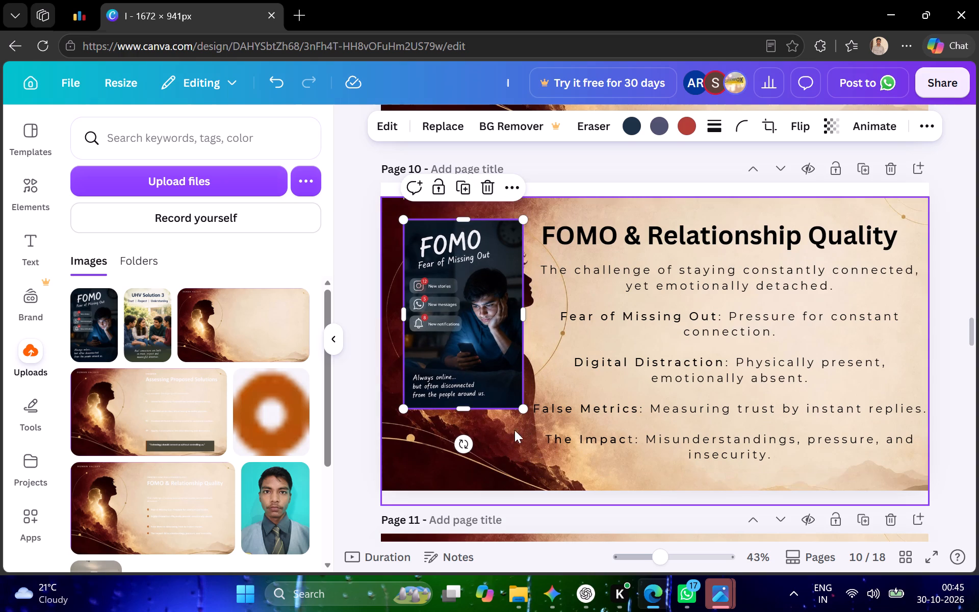
left_click(492, 435)
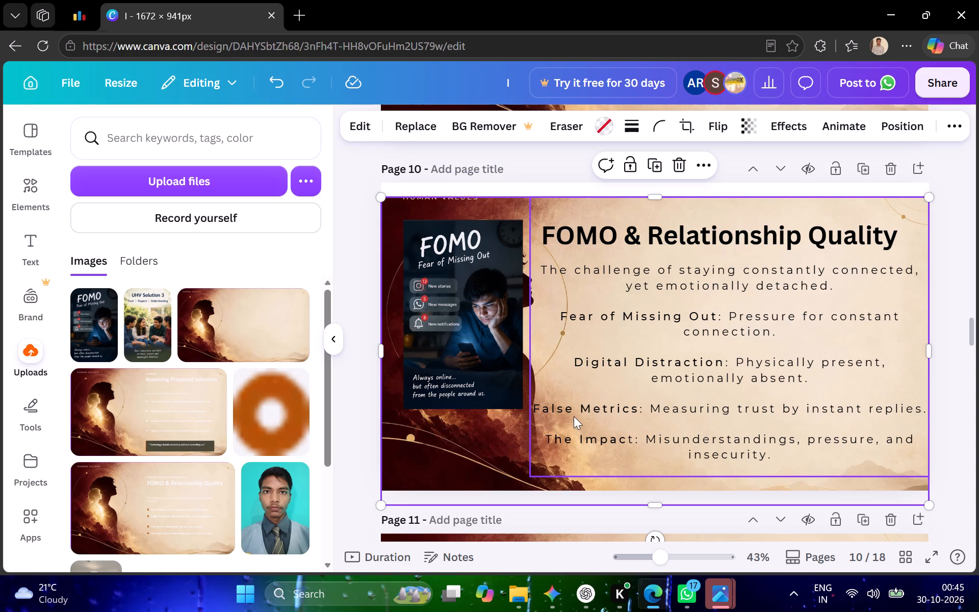
left_click(419, 399)
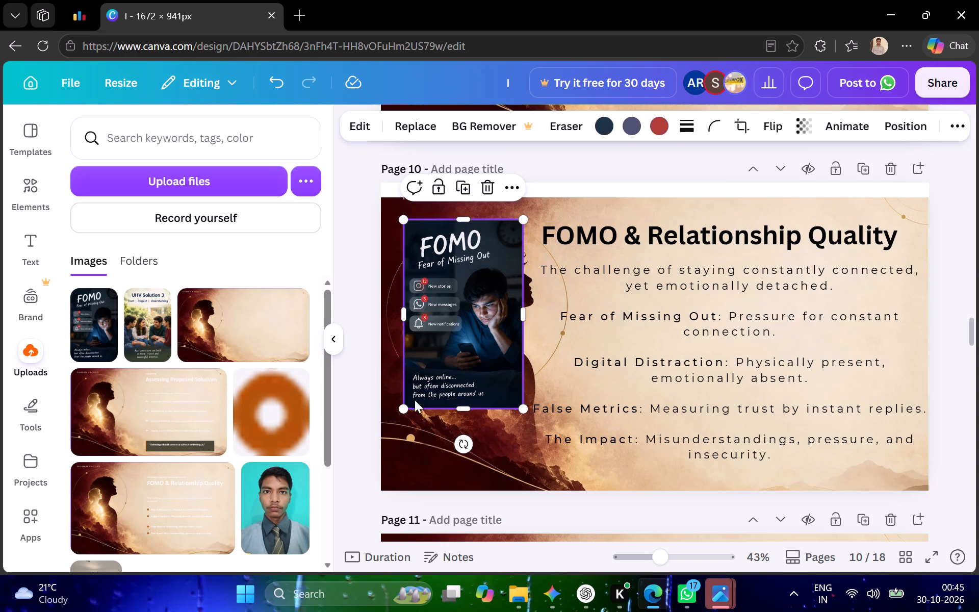
left_click_drag(401, 408, 383, 424)
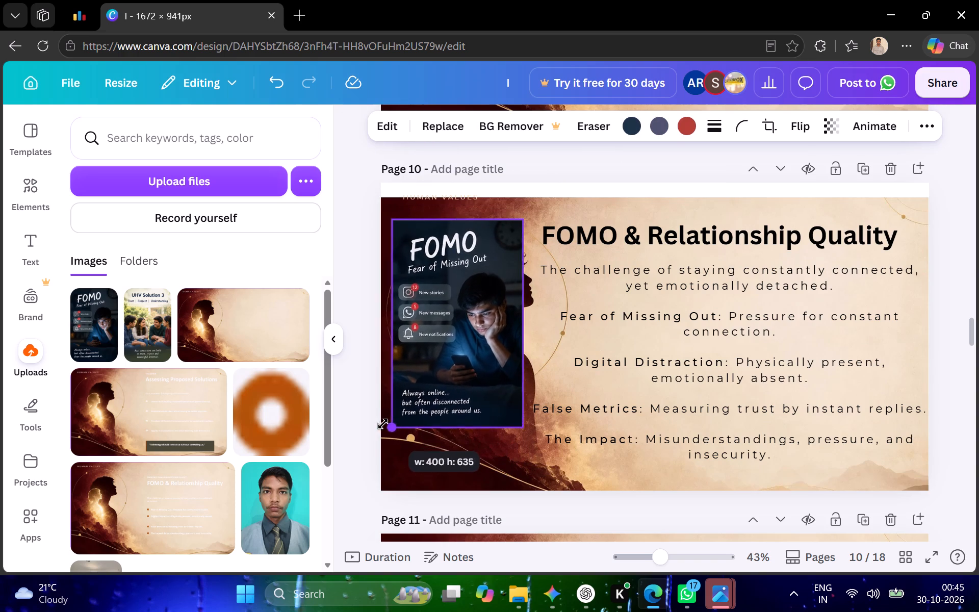
left_click_drag(383, 424, 368, 433)
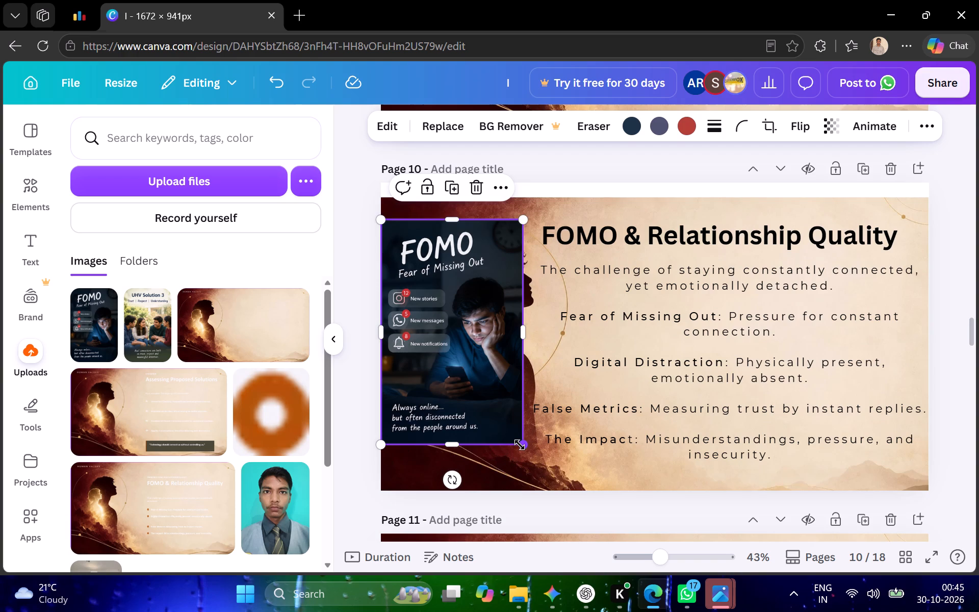
left_click_drag(520, 445, 530, 465)
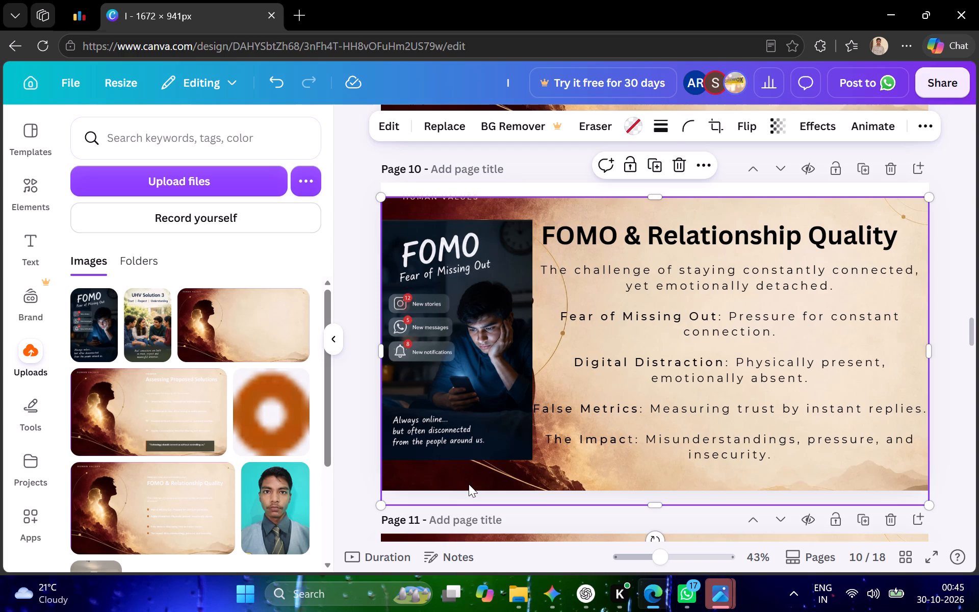
left_click(354, 461)
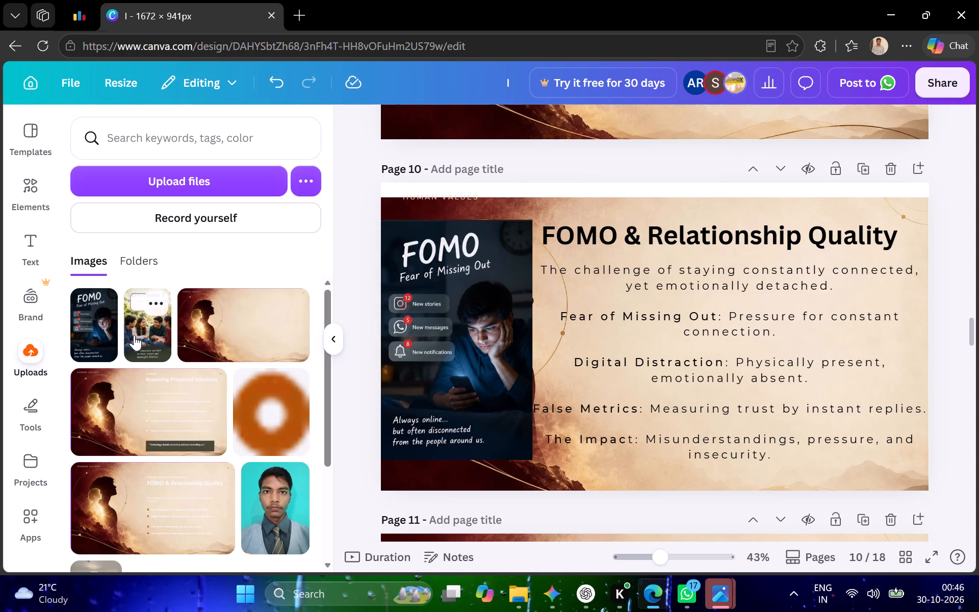
Look through pages 10 to 14 to compare the FOMO panel's placement with the layouts of the following slides.
scroll(652, 440, "down", 2)
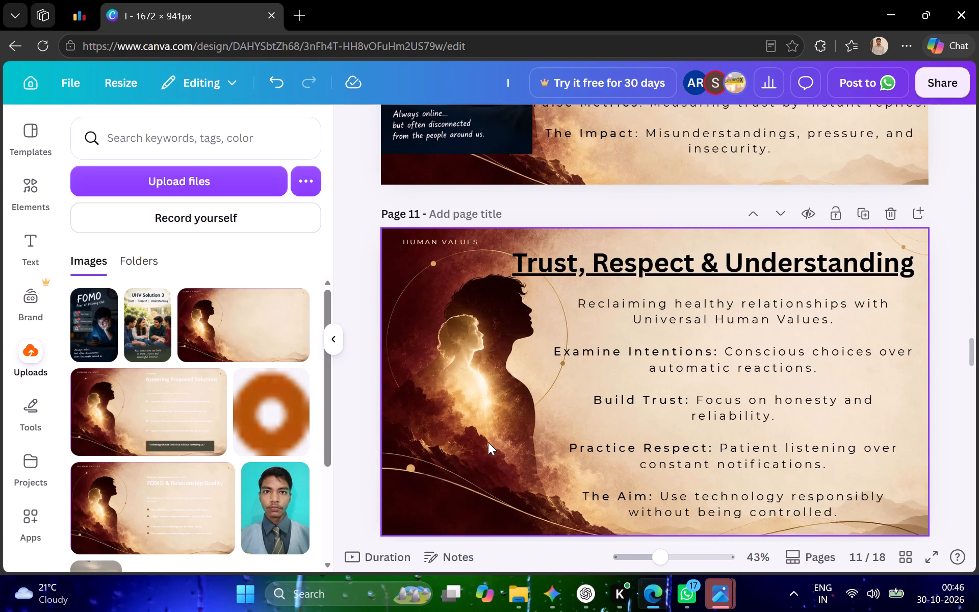
scroll(488, 442, "up", 1)
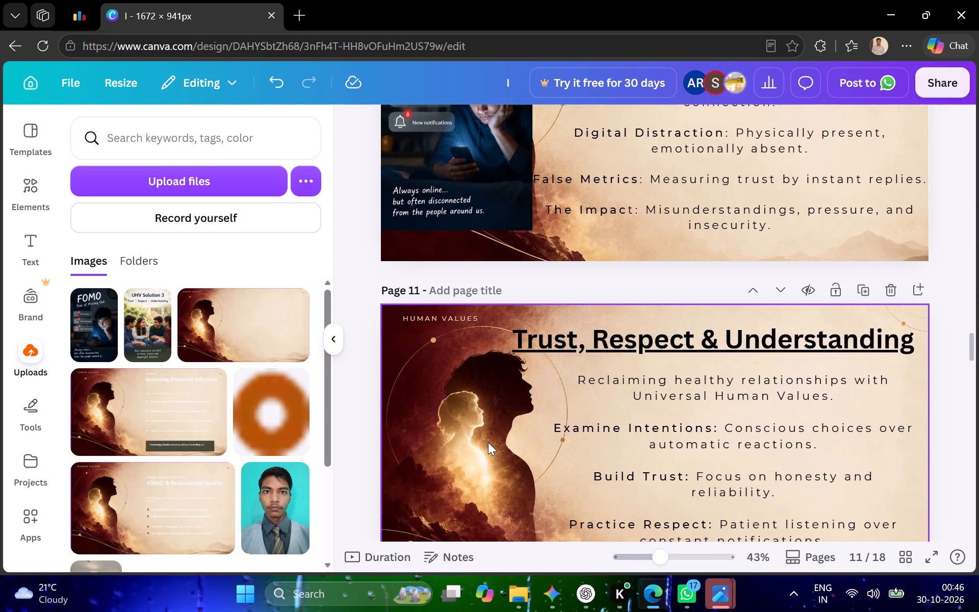
scroll(488, 442, "down", 4)
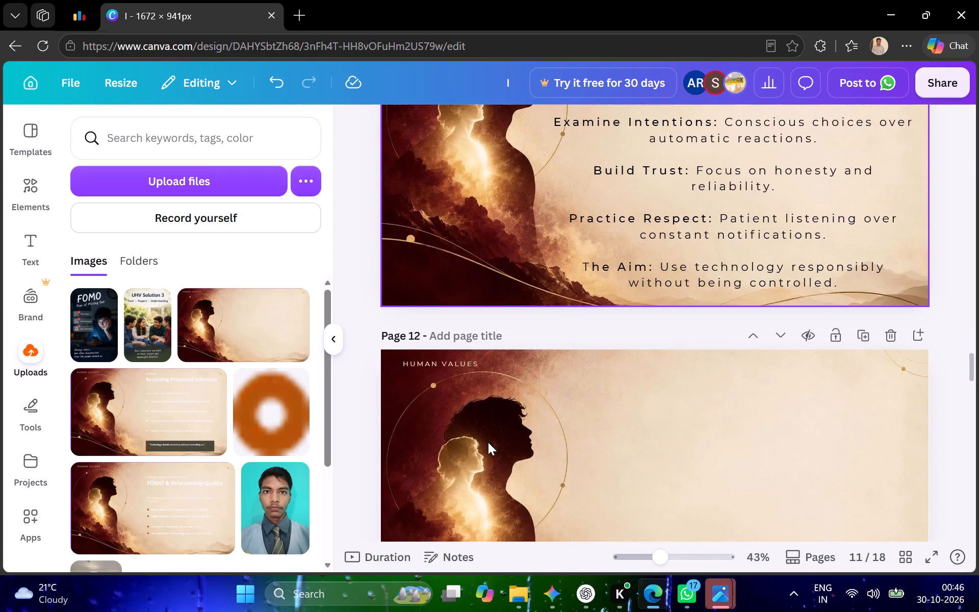
scroll(488, 442, "down", 4)
scroll(488, 442, "up", 11)
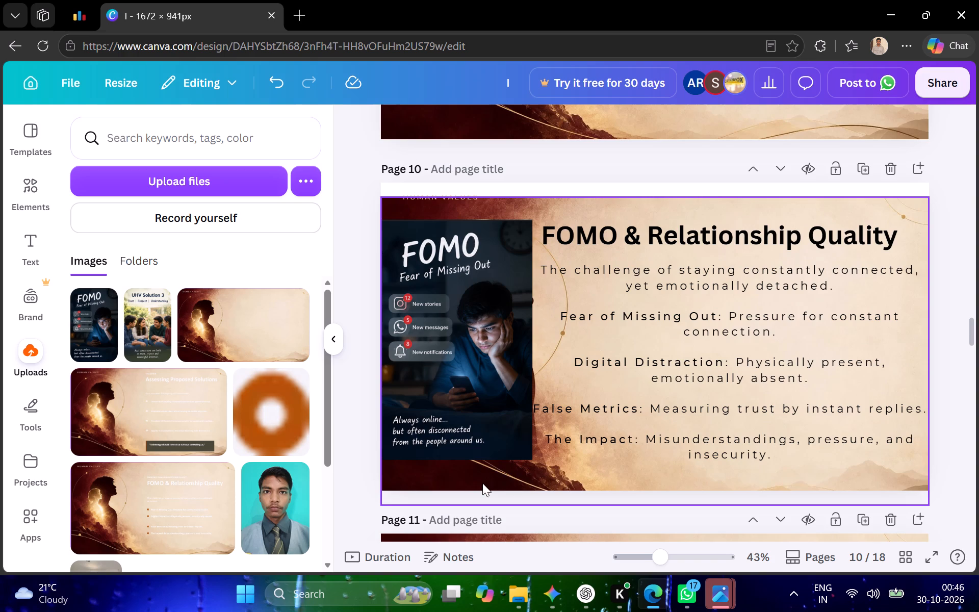
scroll(475, 506, "down", 5)
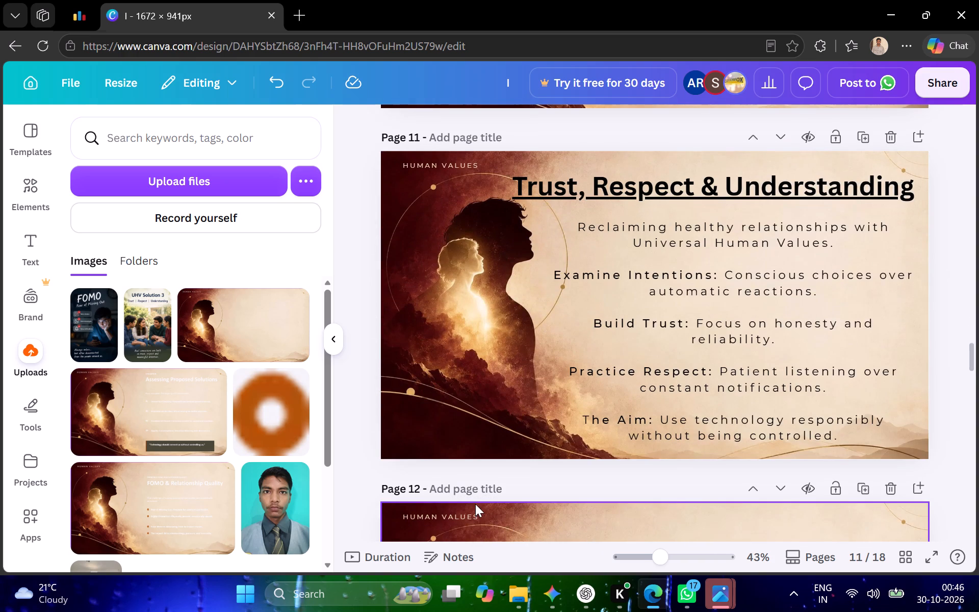
scroll(475, 503, "down", 12)
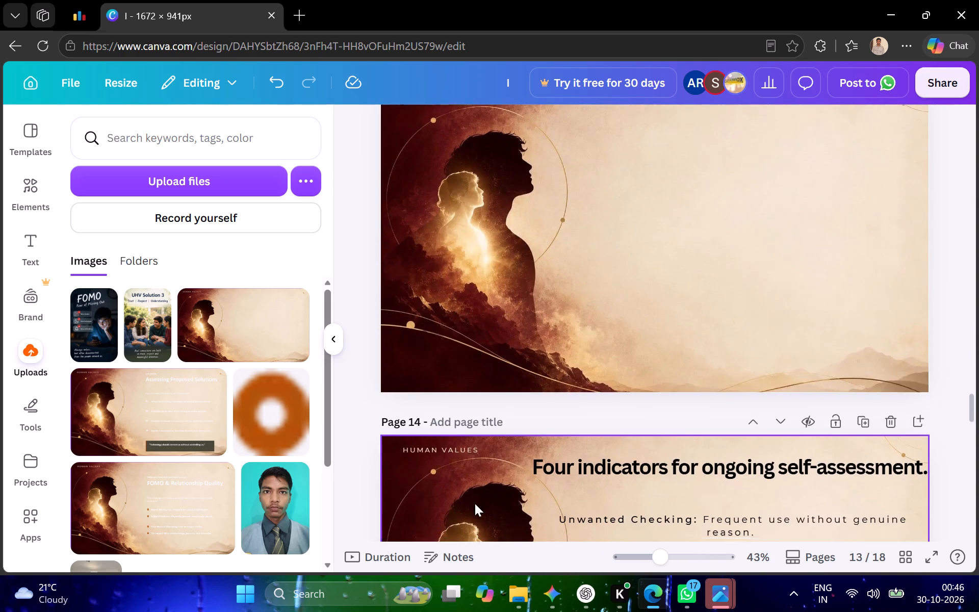
scroll(475, 503, "down", 4)
scroll(475, 503, "up", 3)
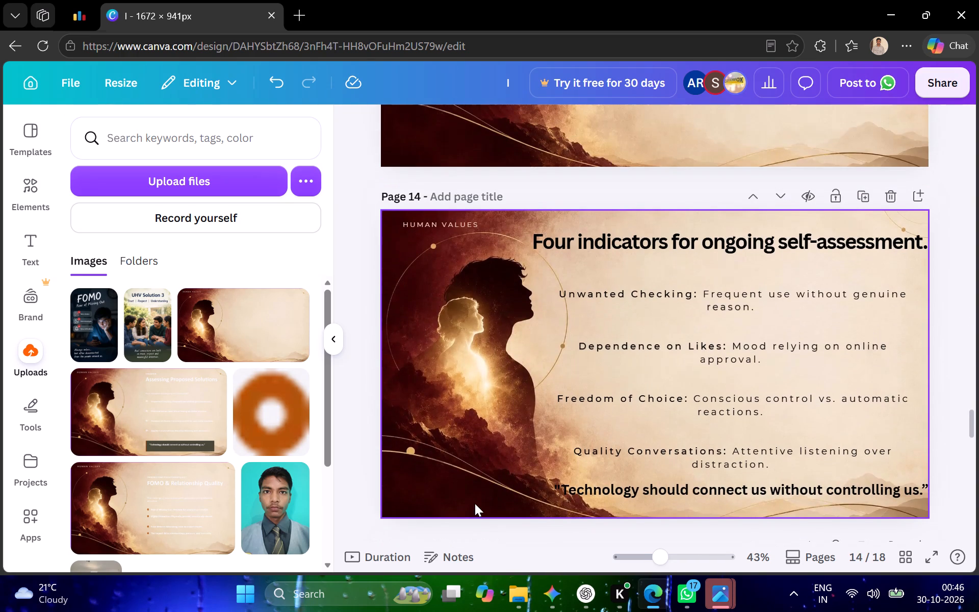
scroll(475, 503, "up", 19)
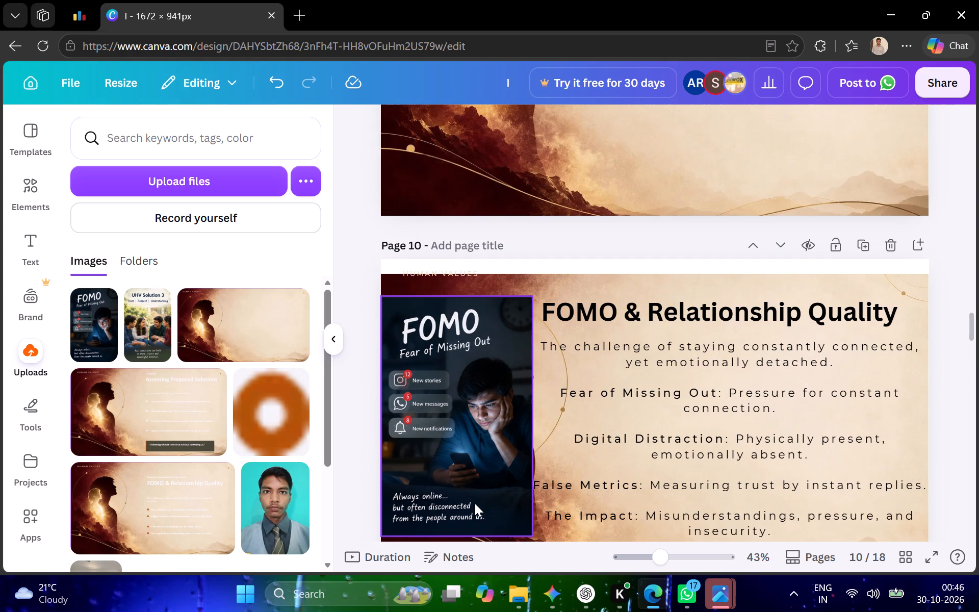
scroll(474, 502, "down", 3)
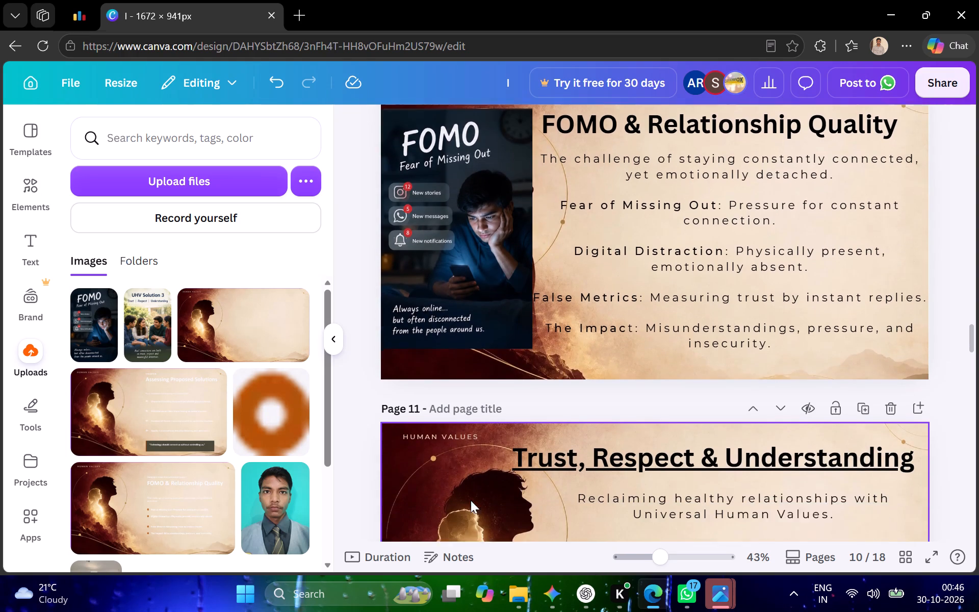
Add the uploaded UHV Solution 3 panel image to page 11, Trust, Respect & Understanding.
scroll(471, 500, "down", 2)
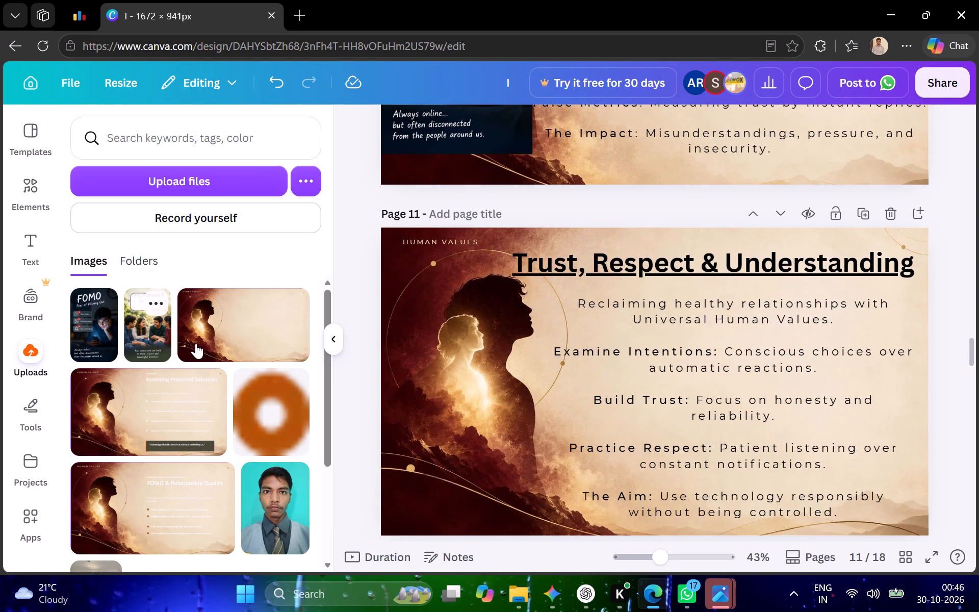
scroll(386, 353, "down", 1)
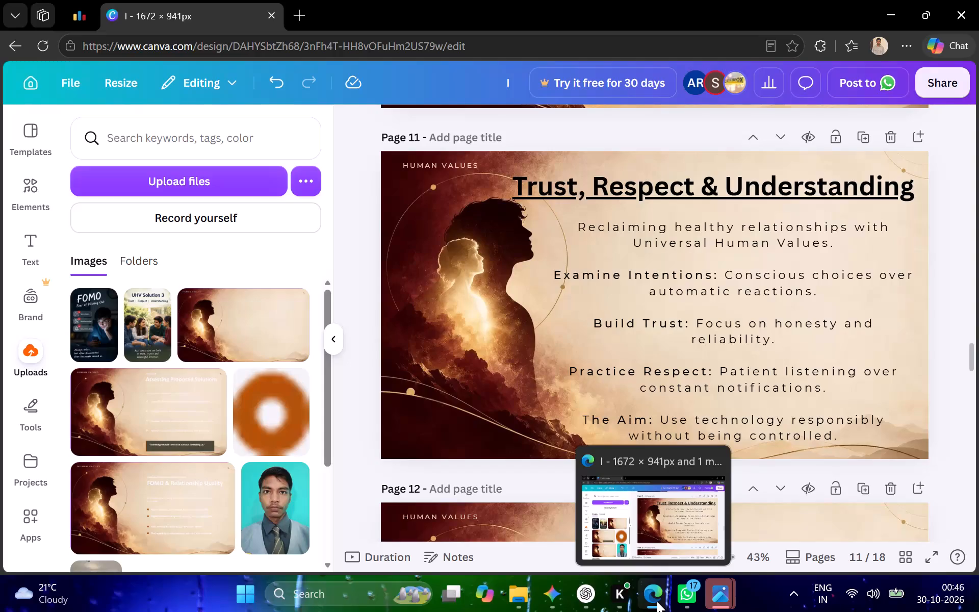
left_click(150, 330)
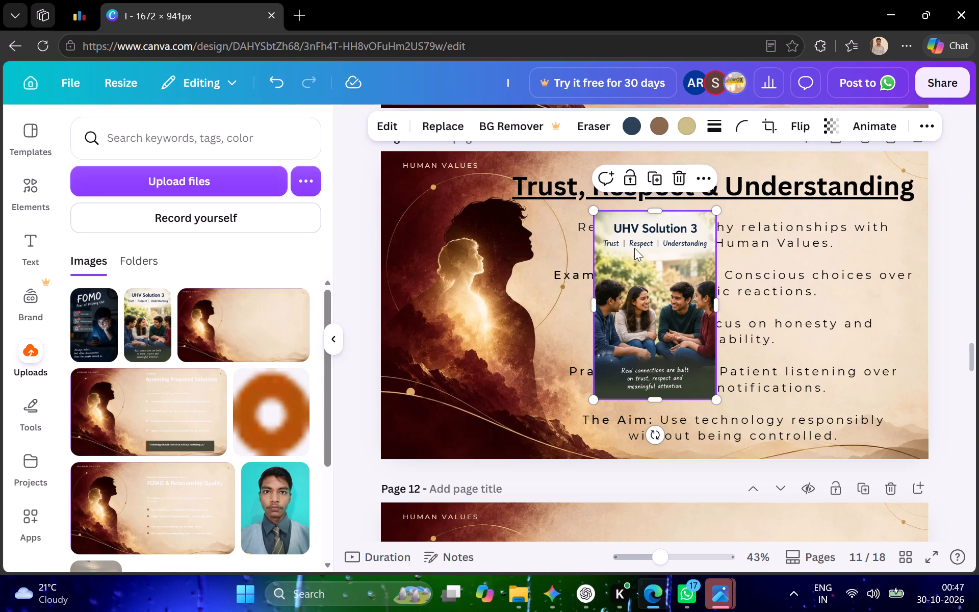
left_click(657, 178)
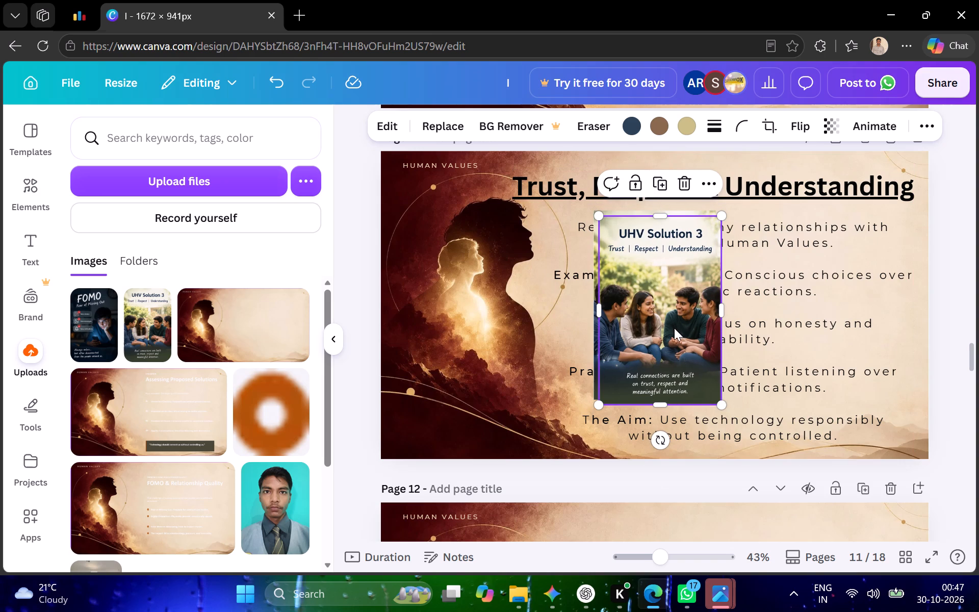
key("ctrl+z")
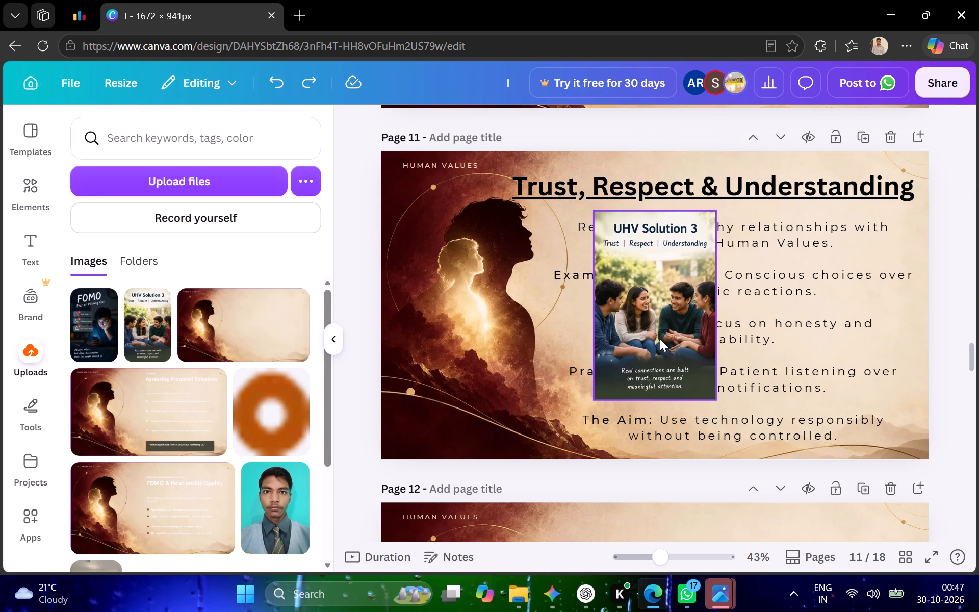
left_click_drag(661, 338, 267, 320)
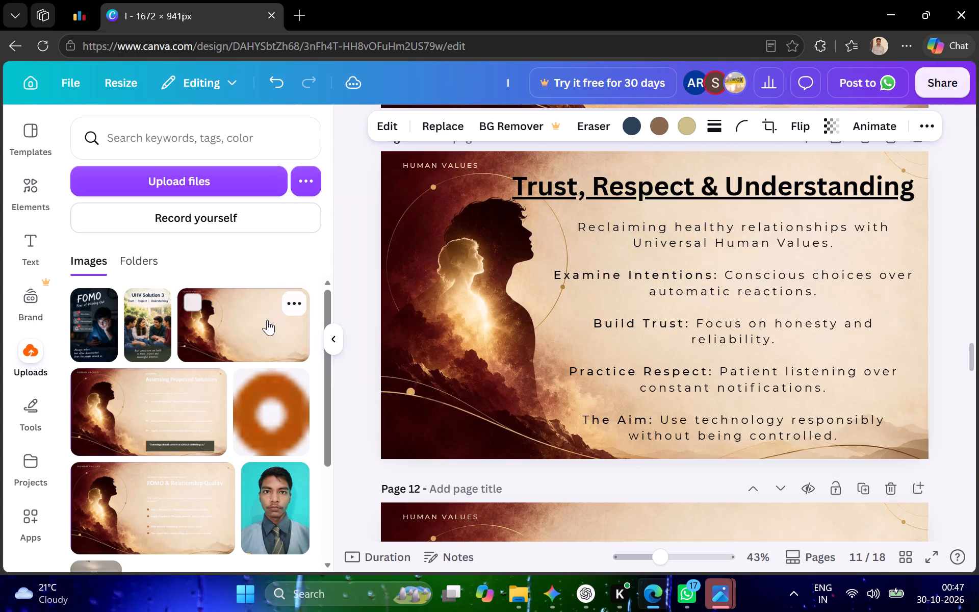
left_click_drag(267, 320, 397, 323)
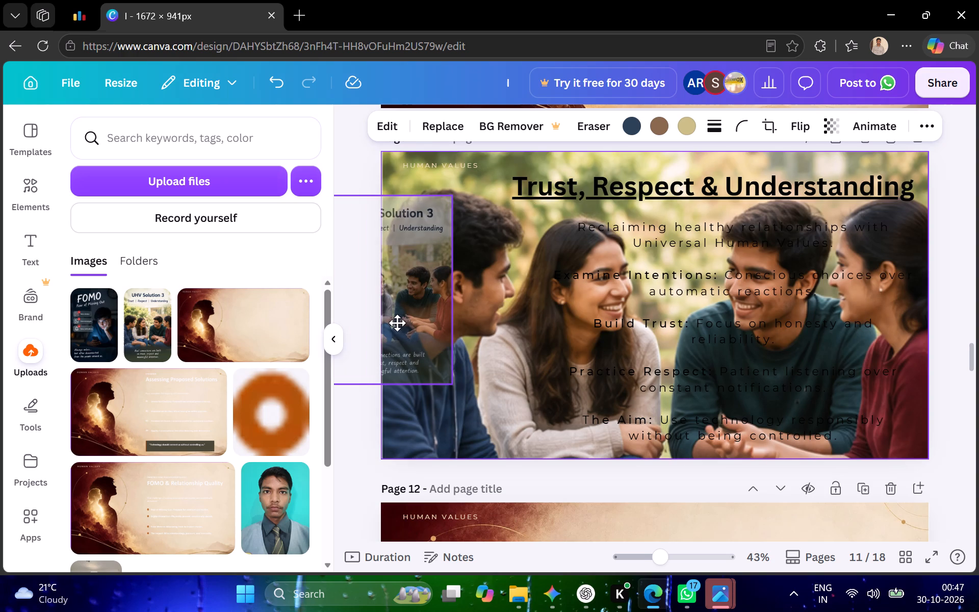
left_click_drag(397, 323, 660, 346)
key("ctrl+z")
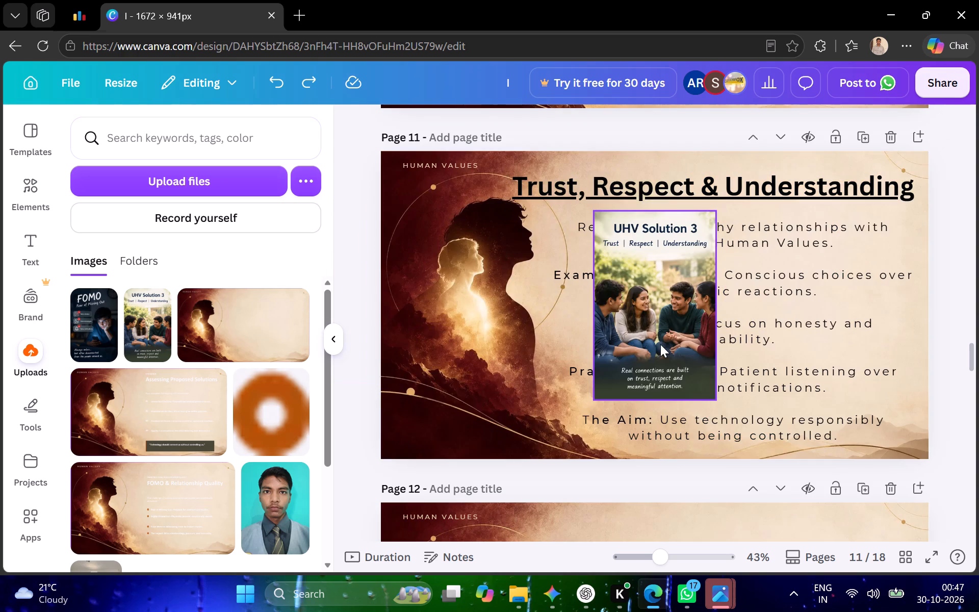
Resize the UHV Solution 3 panel from its corners until it sits over the silhouette, clear of page 11's heading and text.
left_click(618, 231)
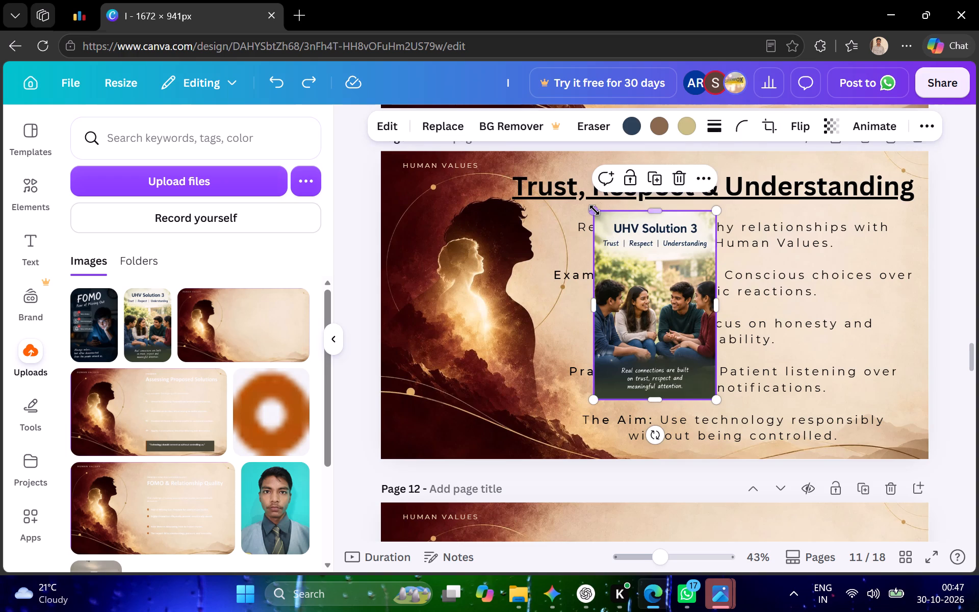
left_click_drag(595, 210, 521, 210)
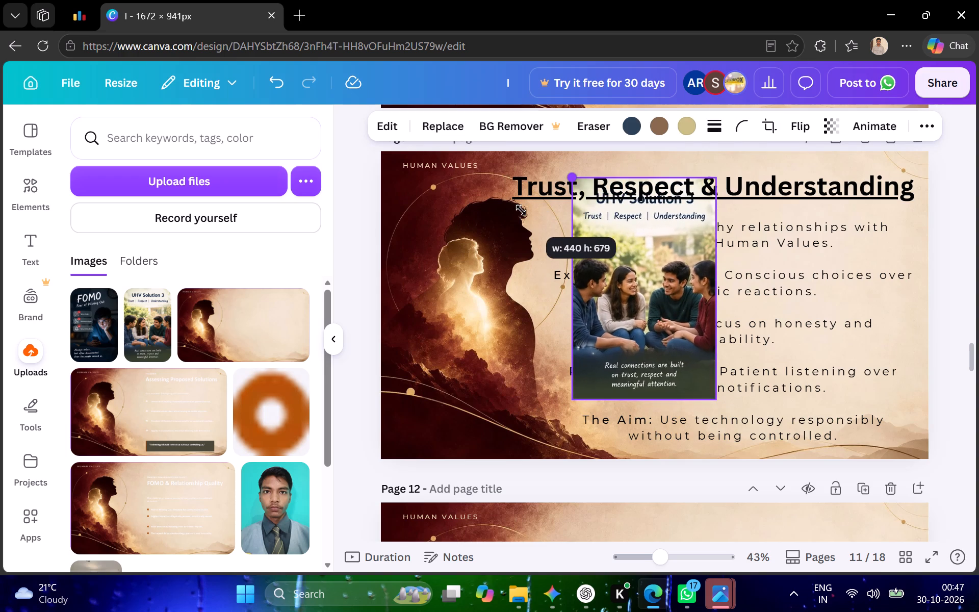
left_click_drag(521, 210, 451, 210)
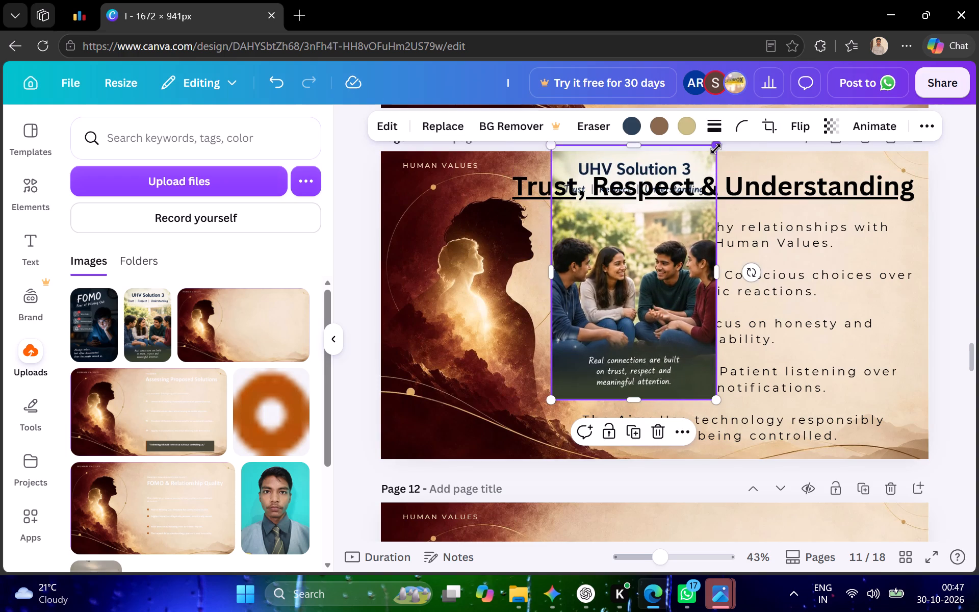
left_click_drag(718, 148, 570, 237)
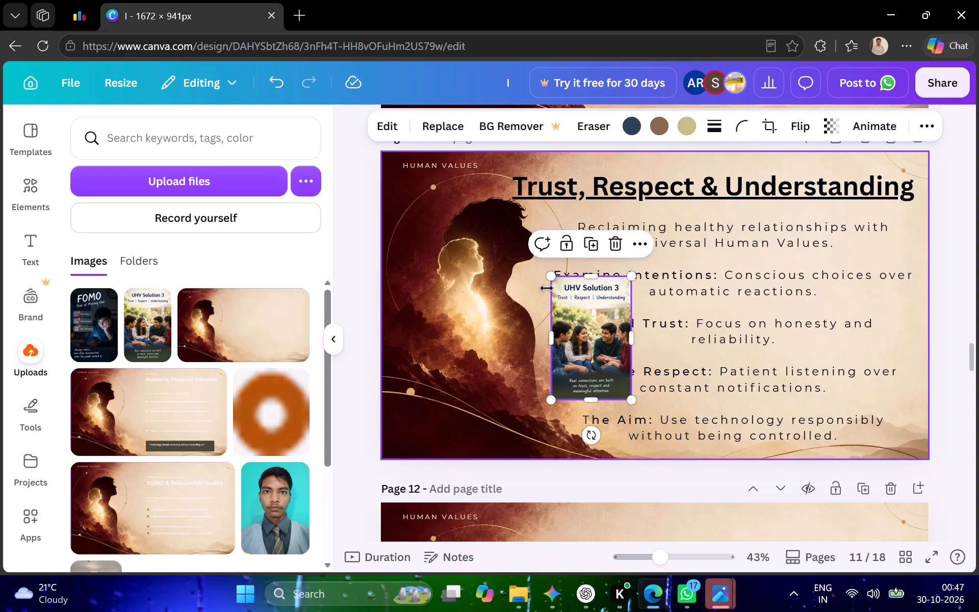
left_click_drag(551, 272, 396, 242)
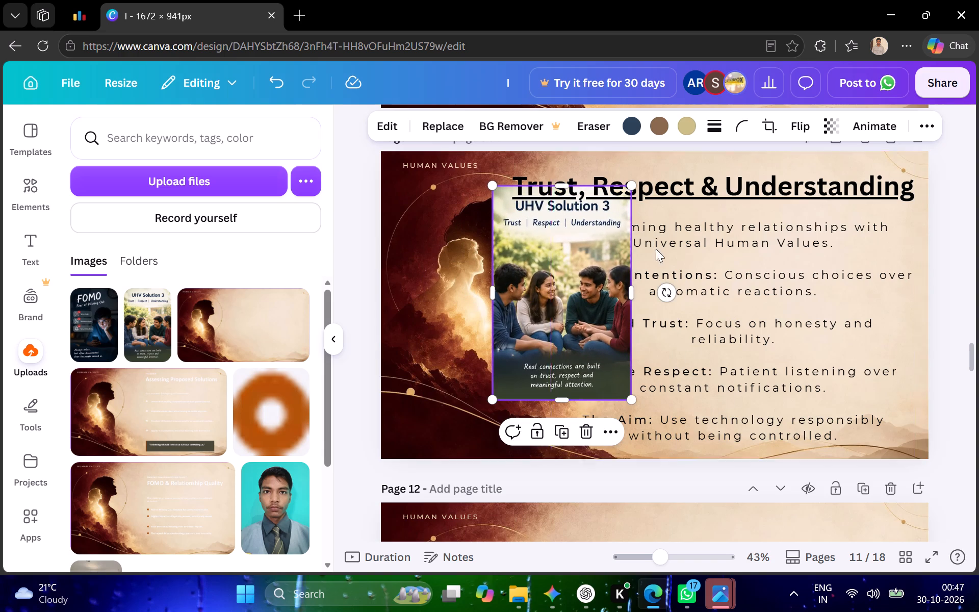
left_click_drag(632, 187, 500, 246)
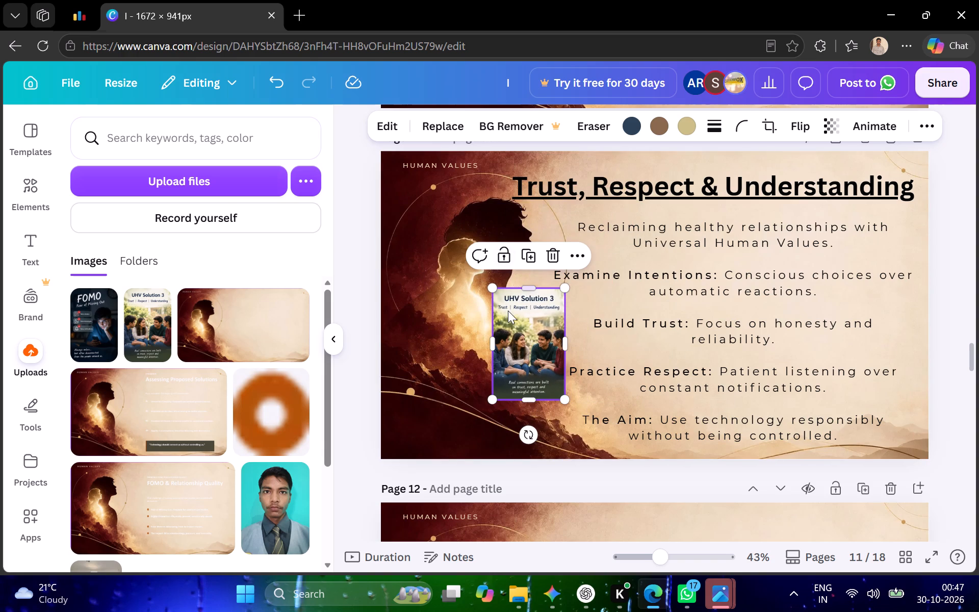
left_click_drag(493, 287, 393, 186)
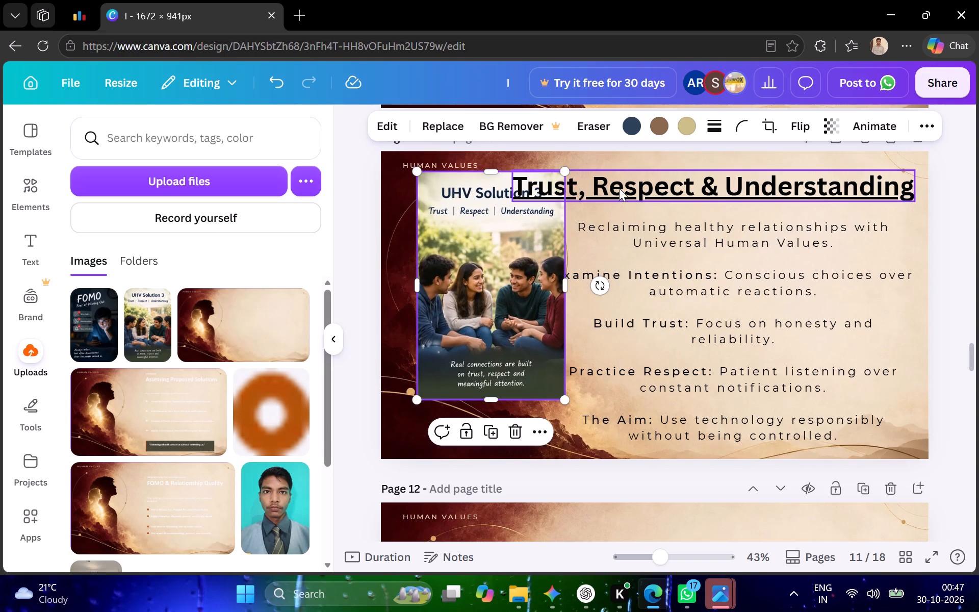
left_click_drag(563, 169, 520, 200)
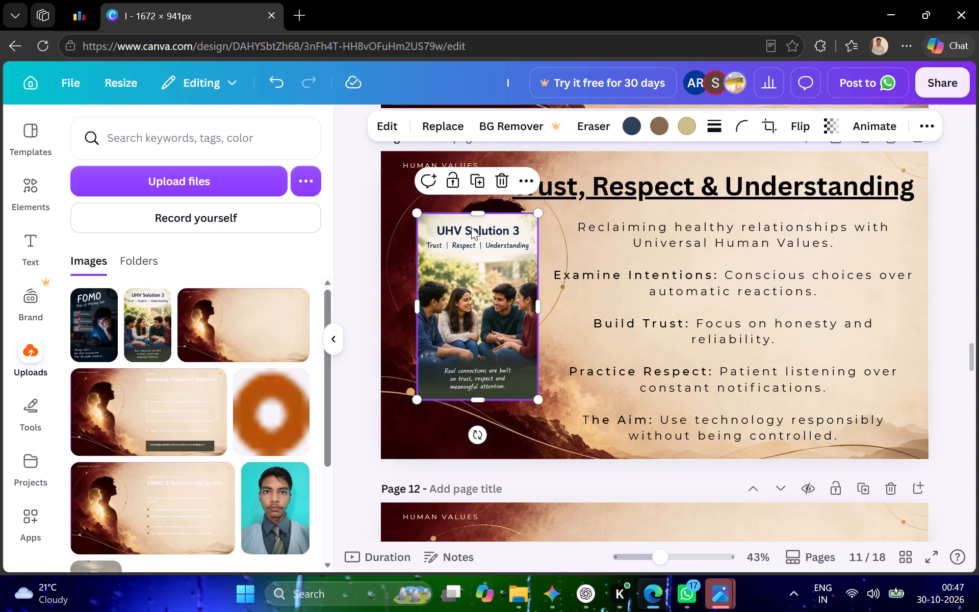
Resize the UHV Solution 3 panel to fill page 11's lower-left area, flush with the left and bottom edges, below the heading.
left_click_drag(416, 211, 383, 177)
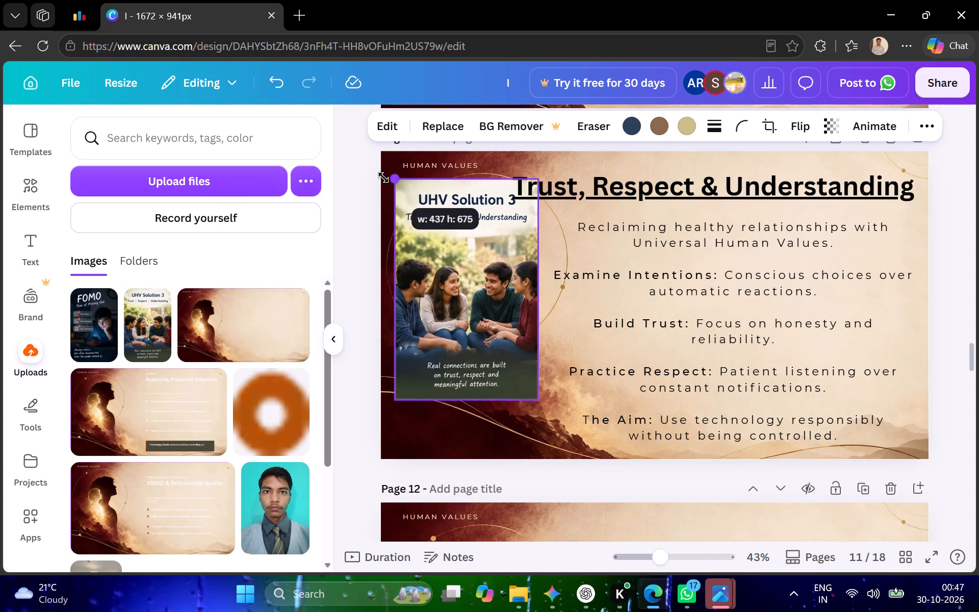
left_click_drag(383, 177, 373, 170)
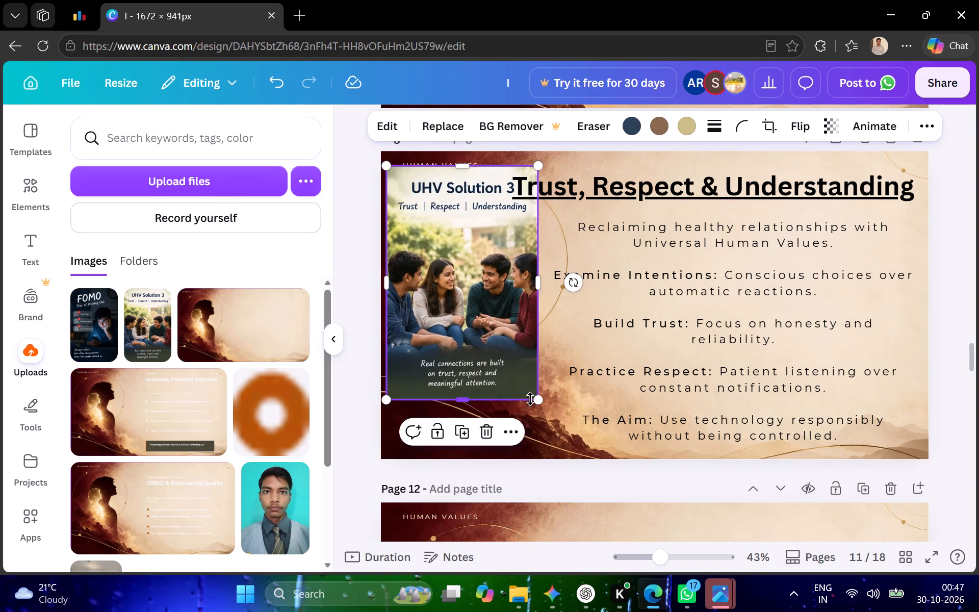
left_click_drag(535, 399, 545, 415)
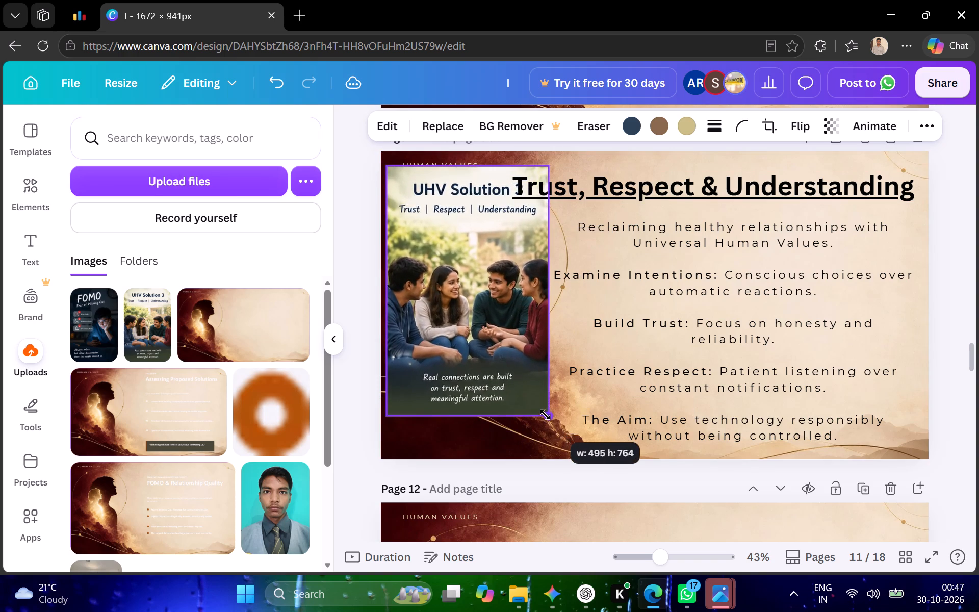
left_click_drag(545, 415, 513, 399)
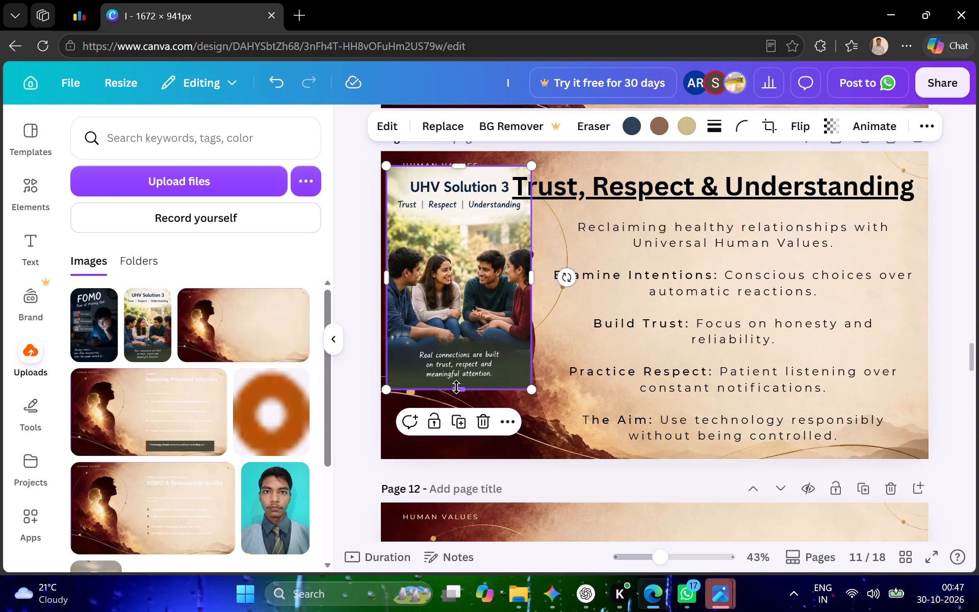
left_click_drag(456, 387, 457, 396)
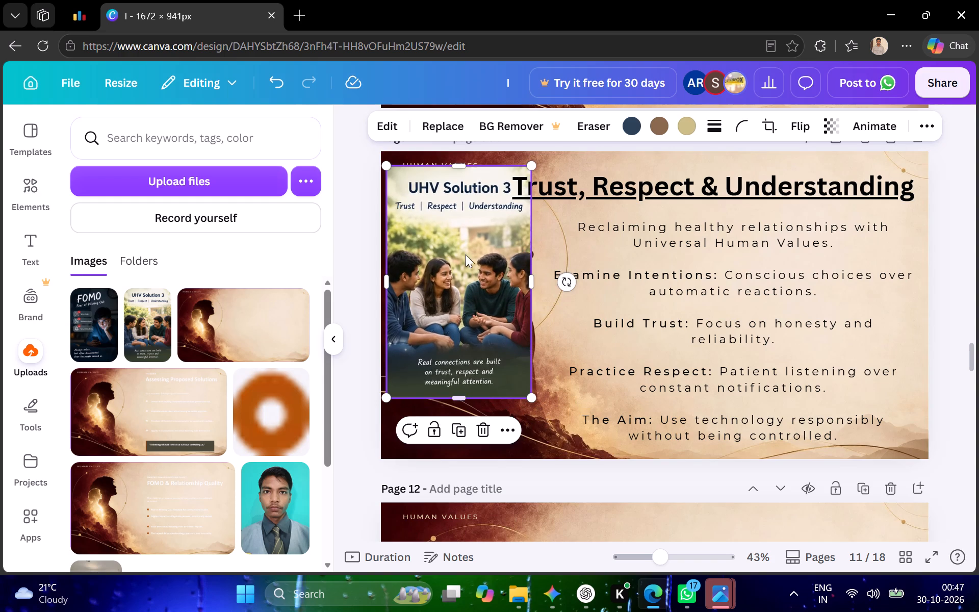
left_click_drag(529, 166, 522, 185)
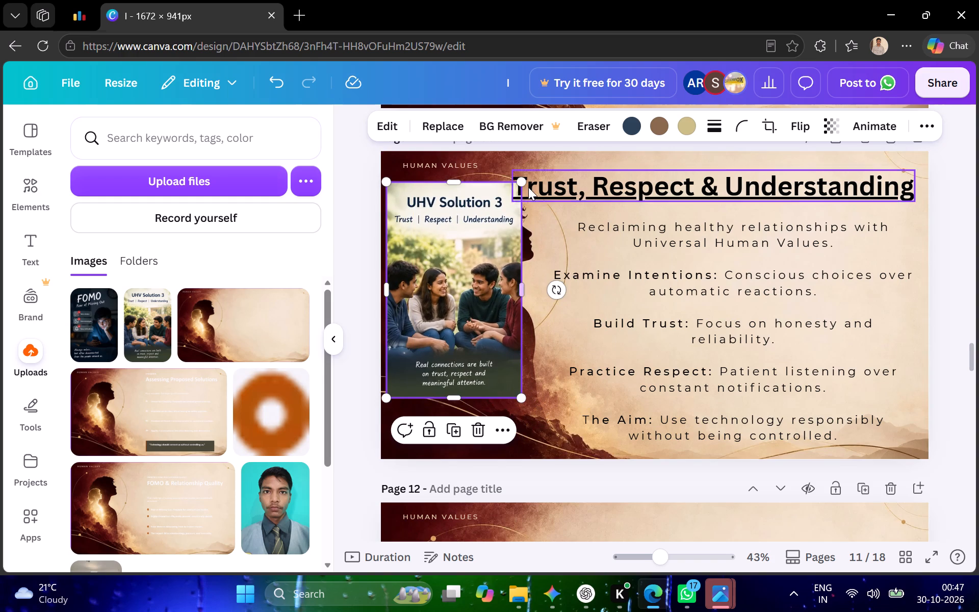
left_click_drag(520, 181, 501, 207)
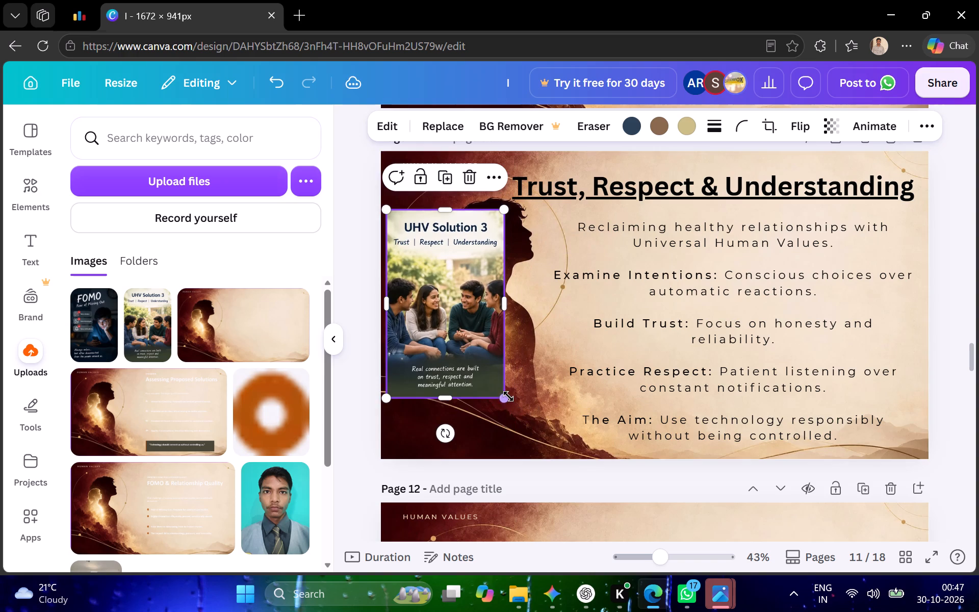
left_click_drag(507, 396, 552, 431)
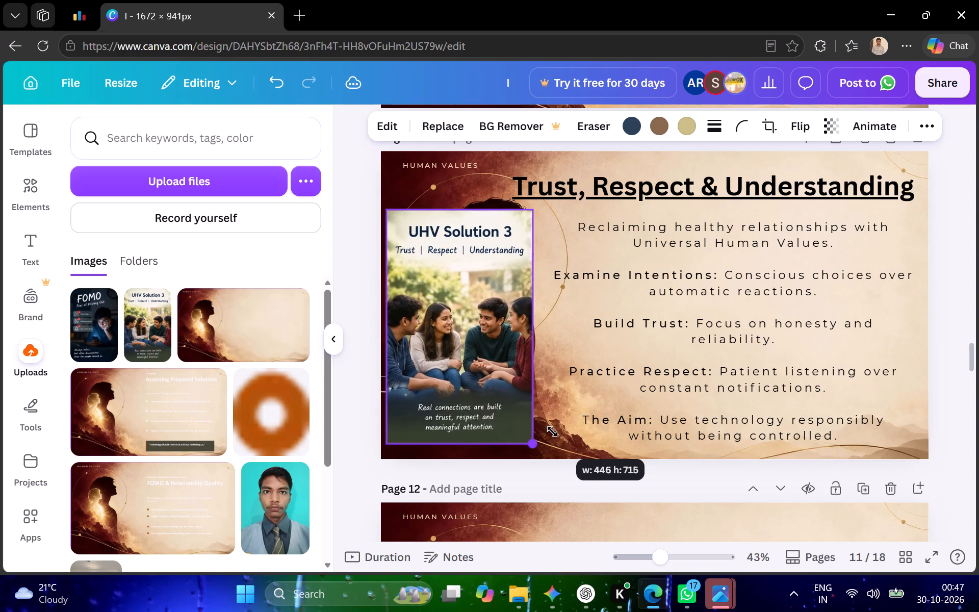
left_click_drag(552, 431, 563, 442)
left_click_drag(384, 210, 380, 206)
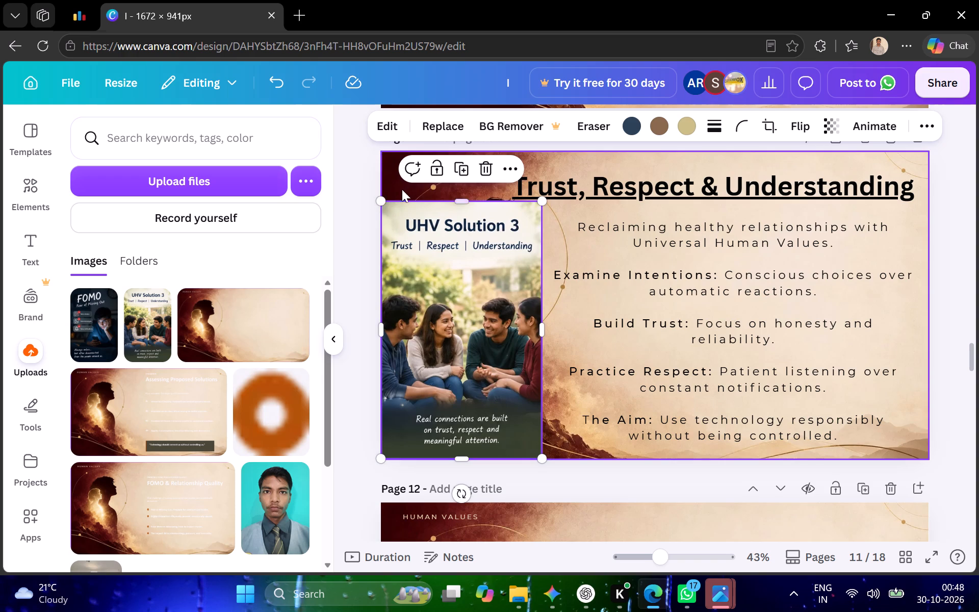
left_click(398, 184)
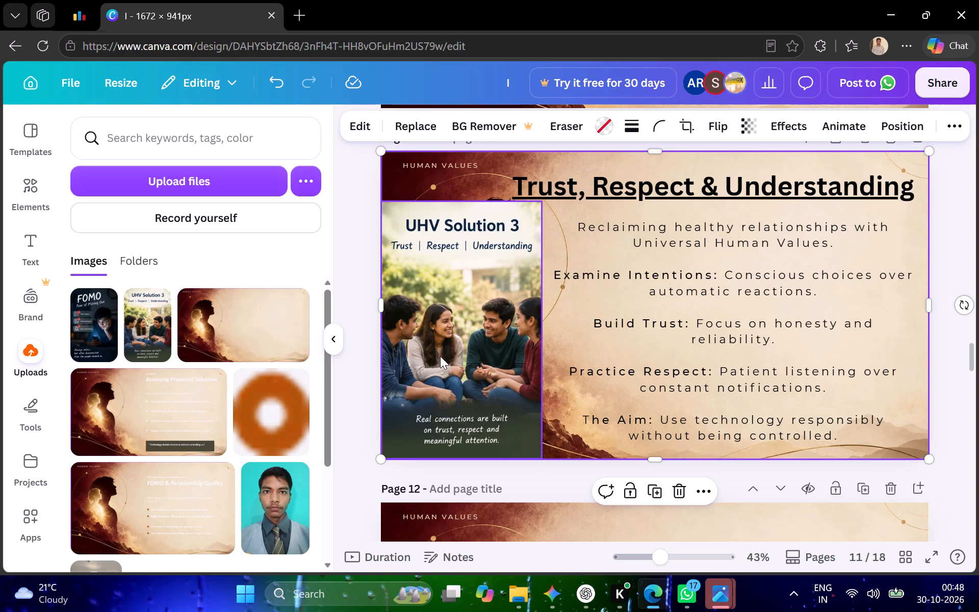
Look through pages 9 to 16 to check the placed FOMO and UHV Solution 3 panels and the slides that follow.
scroll(584, 354, "up", 9)
scroll(585, 359, "down", 5)
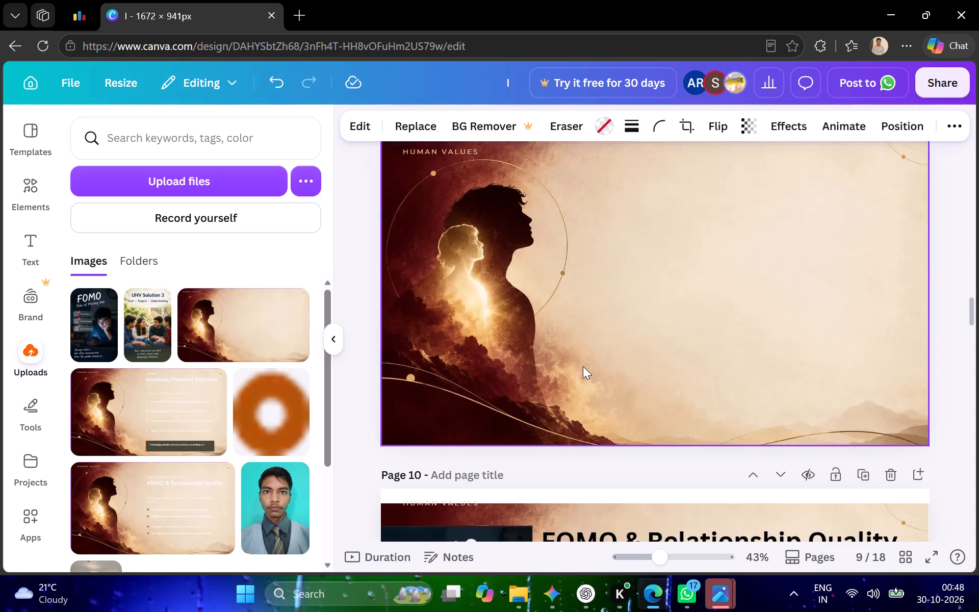
scroll(583, 366, "down", 8)
scroll(583, 366, "up", 3)
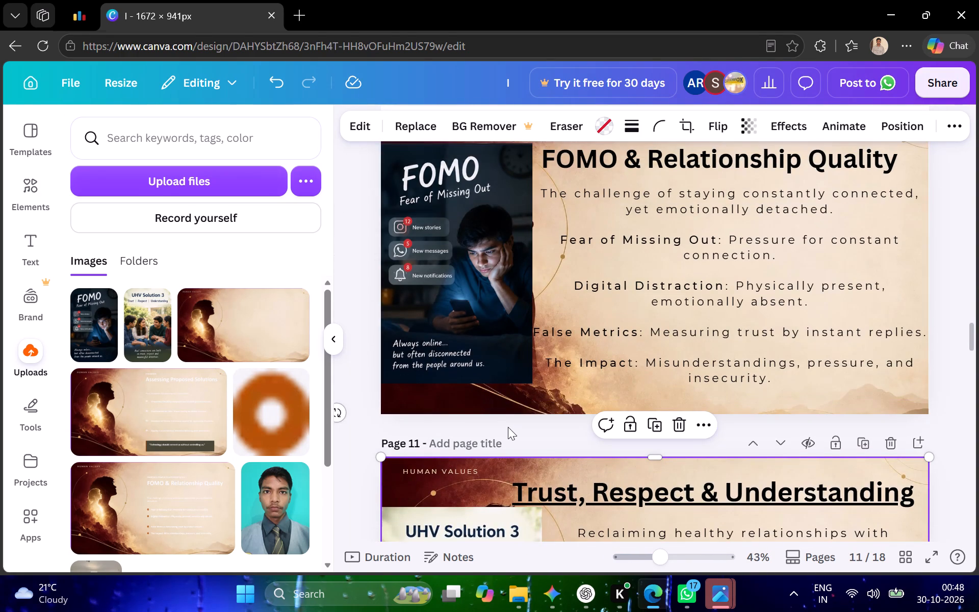
scroll(509, 428, "down", 18)
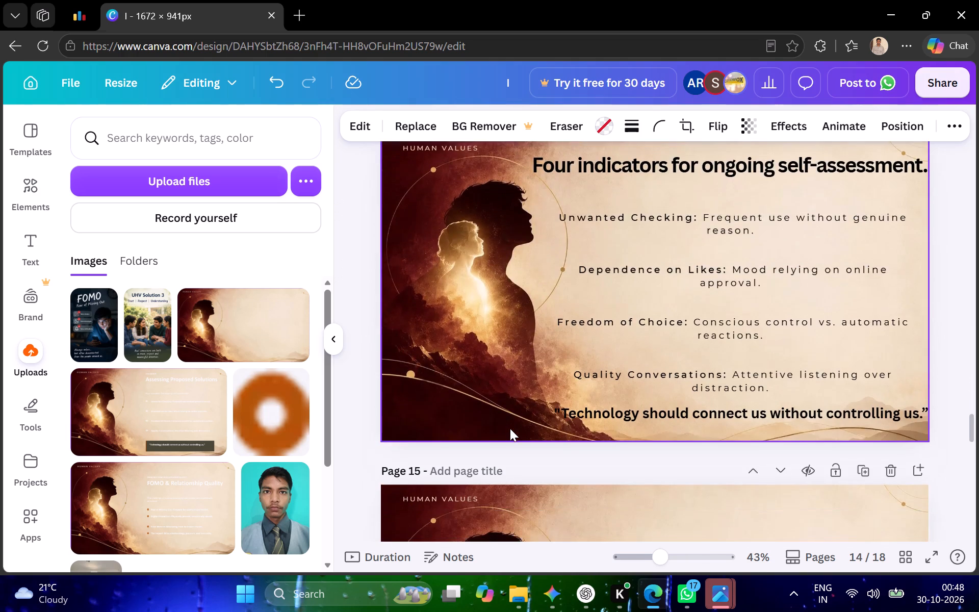
scroll(510, 428, "down", 7)
Save the presentation.
left_click(71, 85)
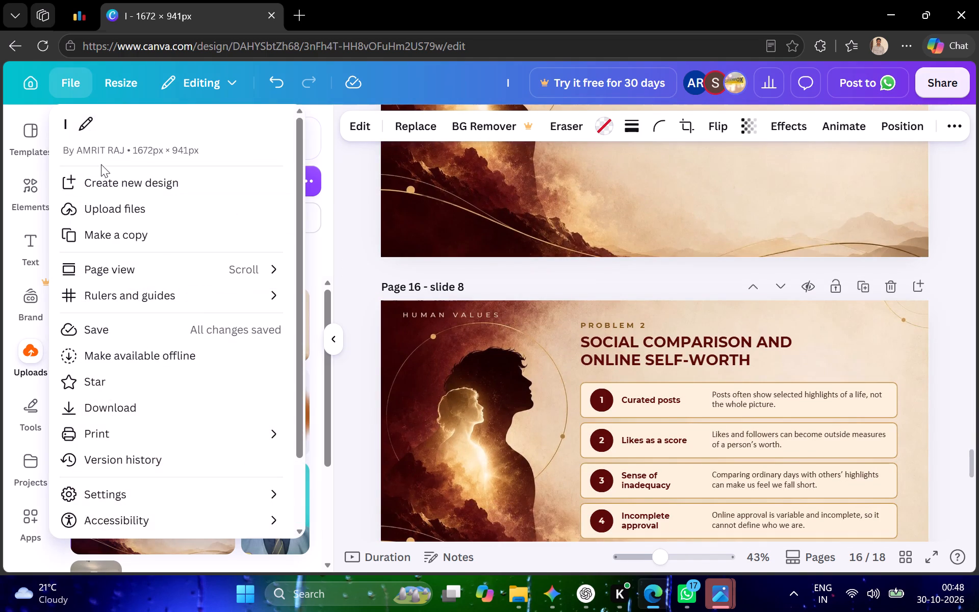
left_click(134, 336)
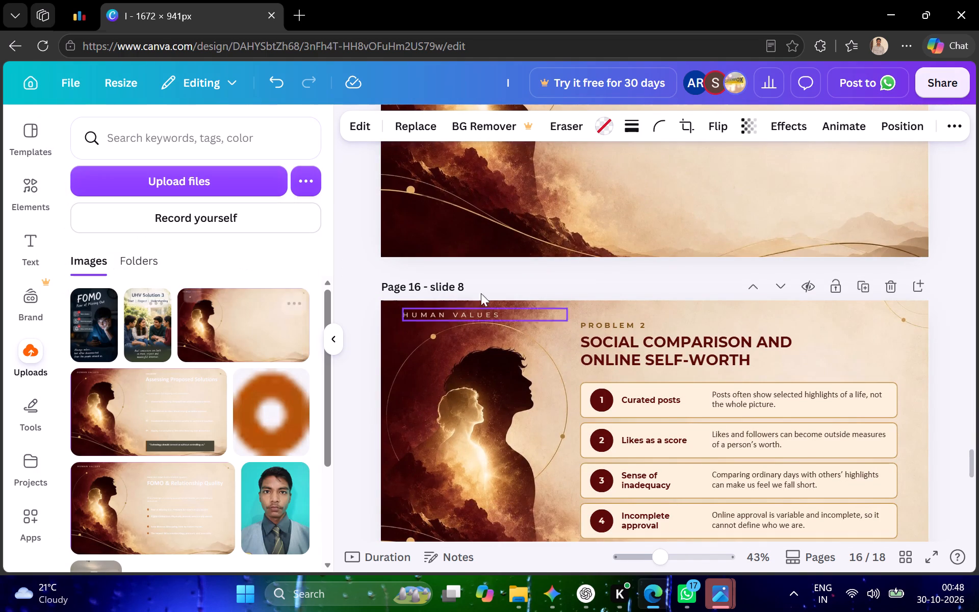
Close the browser window.
left_click(978, 3)
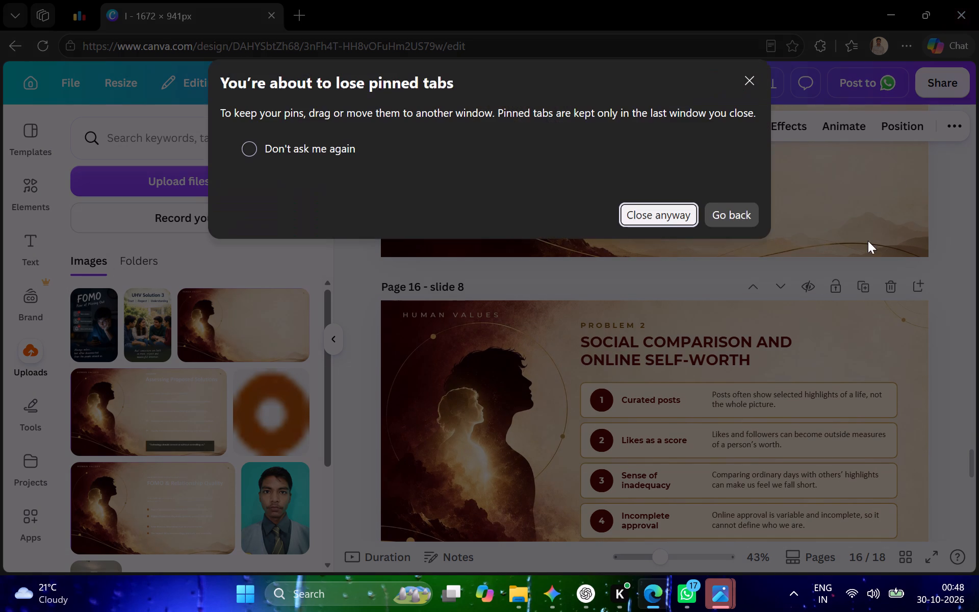
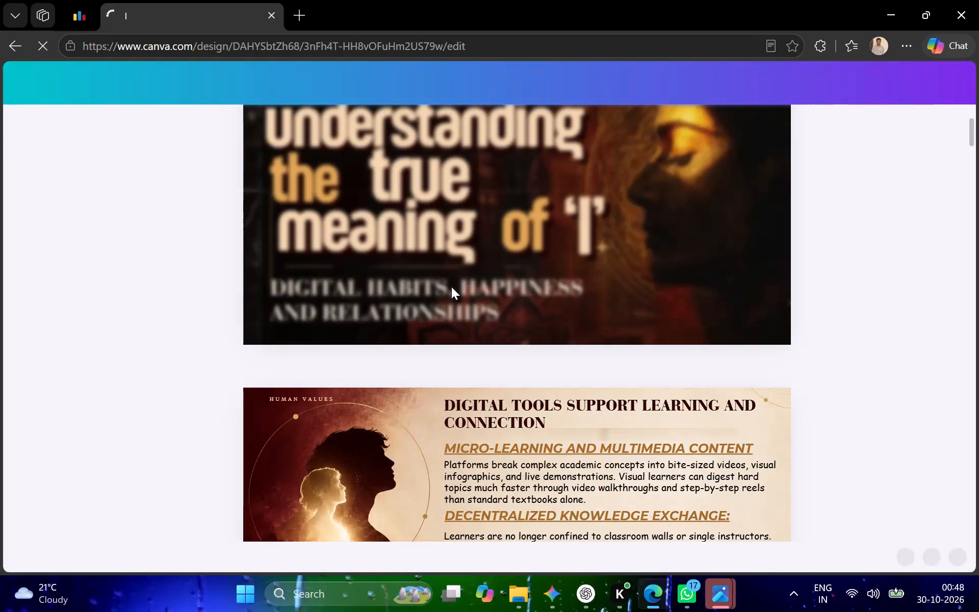
scroll(451, 287, "up", 5)
scroll(451, 287, "down", 3)
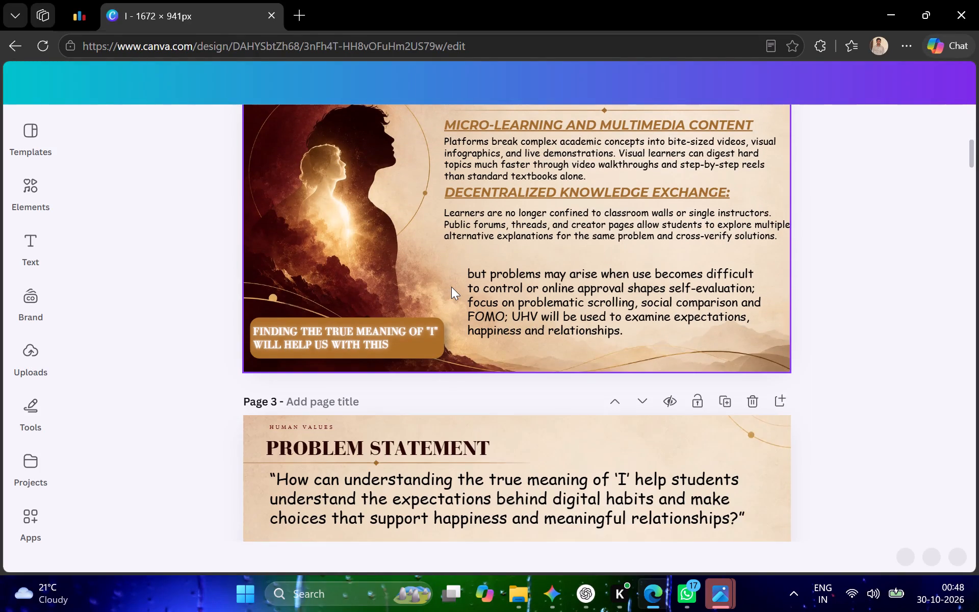
scroll(451, 287, "up", 1)
scroll(451, 287, "down", 3)
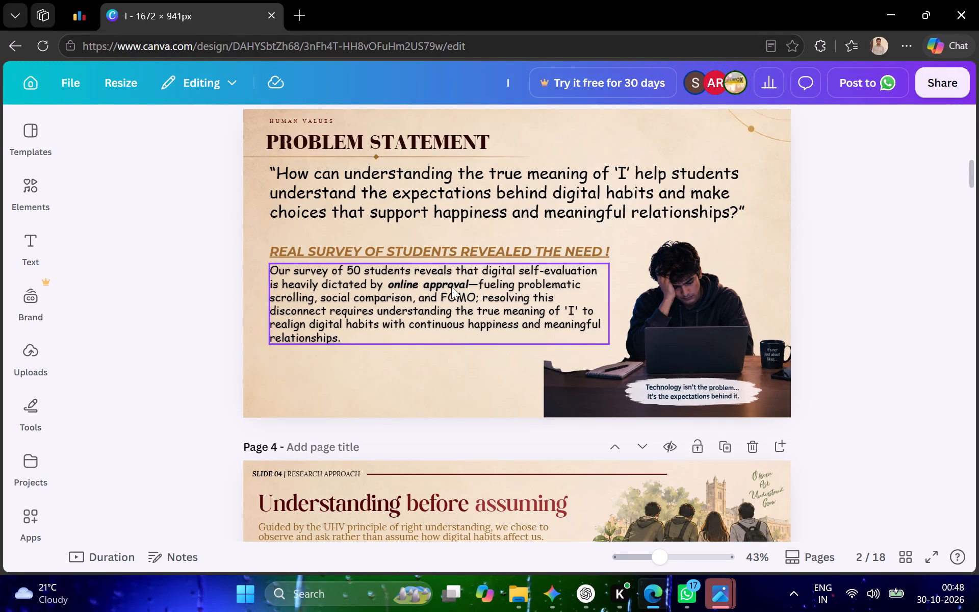
scroll(451, 287, "down", 3)
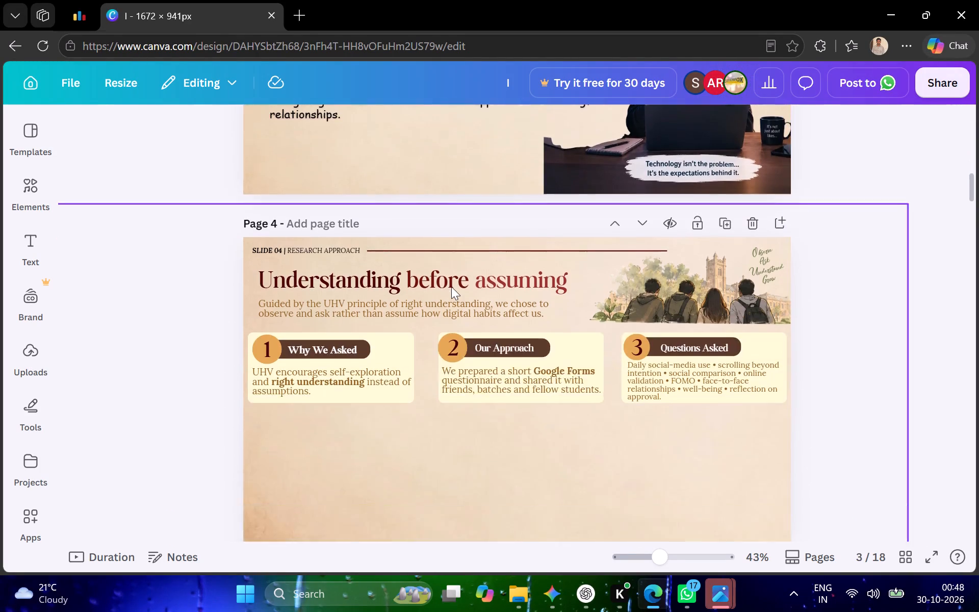
scroll(451, 287, "up", 1)
scroll(451, 287, "down", 9)
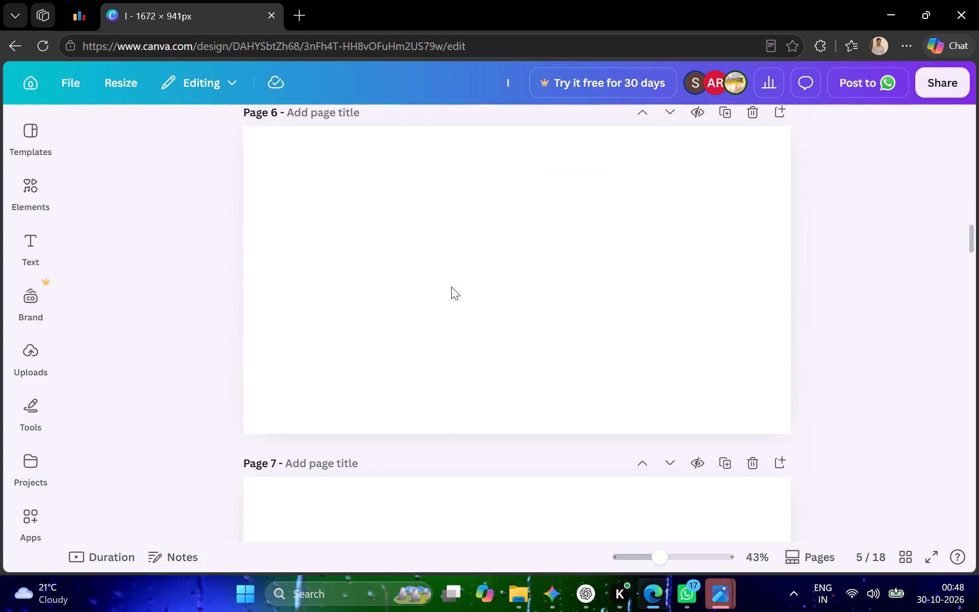
scroll(451, 287, "up", 4)
scroll(451, 287, "down", 16)
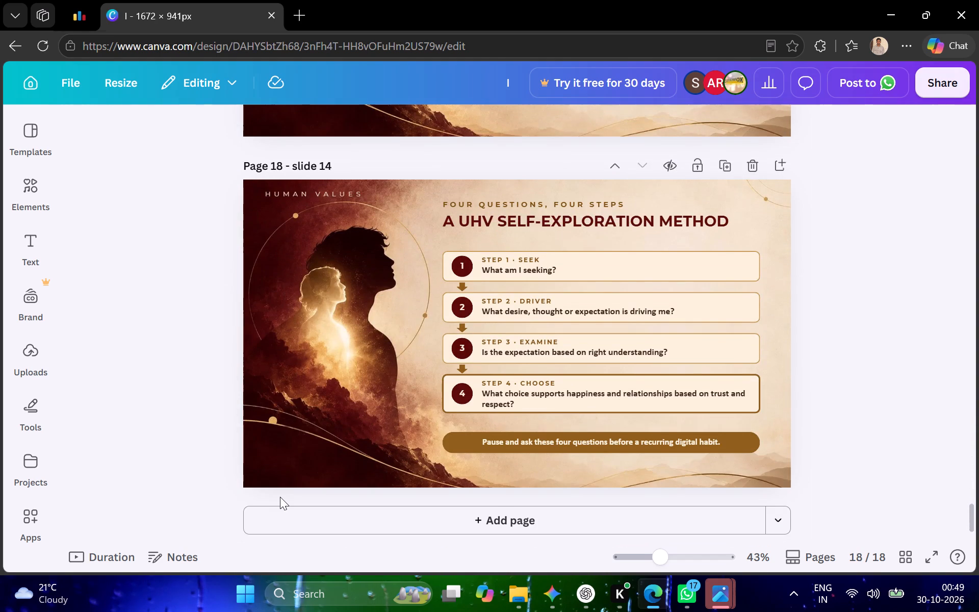
scroll(280, 497, "down", 4)
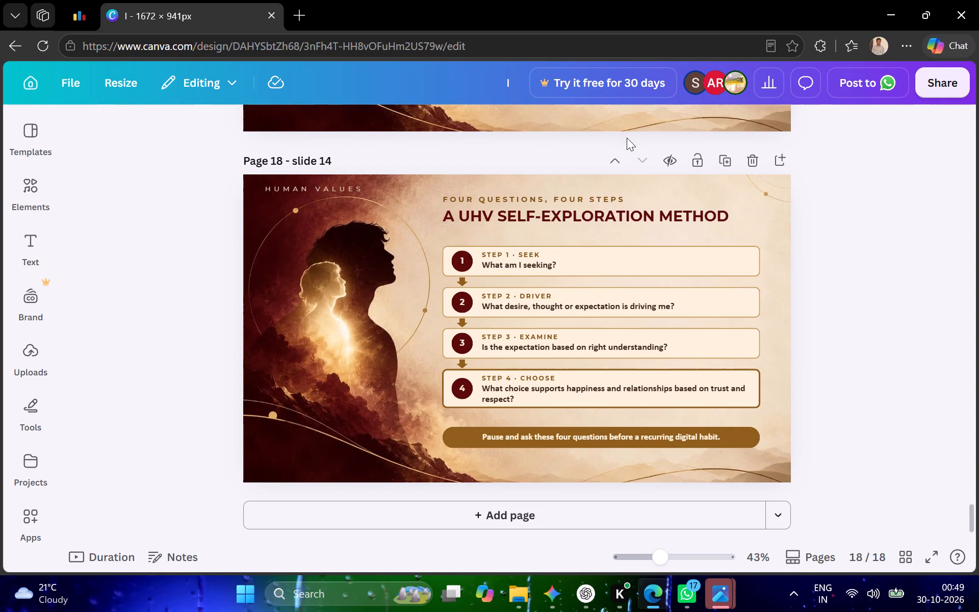
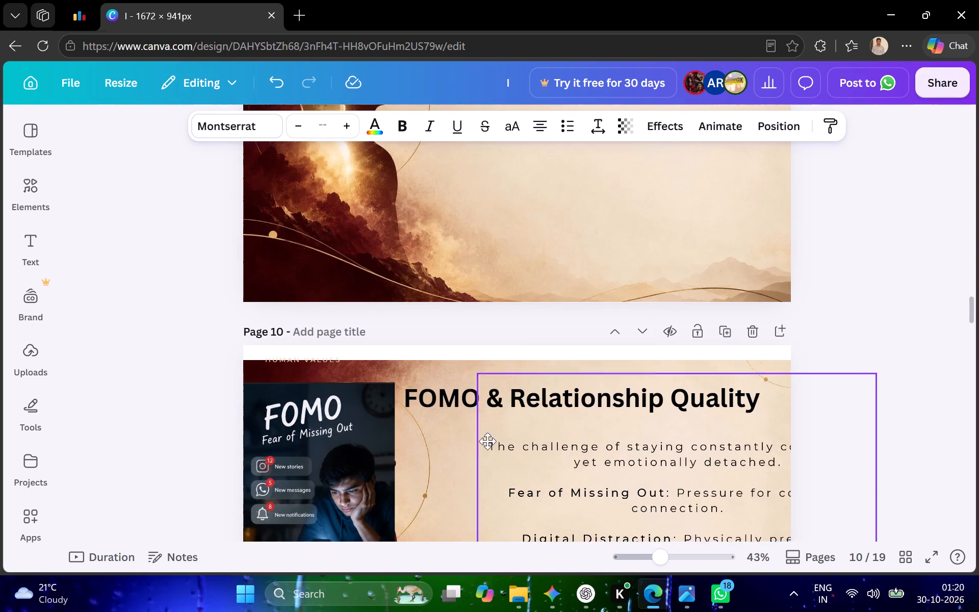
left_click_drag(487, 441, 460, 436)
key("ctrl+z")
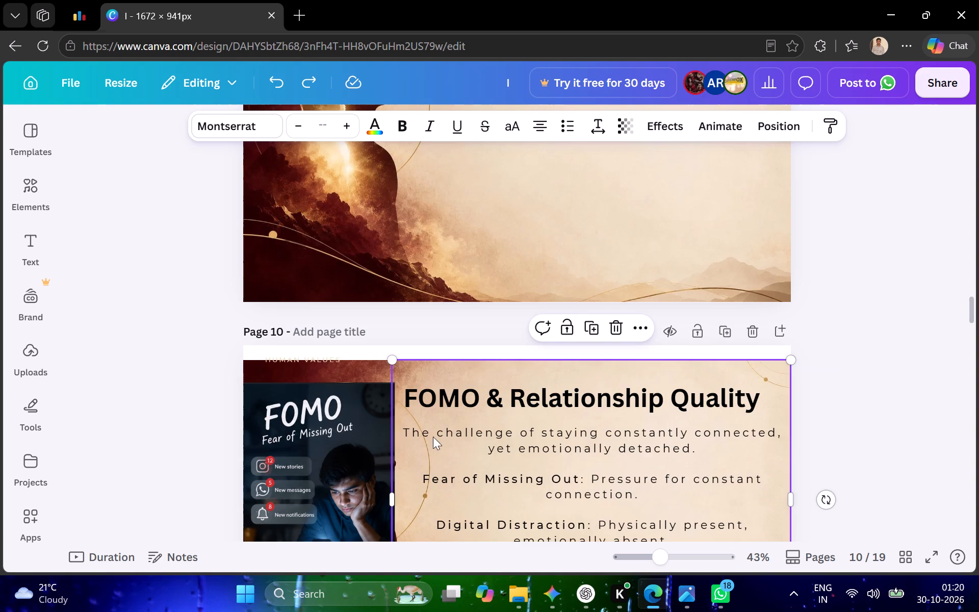
Select the sentence "The challenge of staying constantly connected, yet emotionally detached." on page 10 and look through its available editing options.
left_click(429, 430)
left_click_drag(405, 431, 637, 458)
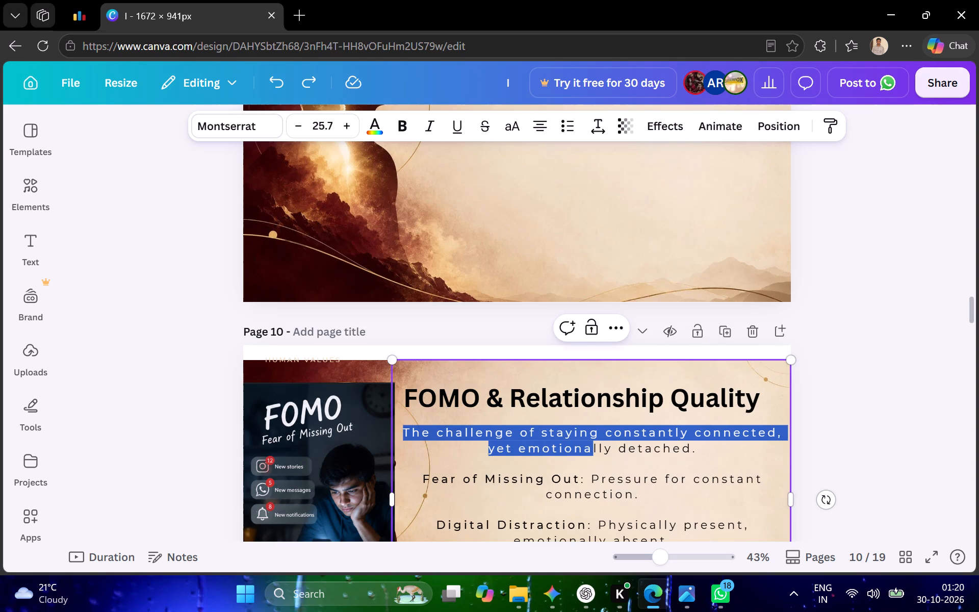
left_click_drag(637, 458, 651, 457)
right_click(625, 442)
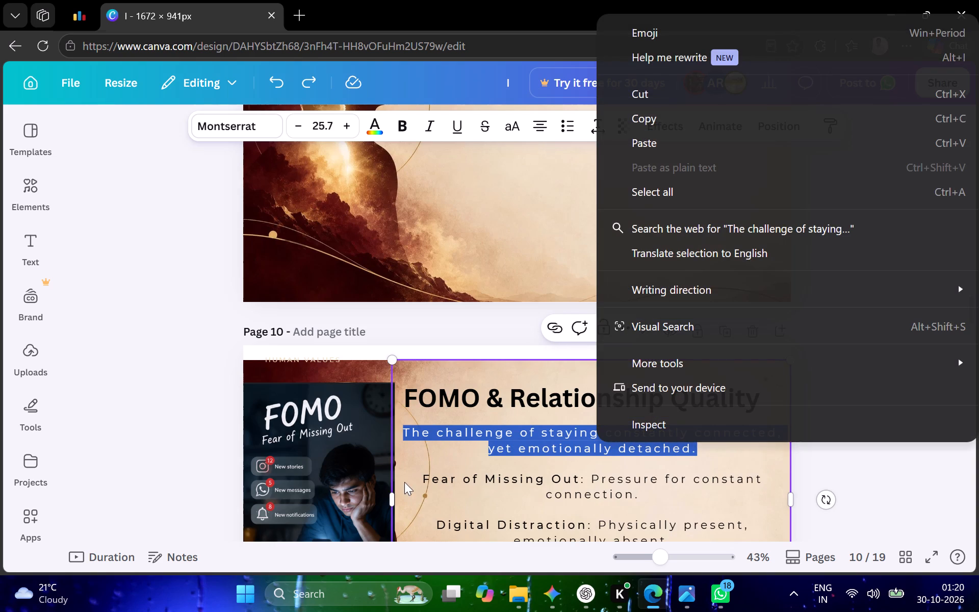
left_click(495, 436)
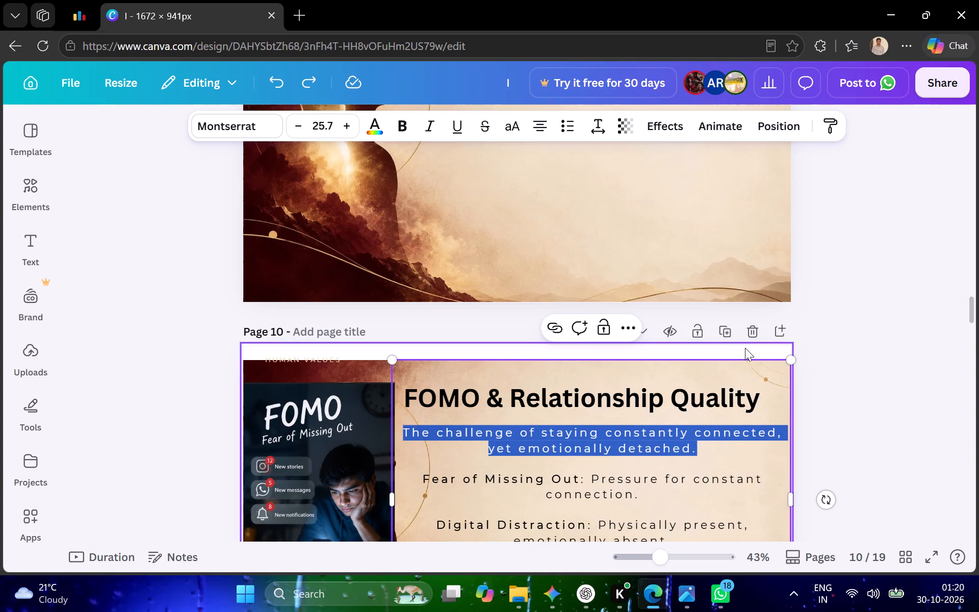
left_click(623, 329)
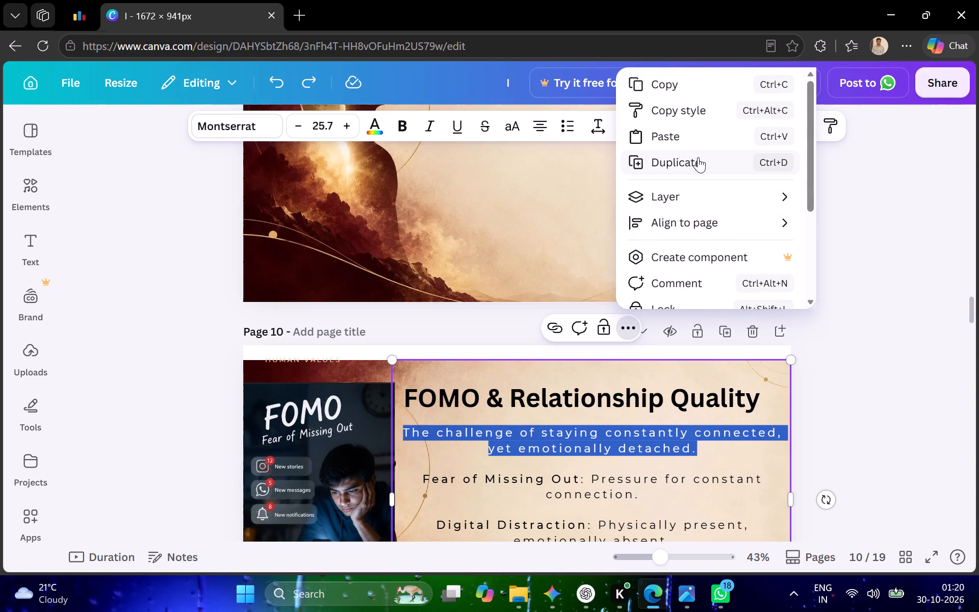
scroll(717, 174, "down", 1)
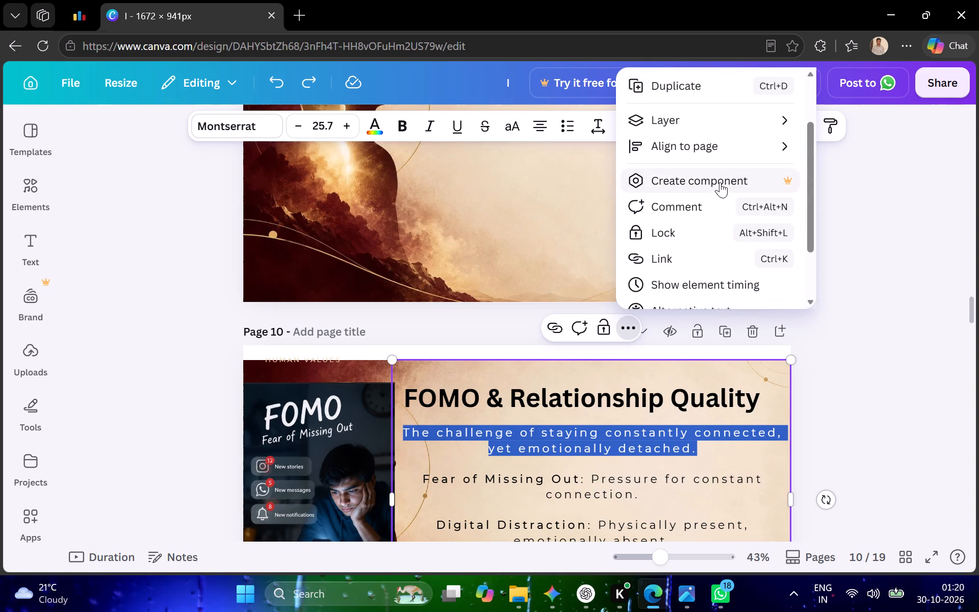
scroll(720, 189, "down", 1)
scroll(727, 255, "down", 2)
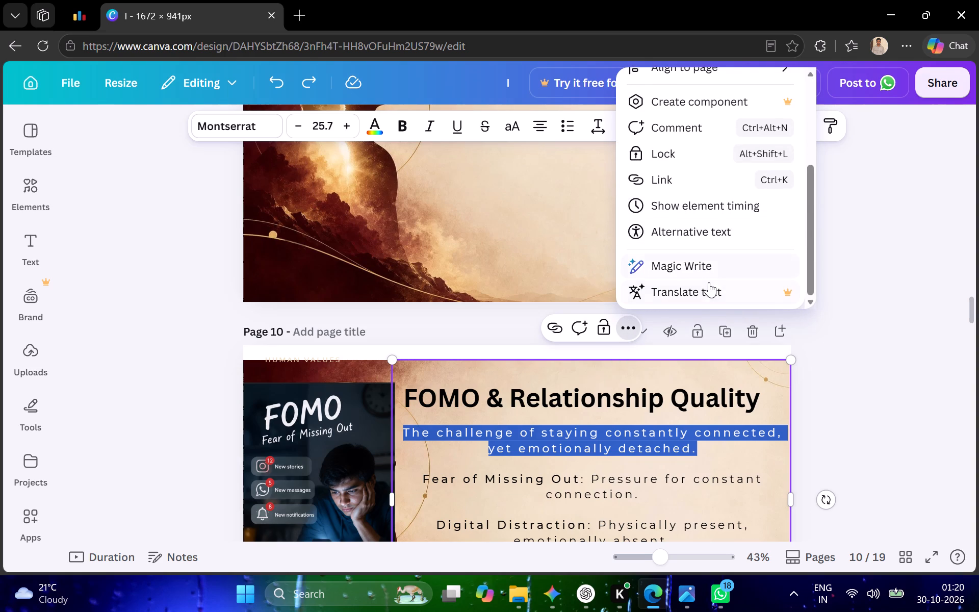
scroll(719, 203, "up", 5)
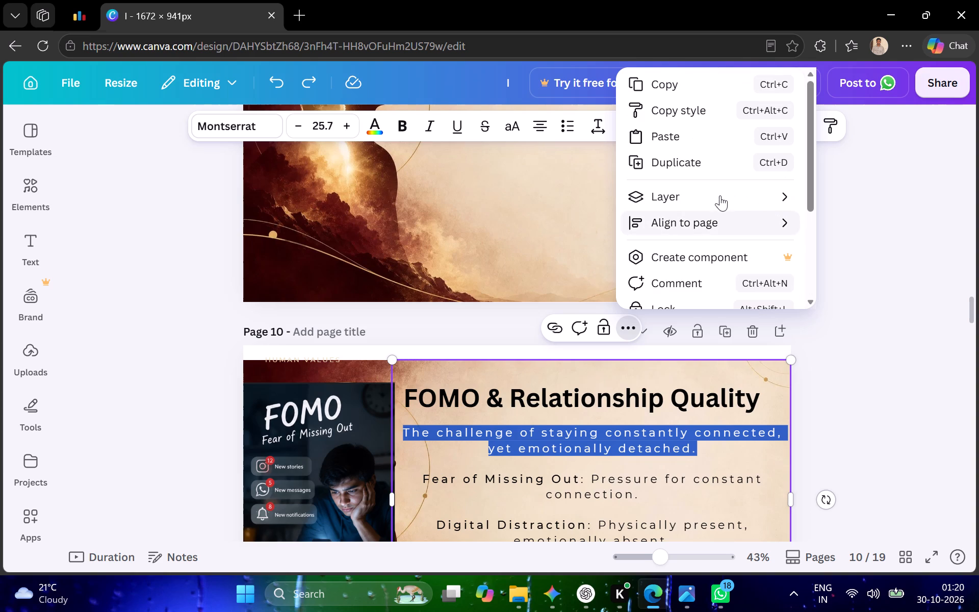
Browse the default text styles, text apps and font combinations available for the presentation's text.
left_click(11, 244)
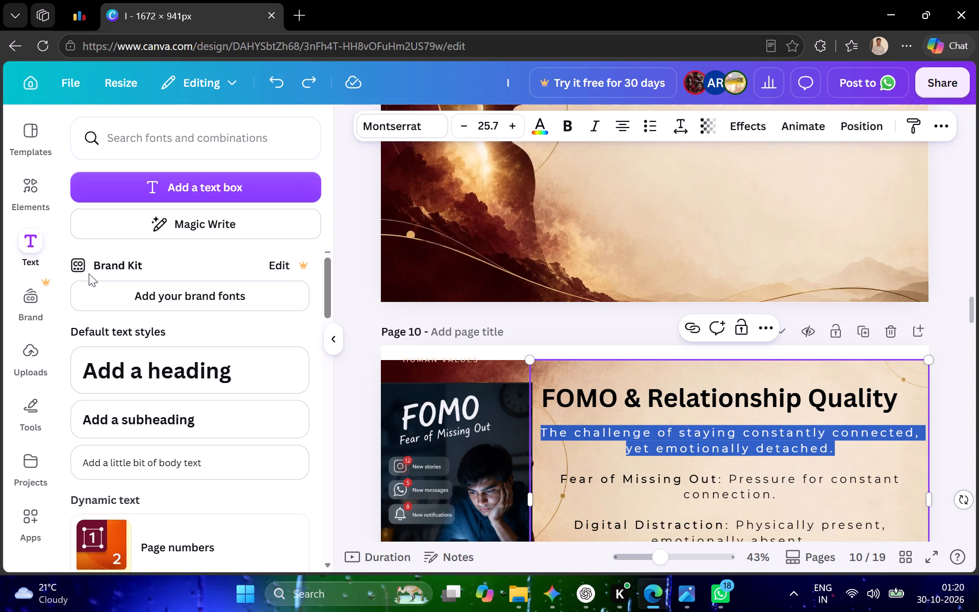
scroll(237, 372, "down", 4)
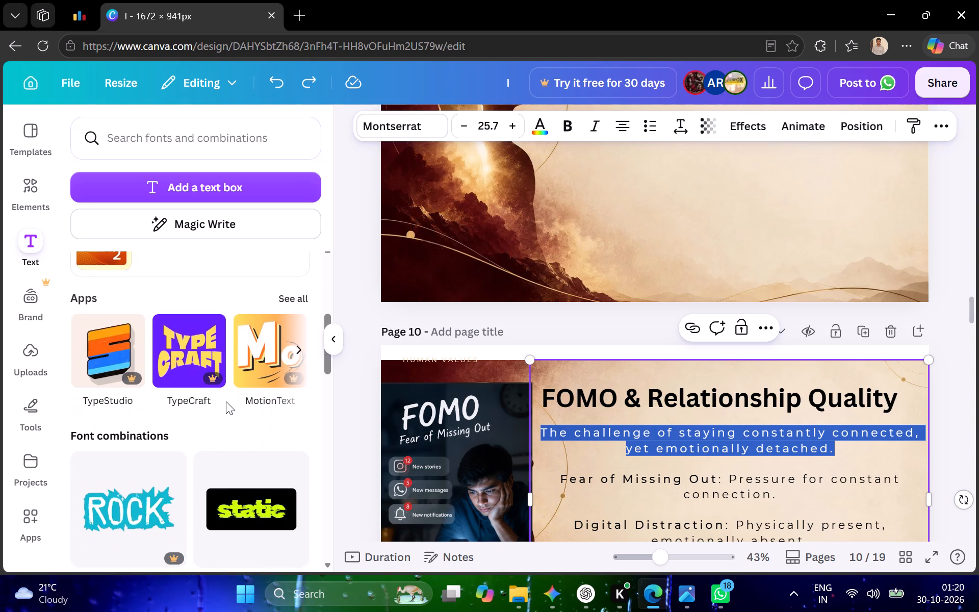
scroll(226, 402, "down", 8)
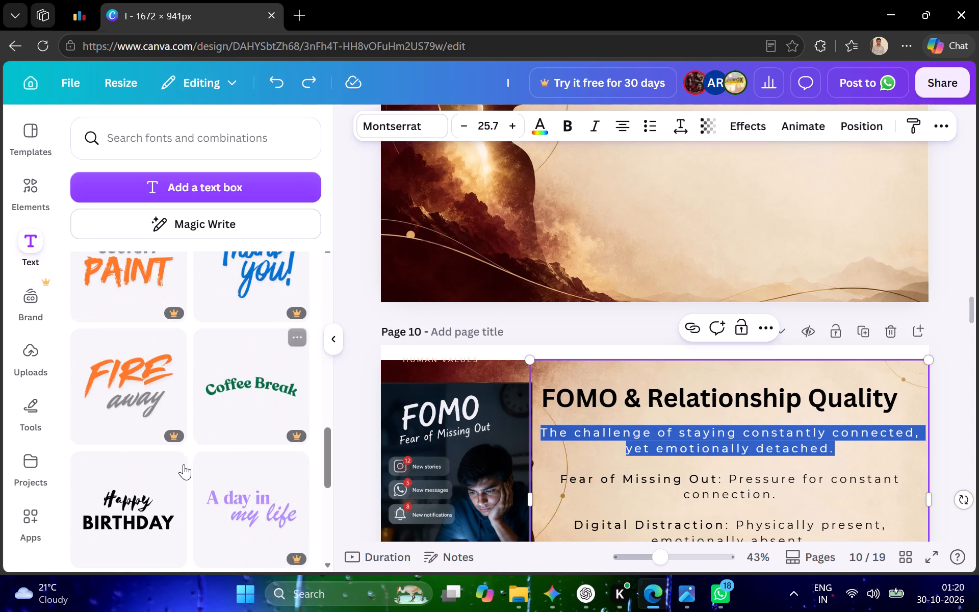
scroll(183, 473, "down", 4)
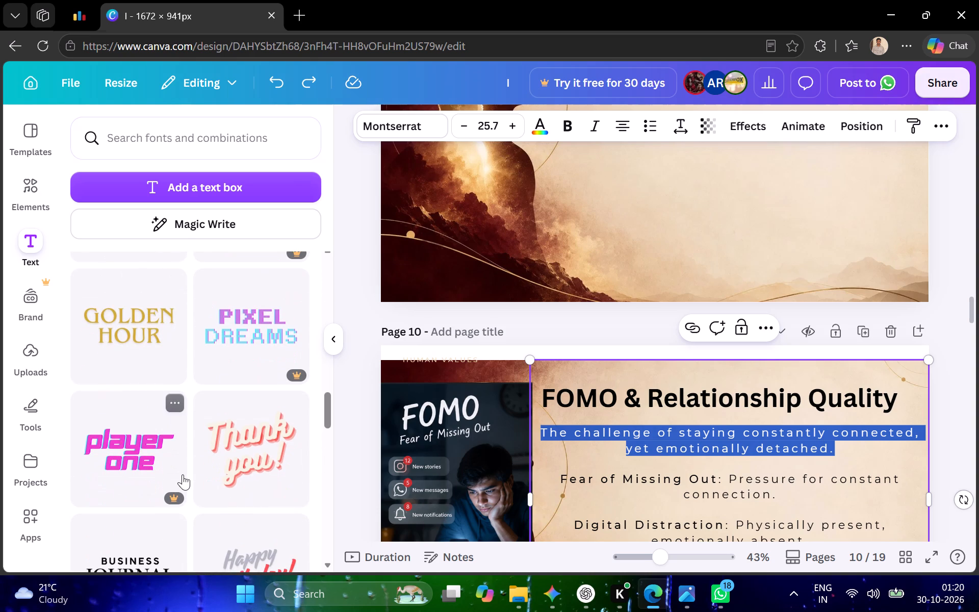
scroll(183, 474, "down", 2)
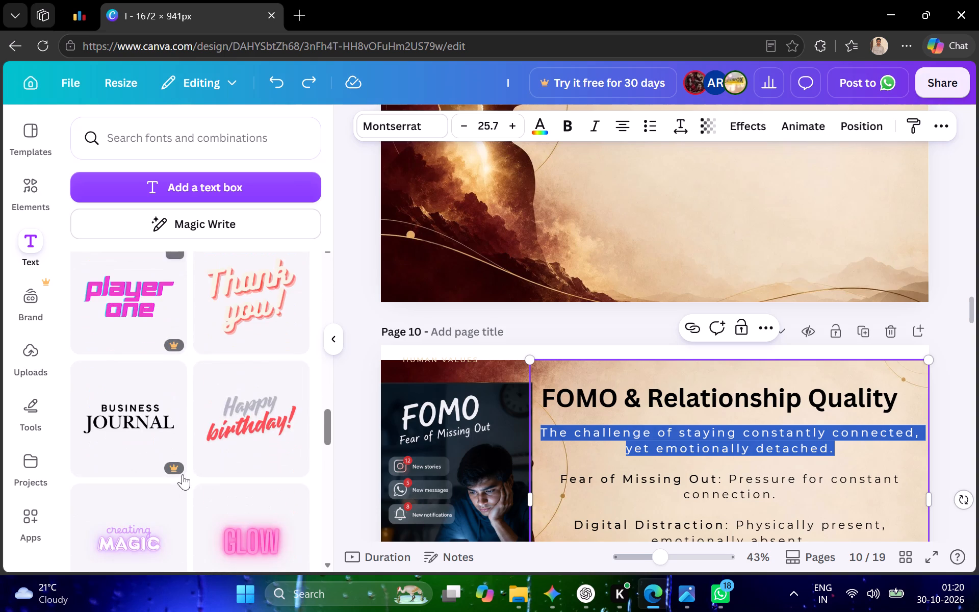
scroll(183, 474, "down", 2)
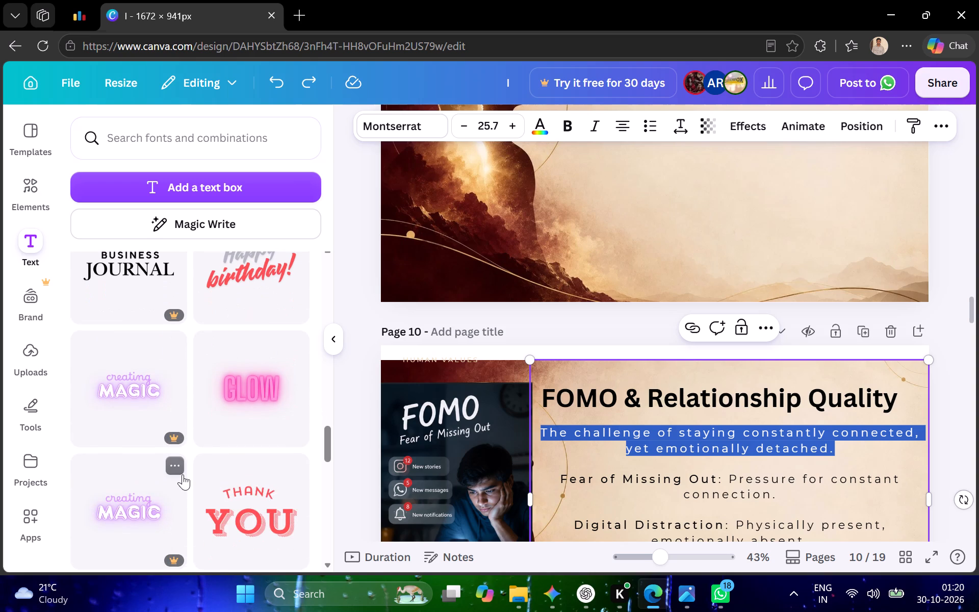
scroll(183, 474, "down", 5)
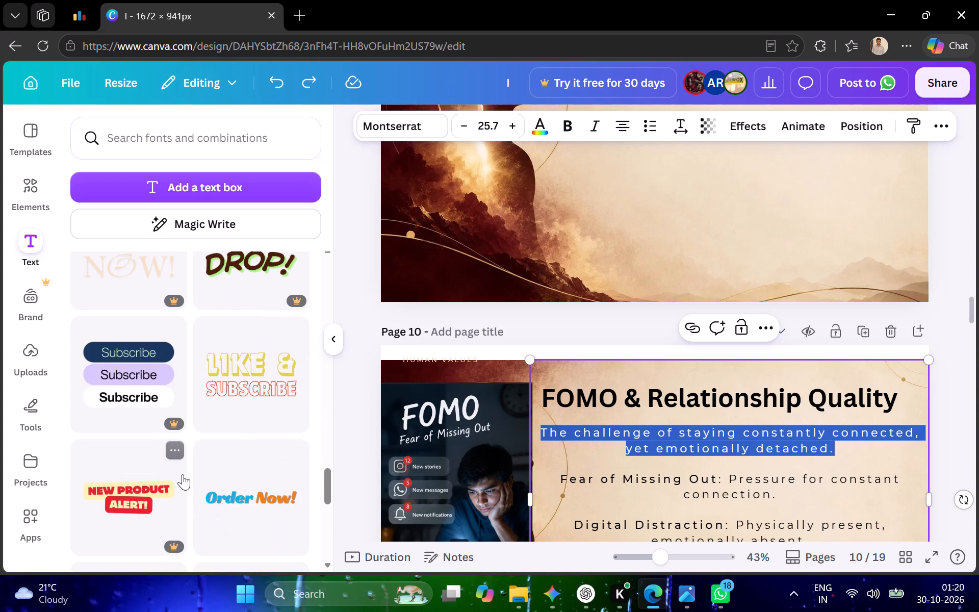
scroll(183, 474, "down", 5)
scroll(183, 474, "up", 1)
scroll(183, 474, "down", 3)
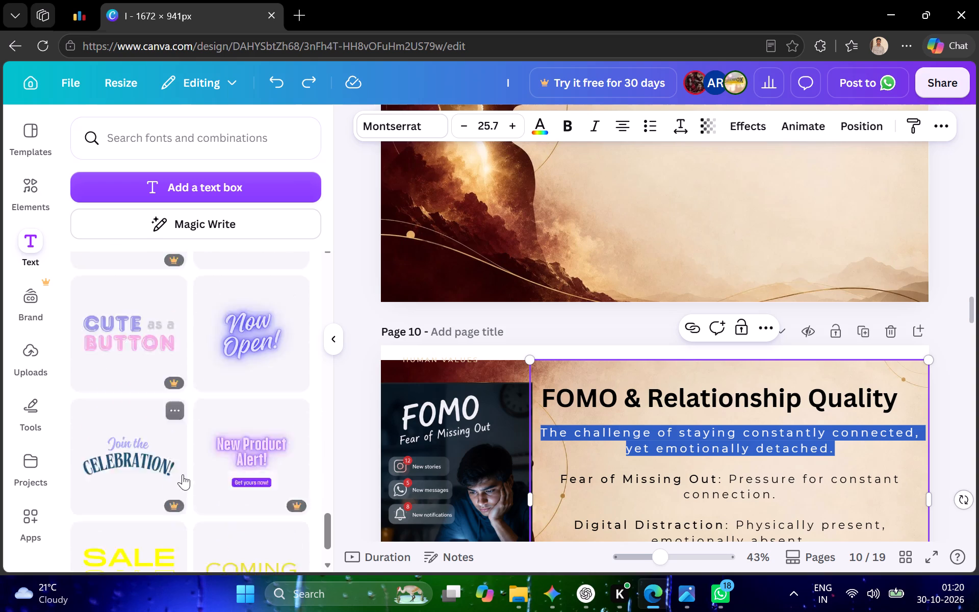
scroll(183, 474, "down", 7)
scroll(183, 474, "up", 12)
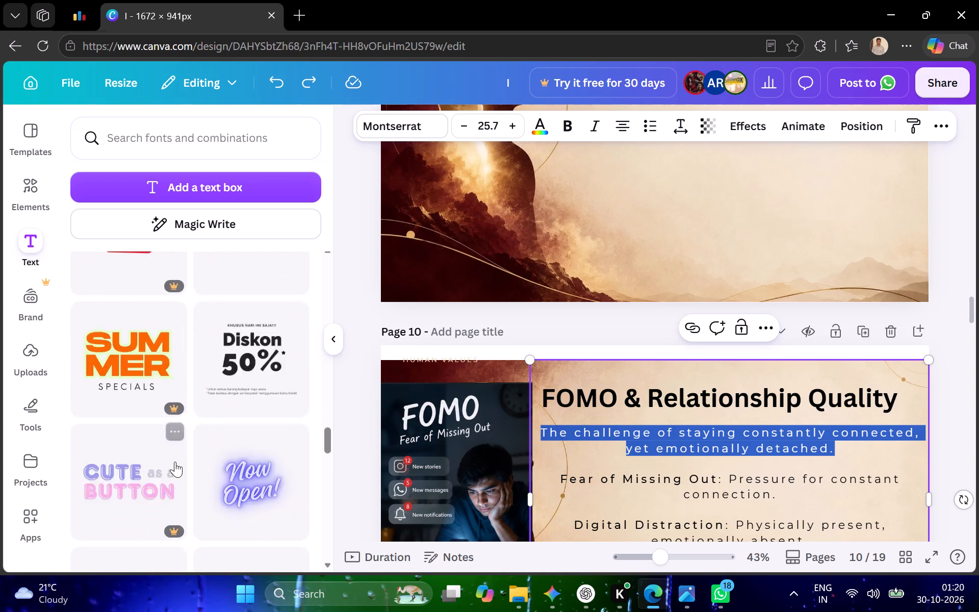
scroll(175, 462, "up", 20)
scroll(175, 462, "up", 12)
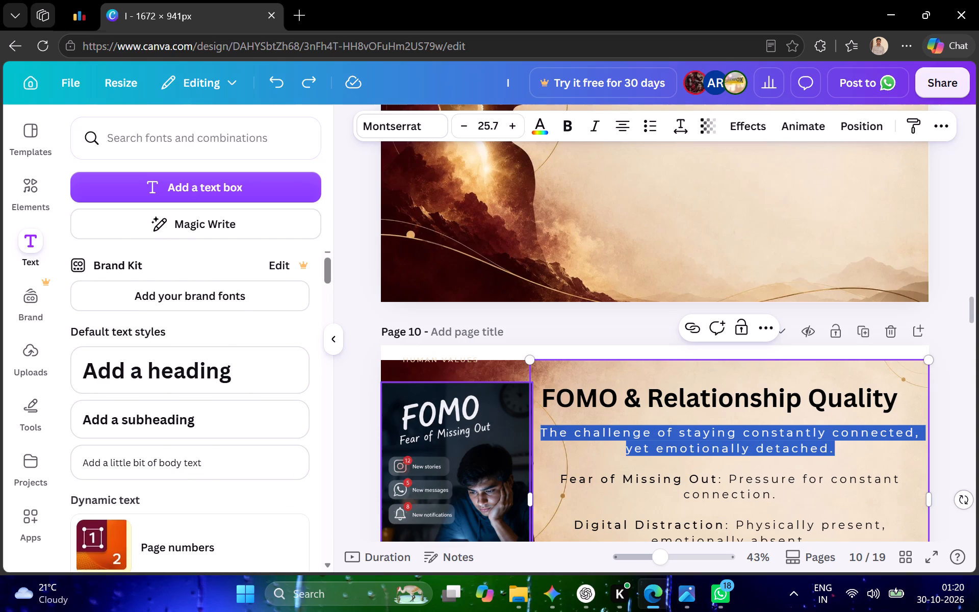
Set the font size of the "Fear of Missing Out:" label on page 10 to 26.7.
left_click(718, 479)
left_click_drag(722, 478, 650, 479)
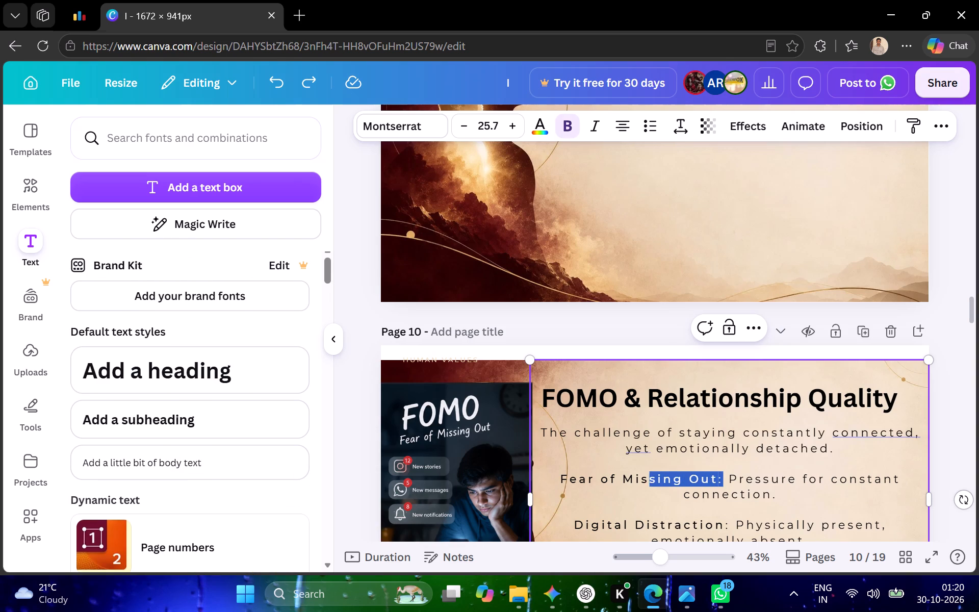
left_click_drag(650, 479, 561, 479)
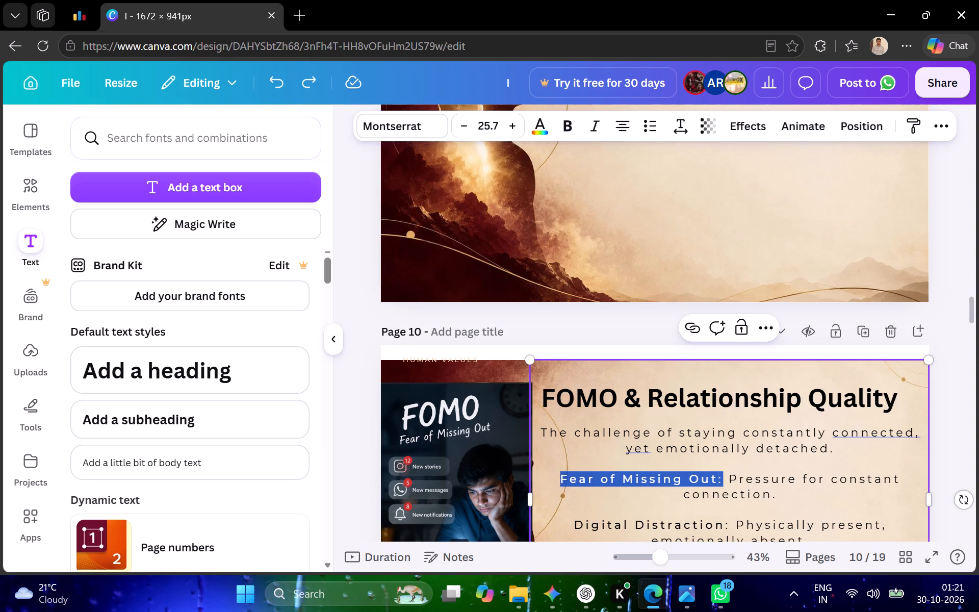
left_click(516, 124)
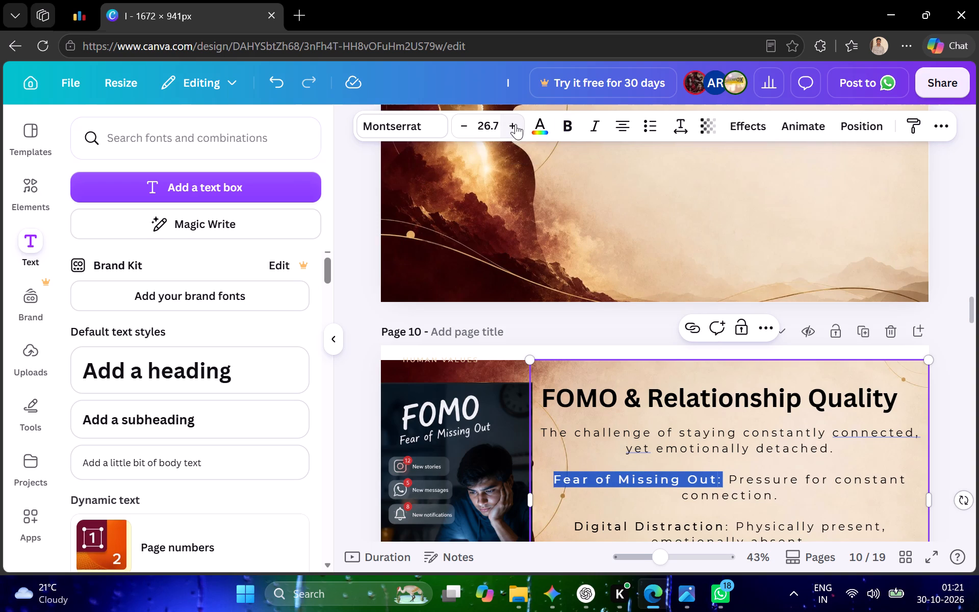
Set the font size of the "Digital Distraction:" label on page 10 to 26.7.
left_click(598, 457)
scroll(723, 481, "down", 1)
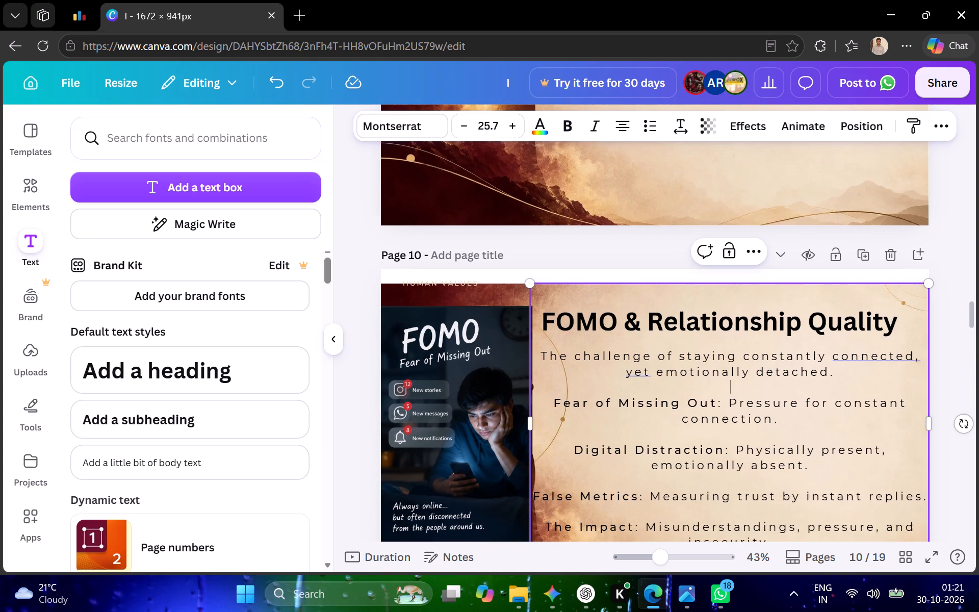
left_click_drag(730, 449, 580, 454)
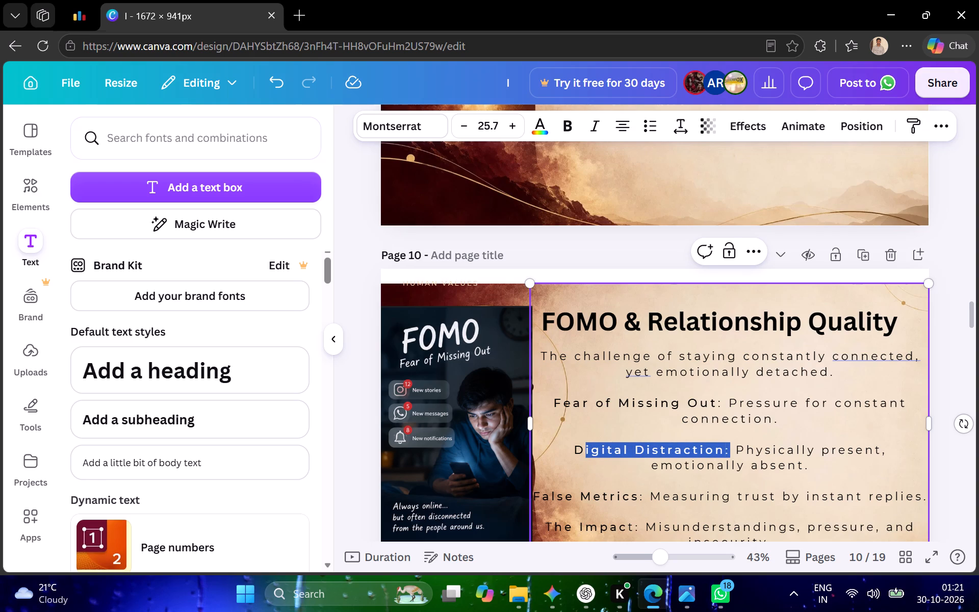
left_click_drag(580, 454, 579, 453)
left_click(513, 126)
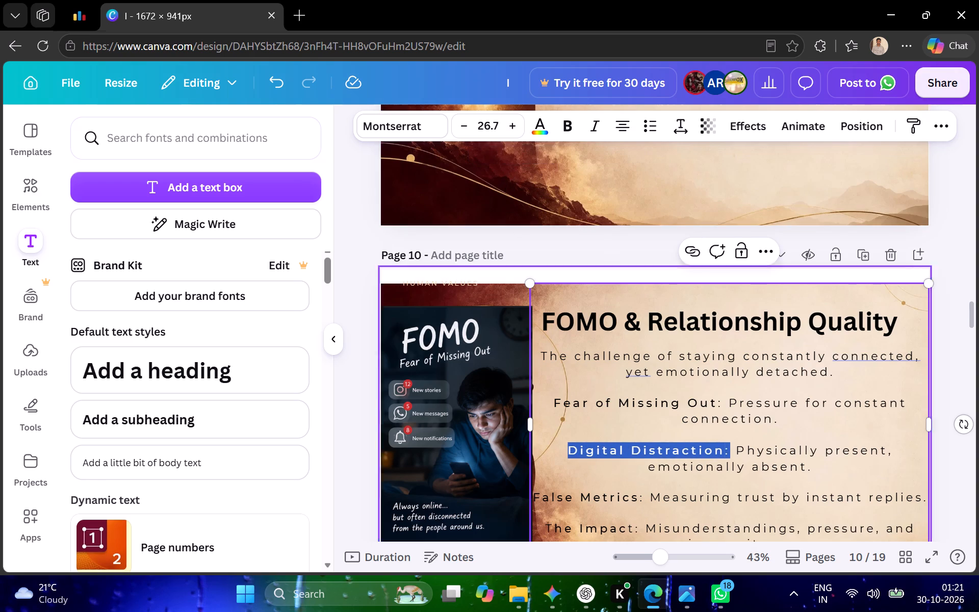
Set the font size of the "False Metrics:" and "The Impact:" labels on page 10 to 26.7.
scroll(671, 304, "down", 3)
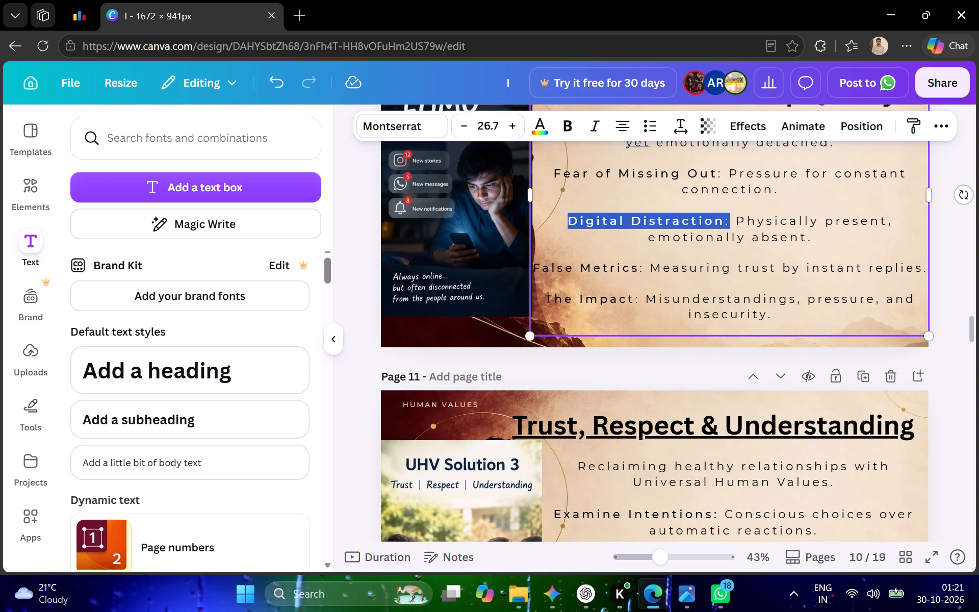
left_click_drag(647, 266, 536, 273)
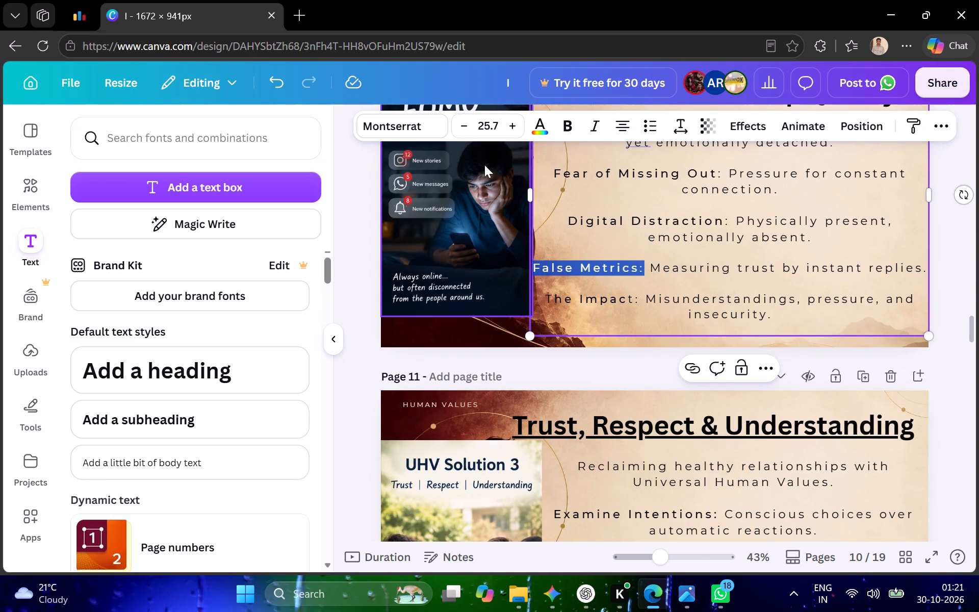
left_click(516, 122)
left_click(639, 318)
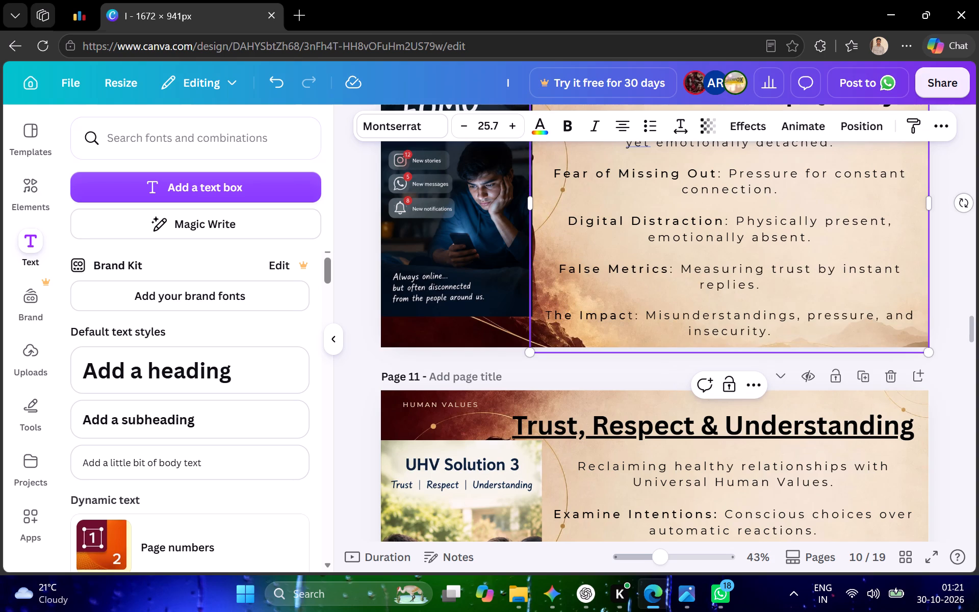
left_click_drag(641, 316, 544, 308)
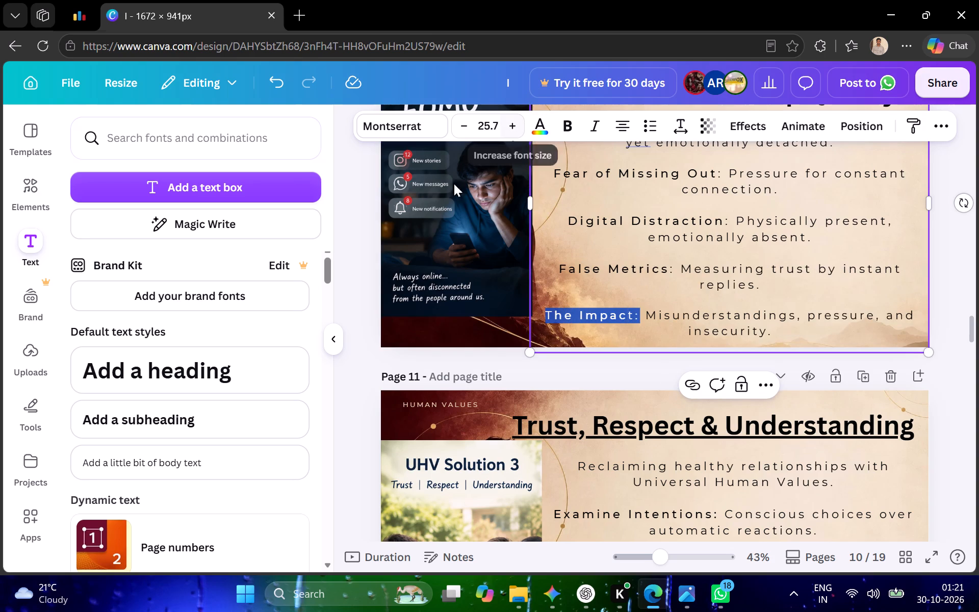
left_click(509, 124)
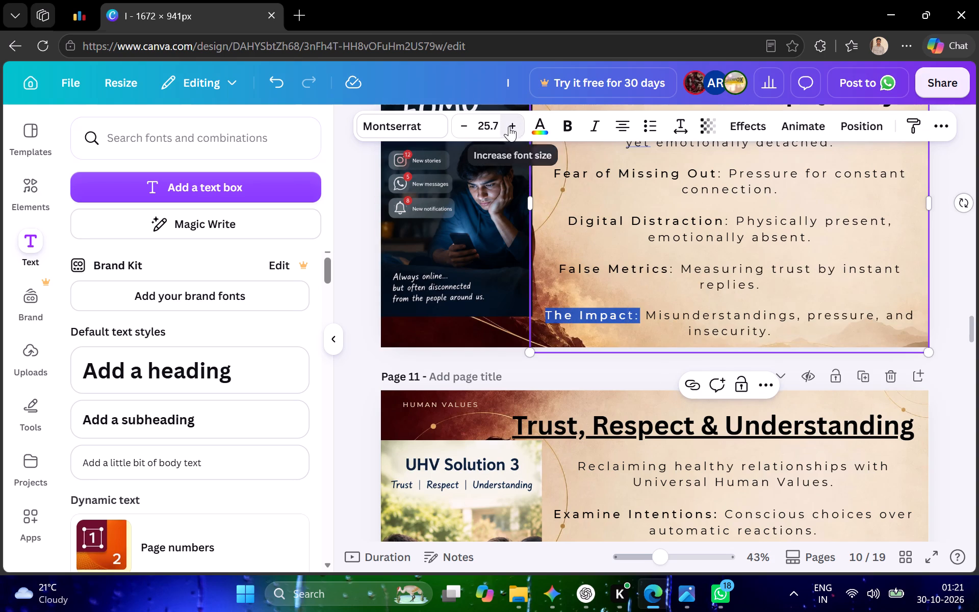
left_click(756, 309)
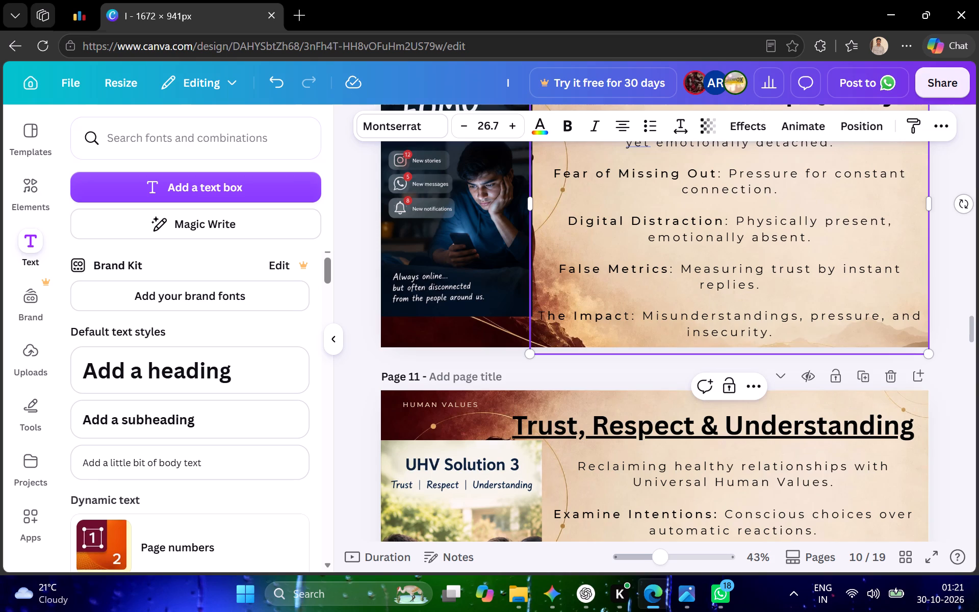
left_click(483, 327)
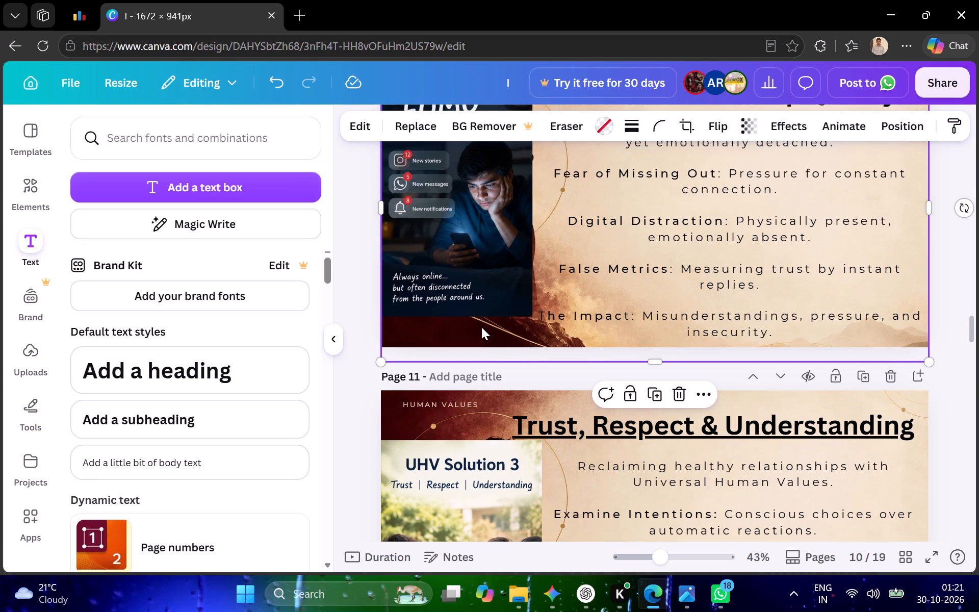
Review the layout of page 10 and the pages after it, and check the page 10 background image's stroke options.
scroll(536, 336, "up", 3)
scroll(537, 336, "down", 4)
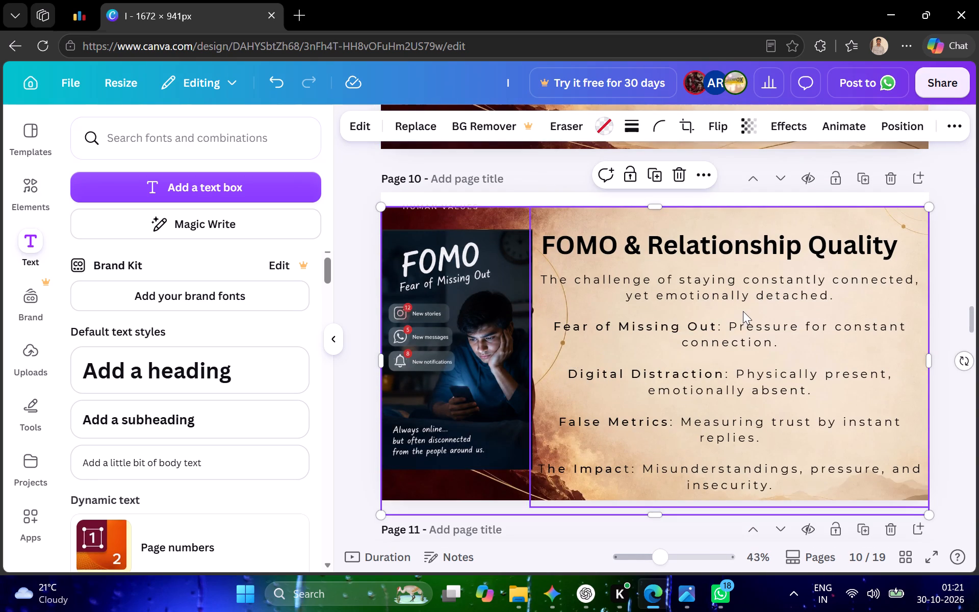
scroll(777, 345, "down", 6)
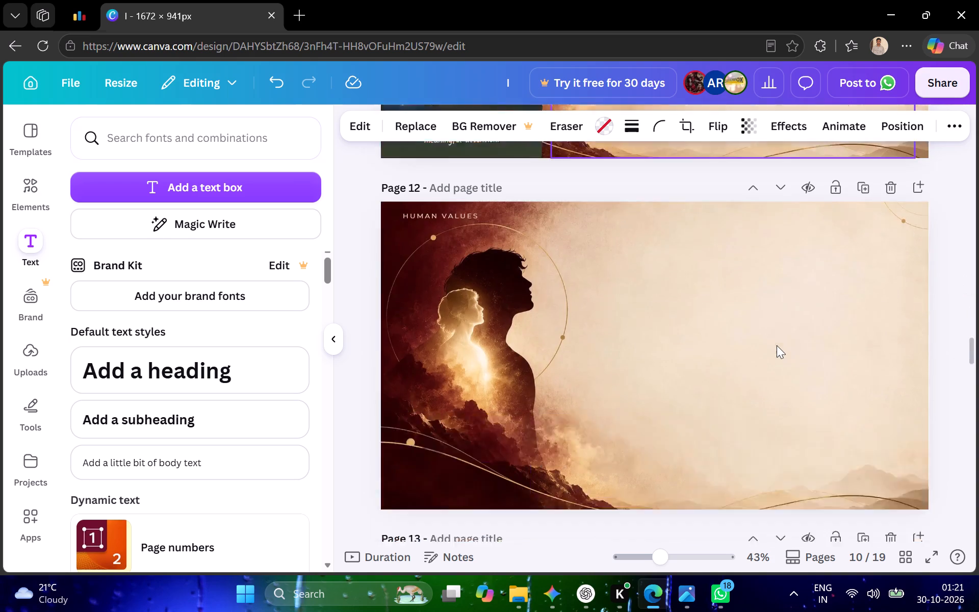
scroll(777, 345, "up", 5)
scroll(771, 345, "down", 5)
scroll(771, 345, "up", 1)
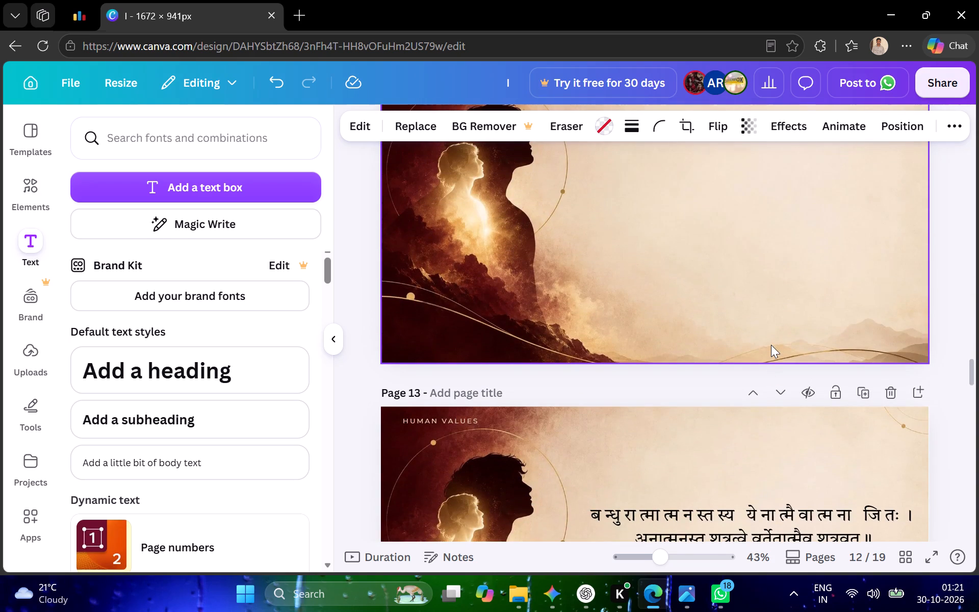
scroll(770, 344, "up", 7)
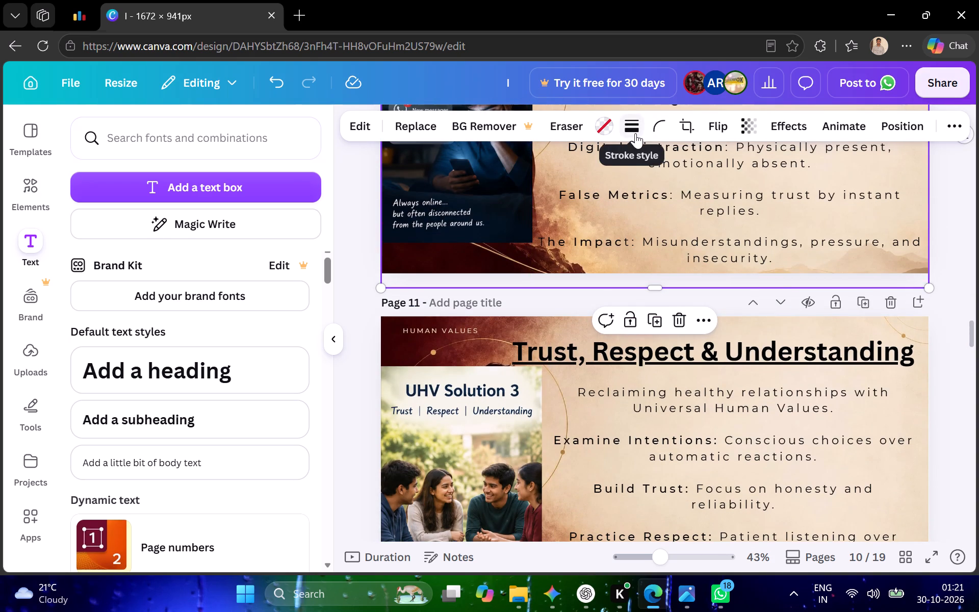
left_click(635, 133)
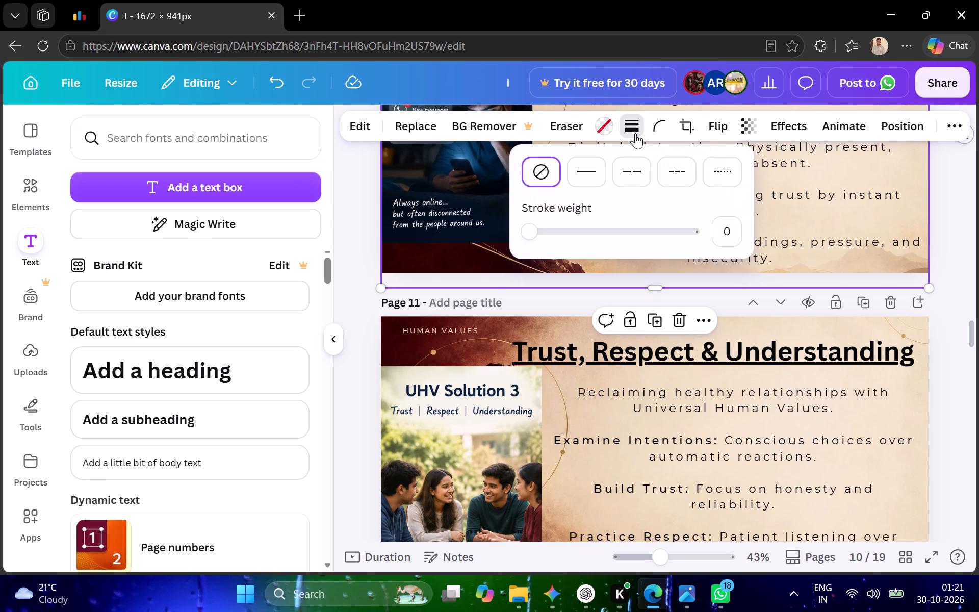
left_click(635, 133)
Set the font size of the "Unwanted Checking:" label on page 15 to 22.7.
scroll(742, 312, "down", 2)
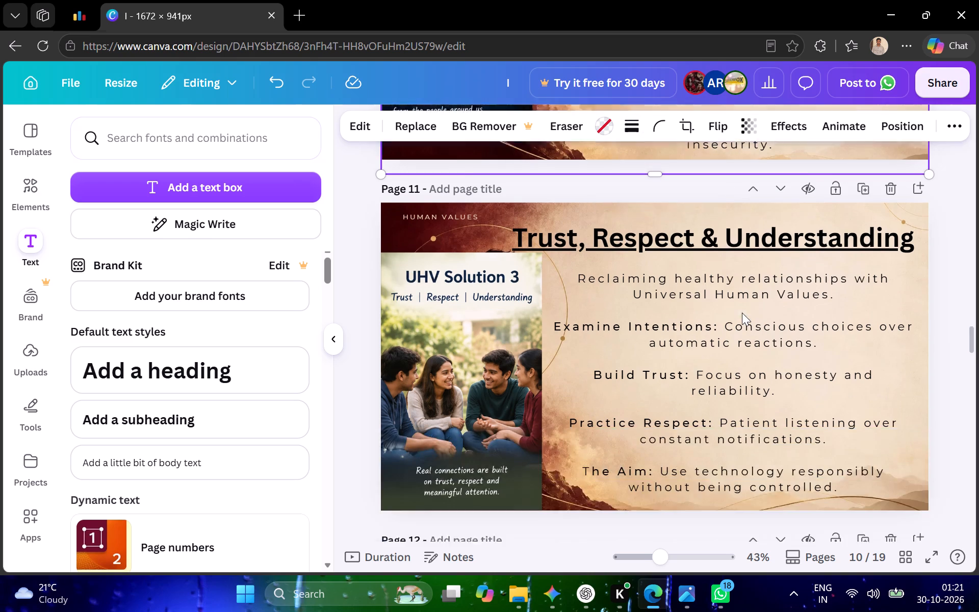
scroll(742, 313, "down", 14)
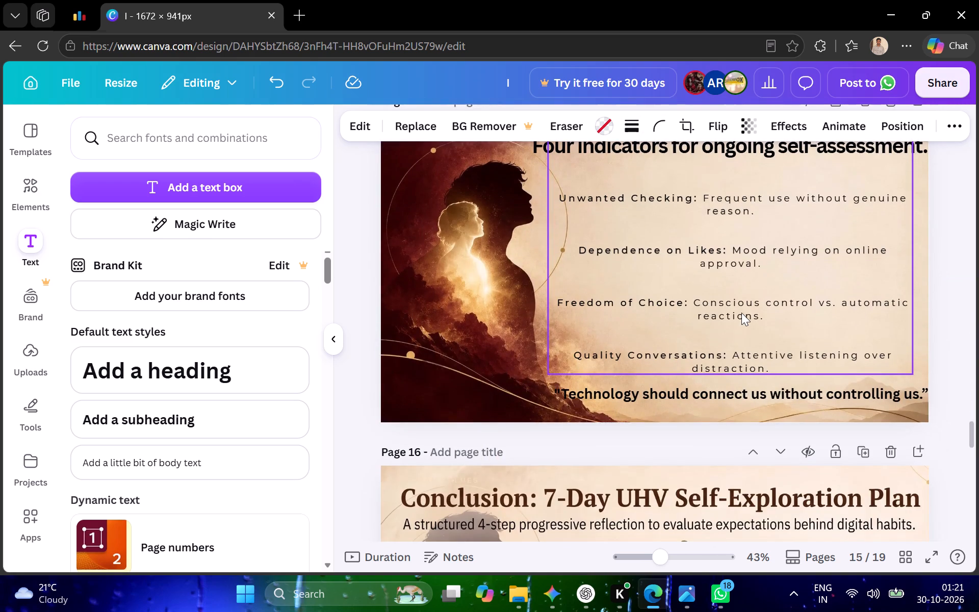
left_click(577, 200)
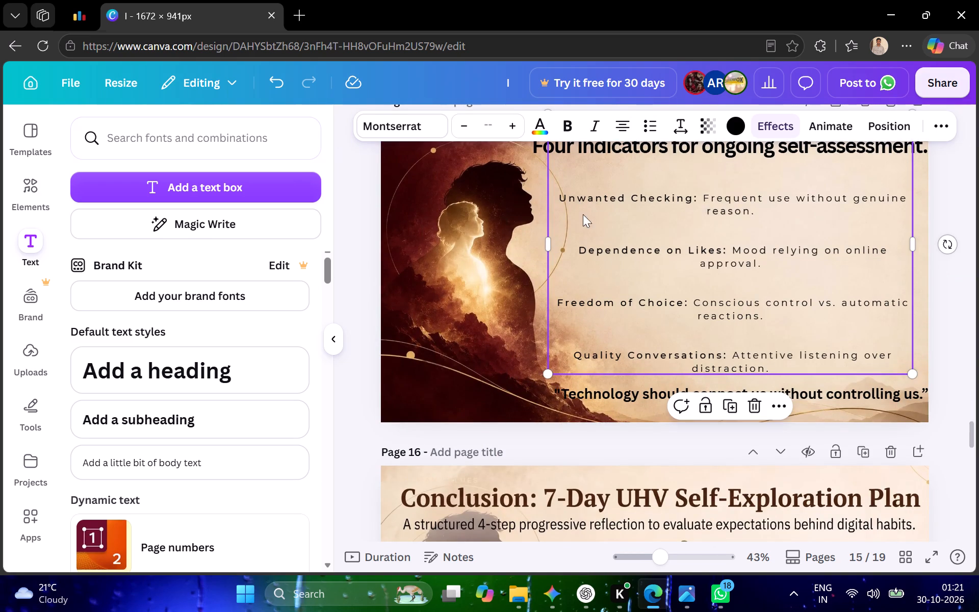
left_click(516, 230)
scroll(532, 222, "down", 1)
scroll(675, 231, "up", 1)
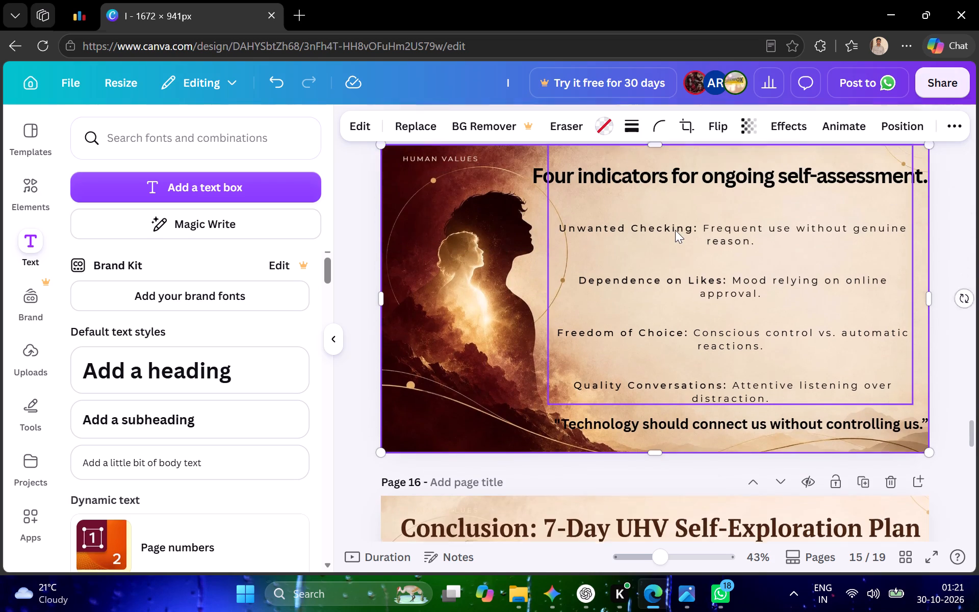
left_click(683, 271)
left_click(665, 272)
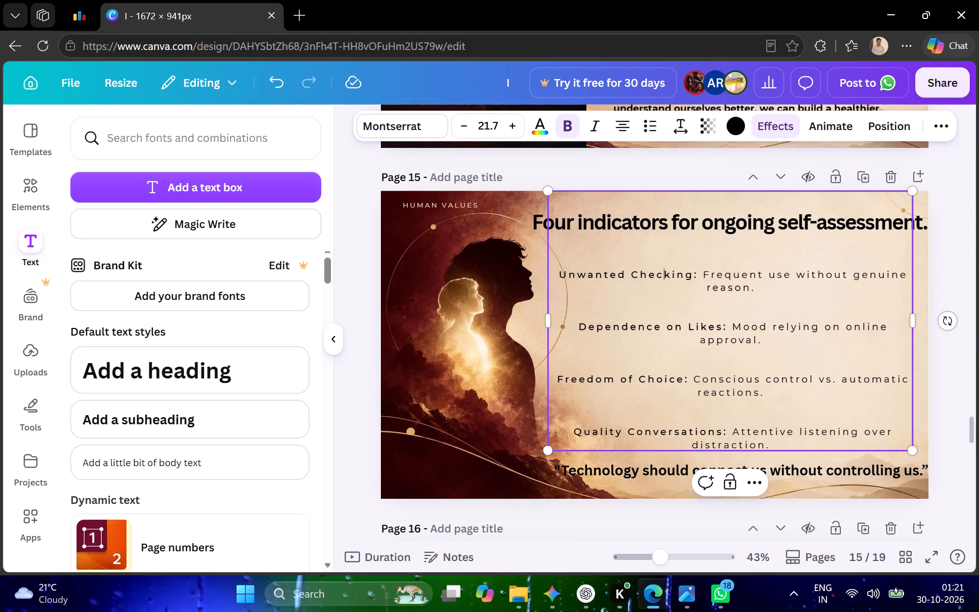
left_click_drag(697, 275, 574, 279)
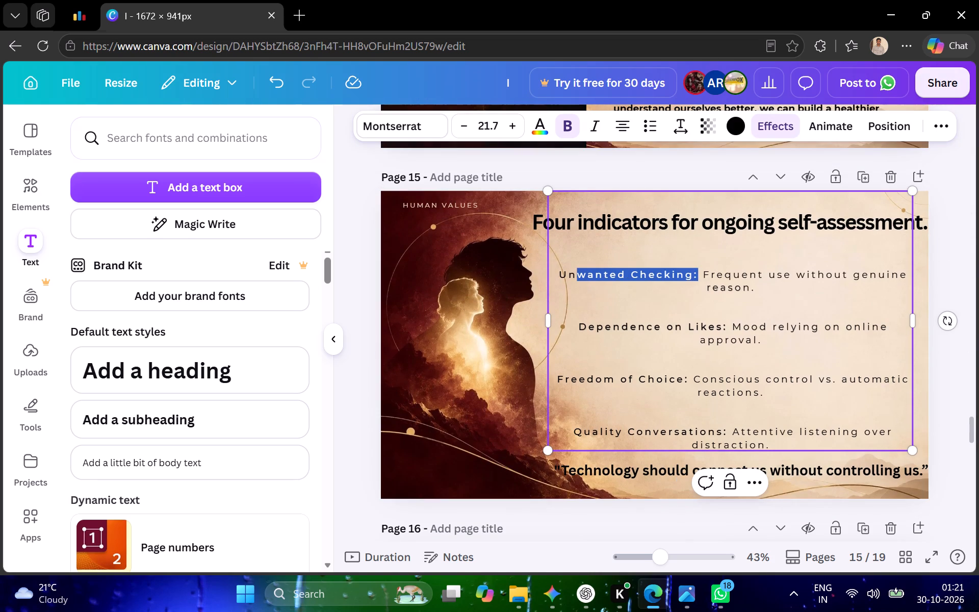
left_click_drag(574, 279, 560, 279)
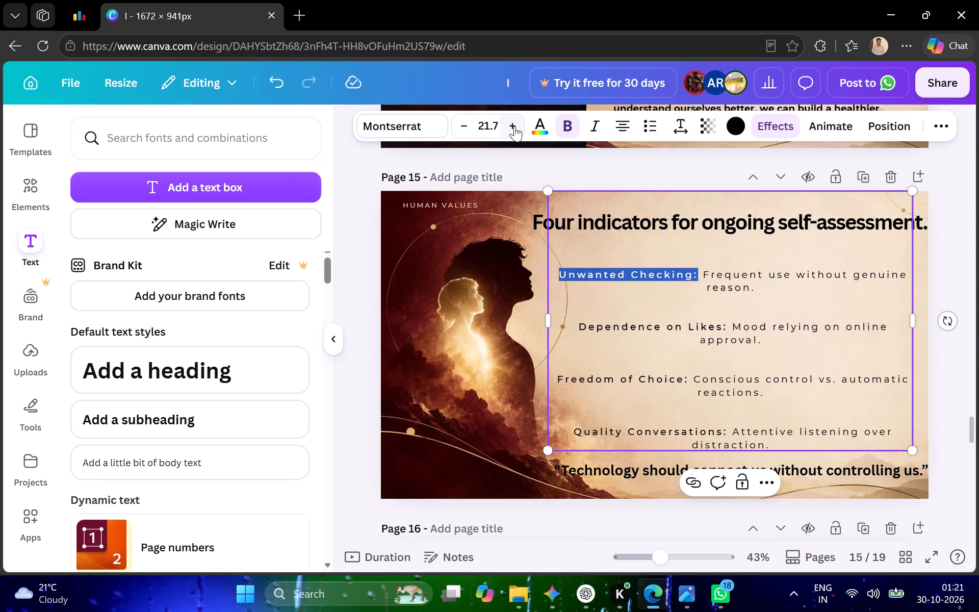
left_click(514, 126)
left_click(625, 301)
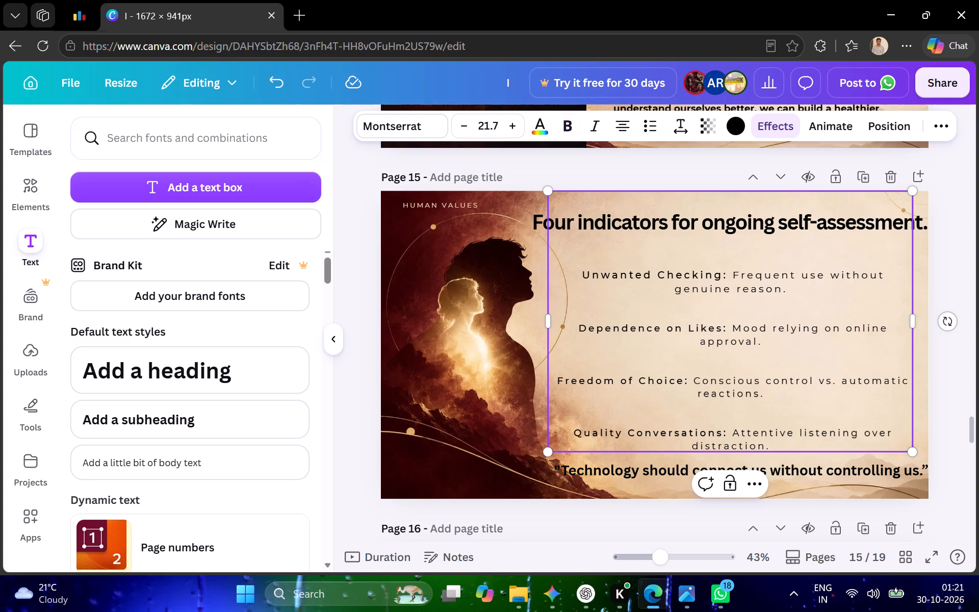
Set the font size of the "Dependence on Likes:", "Freedom of Choice:" and "Quality Conversations:" labels on page 15 to 22.7.
left_click_drag(726, 329, 550, 333)
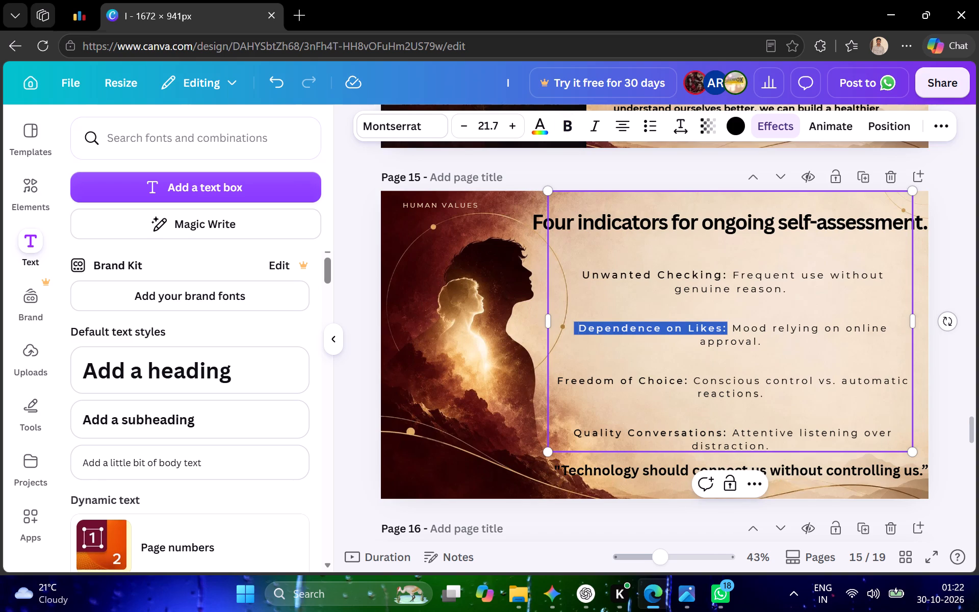
left_click_drag(550, 333, 550, 333)
left_click(513, 124)
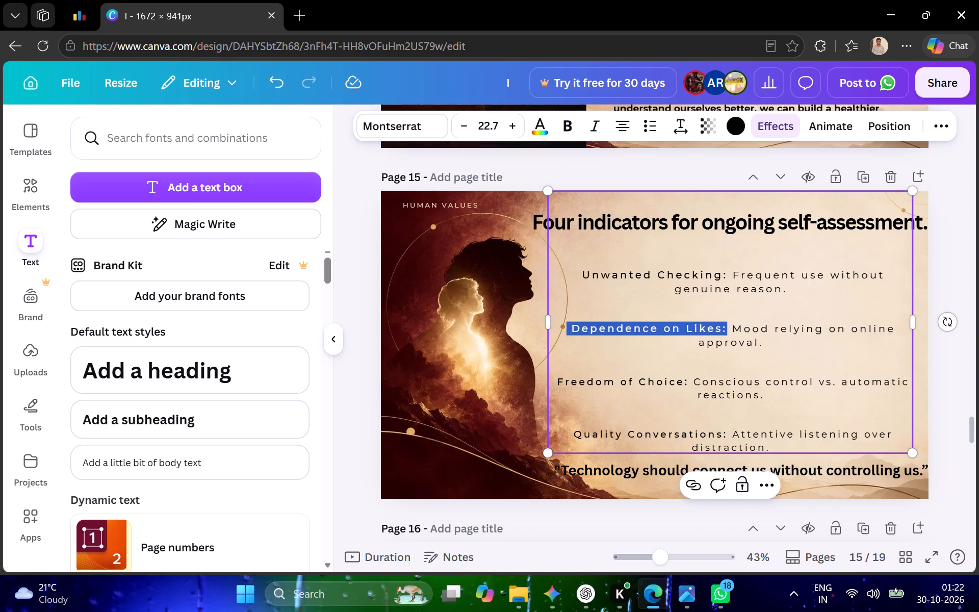
left_click(630, 300)
scroll(655, 314, "down", 1)
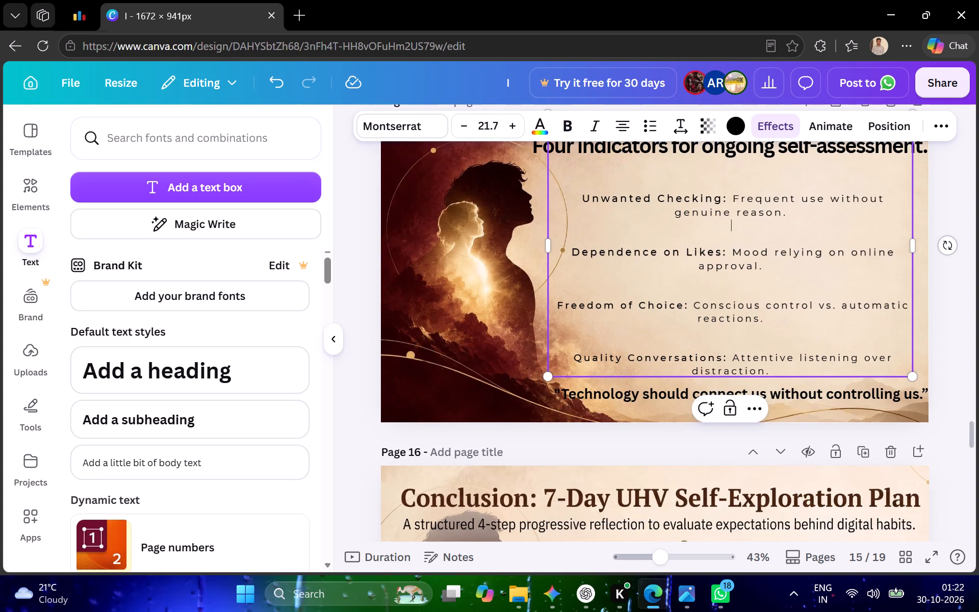
left_click_drag(689, 309, 557, 307)
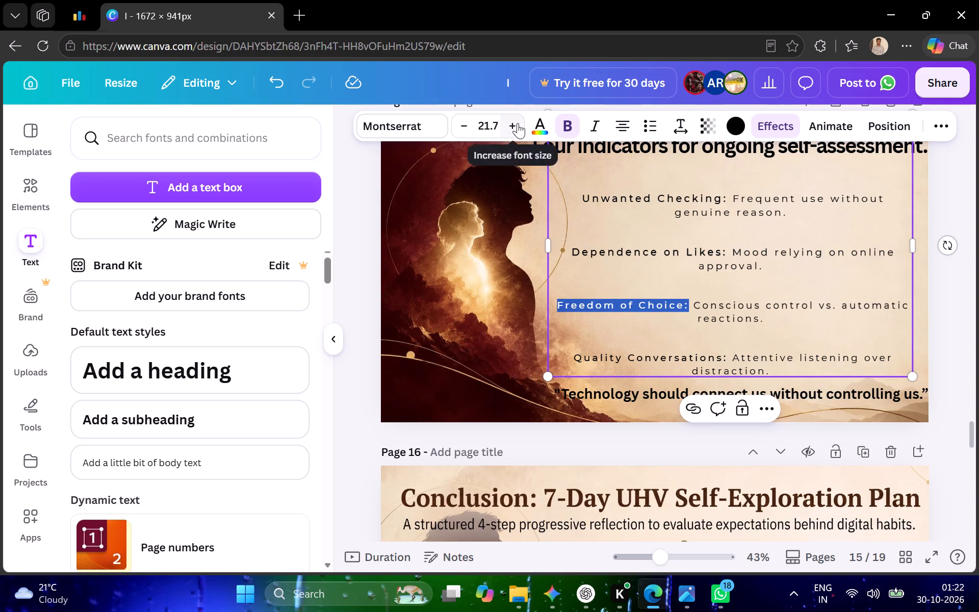
left_click(517, 123)
left_click(650, 333)
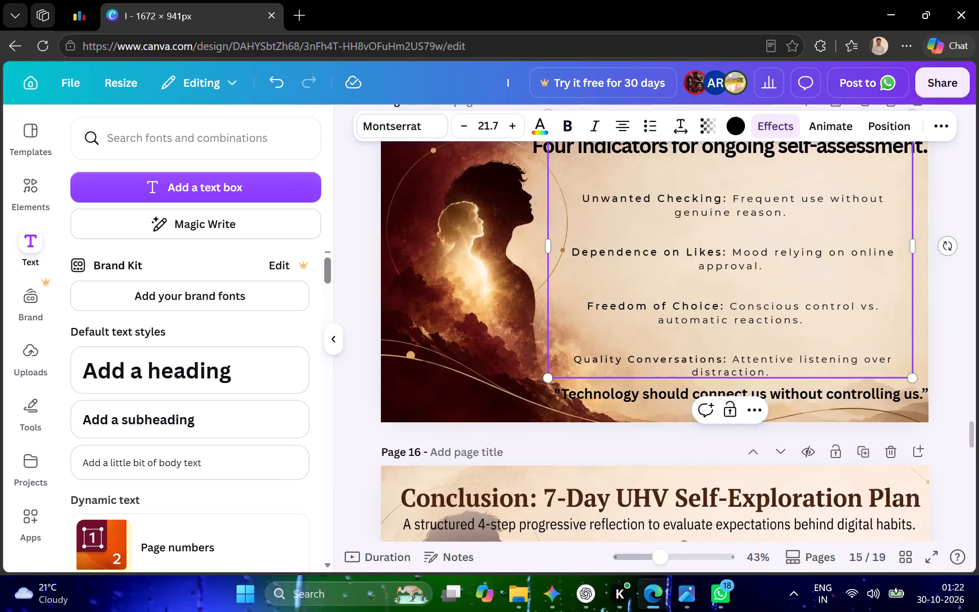
left_click_drag(727, 361, 577, 364)
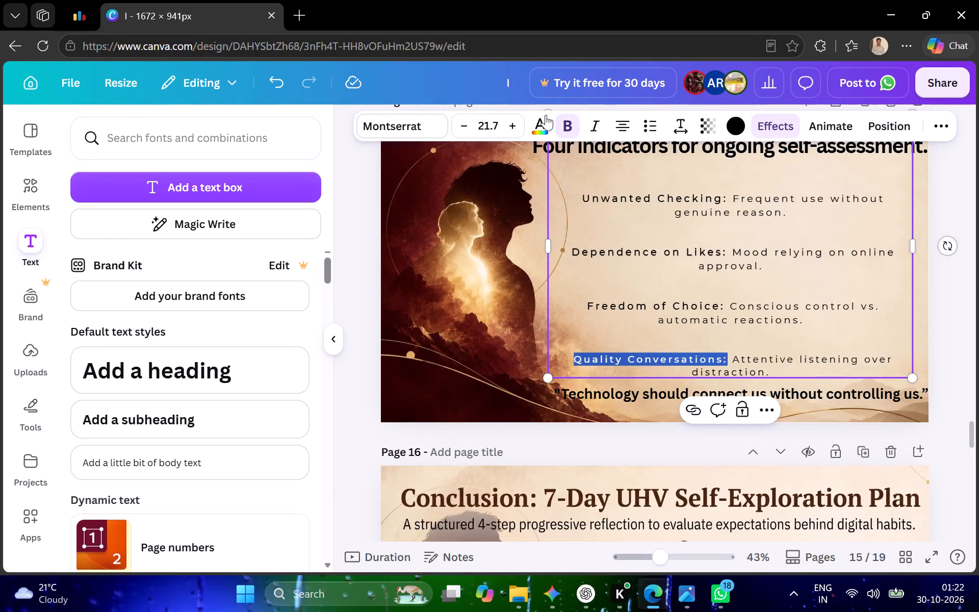
left_click(516, 126)
left_click_drag(566, 274, 571, 278)
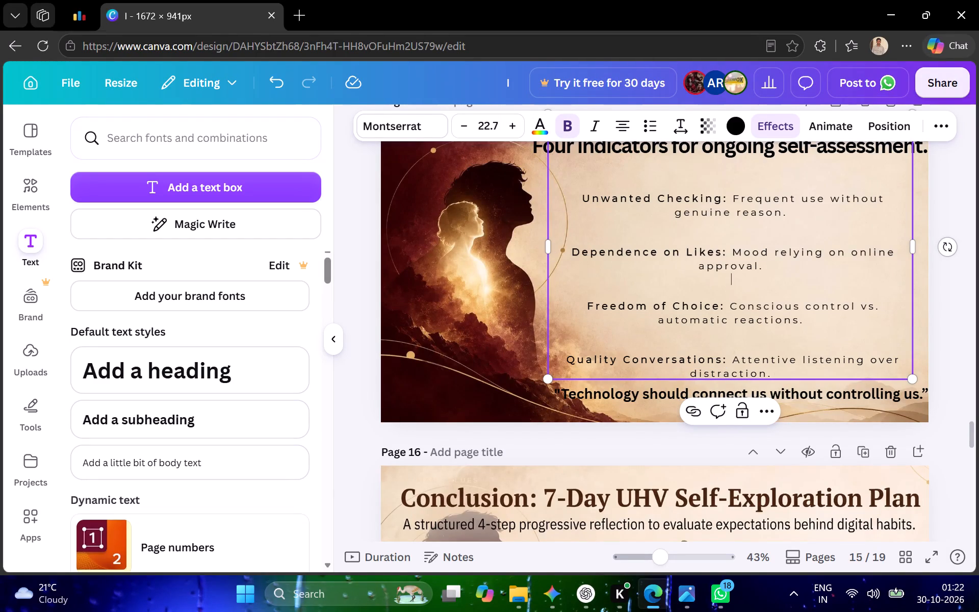
left_click_drag(571, 278, 572, 278)
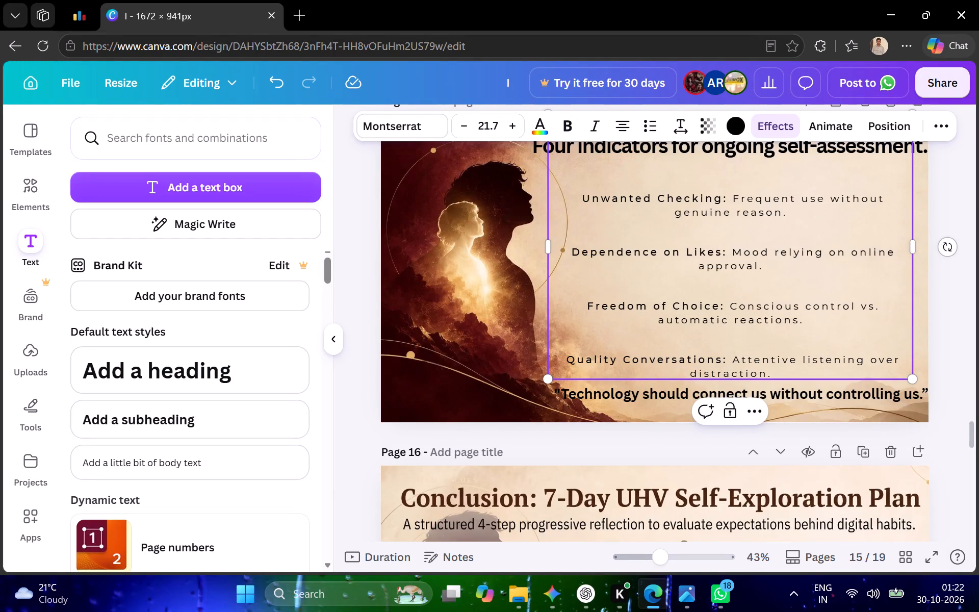
Tighten the letter spacing of all four indicator points on page 15 to slightly below 176.
left_click(678, 120)
left_click(678, 120)
scroll(694, 286, "up", 1)
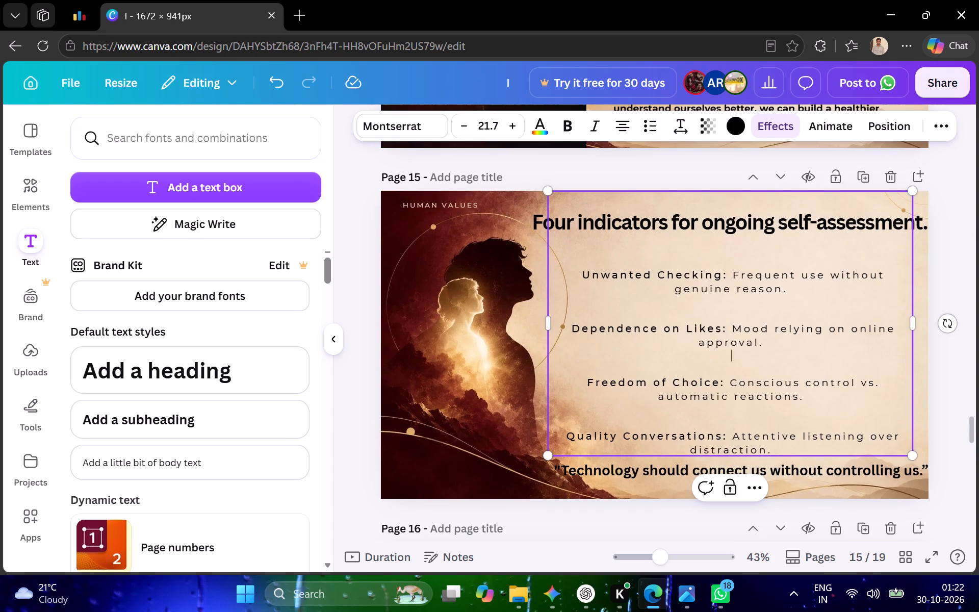
left_click_drag(581, 274, 775, 448)
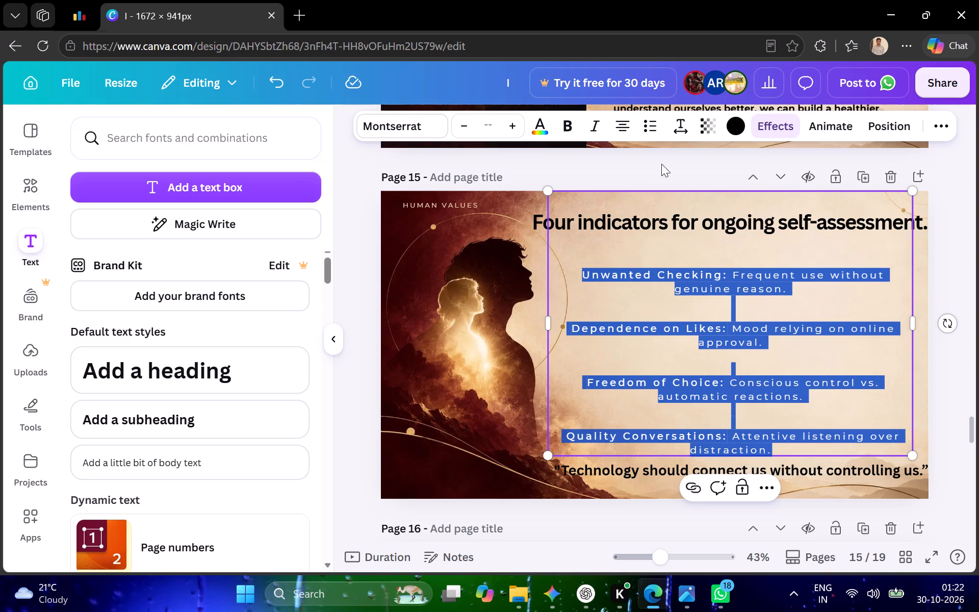
left_click(677, 126)
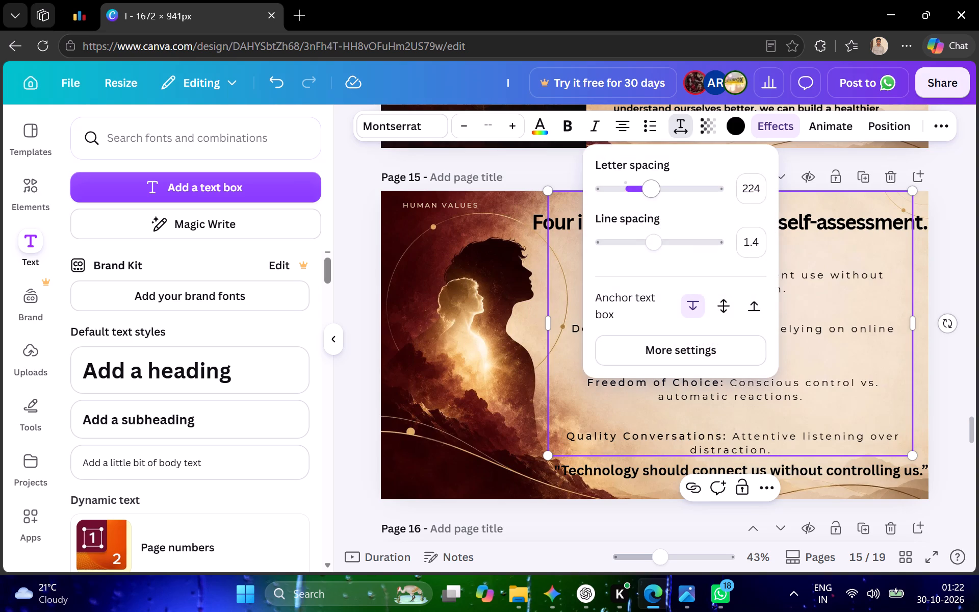
left_click_drag(653, 193, 649, 193)
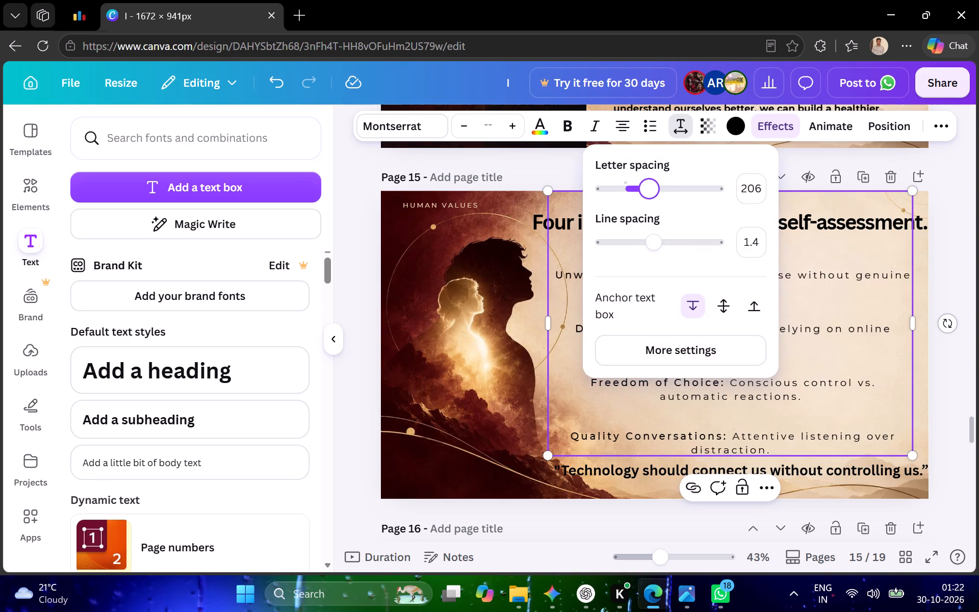
left_click_drag(649, 193, 646, 194)
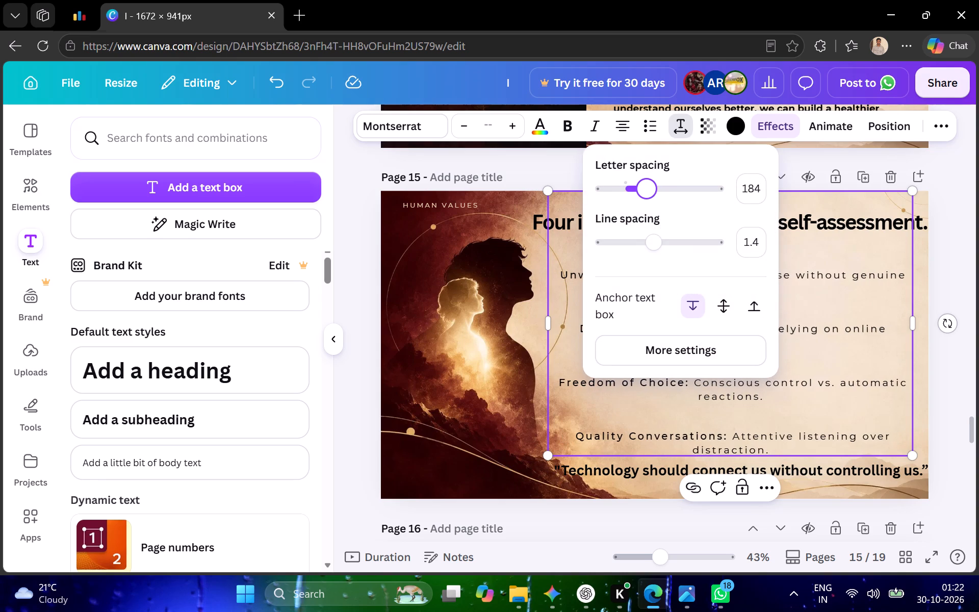
left_click_drag(646, 194, 645, 195)
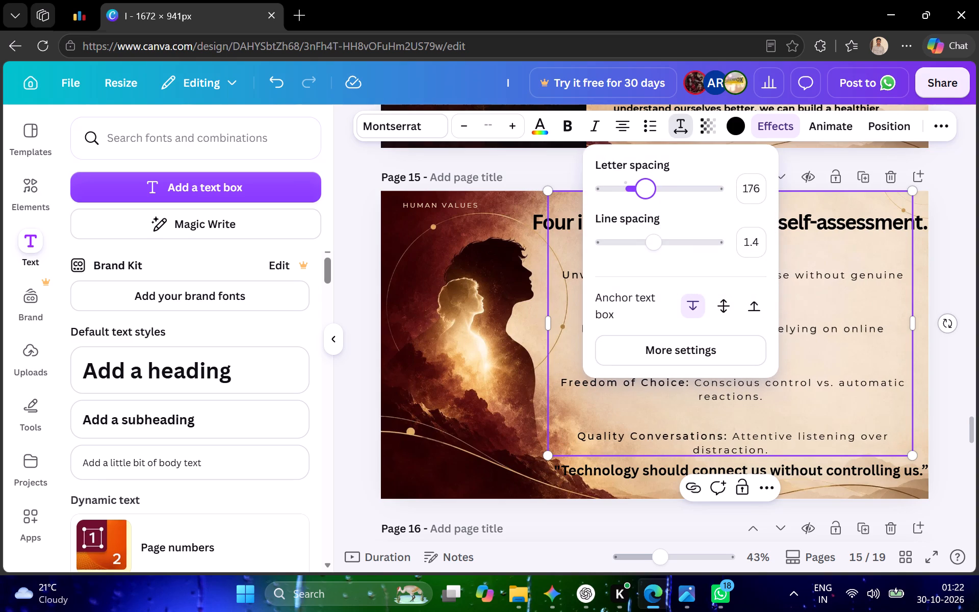
left_click_drag(645, 195, 645, 195)
left_click(530, 321)
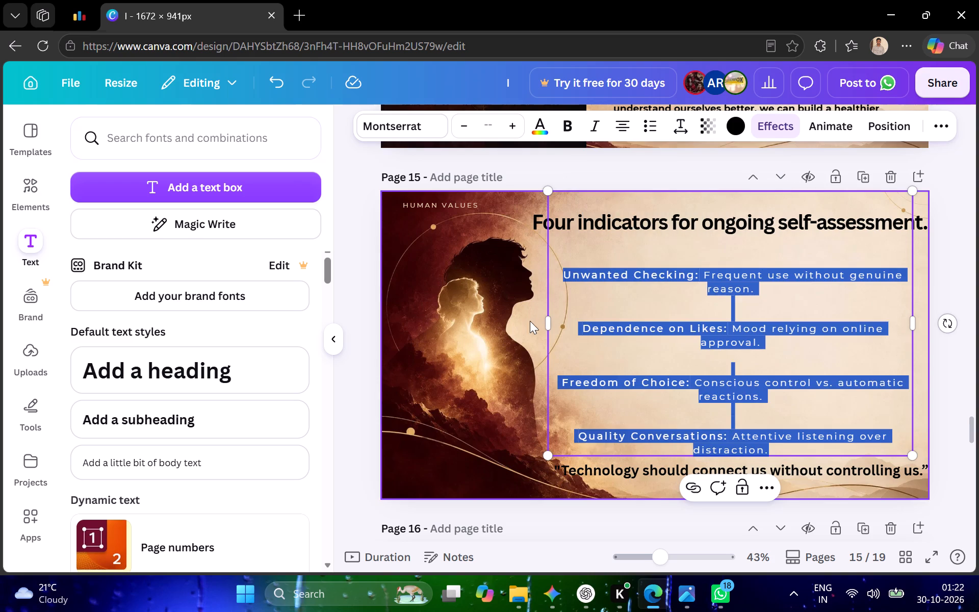
left_click(489, 339)
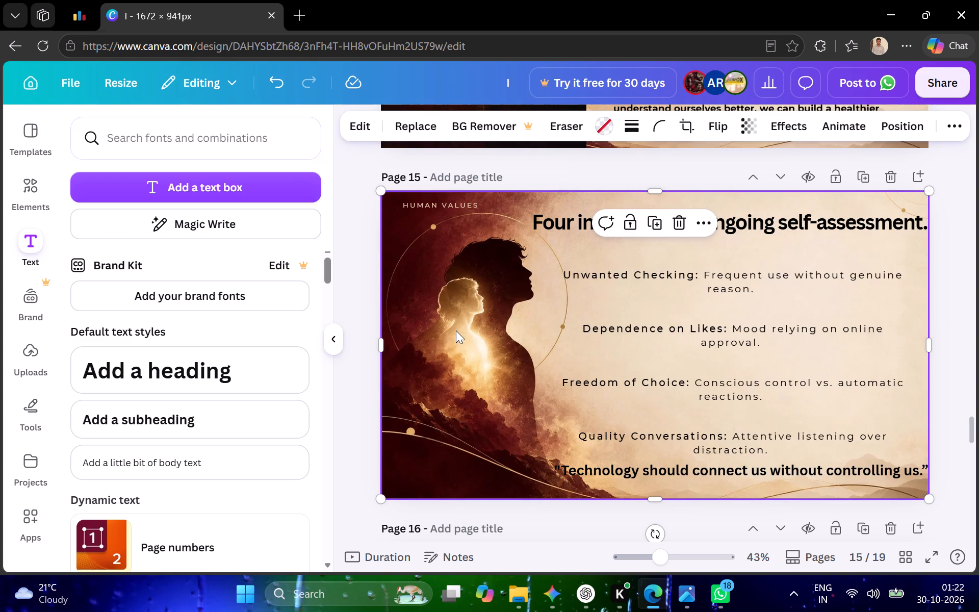
Review the text formatting on the pages before page 15, from page 14 back to page 11.
scroll(555, 408, "up", 2)
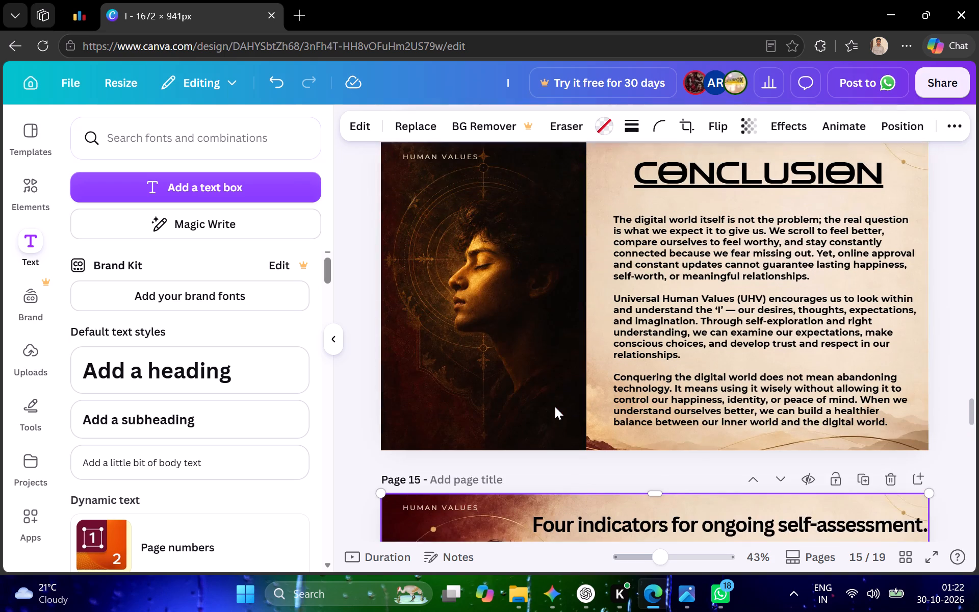
scroll(555, 406, "up", 1)
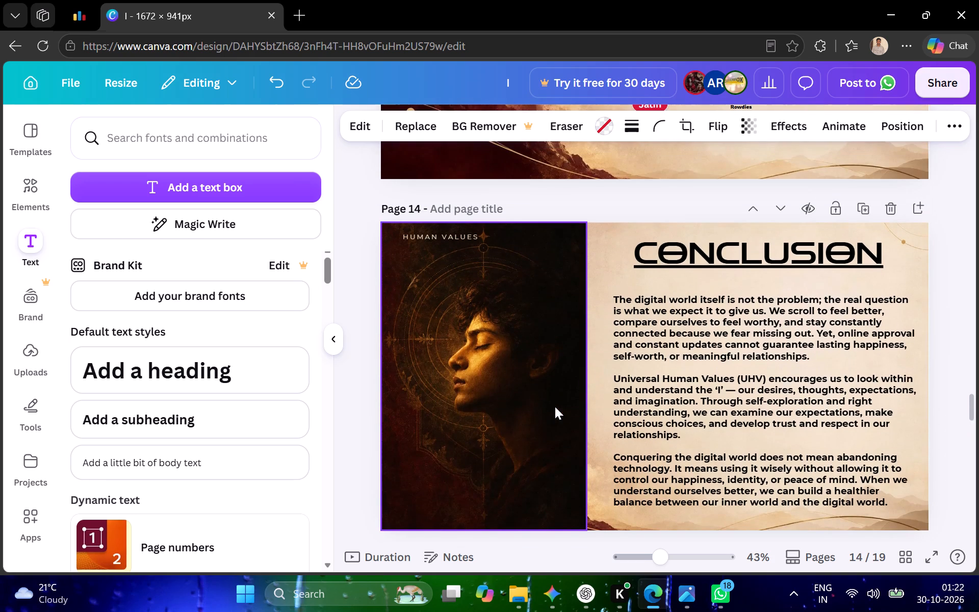
scroll(555, 406, "up", 5)
scroll(556, 400, "down", 6)
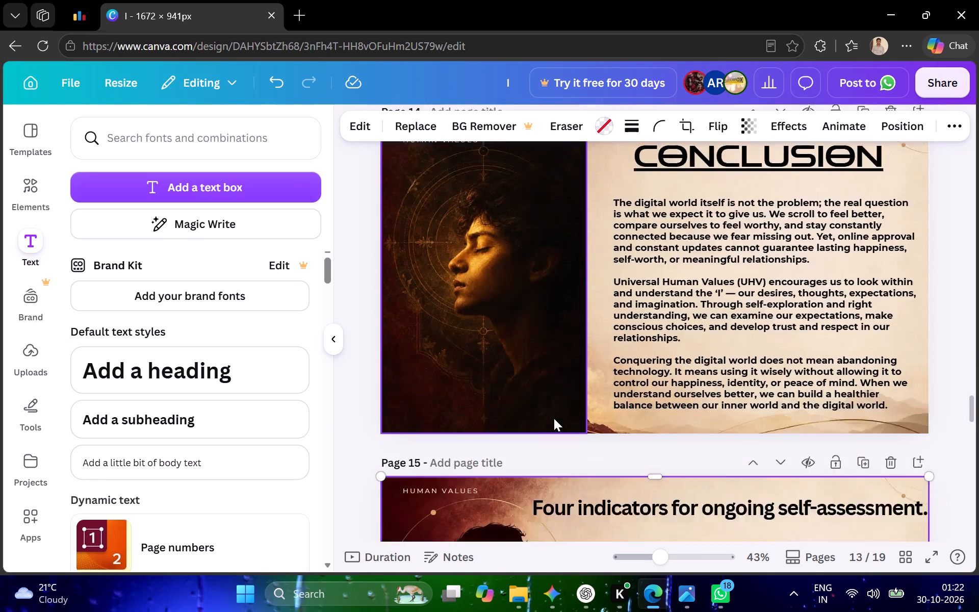
scroll(554, 418, "down", 7)
scroll(553, 421, "up", 10)
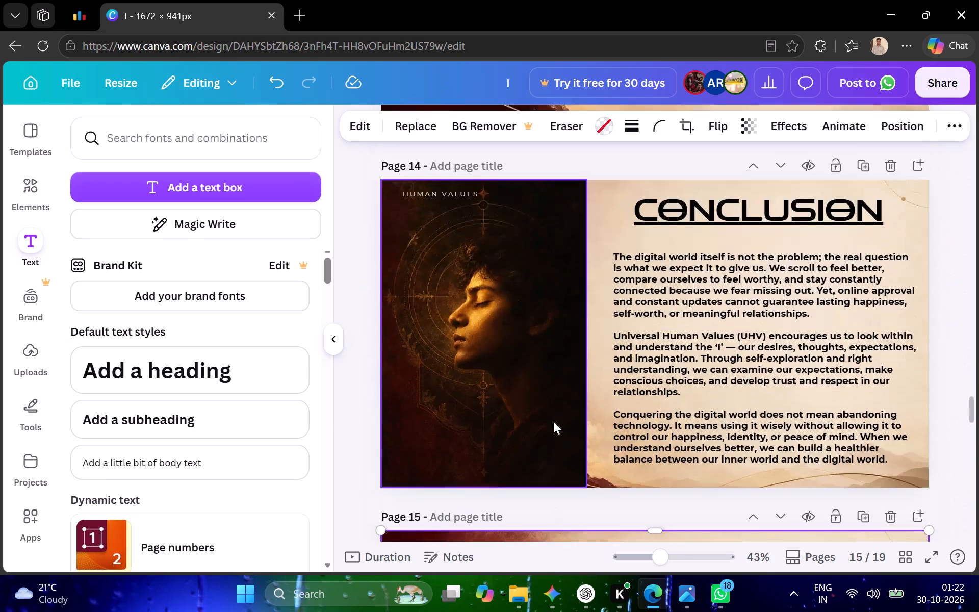
scroll(553, 421, "up", 2)
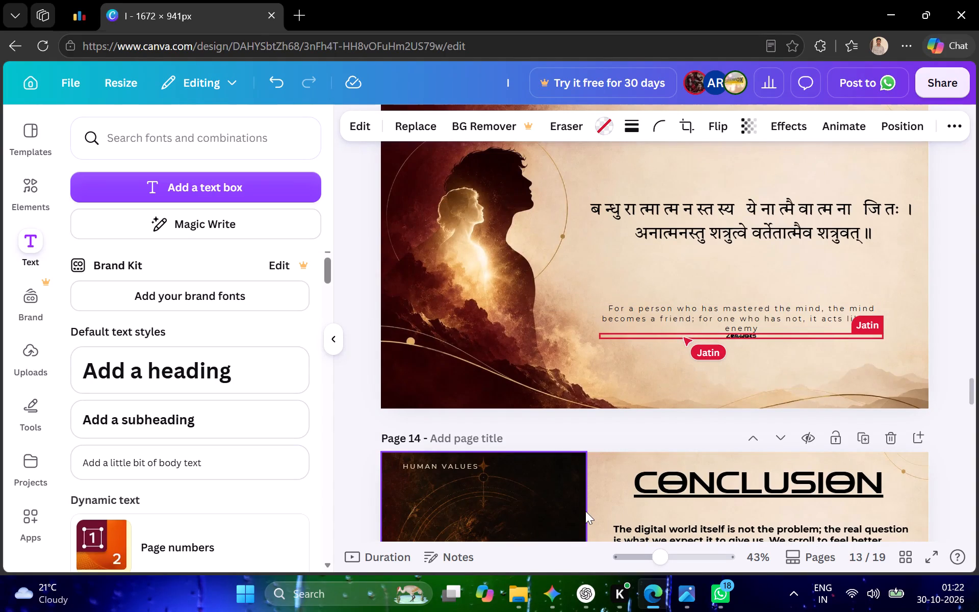
scroll(585, 511, "up", 3)
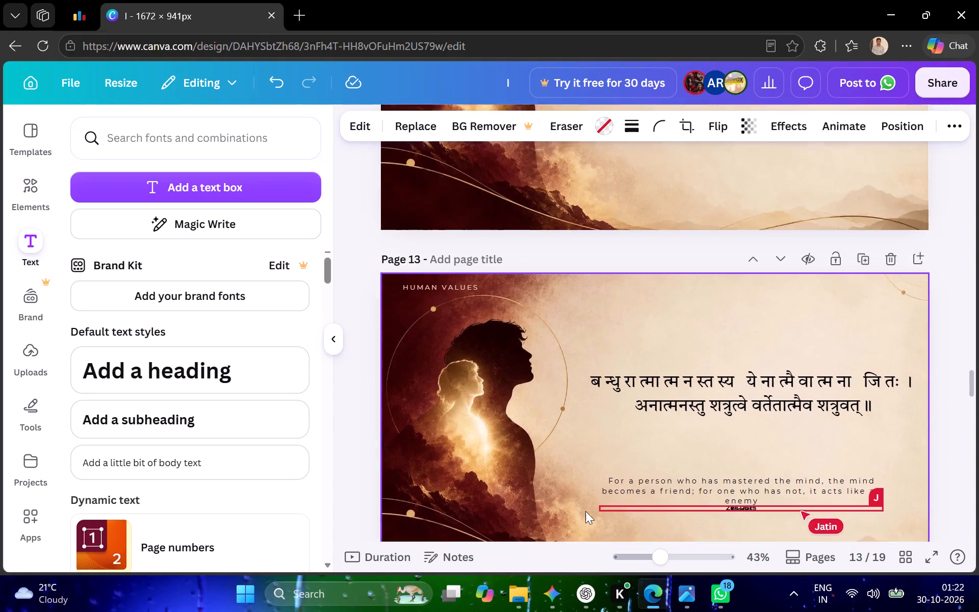
scroll(585, 511, "up", 8)
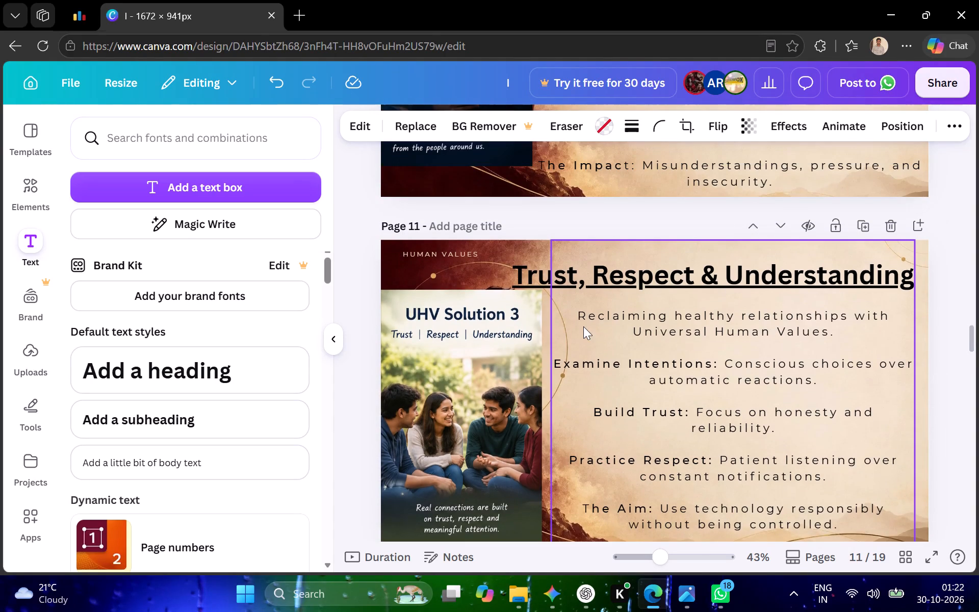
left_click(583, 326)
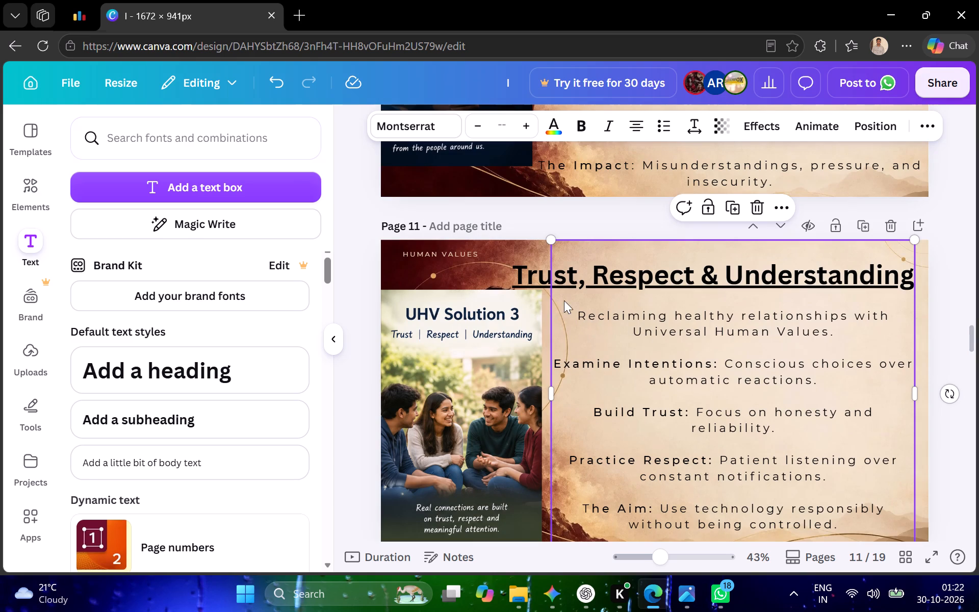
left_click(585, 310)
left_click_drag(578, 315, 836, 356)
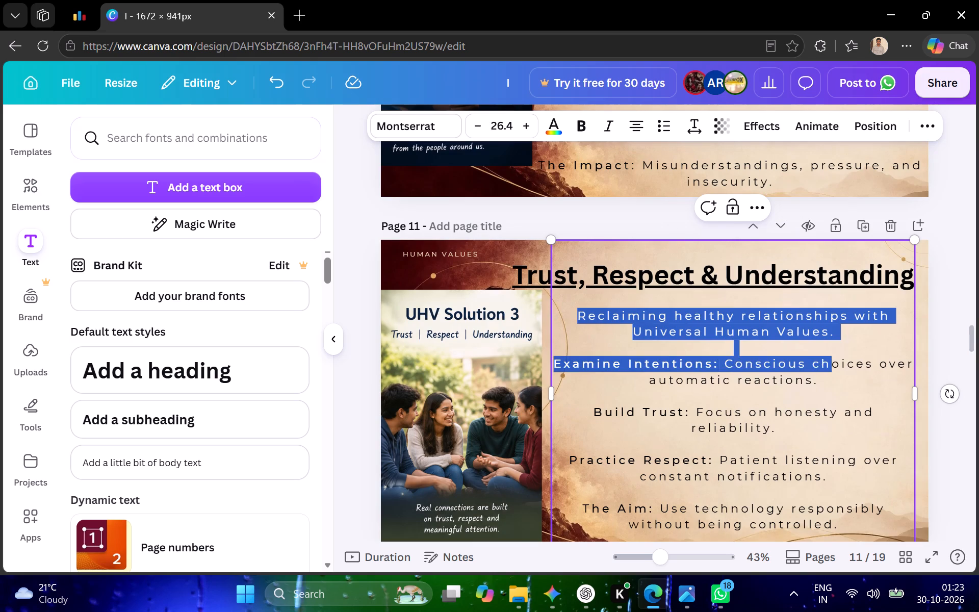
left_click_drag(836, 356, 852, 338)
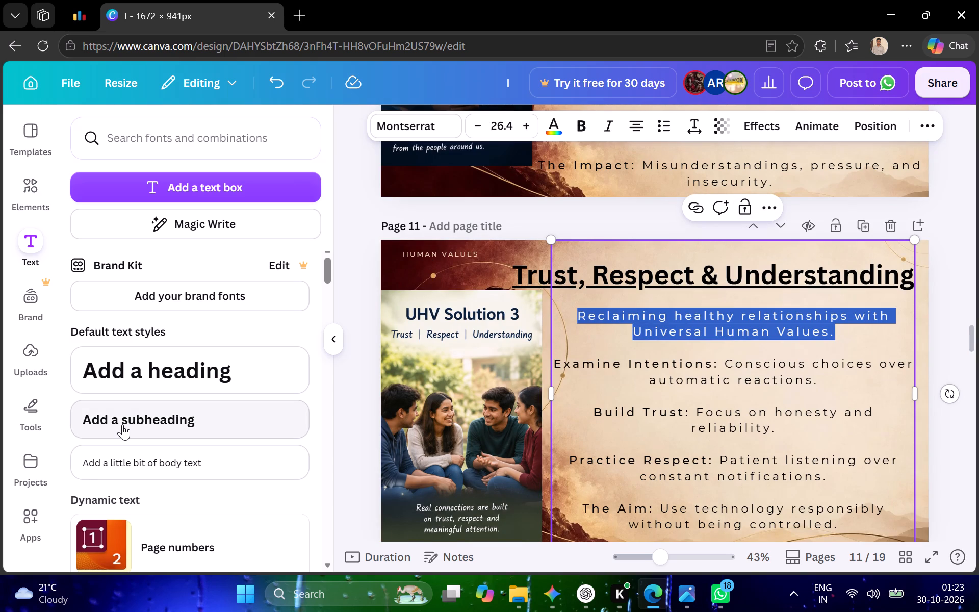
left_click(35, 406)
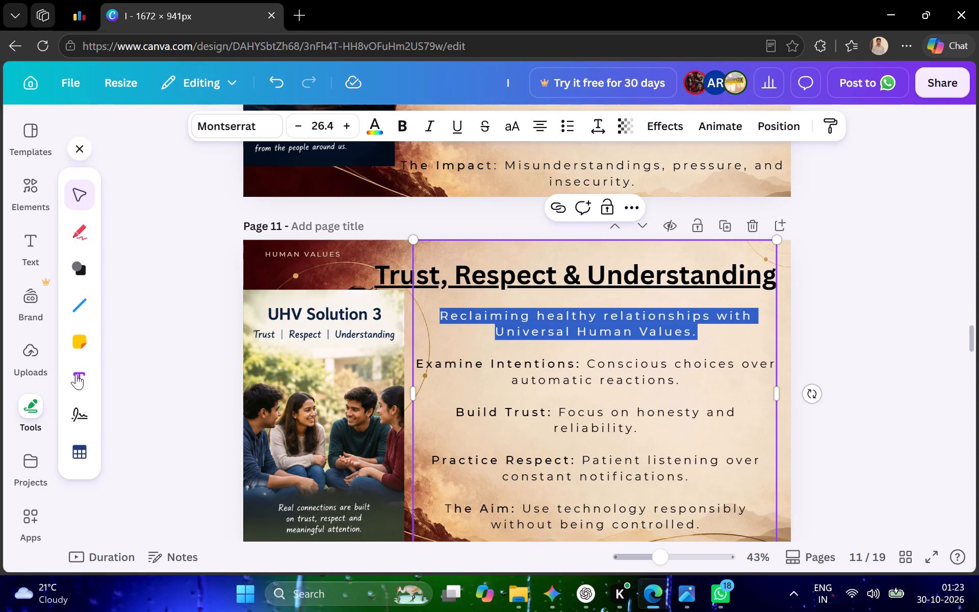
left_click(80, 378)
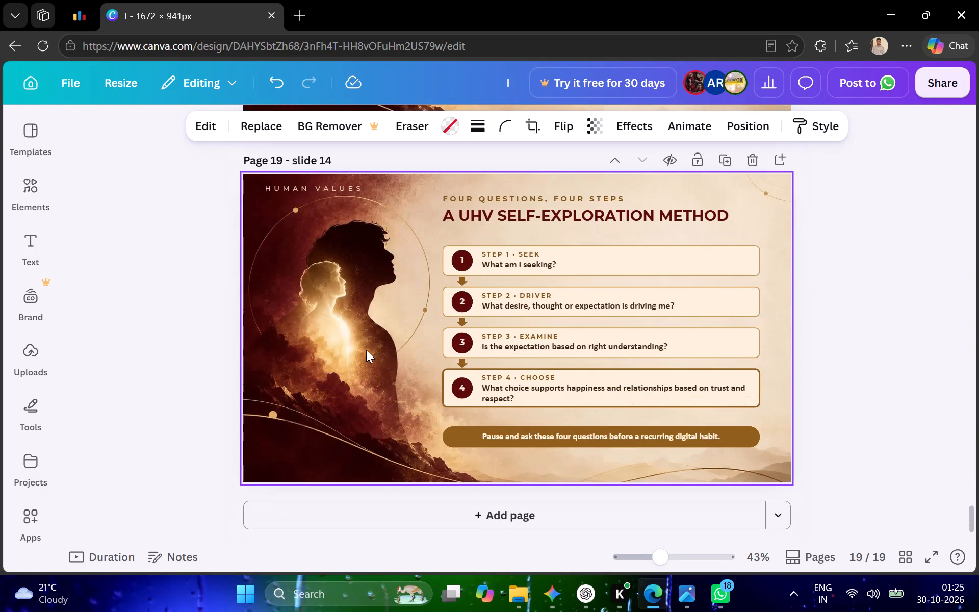
scroll(366, 350, "up", 19)
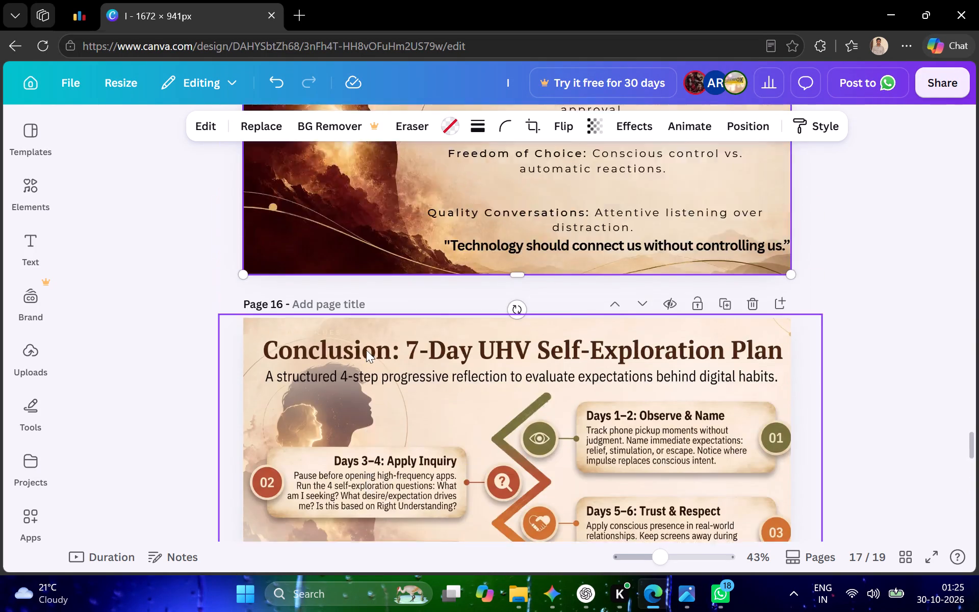
scroll(366, 350, "up", 15)
scroll(363, 340, "down", 7)
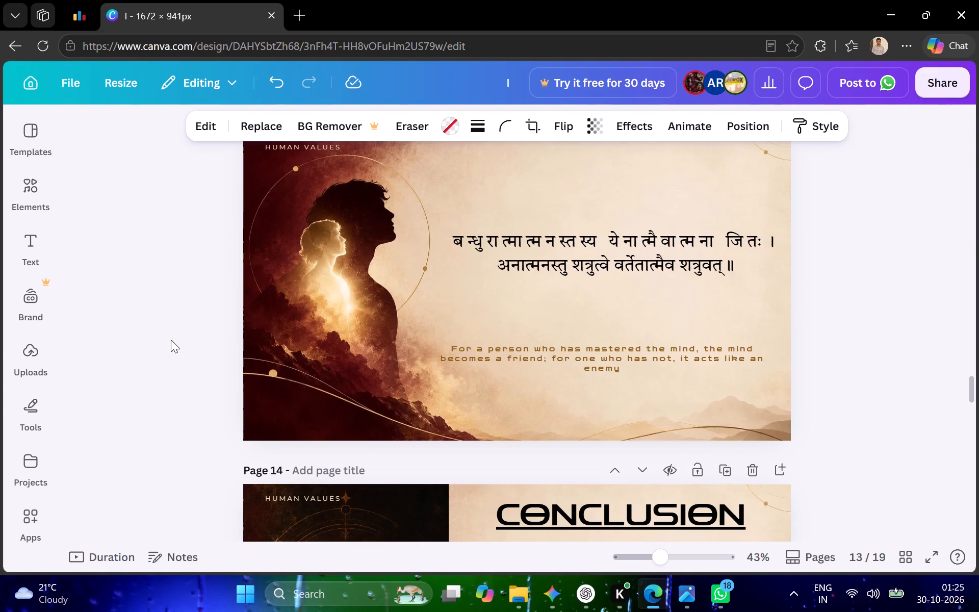
scroll(171, 340, "up", 11)
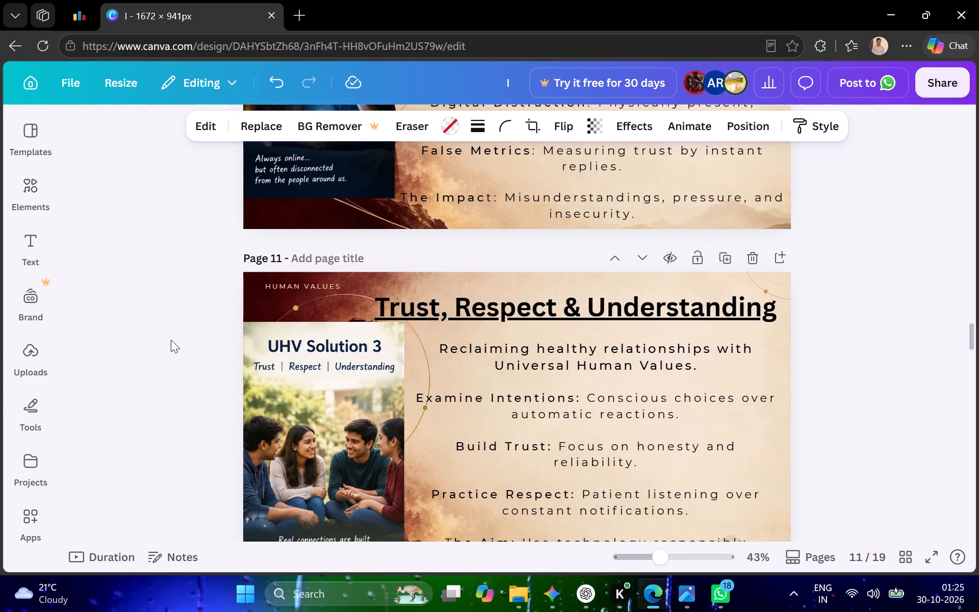
scroll(171, 340, "down", 2)
Set the letter spacing of the entire body text under "FOMO & Relationship Quality" on page 10 to 23.
scroll(171, 340, "up", 6)
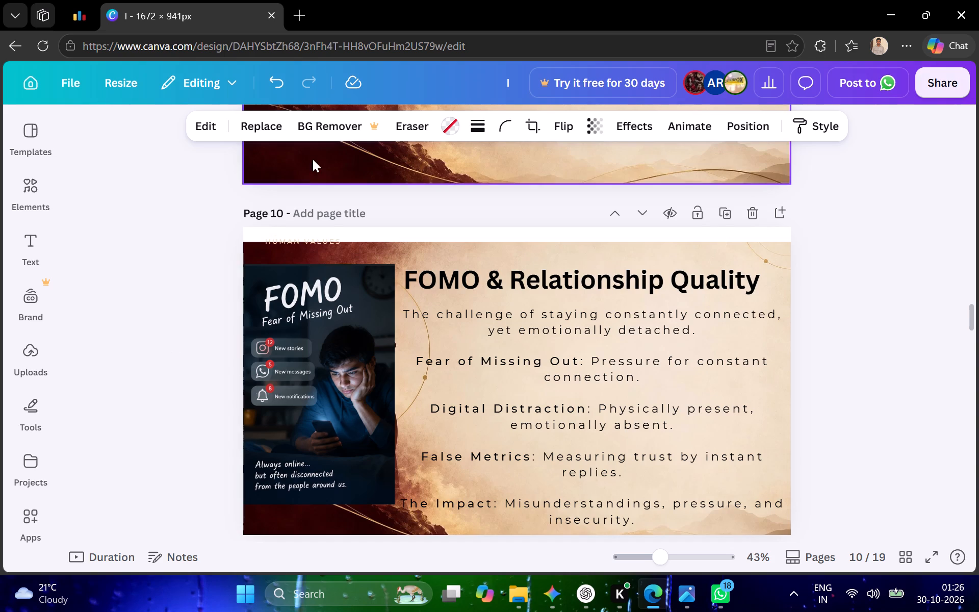
left_click(416, 319)
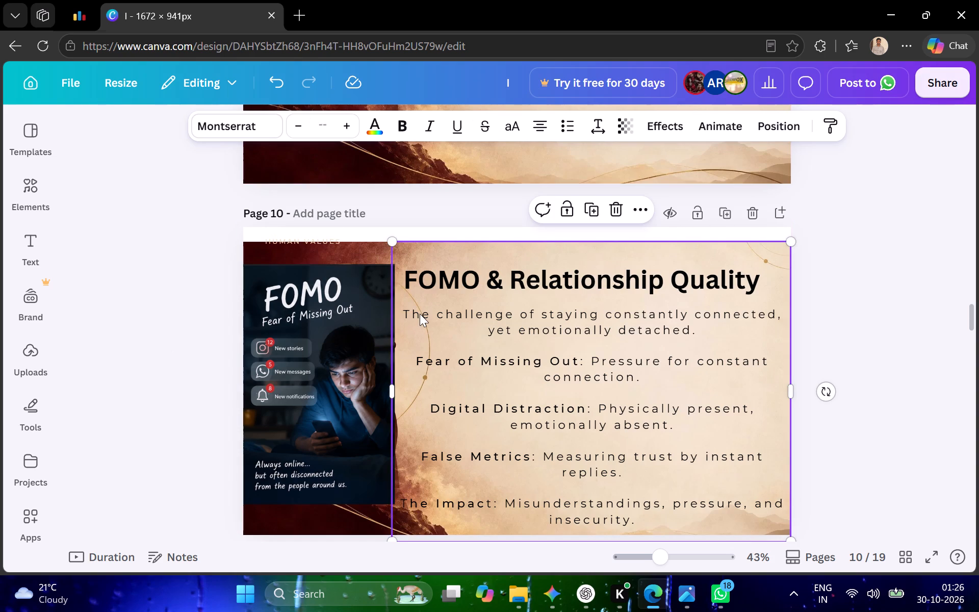
left_click(408, 308)
left_click_drag(404, 312, 515, 416)
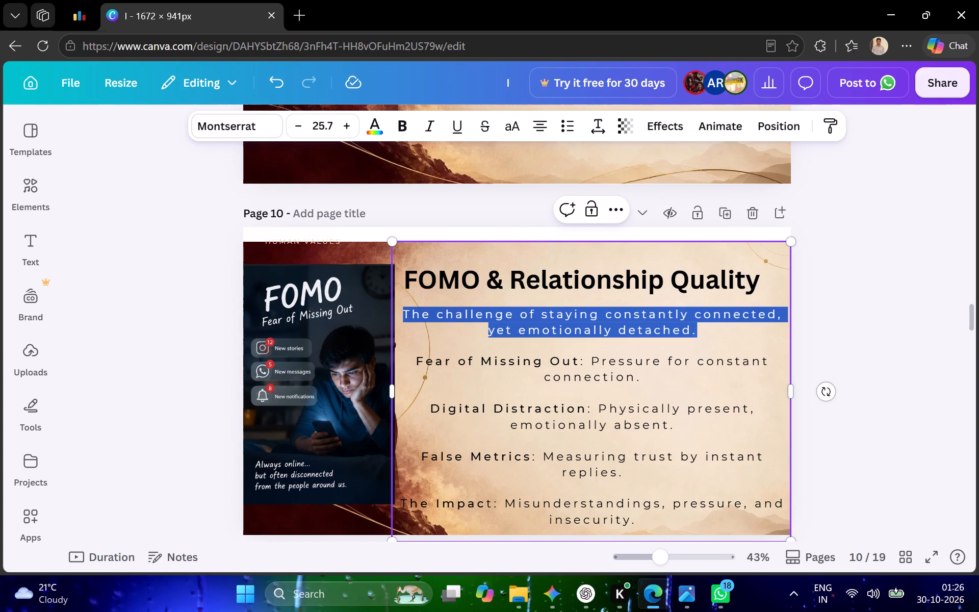
left_click_drag(515, 416, 630, 517)
scroll(633, 522, "down", 1)
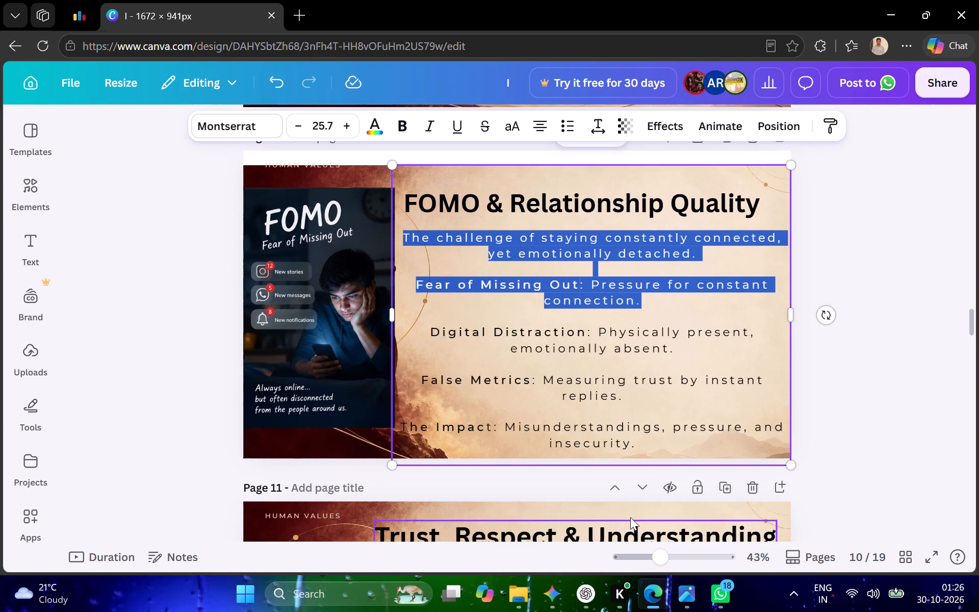
left_click_drag(630, 517, 626, 451)
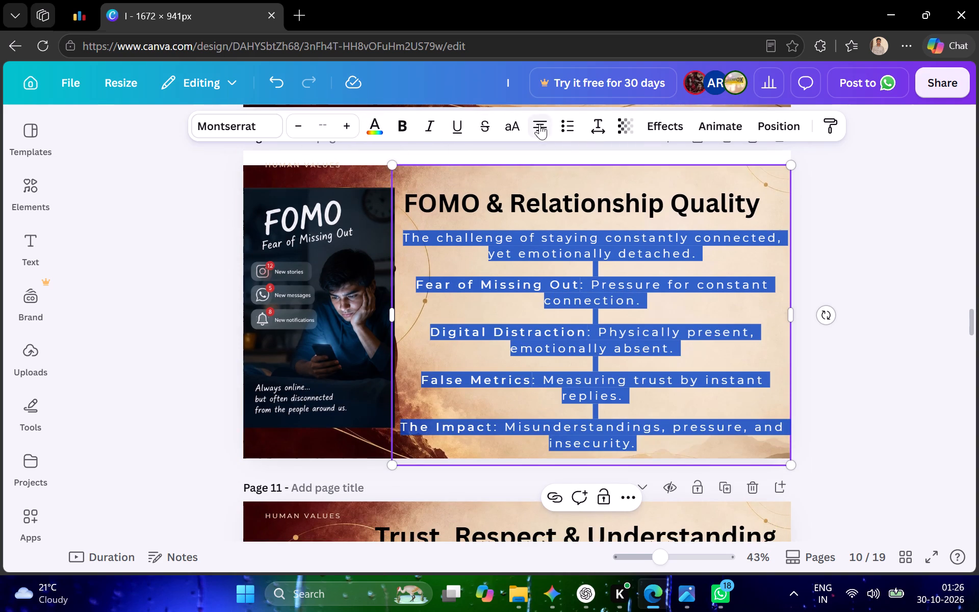
left_click(598, 125)
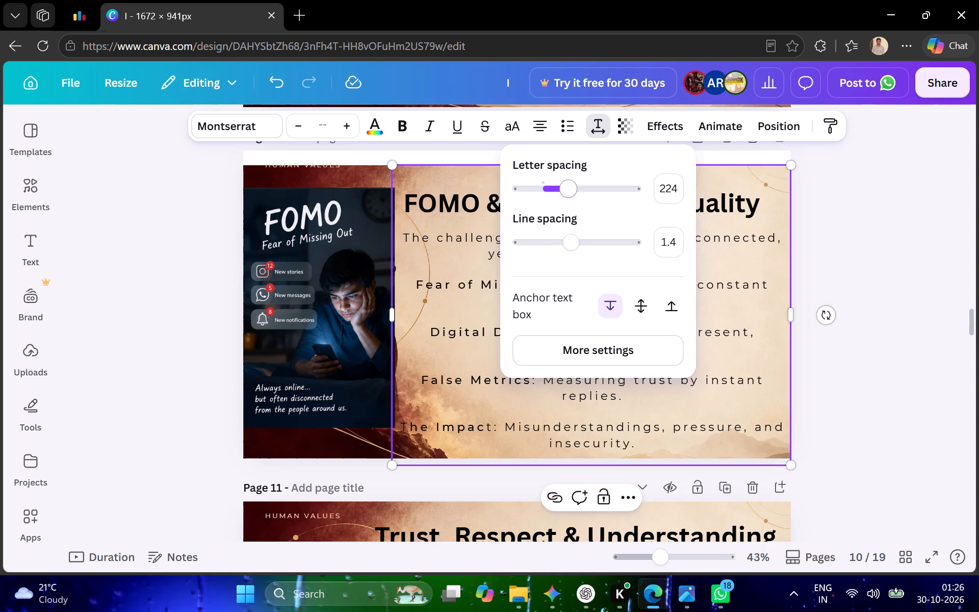
left_click_drag(571, 193, 548, 202)
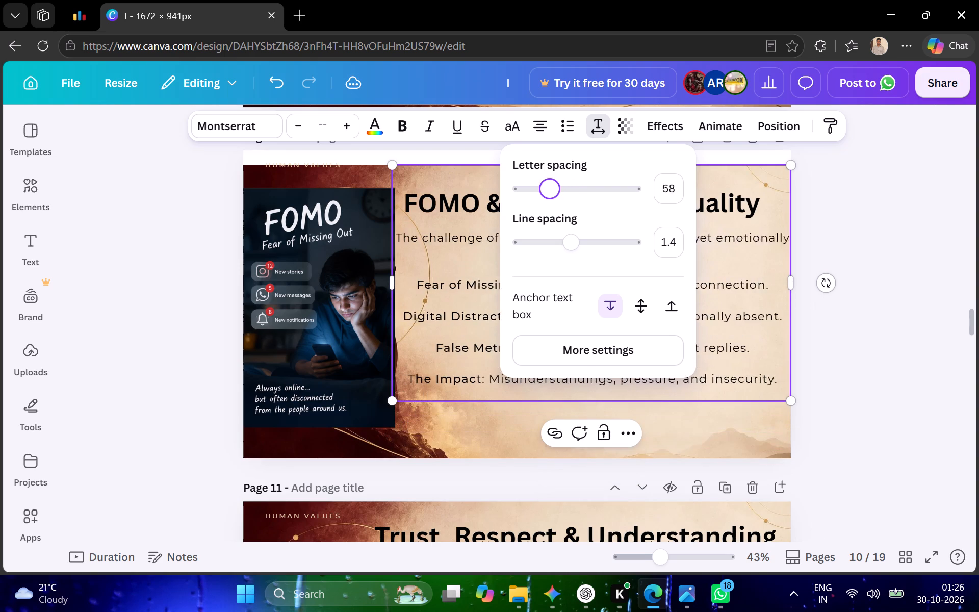
left_click_drag(548, 202, 544, 202)
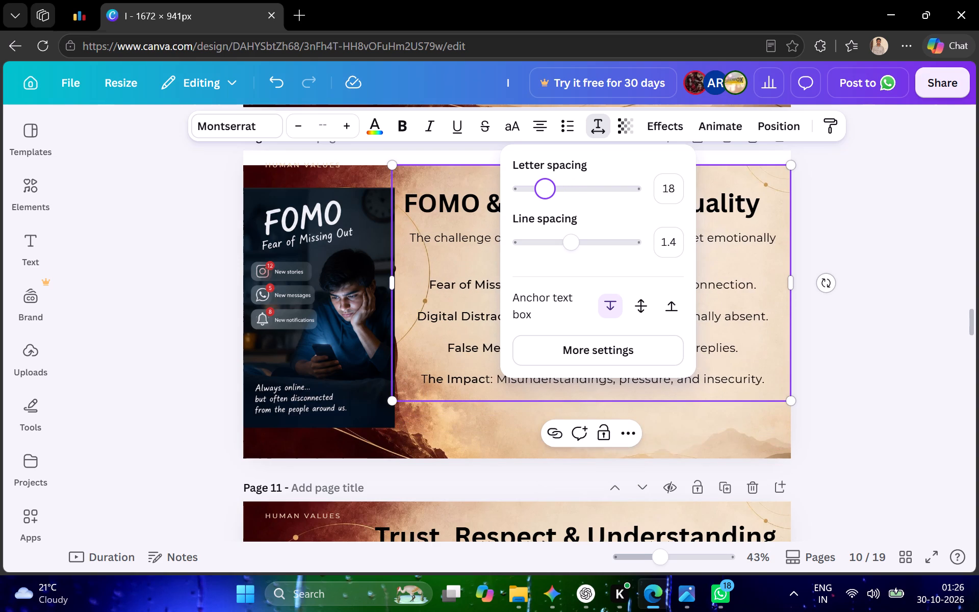
left_click_drag(544, 202, 545, 202)
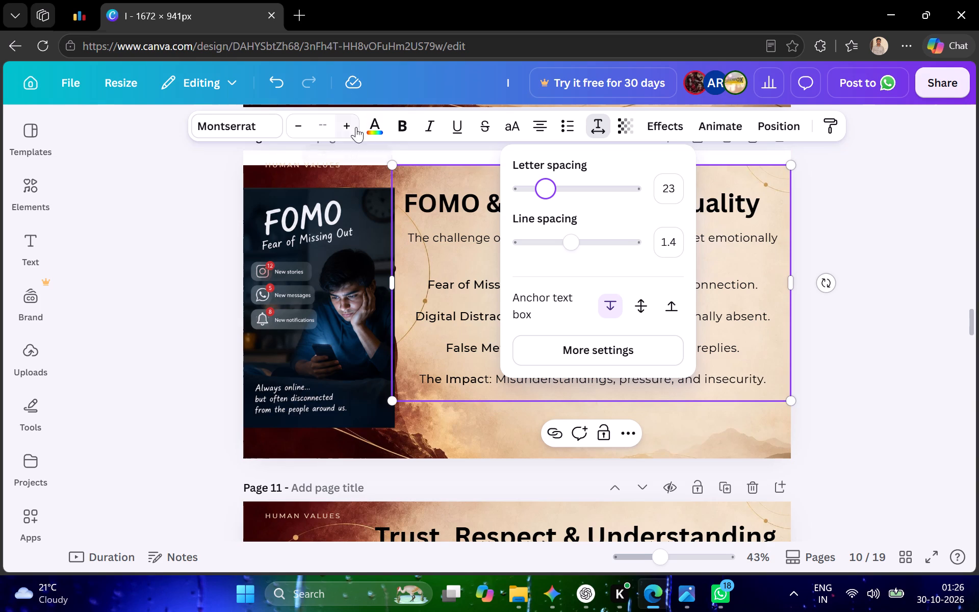
Increase the font size of all body text on page 10 by four increments, reaching 30.7 for the closing "The Impact" point.
left_click(344, 123)
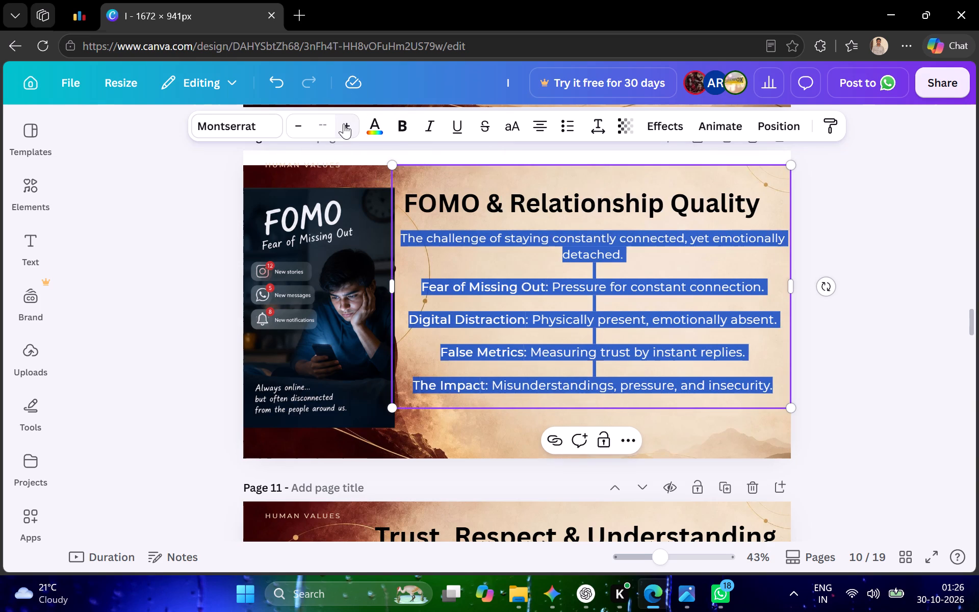
left_click(344, 123)
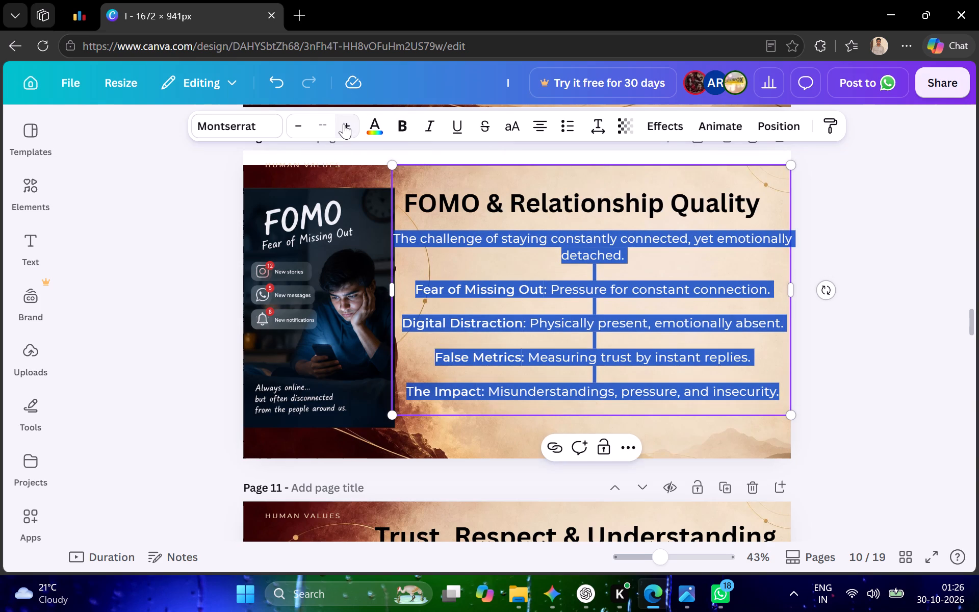
left_click(344, 123)
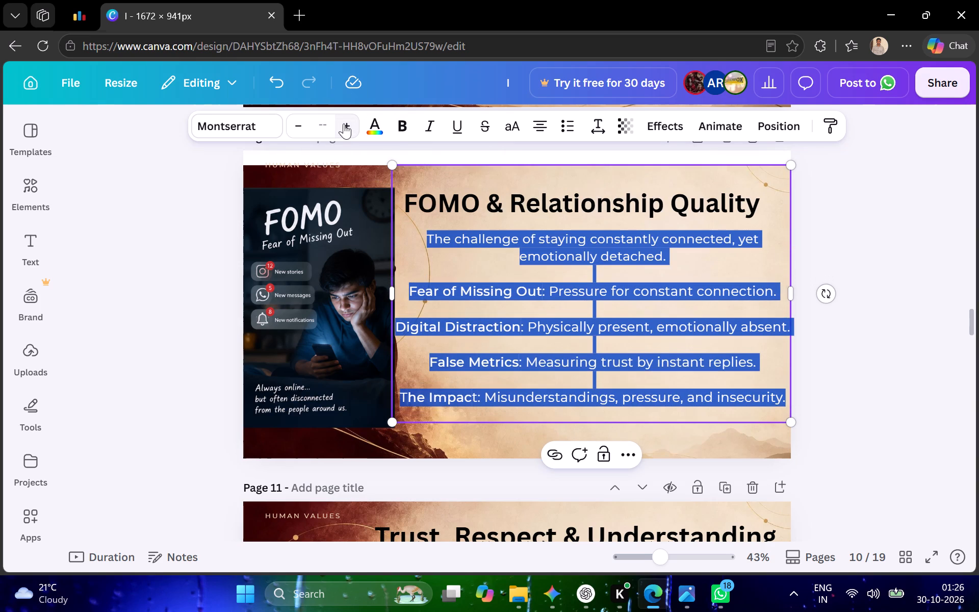
left_click(344, 123)
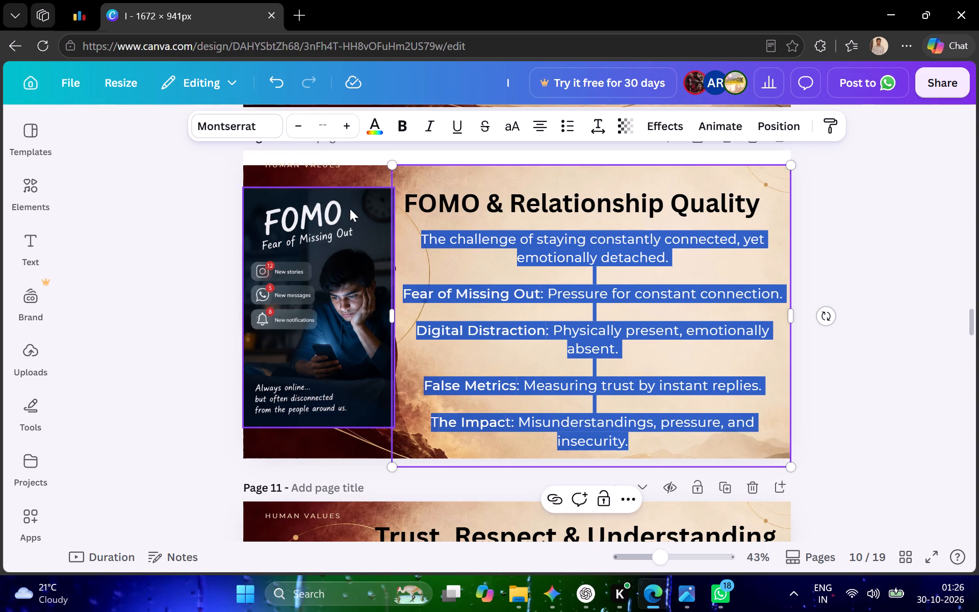
left_click(347, 243)
left_click(424, 251)
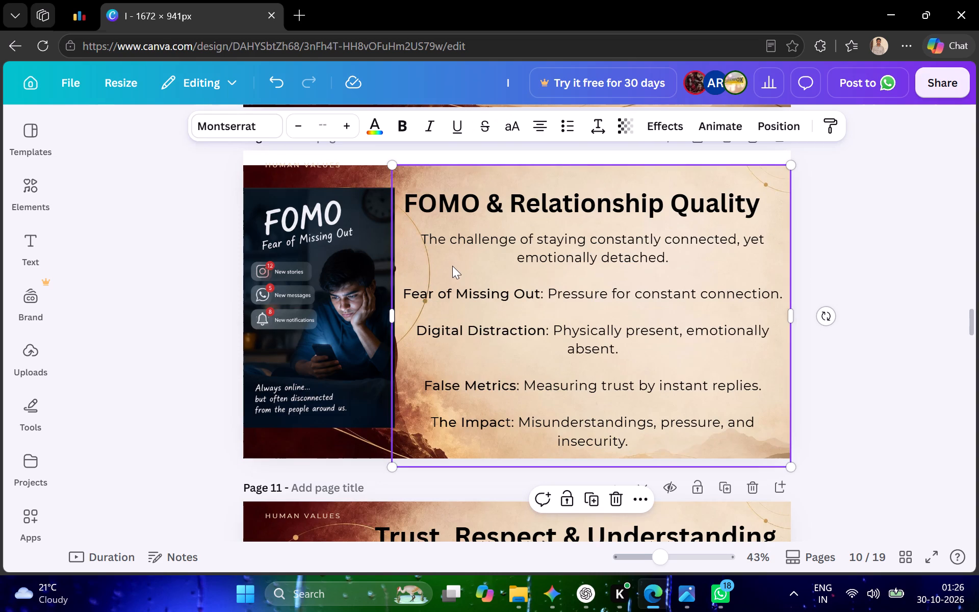
left_click(703, 444)
Review the slides from page 10 back to page 1 and forward again to page 10, checking their text and layout.
scroll(507, 341, "up", 15)
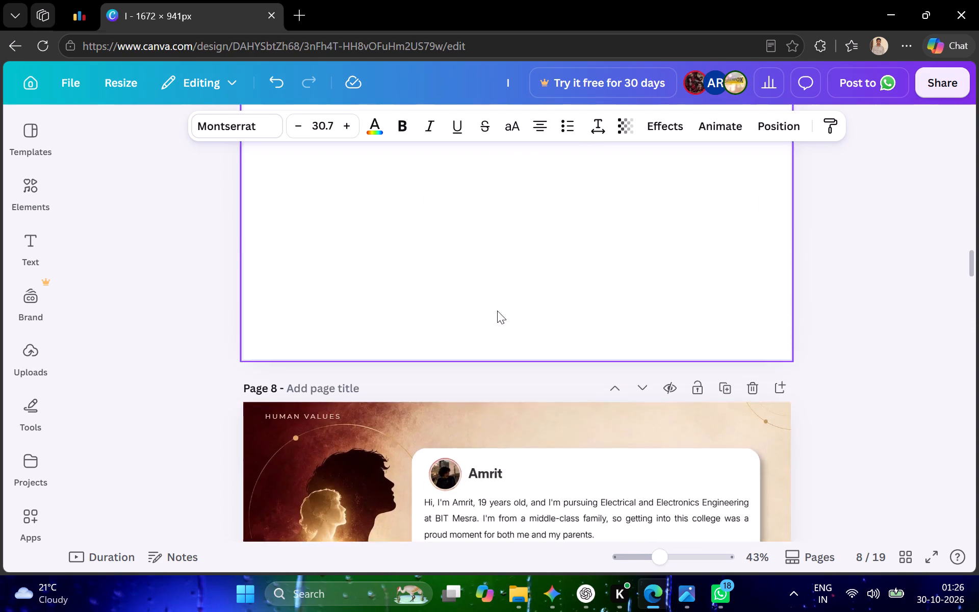
scroll(496, 307, "up", 10)
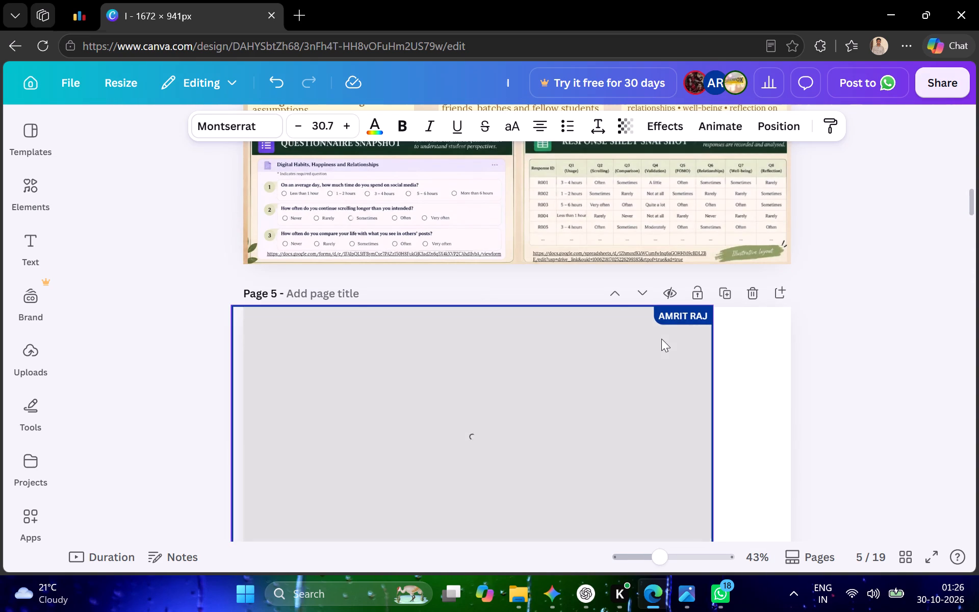
scroll(960, 397, "up", 1)
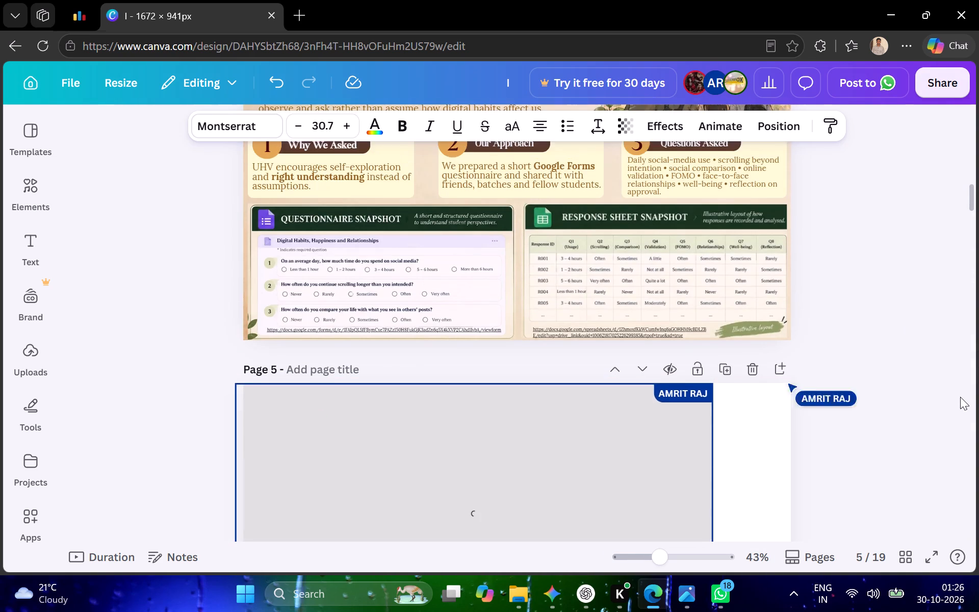
scroll(960, 397, "up", 3)
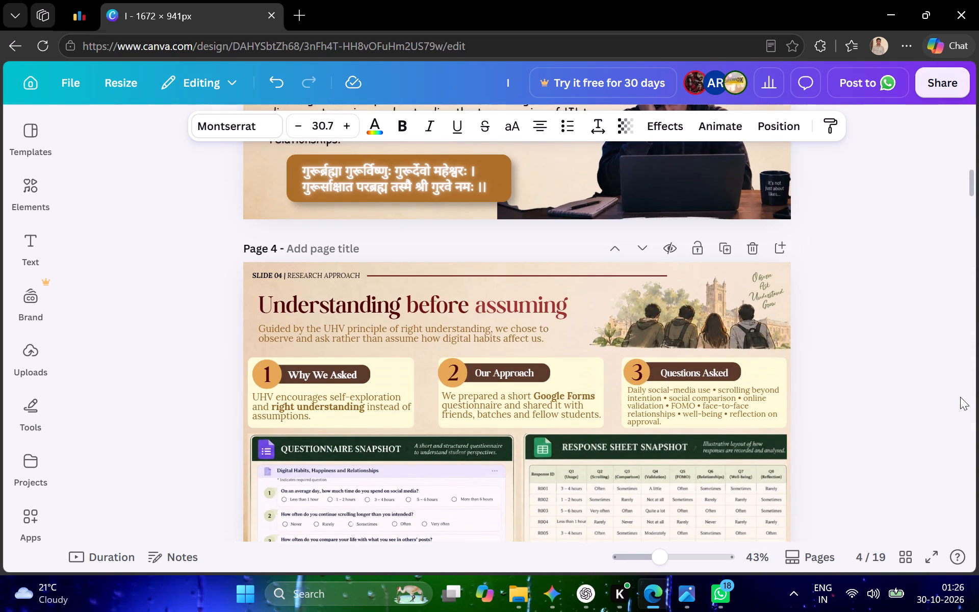
scroll(960, 397, "up", 3)
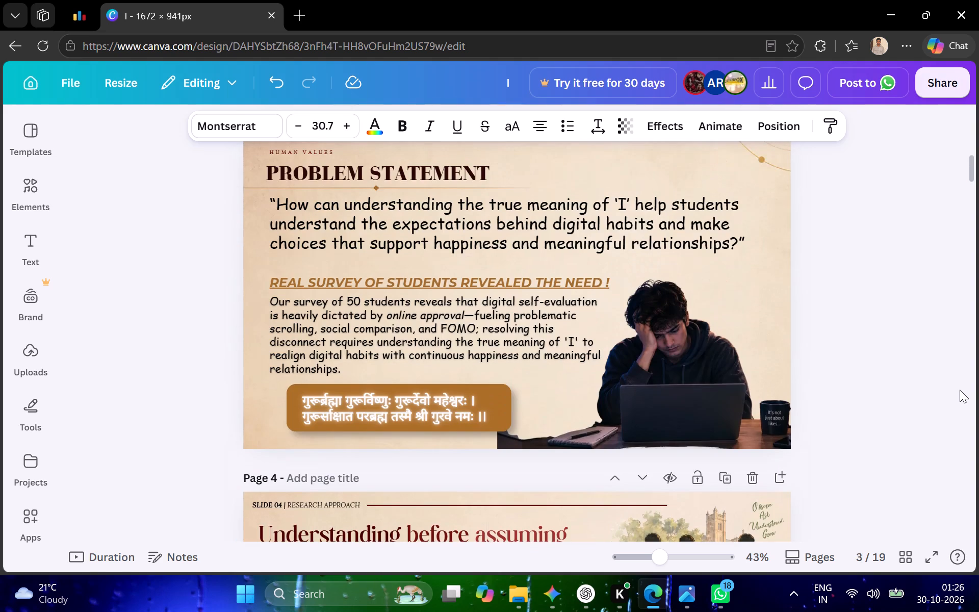
scroll(960, 390, "up", 13)
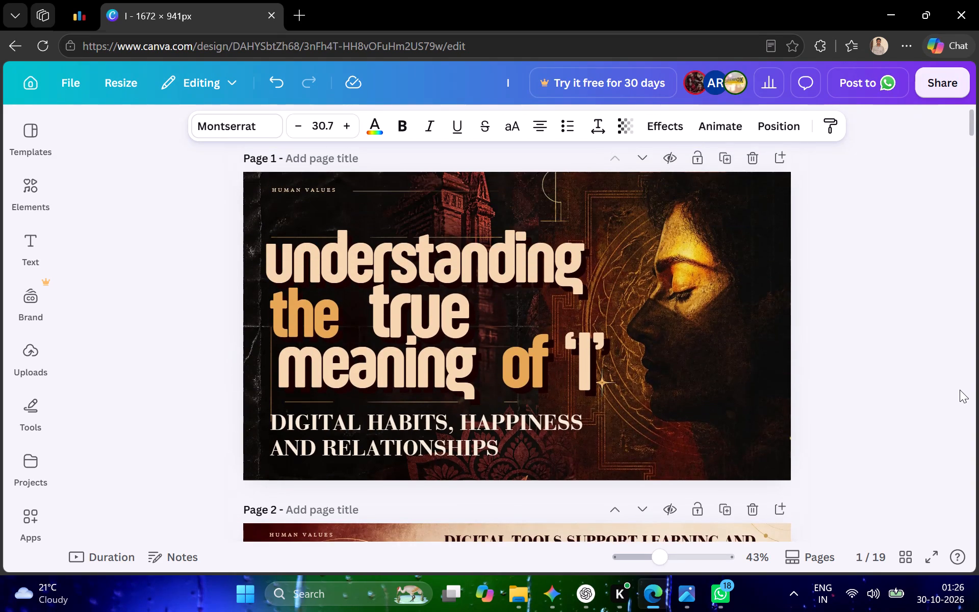
scroll(978, 413, "down", 6)
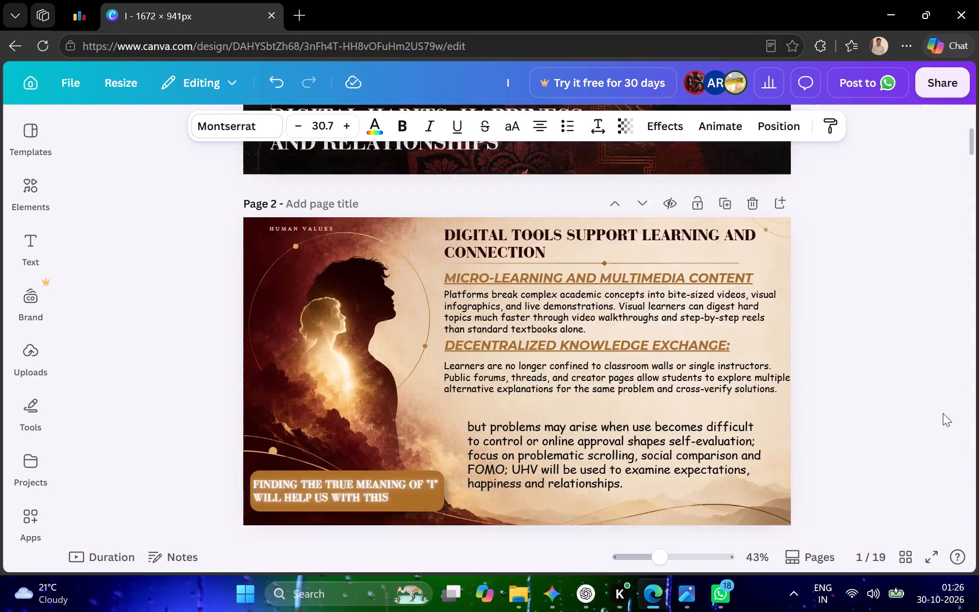
scroll(943, 413, "down", 18)
scroll(924, 402, "up", 6)
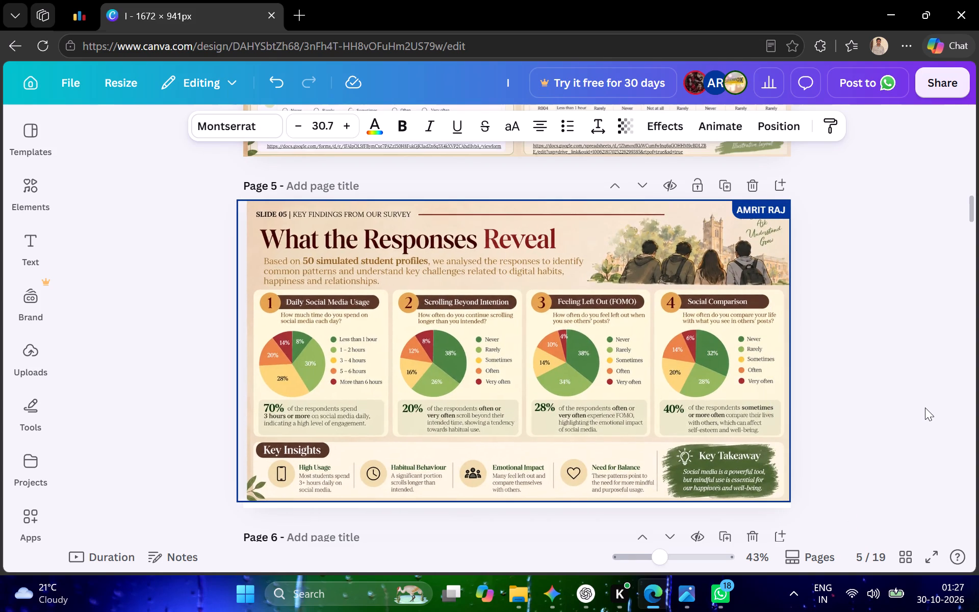
scroll(925, 407, "down", 14)
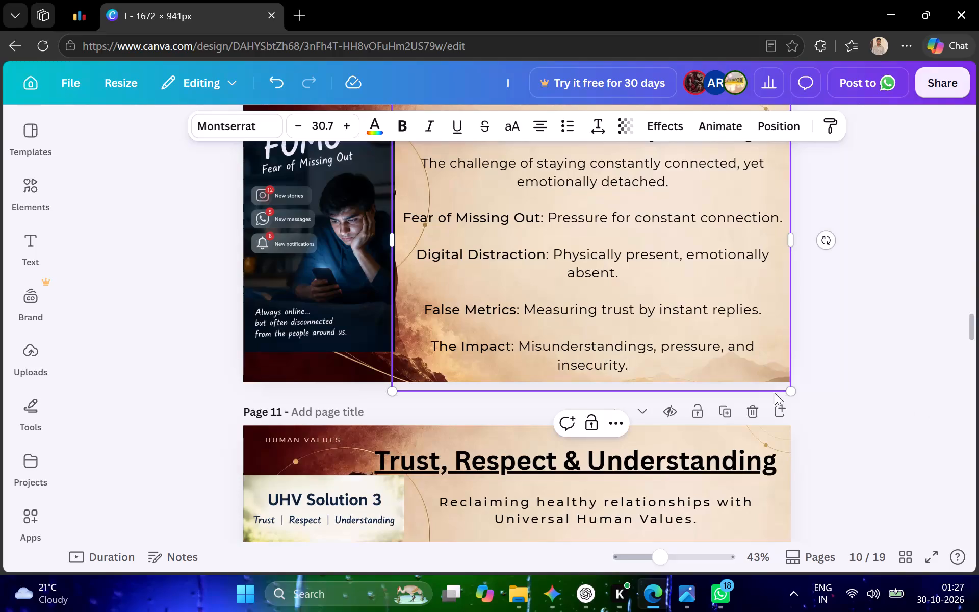
Make the opening sentence "The challenge of staying constantly connected, yet emotionally detached." on page 10 bold.
left_click(303, 371)
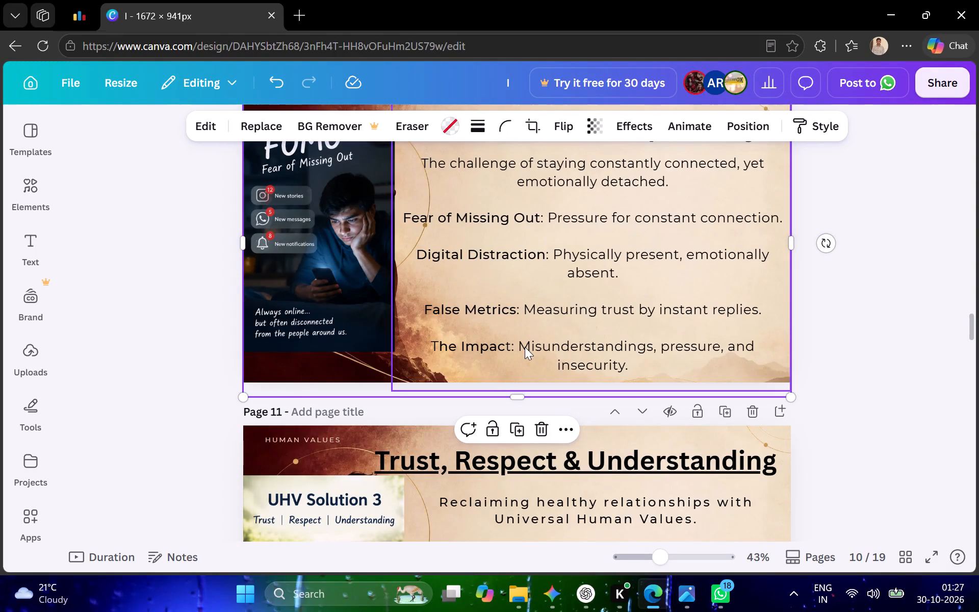
left_click(525, 347)
scroll(473, 287, "up", 3)
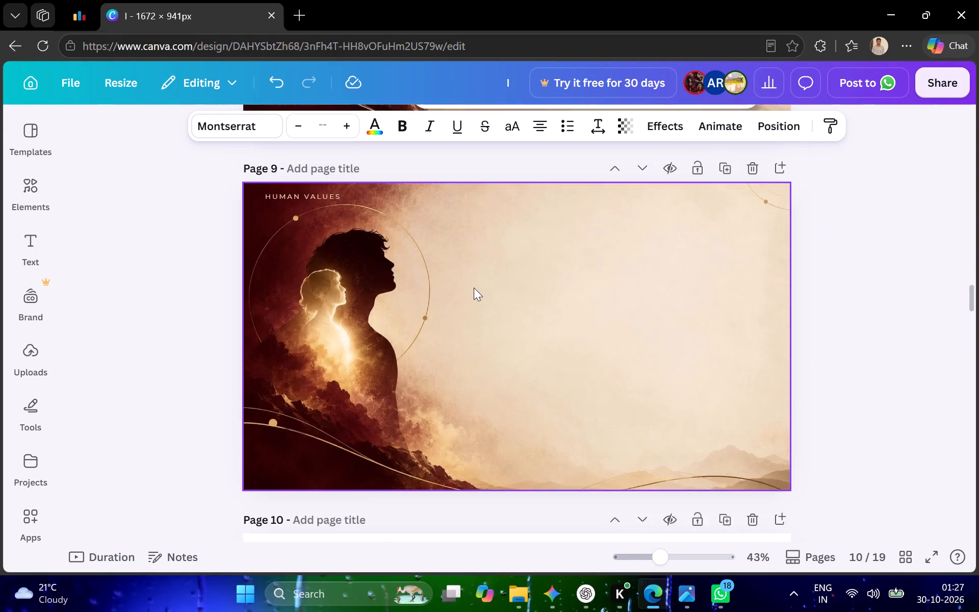
scroll(474, 289, "down", 3)
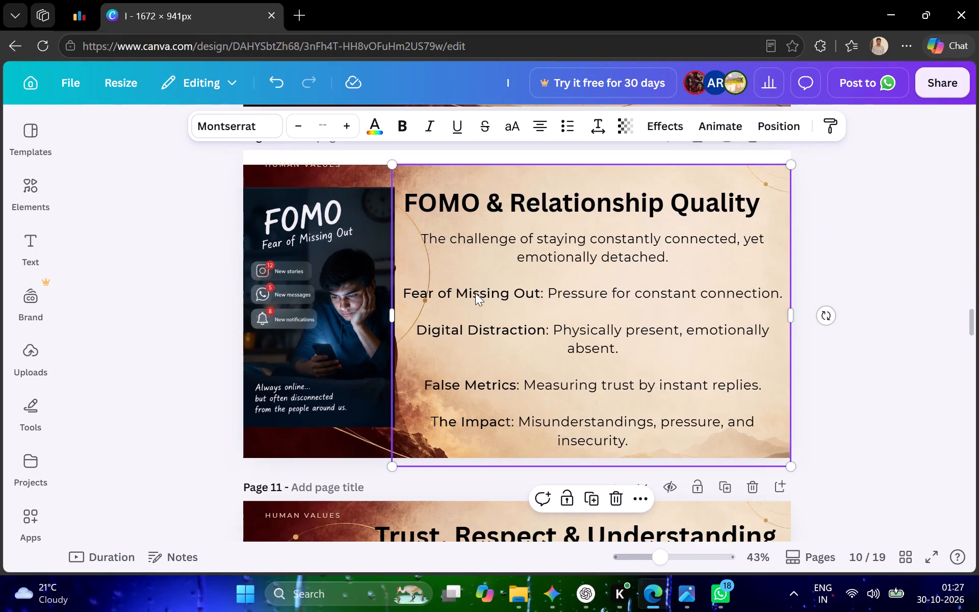
left_click(426, 238)
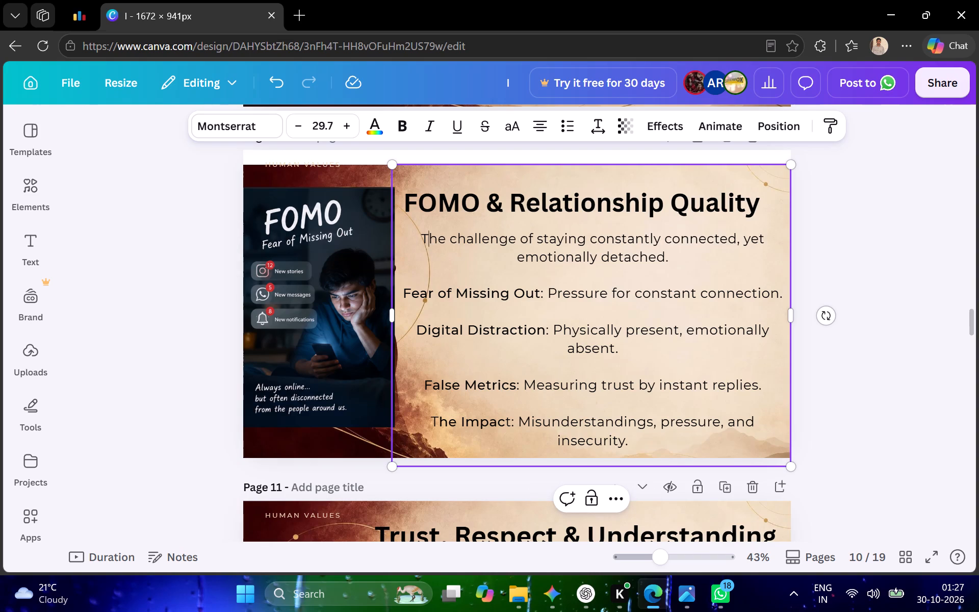
left_click_drag(419, 237, 669, 258)
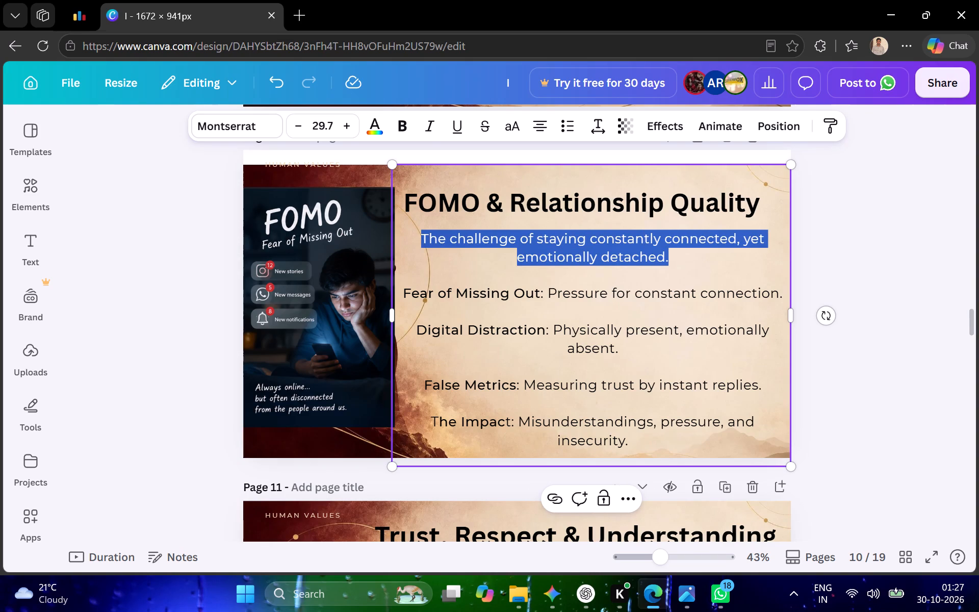
left_click(402, 123)
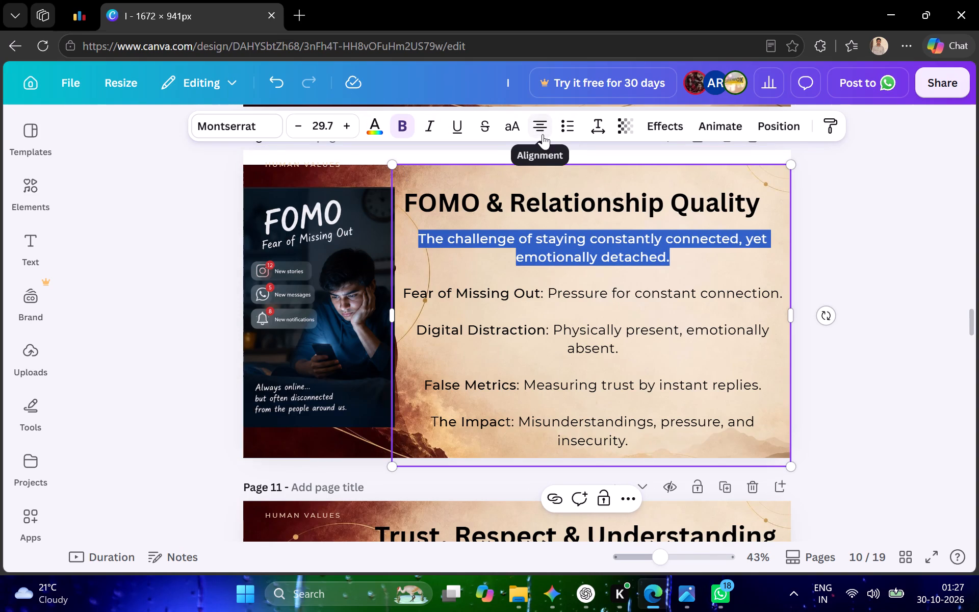
left_click(589, 127)
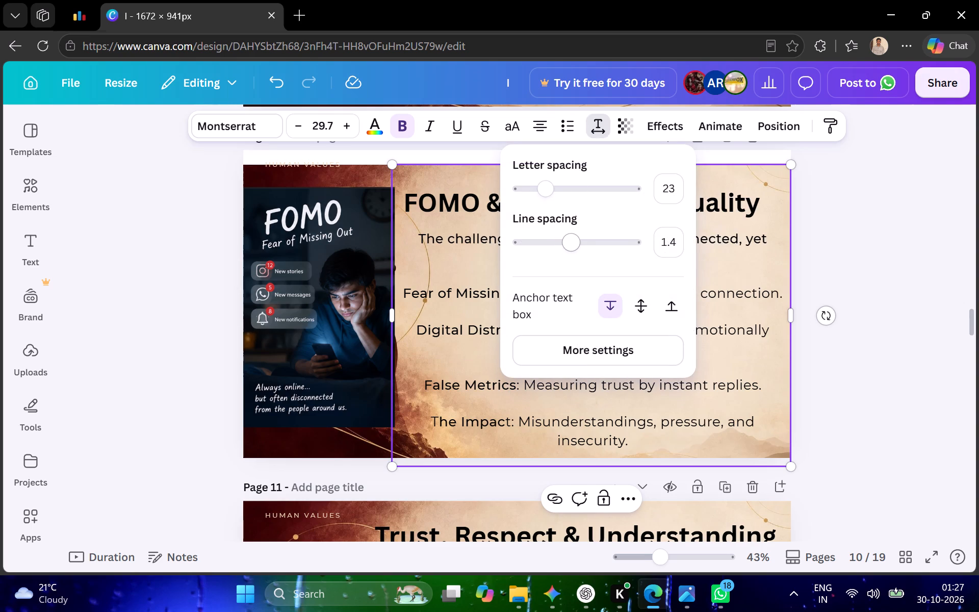
left_click_drag(569, 242, 562, 241)
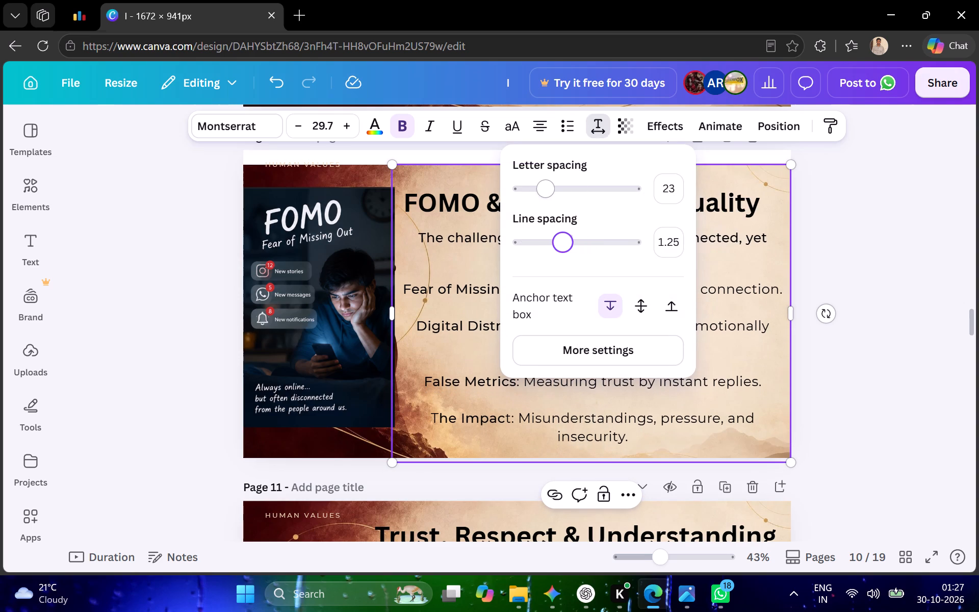
left_click_drag(541, 186, 539, 187)
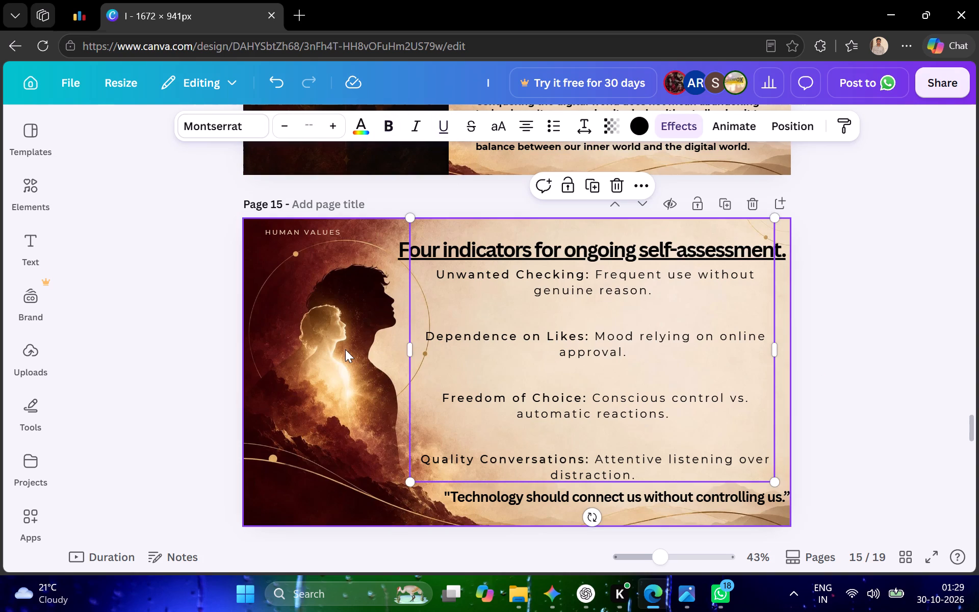
Review the slides between pages 10 and 16, comparing their headings and body text with page 15.
left_click(467, 279)
left_click(445, 273)
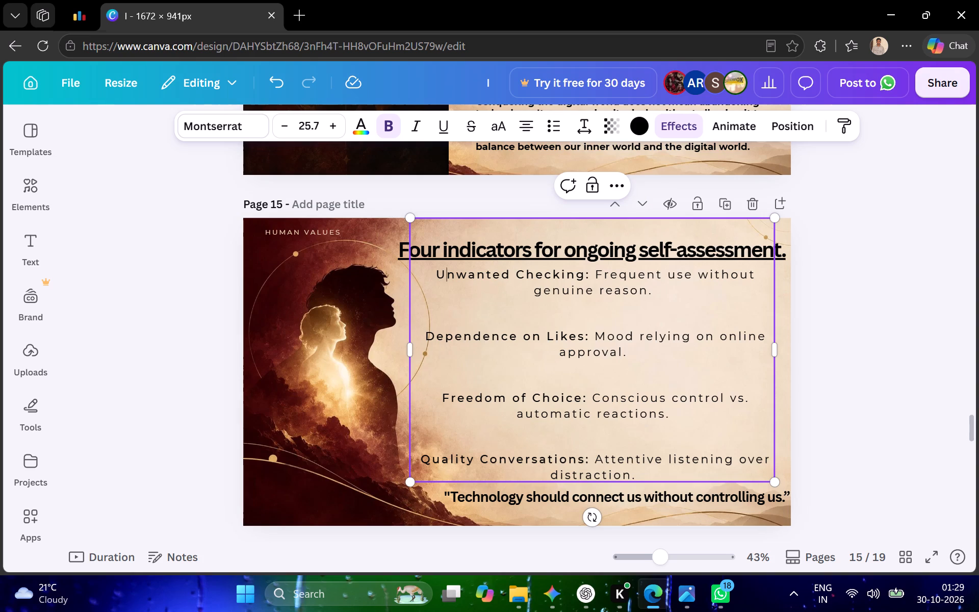
scroll(444, 283, "up", 7)
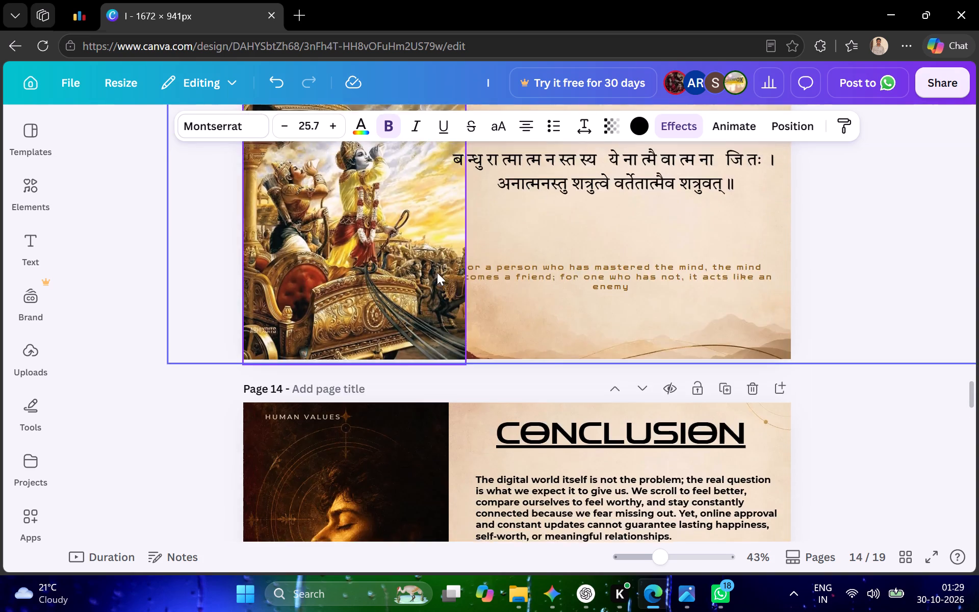
scroll(437, 273, "up", 10)
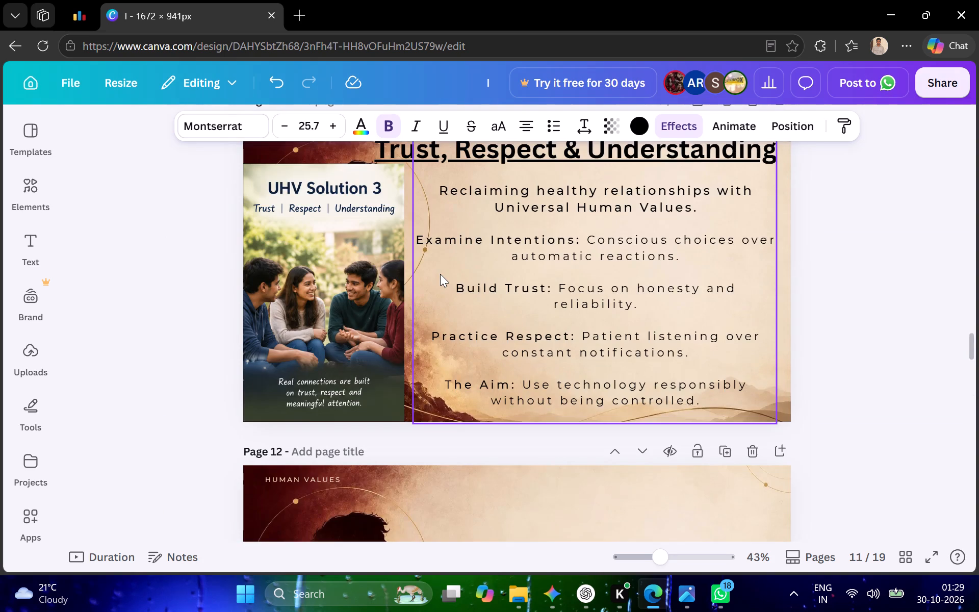
scroll(440, 274, "up", 4)
scroll(440, 269, "down", 3)
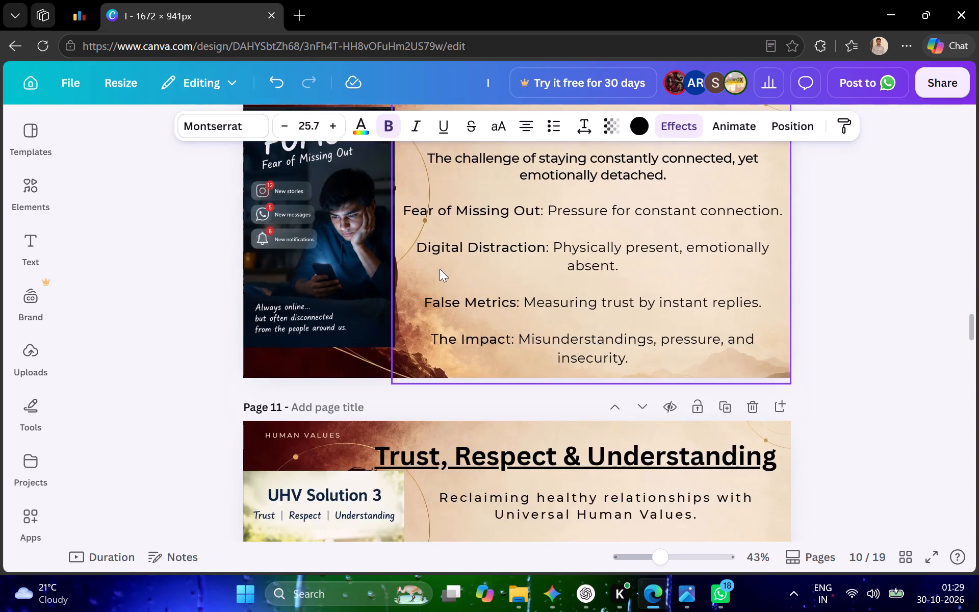
scroll(440, 269, "down", 15)
scroll(436, 279, "up", 2)
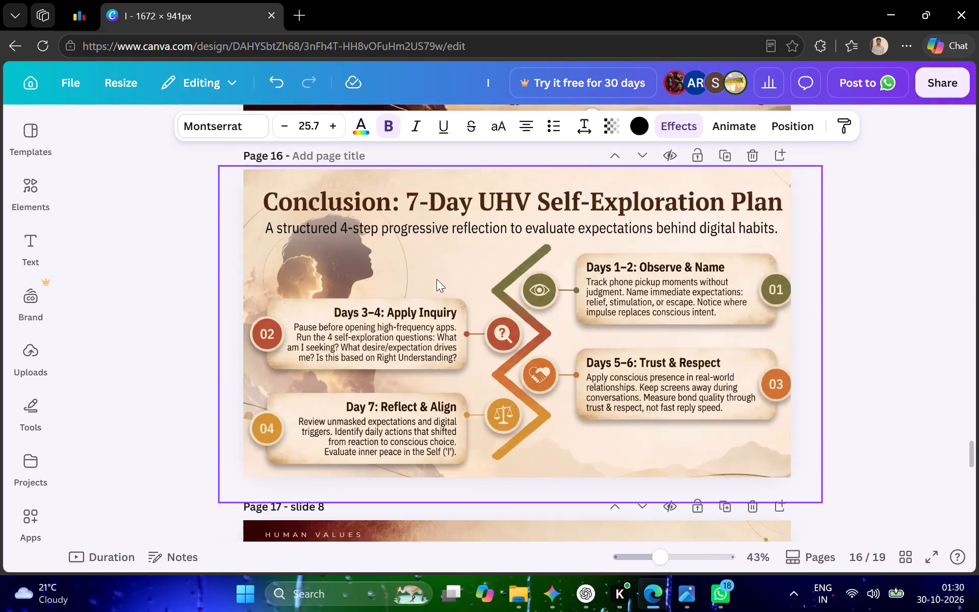
scroll(436, 279, "down", 4)
scroll(436, 279, "up", 8)
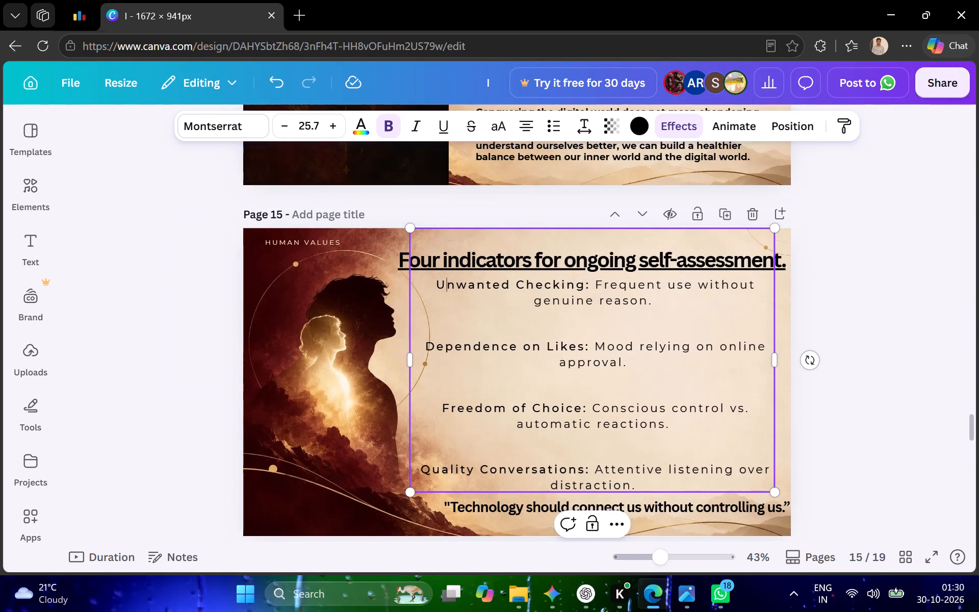
Set the font size of the labels "Unwanted Checking:" and "Dependence on Likes:" on page 15 to 26.7.
left_click_drag(437, 285, 591, 287)
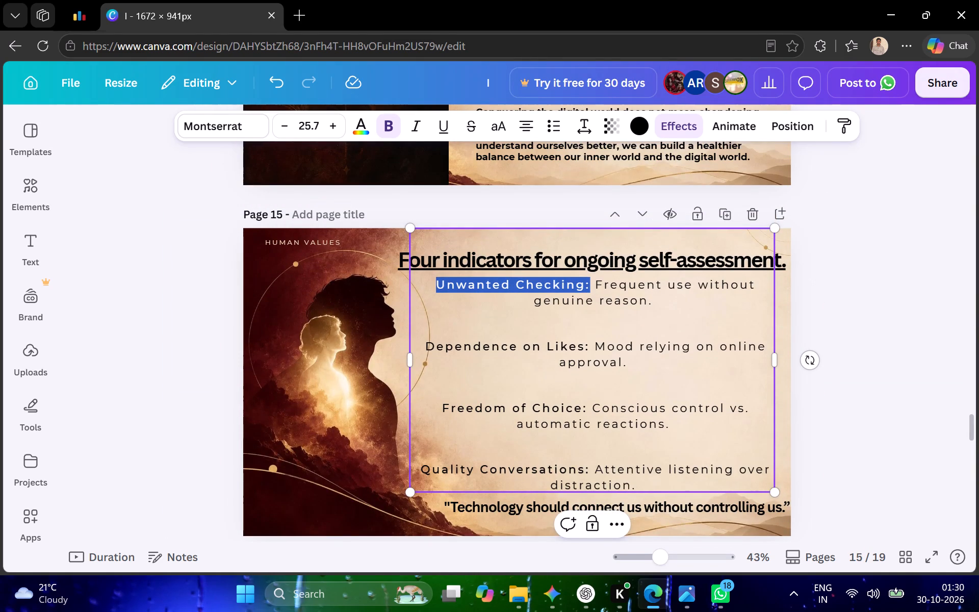
left_click_drag(591, 287, 591, 287)
left_click(335, 131)
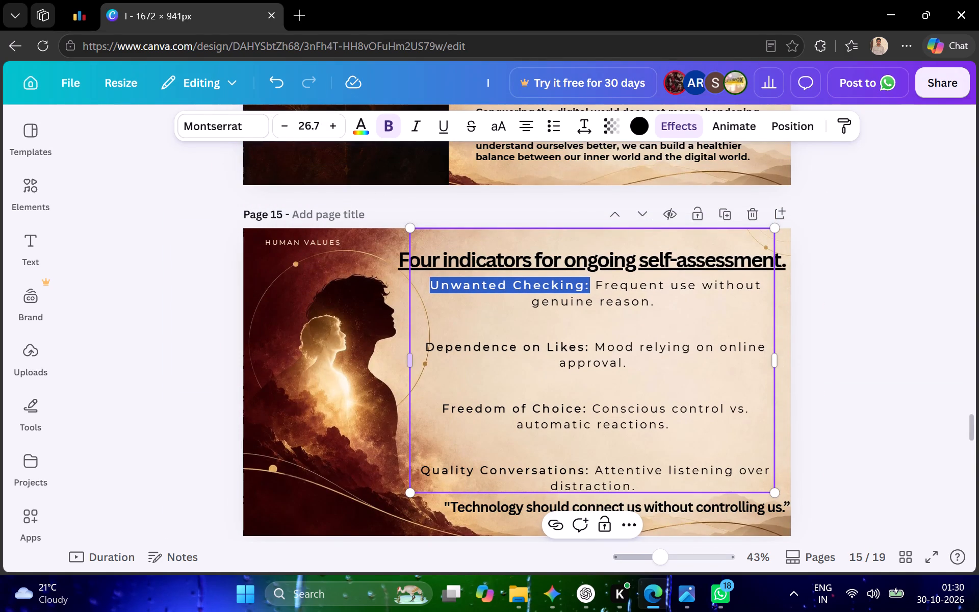
left_click_drag(423, 345, 589, 354)
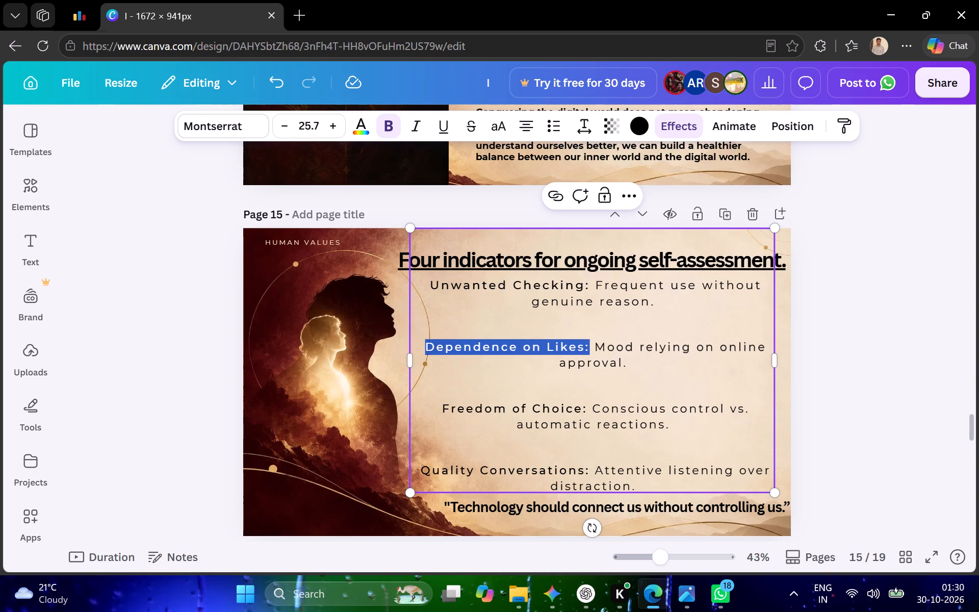
left_click(338, 124)
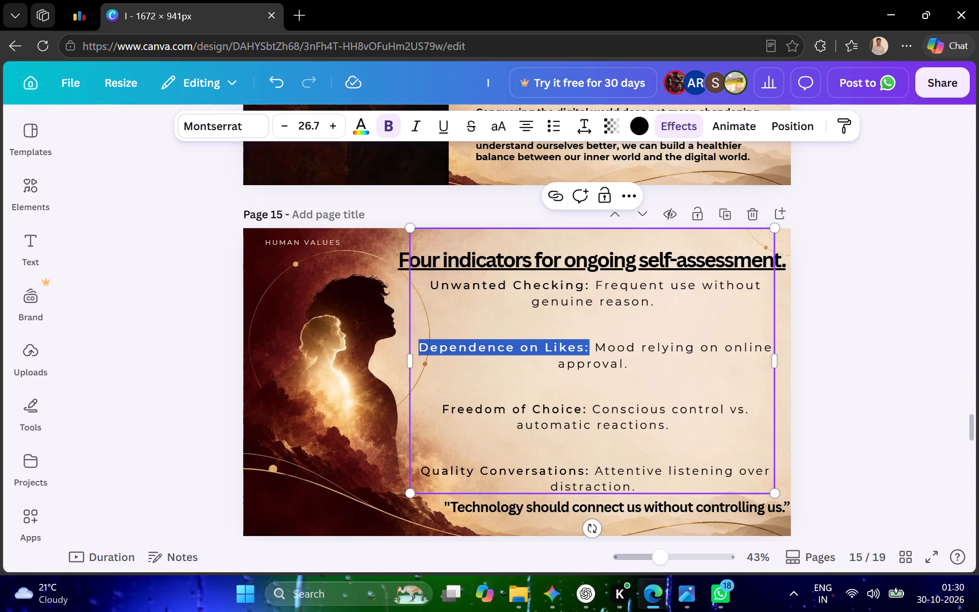
Set the font size of the labels "Freedom of Choice:" and "Quality Conversations:" on page 15 to 26.7.
left_click_drag(443, 411, 585, 414)
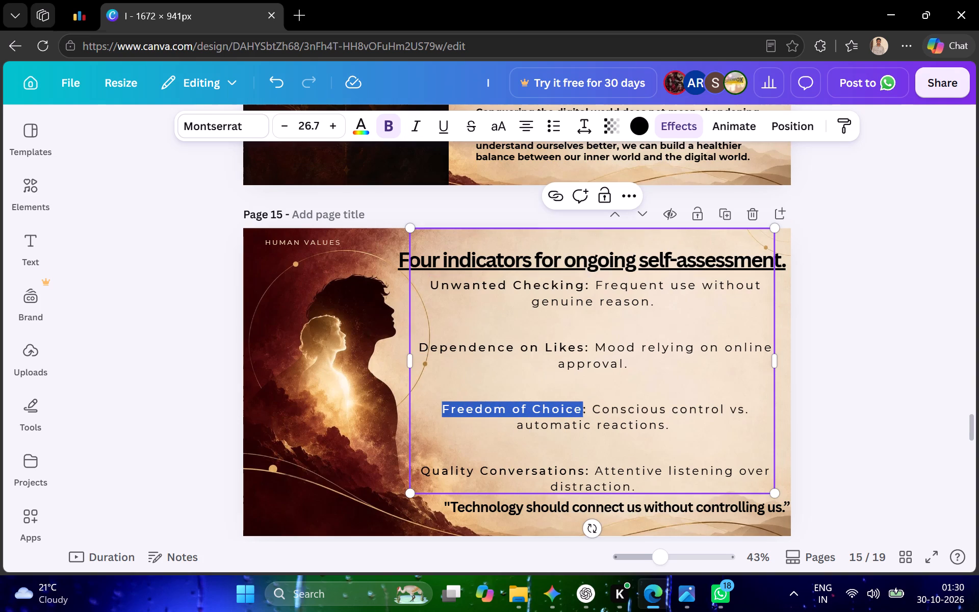
left_click_drag(585, 414, 589, 414)
left_click(337, 123)
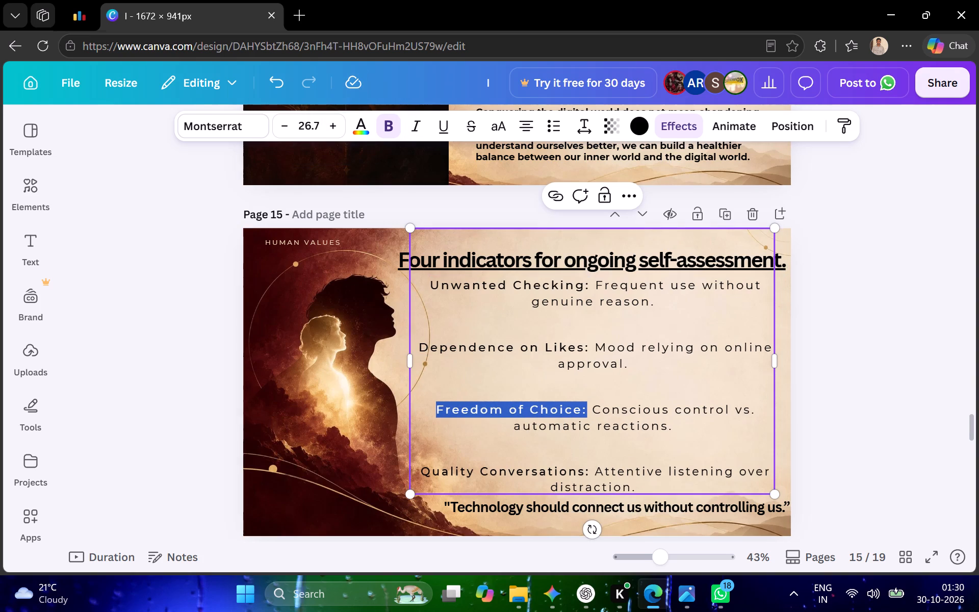
left_click_drag(422, 472, 550, 484)
left_click(439, 480)
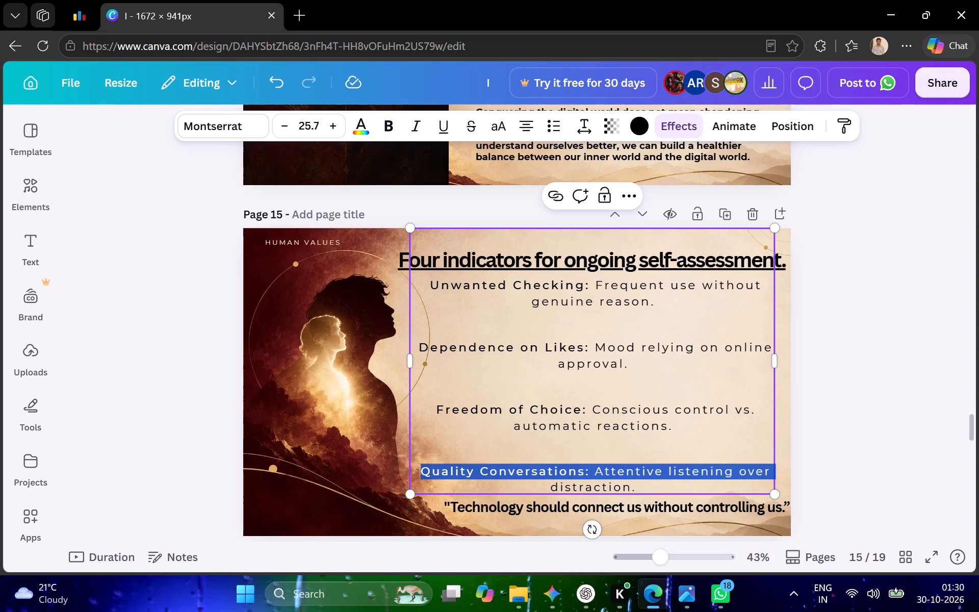
left_click(436, 454)
left_click_drag(421, 469, 579, 479)
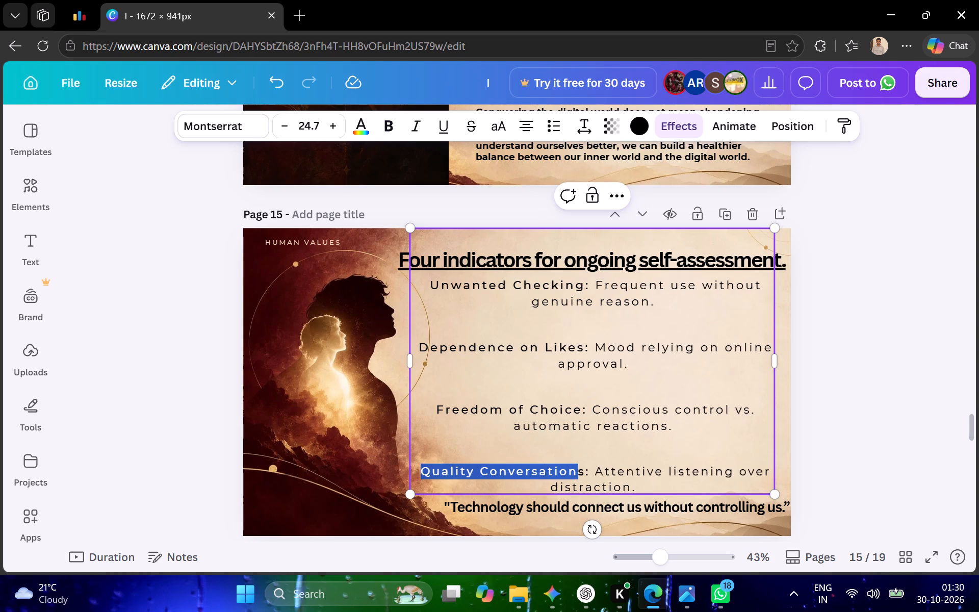
left_click_drag(579, 479, 588, 475)
left_click_drag(588, 475, 591, 474)
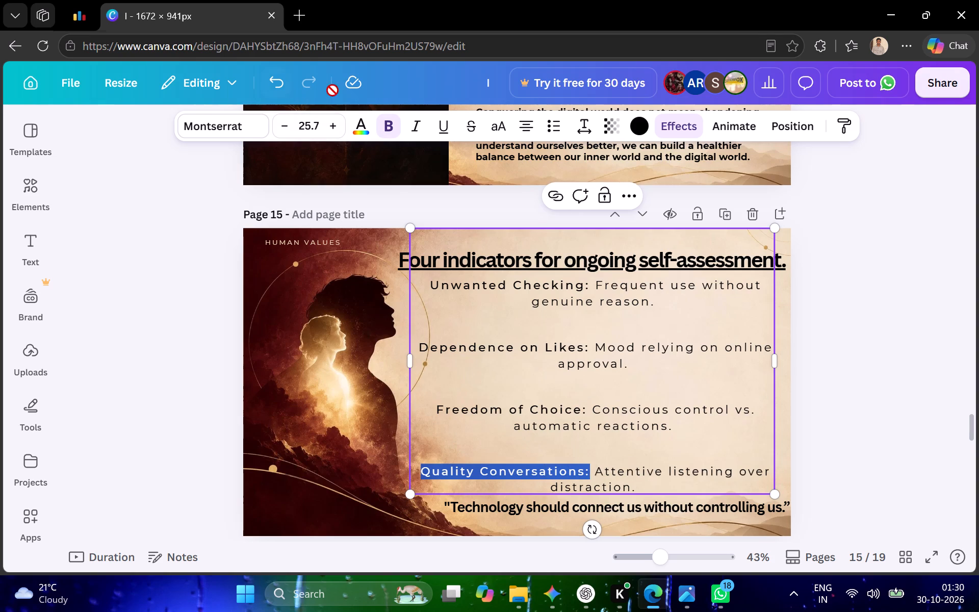
left_click(333, 124)
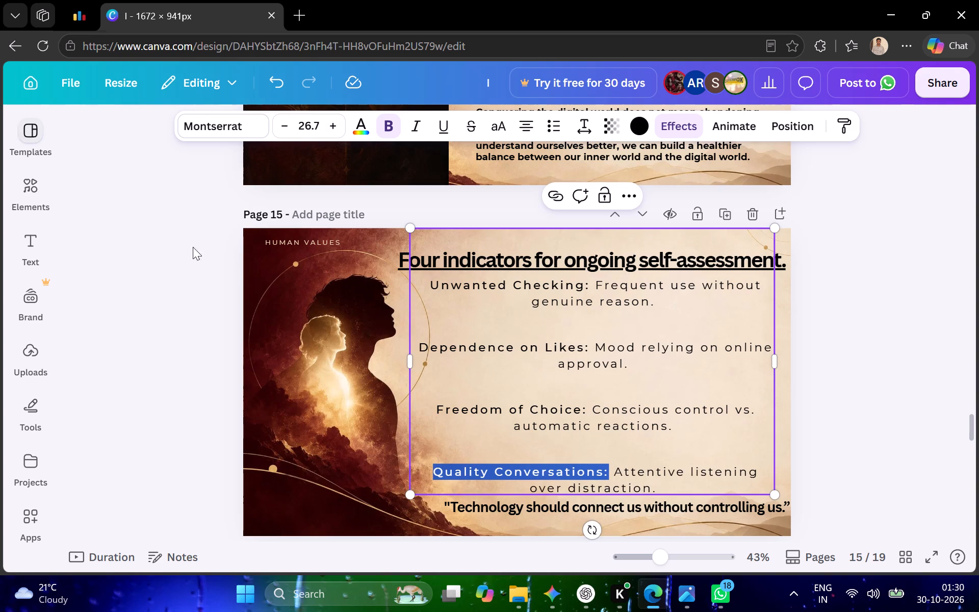
left_click(281, 318)
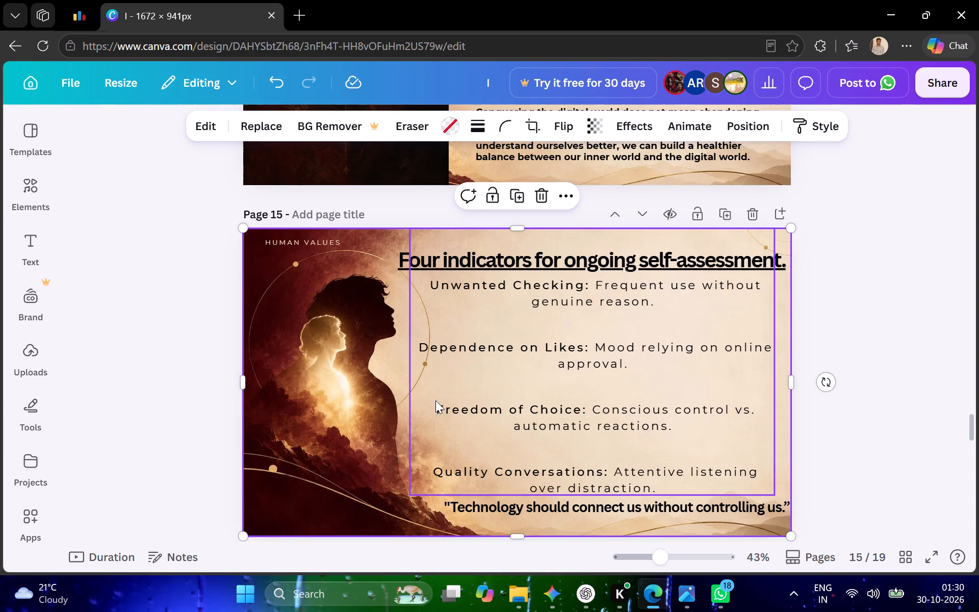
left_click(286, 475)
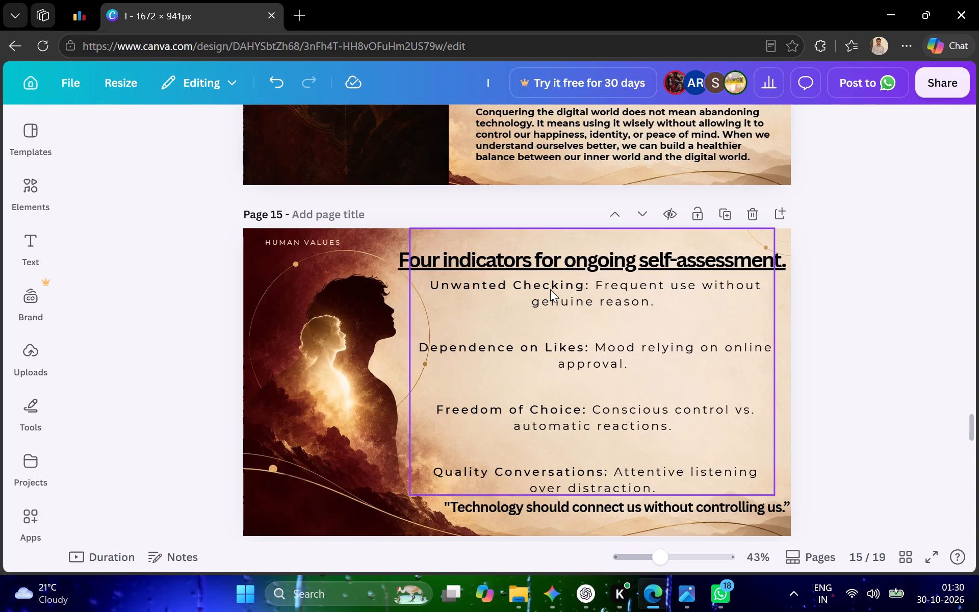
Move the heading "Four indicators for ongoing self-assessment." slightly higher on page 15, keeping it centred over the body text.
left_click_drag(567, 261, 567, 247)
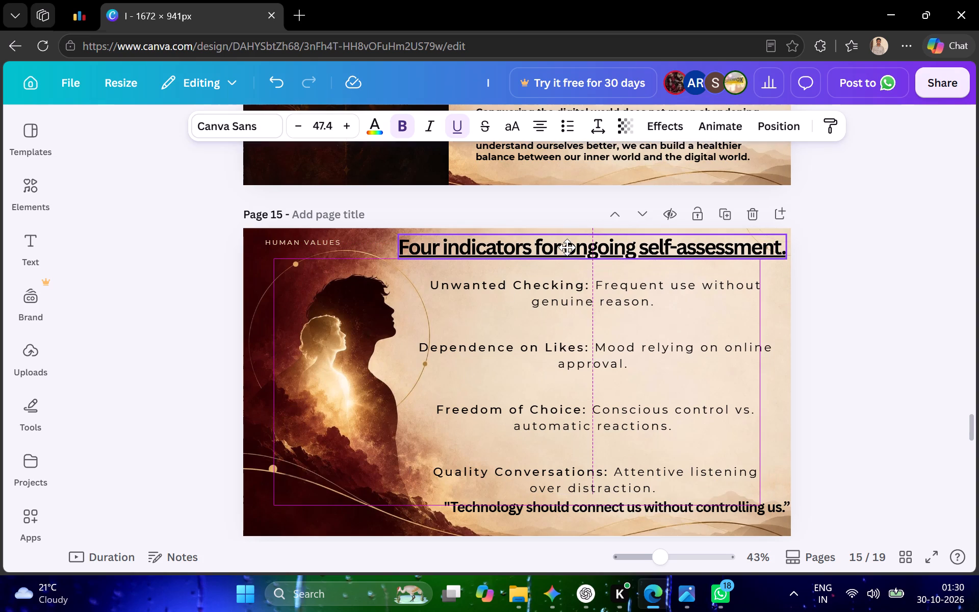
left_click_drag(567, 247, 566, 247)
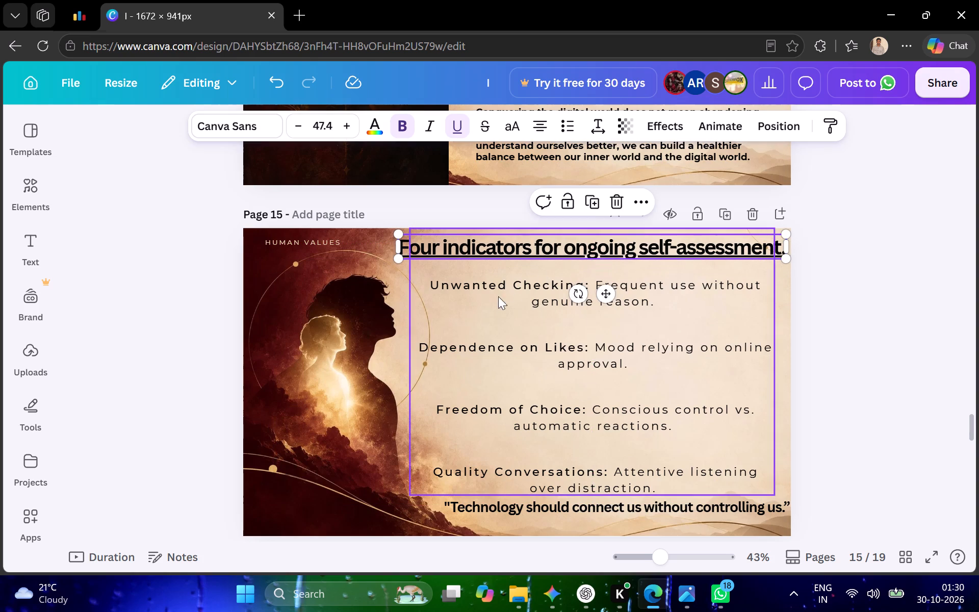
left_click(463, 245)
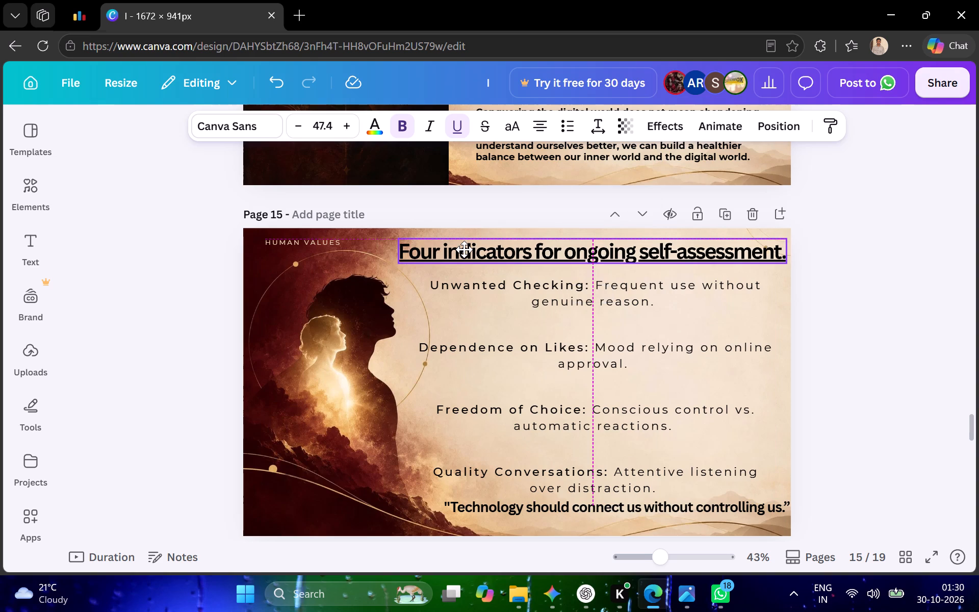
left_click(426, 293)
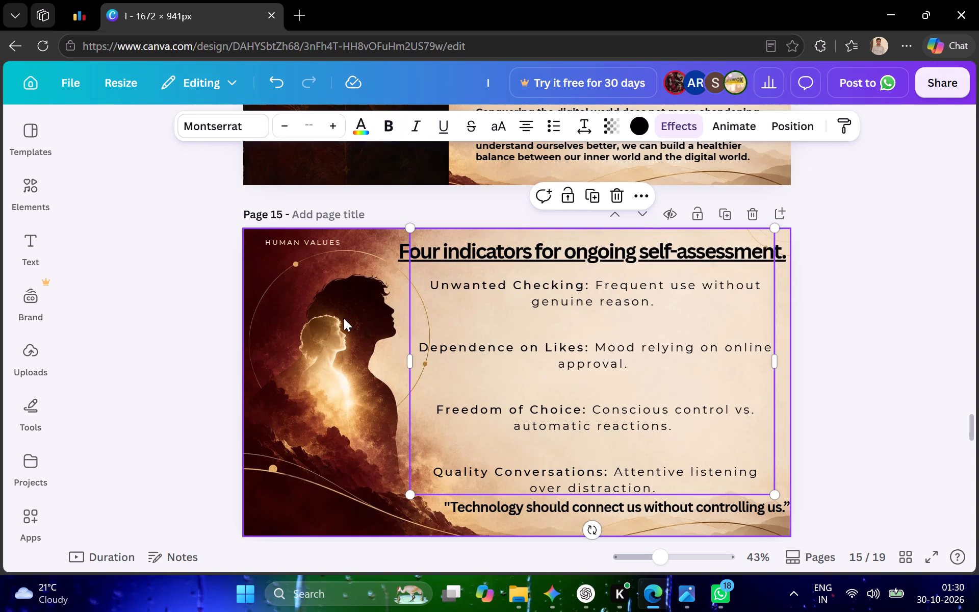
left_click(328, 323)
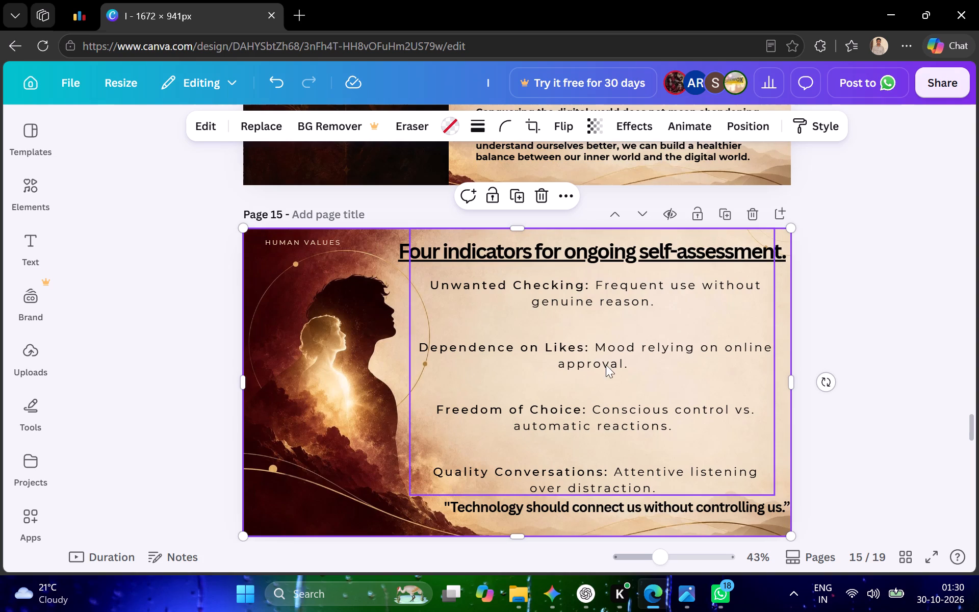
Reduce the line spacing of the entire four-indicator body text on page 15 to about 1.26.
scroll(590, 437, "up", 2)
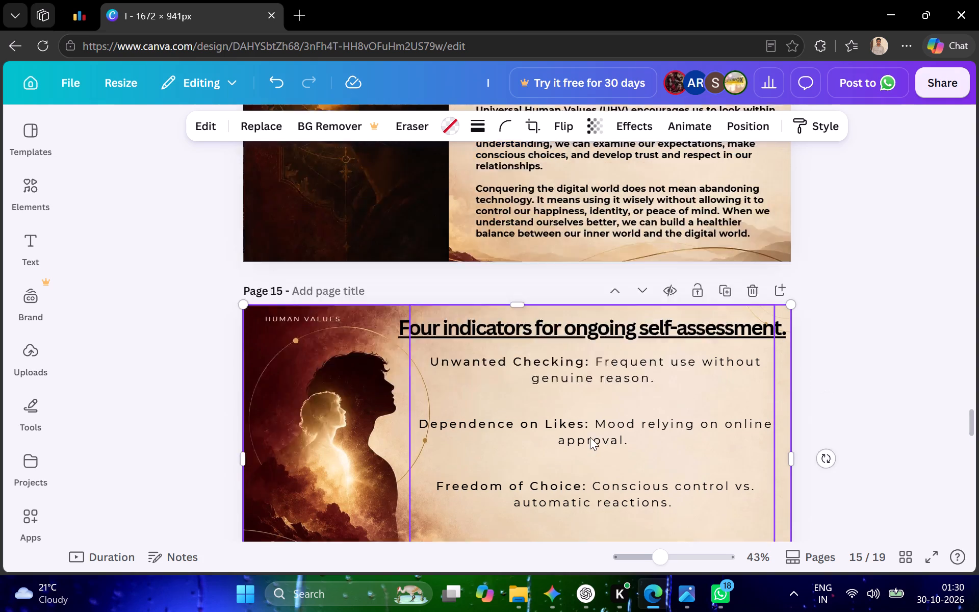
scroll(590, 437, "up", 1)
scroll(590, 437, "down", 4)
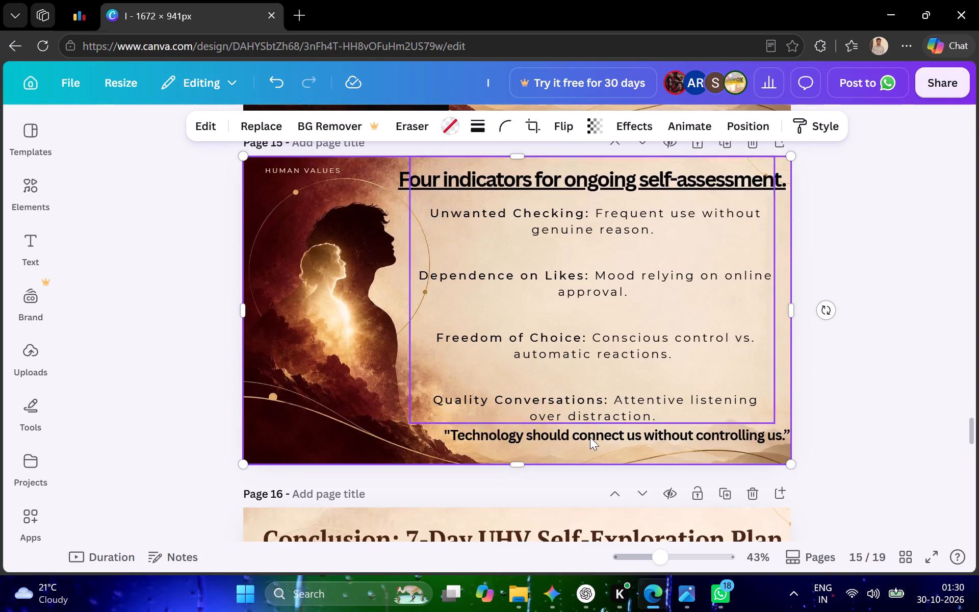
left_click(557, 252)
left_click(435, 202)
left_click_drag(429, 212, 447, 221)
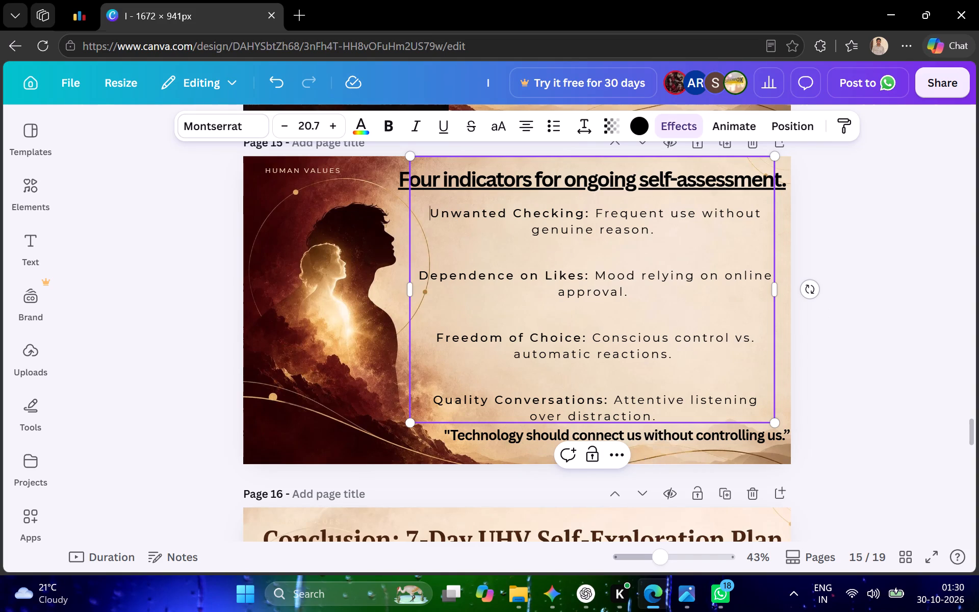
left_click_drag(447, 221, 753, 422)
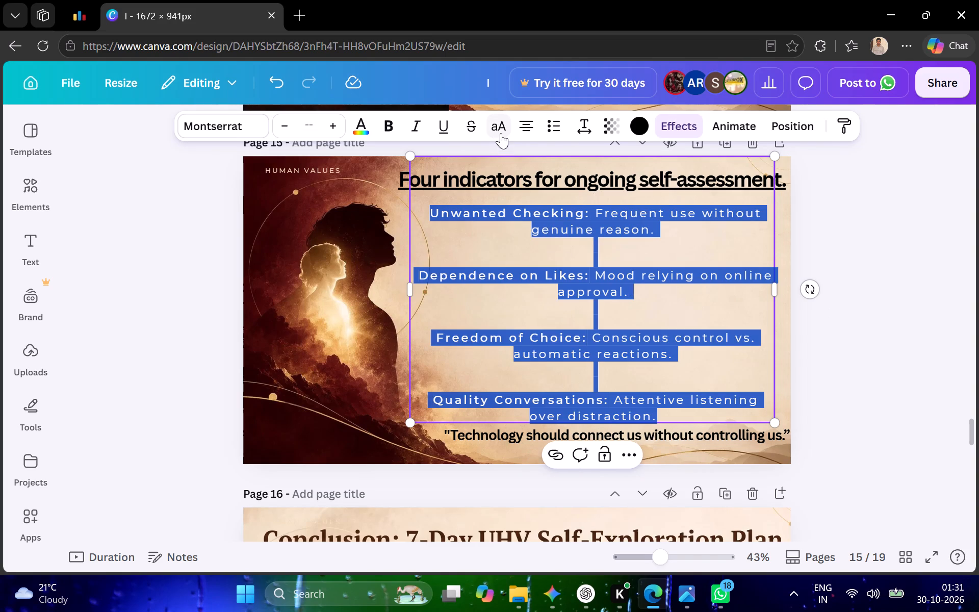
left_click(580, 132)
left_click_drag(559, 246, 552, 251)
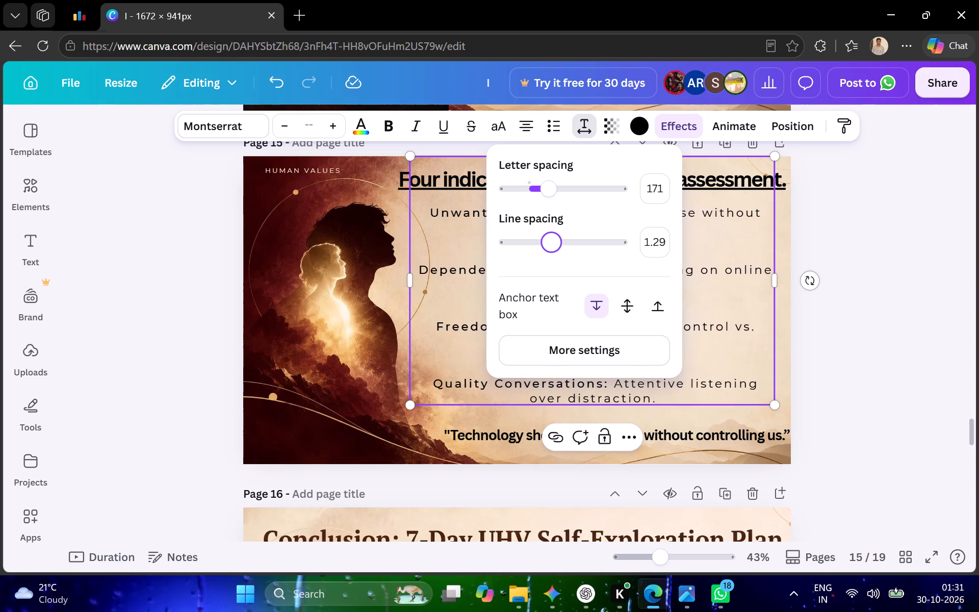
left_click_drag(552, 251, 549, 253)
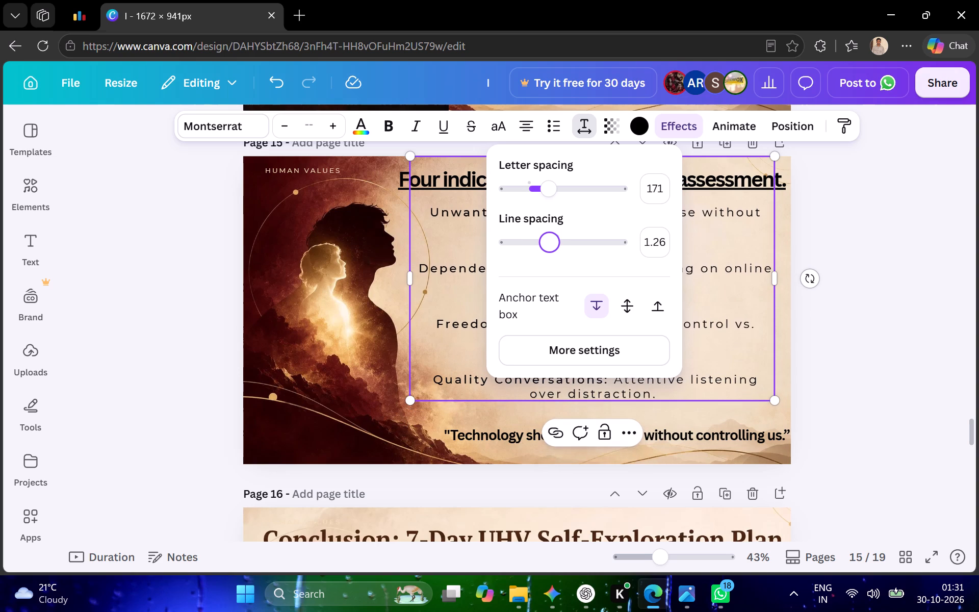
left_click_drag(549, 253, 548, 253)
left_click(458, 279)
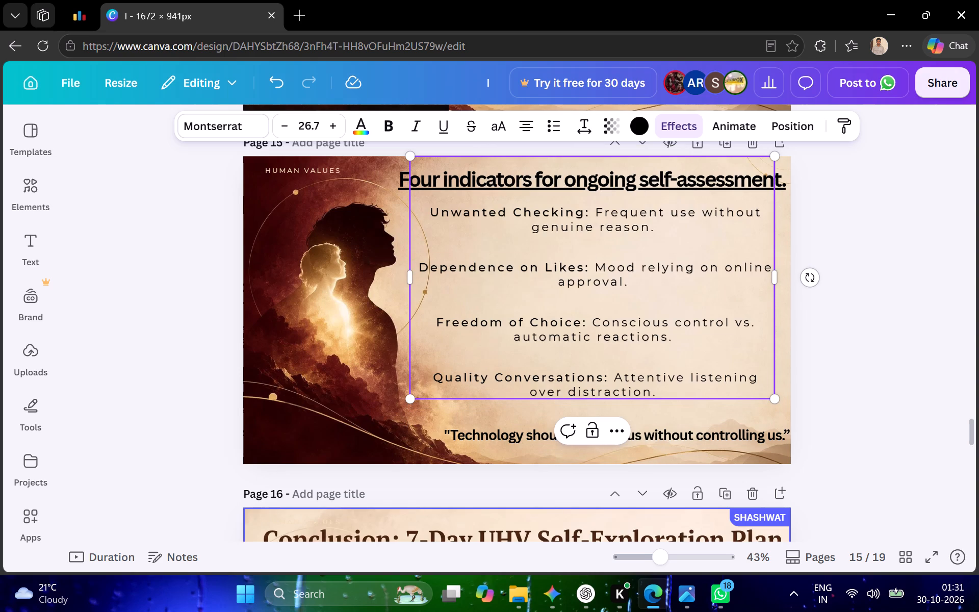
Insert a blank line above "Unwanted Checking:" in the body text on page 15.
left_click(547, 186)
key("Return")
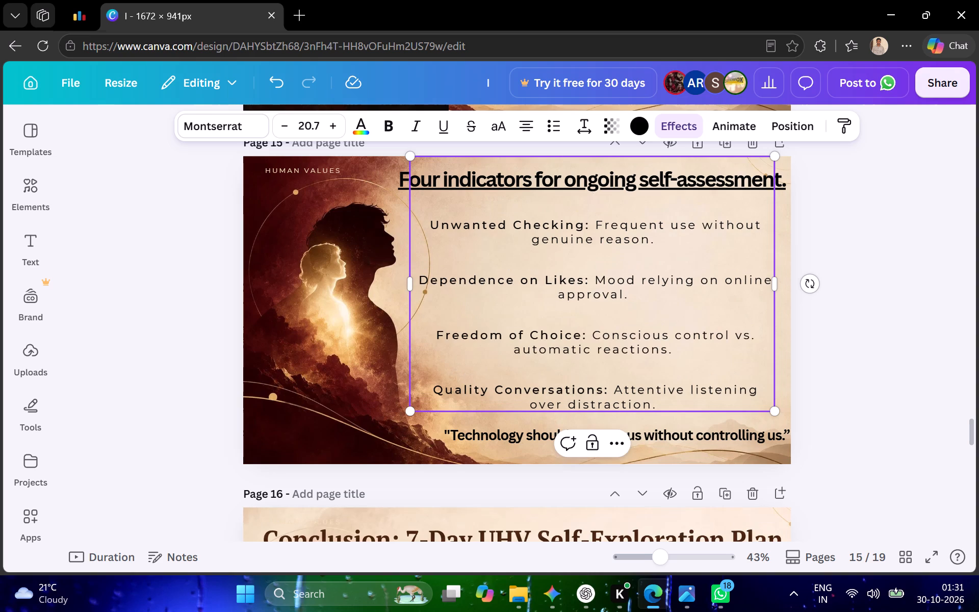
left_click(364, 250)
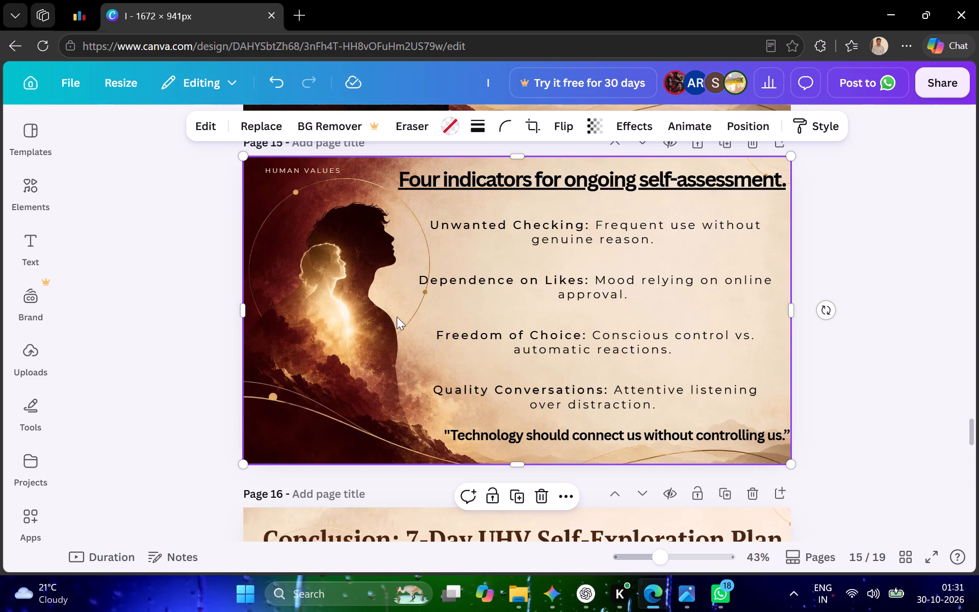
Review the layout of page 15 against the slides that follow it, through to page 19.
scroll(403, 300, "up", 3)
scroll(404, 298, "down", 5)
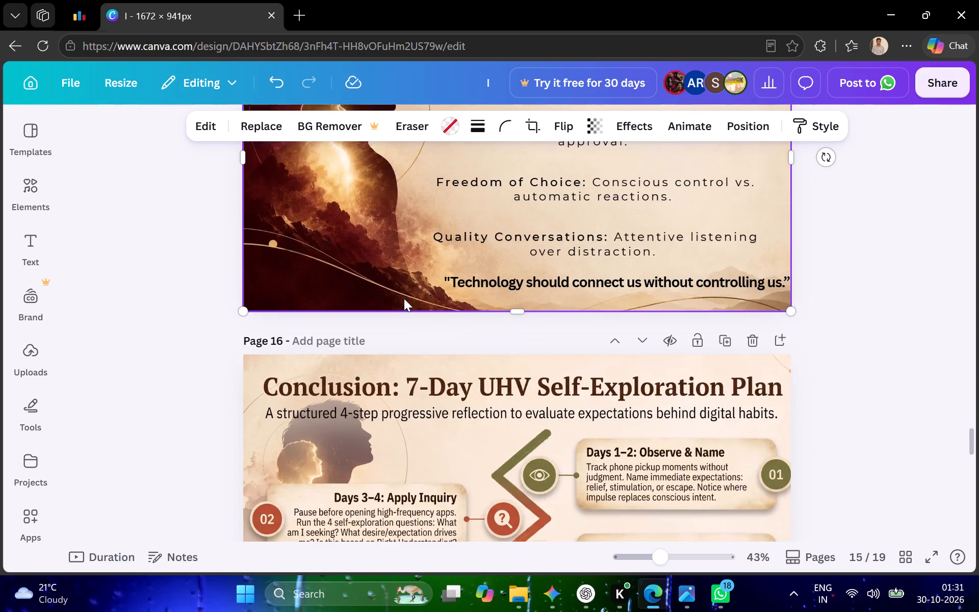
scroll(404, 298, "down", 18)
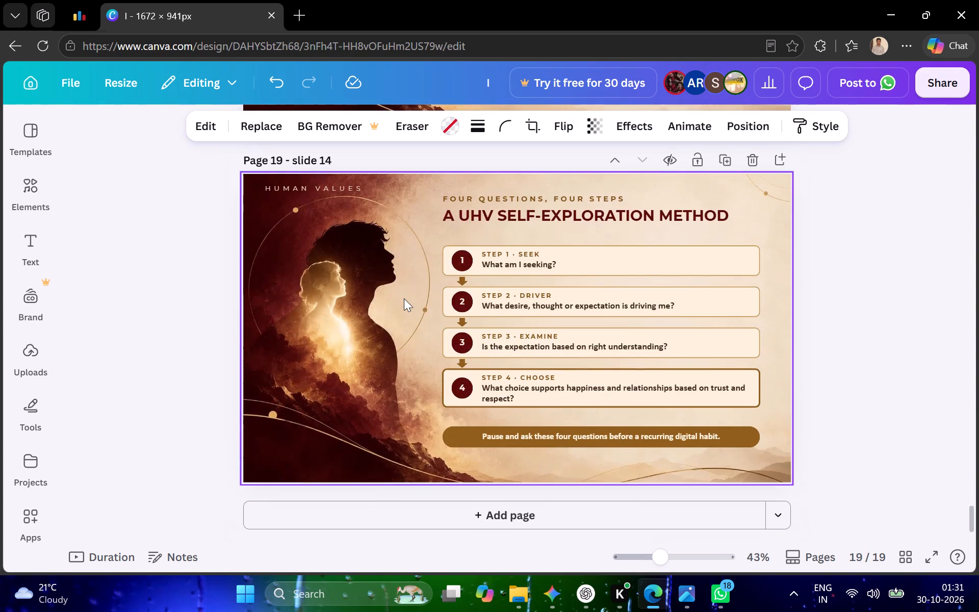
scroll(404, 294, "up", 19)
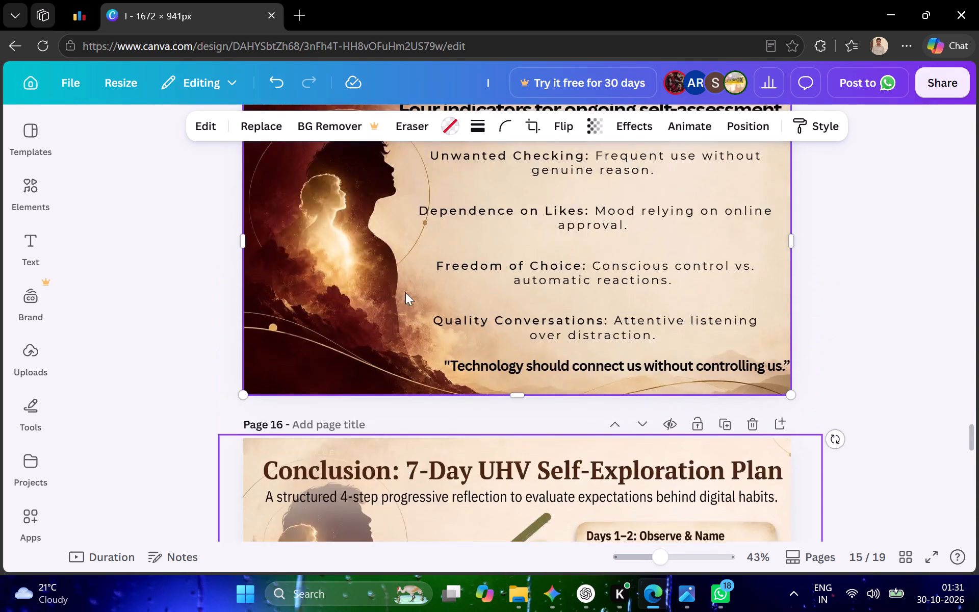
scroll(405, 292, "up", 1)
scroll(405, 291, "down", 2)
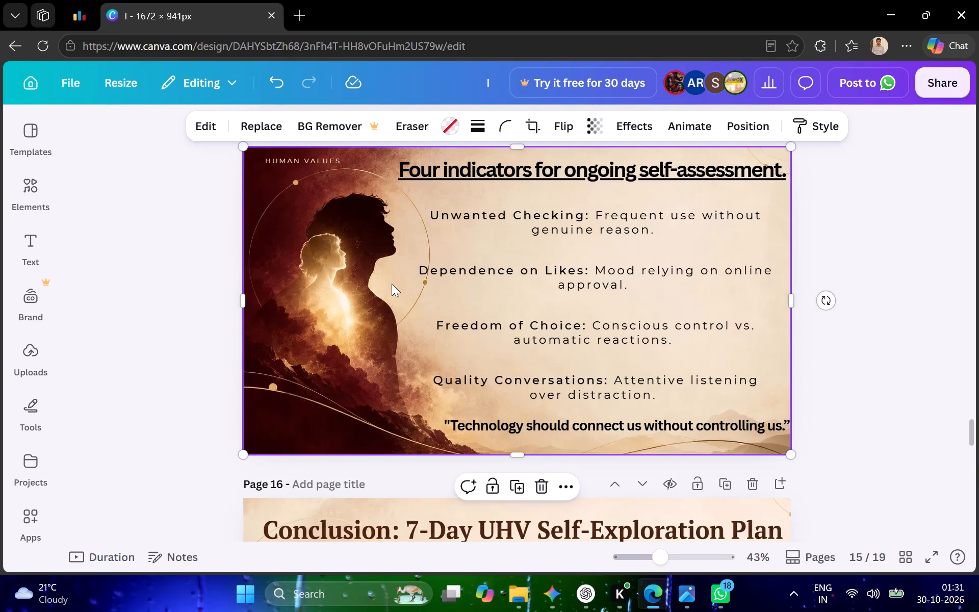
left_click(392, 284)
scroll(392, 284, "up", 3)
scroll(392, 284, "down", 1)
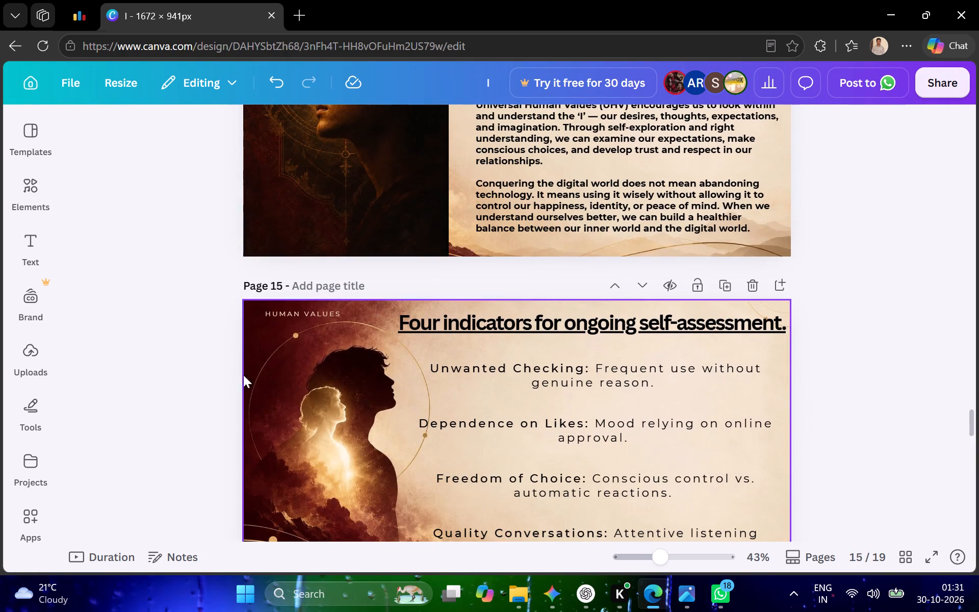
scroll(599, 262, "up", 2)
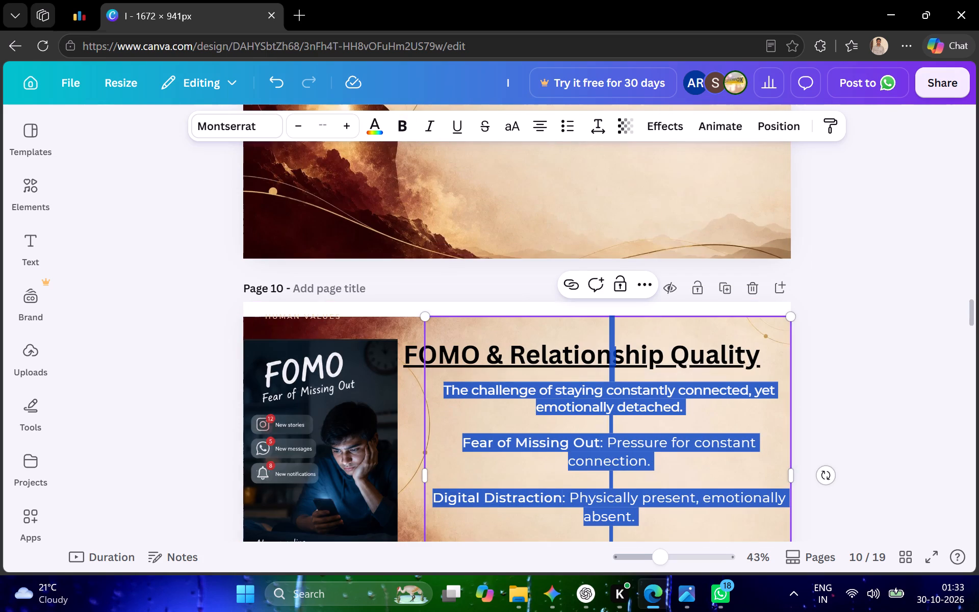
left_click(620, 358)
left_click(635, 350)
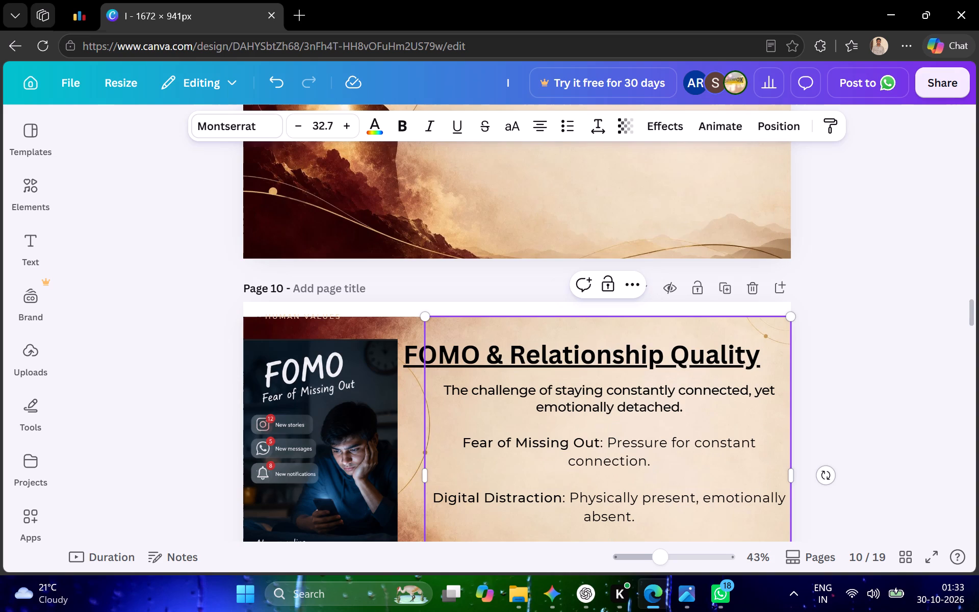
key("BackSpace")
scroll(634, 349, "down", 1)
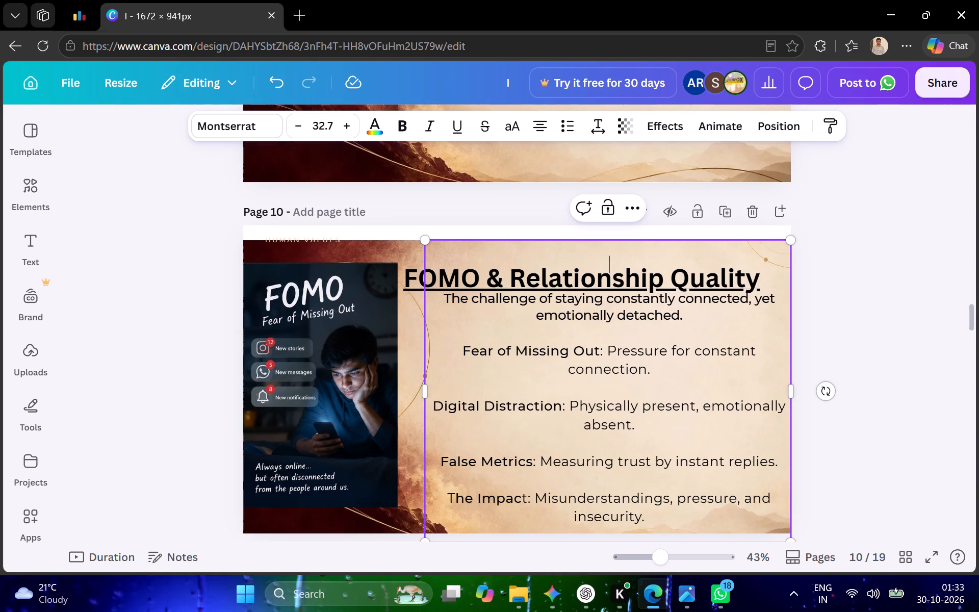
key("Return")
left_click(449, 316)
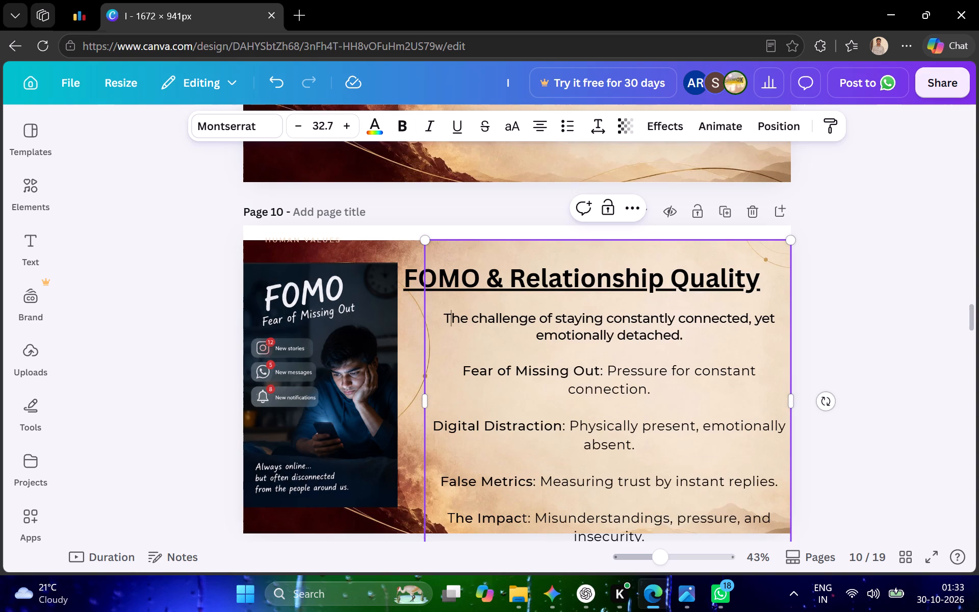
Tighten the line spacing of all the body text on page 10 until every line fits within the slide.
key("ctrl+a")
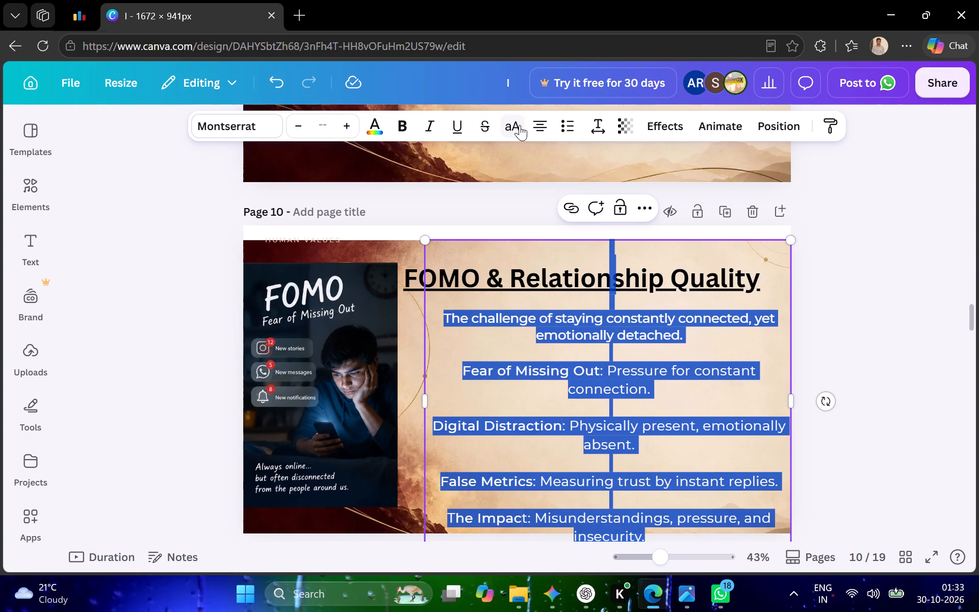
left_click(587, 127)
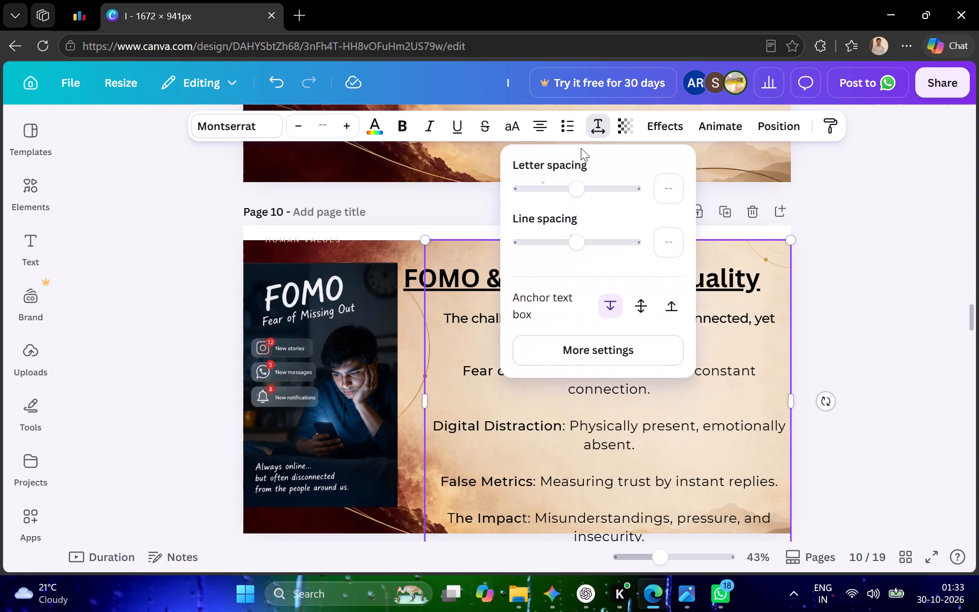
left_click_drag(574, 240, 569, 240)
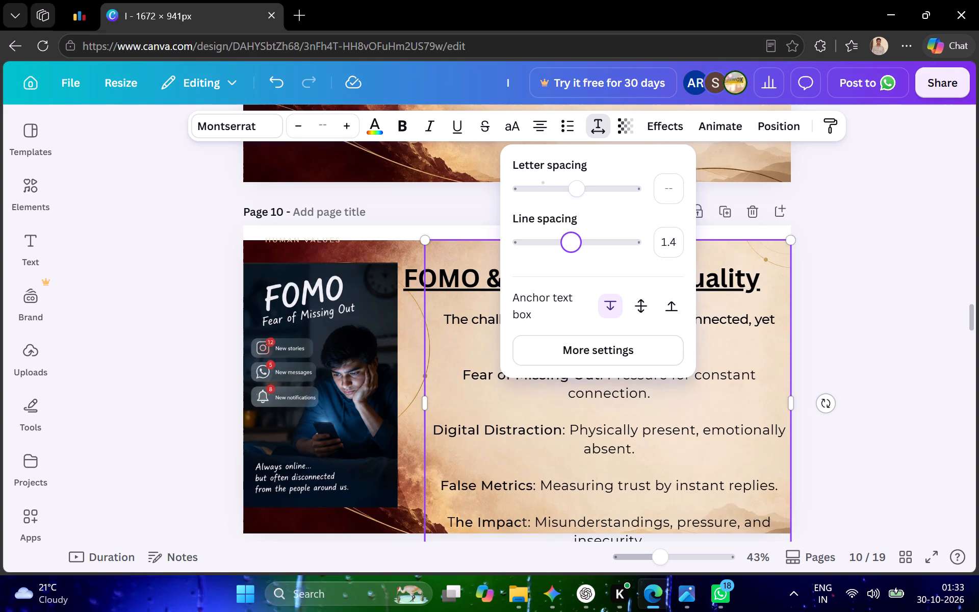
left_click_drag(569, 240, 569, 237)
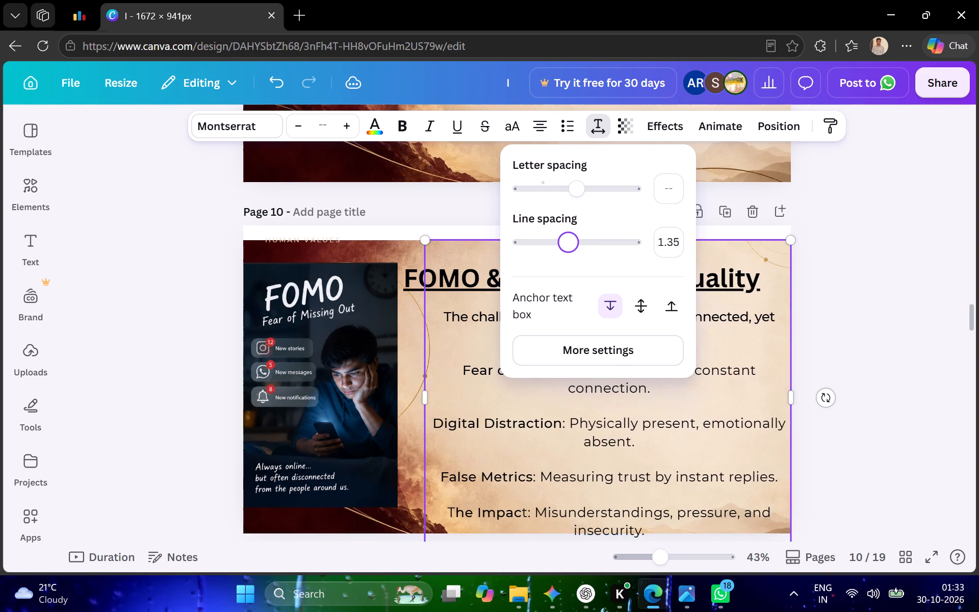
left_click_drag(569, 237, 565, 237)
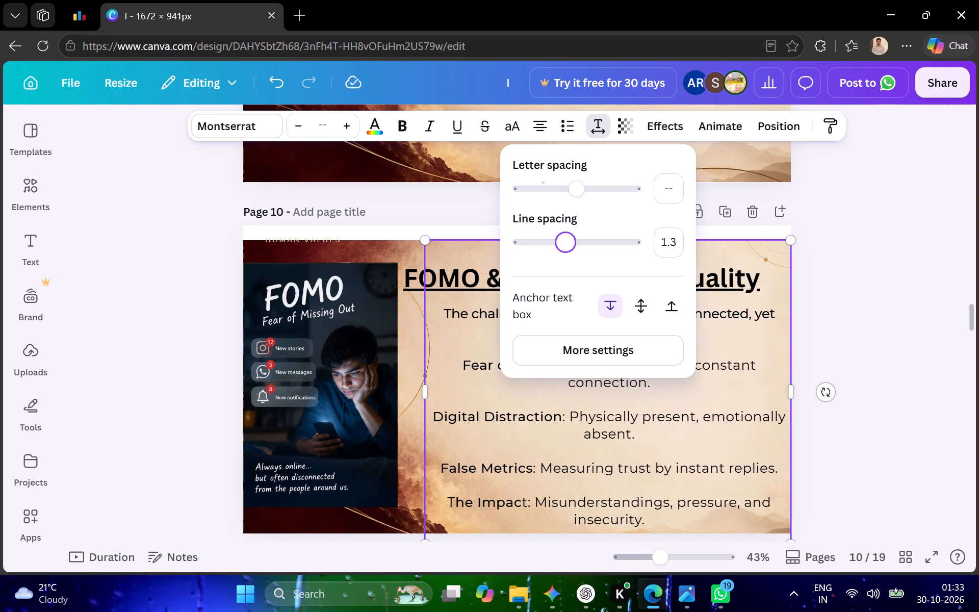
left_click_drag(565, 237, 563, 237)
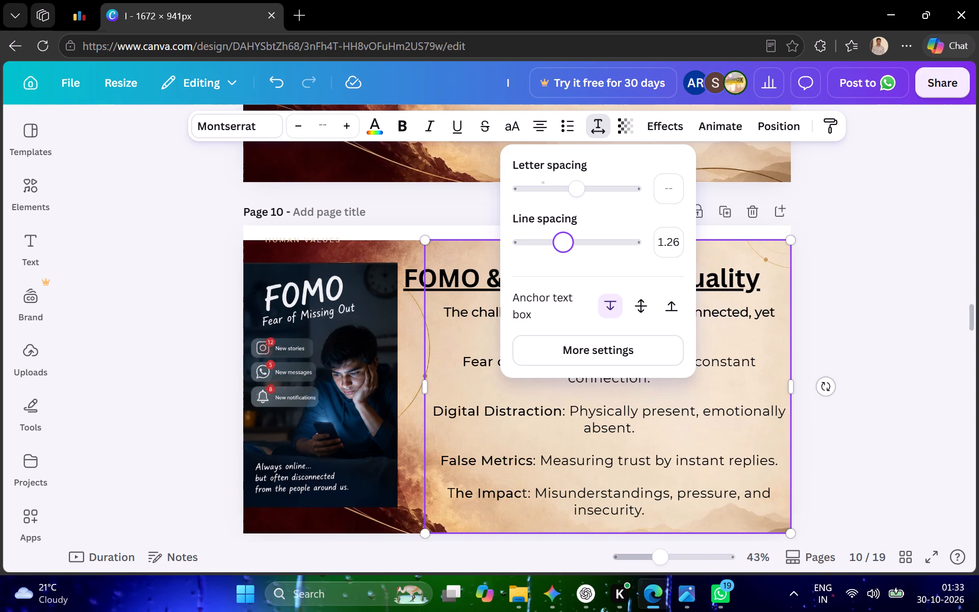
left_click_drag(563, 237, 560, 237)
left_click(407, 355)
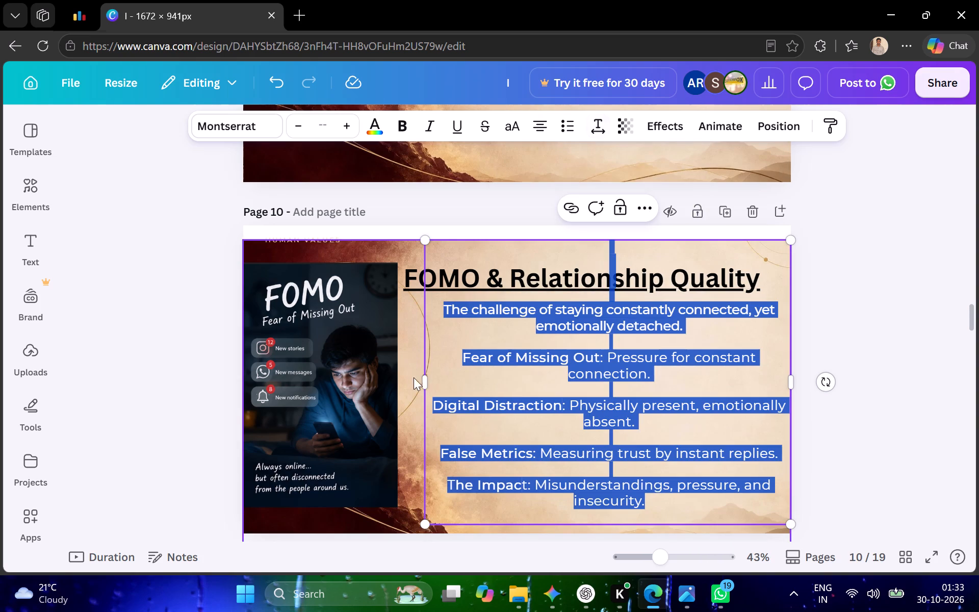
Narrow the body text box on page 10 slightly from its left side, away from the FOMO image.
left_click(417, 377)
left_click_drag(421, 380, 430, 375)
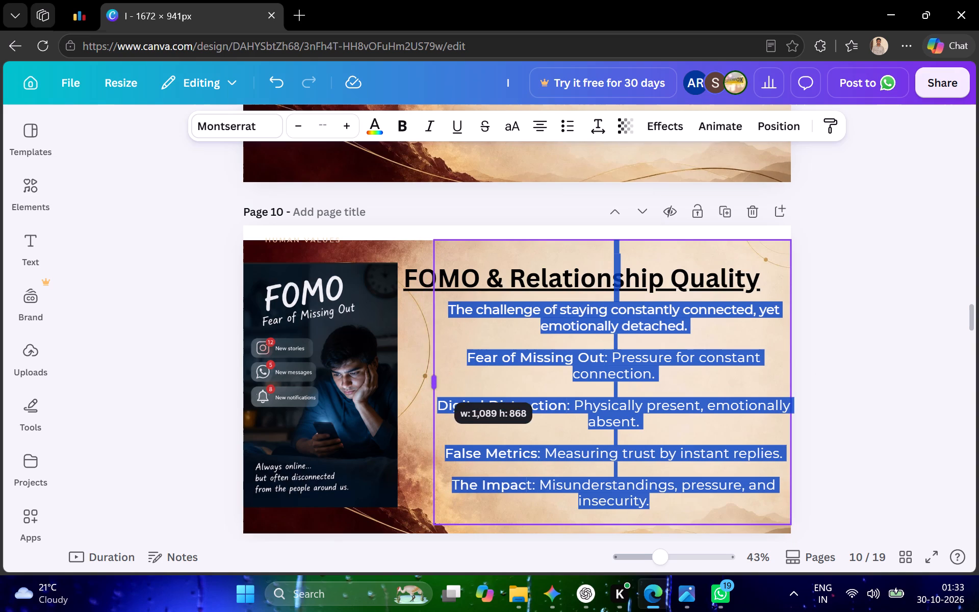
left_click_drag(430, 375, 426, 375)
left_click(416, 382)
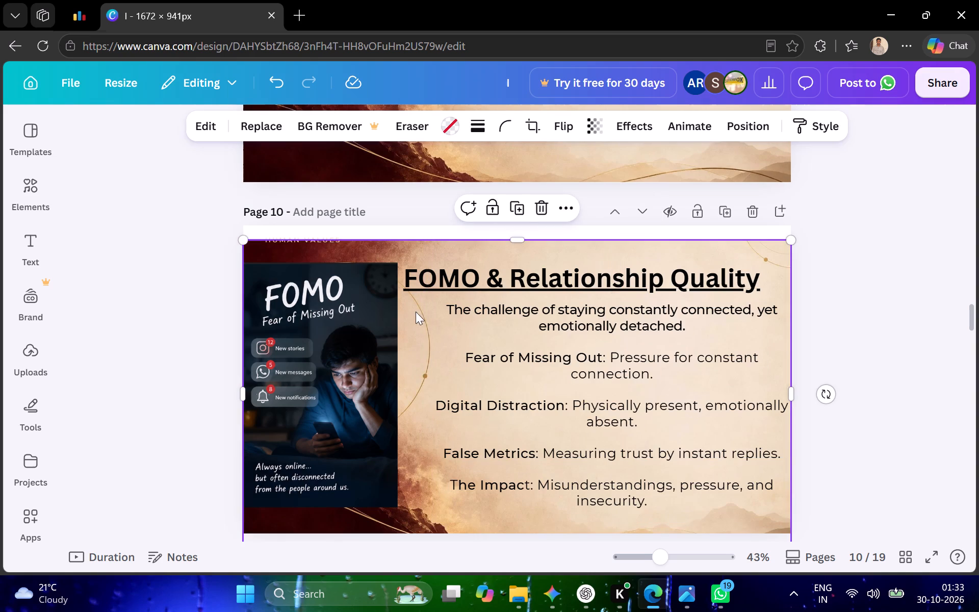
Move the "FOMO & Relationship Quality" heading horizontally to the slide's right edge, above the body text.
left_click(430, 271)
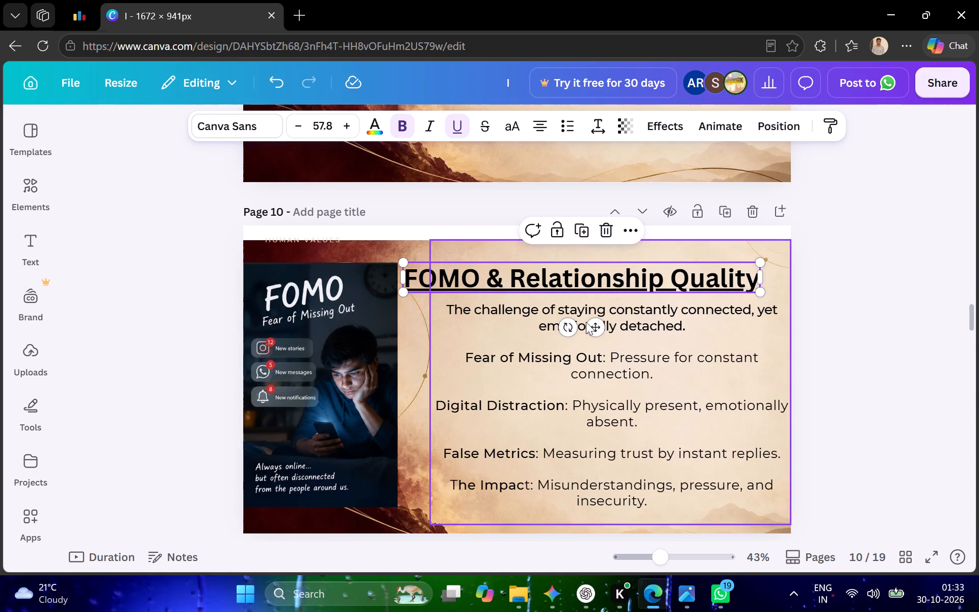
left_click_drag(592, 326, 620, 326)
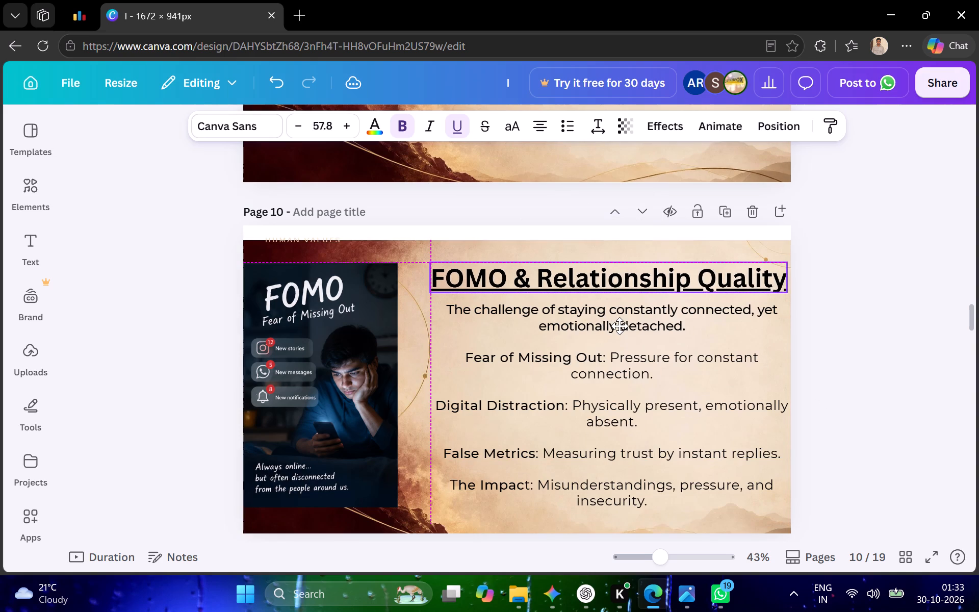
left_click_drag(620, 326, 623, 326)
Select the FOMO image on page 10.
left_click(350, 302)
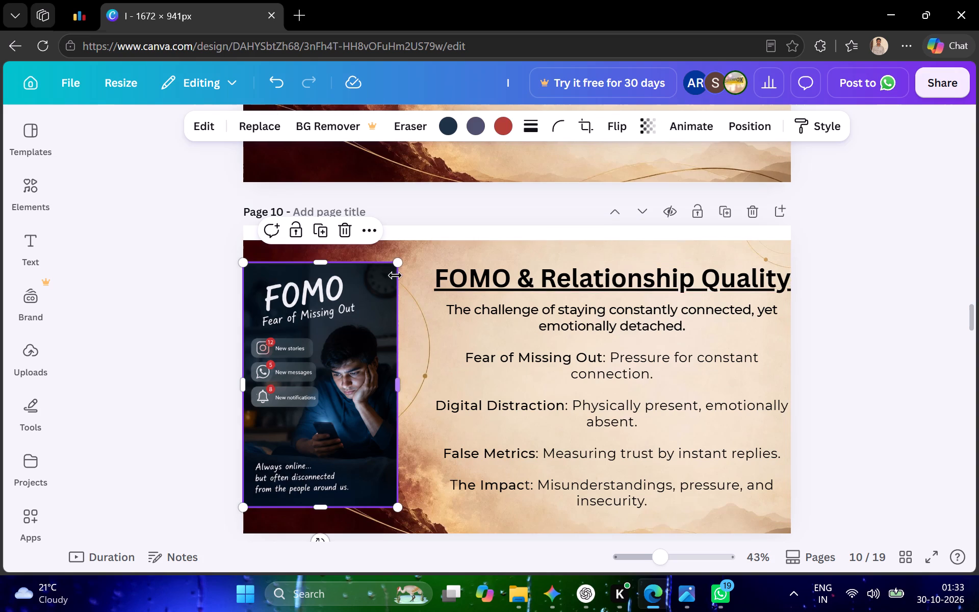
Enlarge the FOMO image on page 10 from its corners until it fills the slide's height and meets the text box.
left_click_drag(399, 264, 426, 250)
left_click_drag(412, 512, 417, 521)
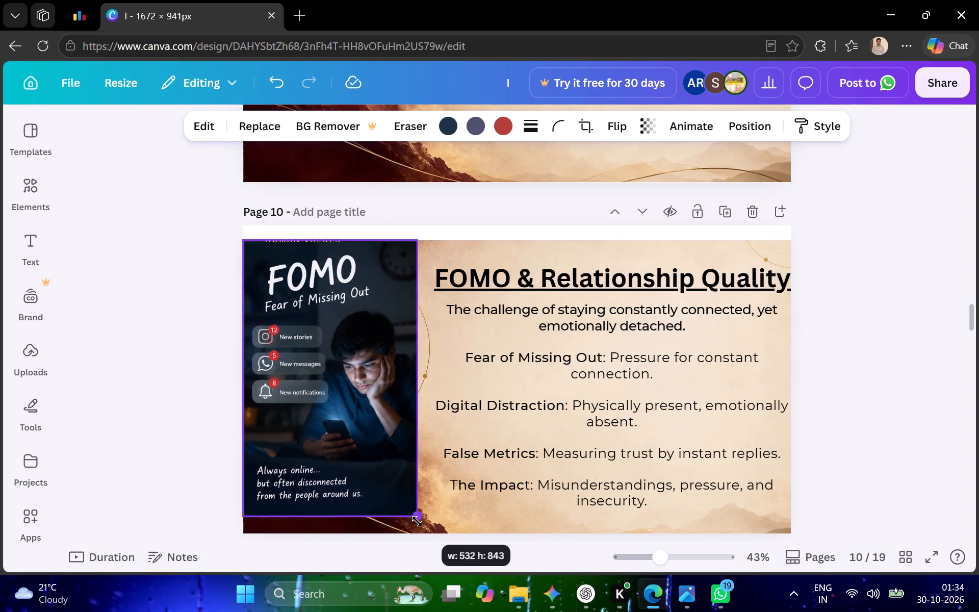
left_click_drag(417, 521, 426, 533)
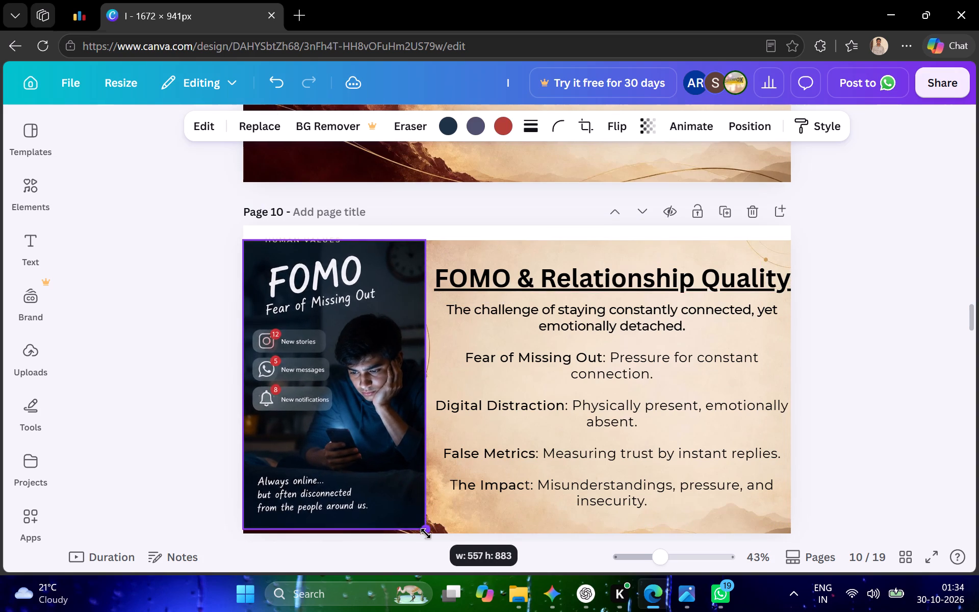
left_click_drag(426, 533, 426, 535)
left_click(475, 503)
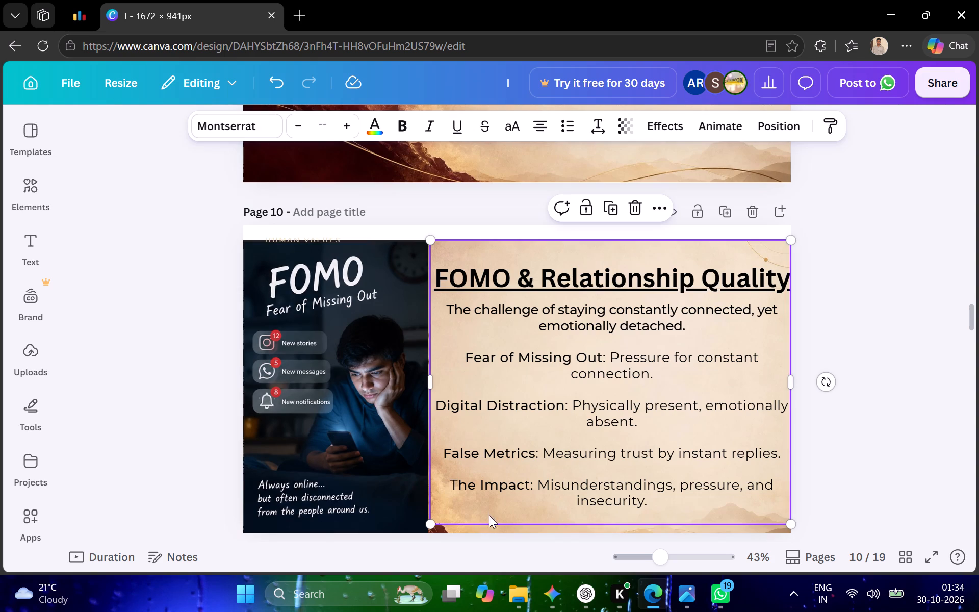
left_click(489, 529)
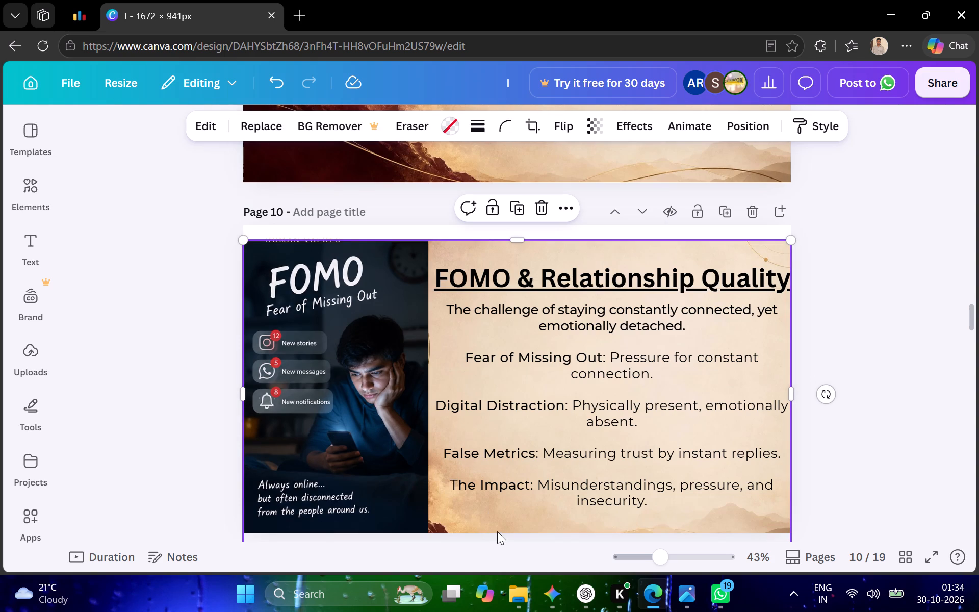
left_click(190, 251)
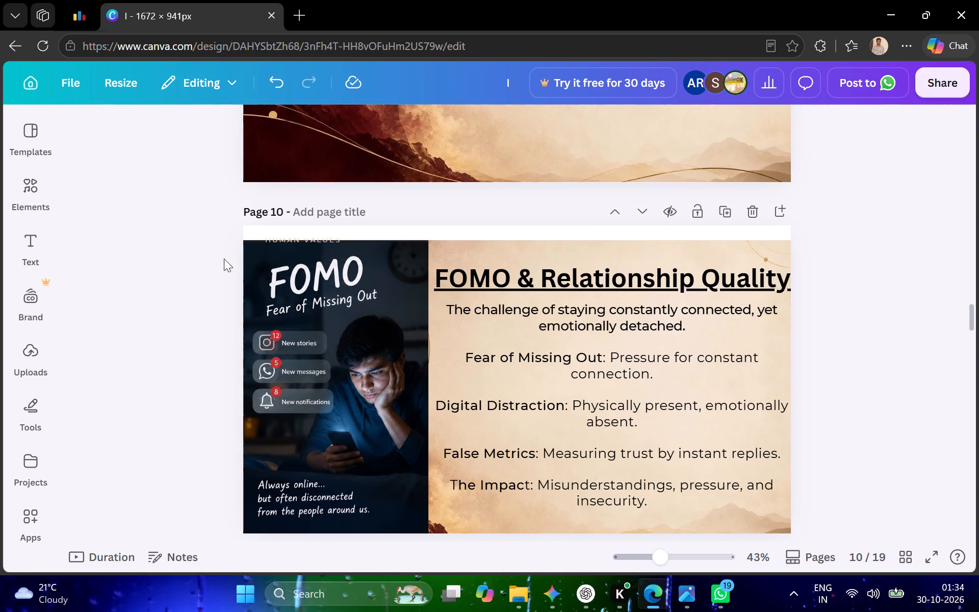
Delete the HUMAN VALUES label text above the FOMO image on page 10.
left_click(300, 235)
left_click(315, 241)
left_click(317, 241)
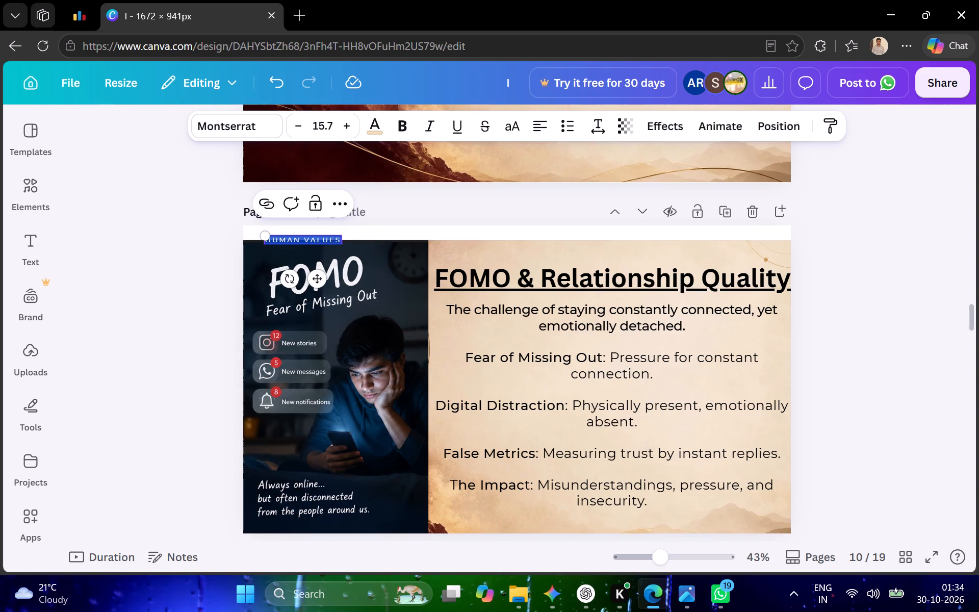
key("BackSpace")
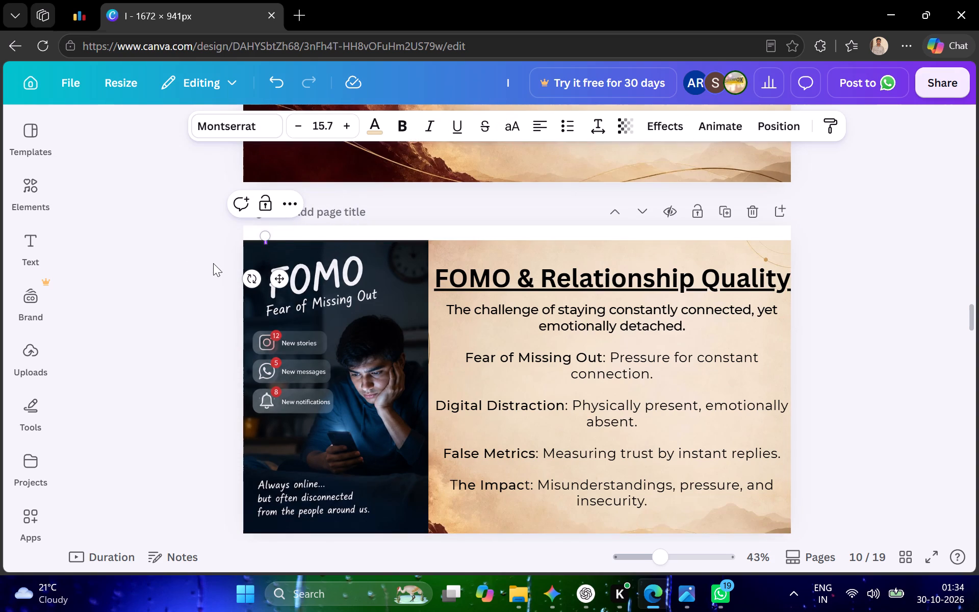
left_click(203, 269)
Review page 10's image and text layout against the page 9 background slide.
scroll(510, 199, "up", 3)
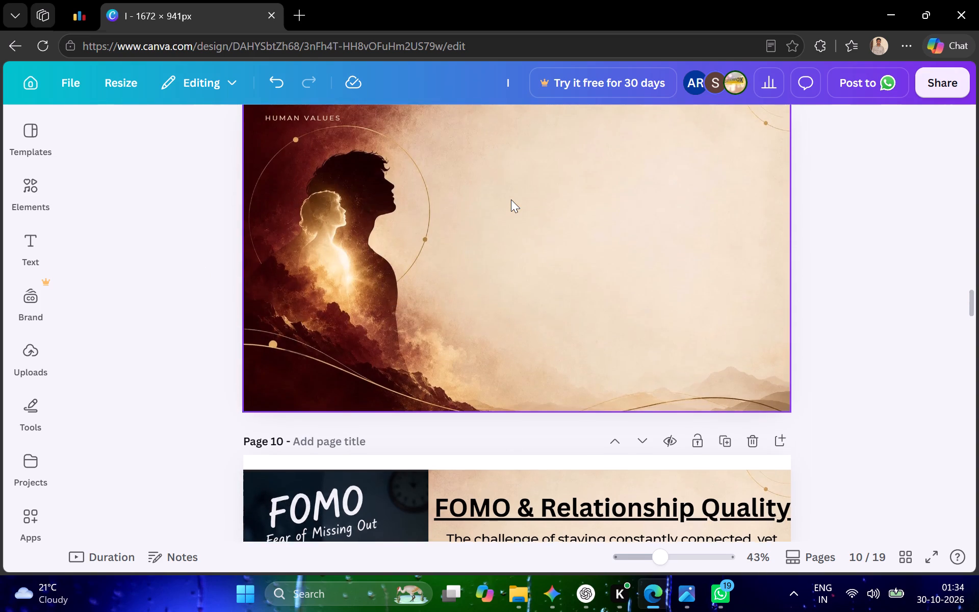
scroll(511, 199, "up", 2)
scroll(511, 199, "down", 7)
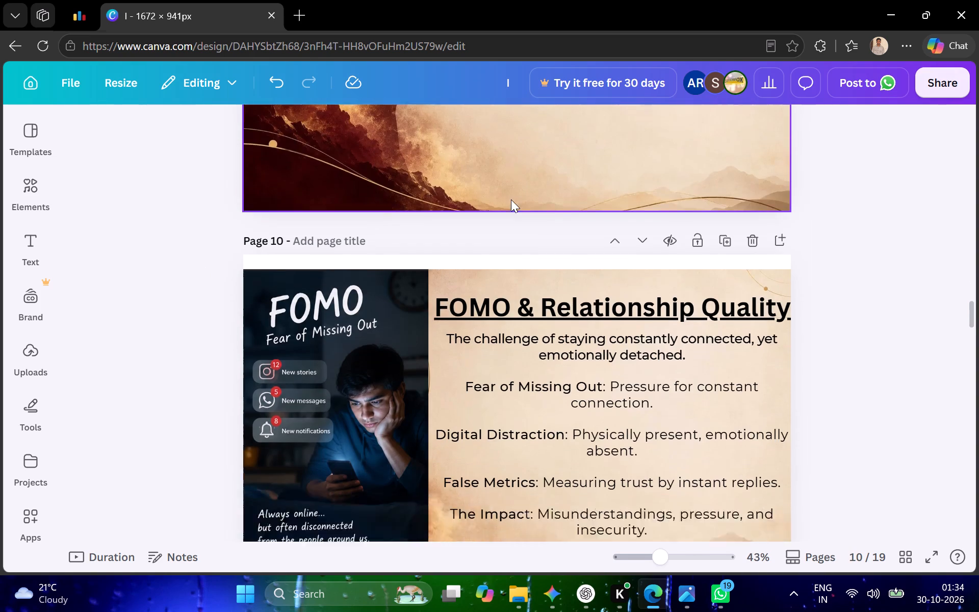
scroll(511, 198, "up", 2)
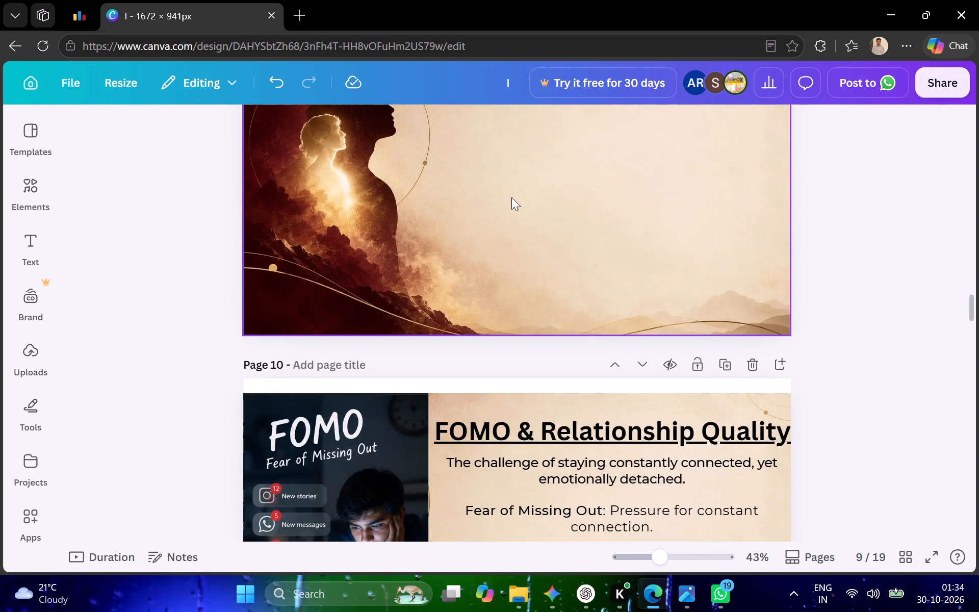
scroll(511, 197, "down", 2)
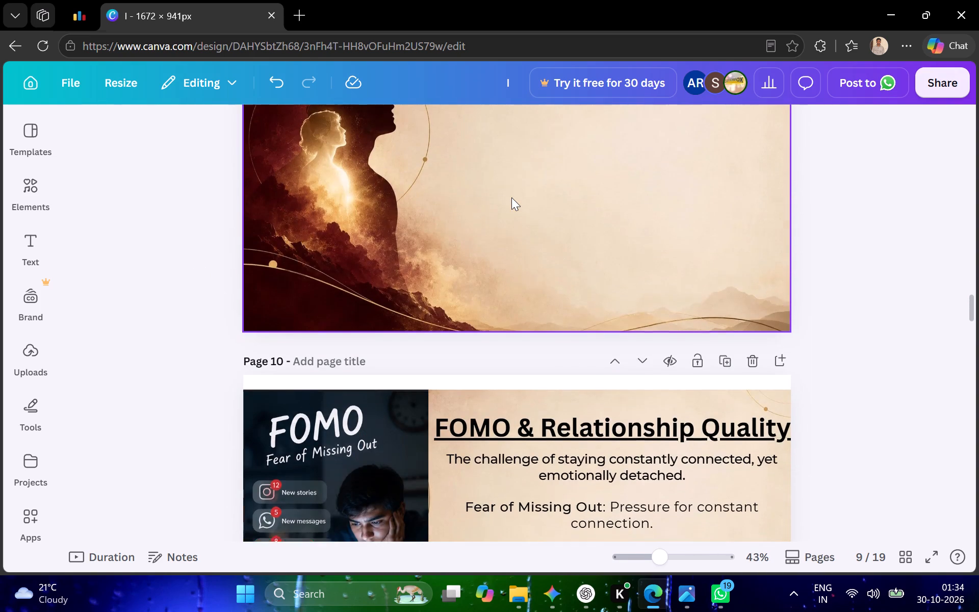
scroll(511, 197, "down", 3)
scroll(511, 197, "up", 2)
scroll(511, 197, "down", 1)
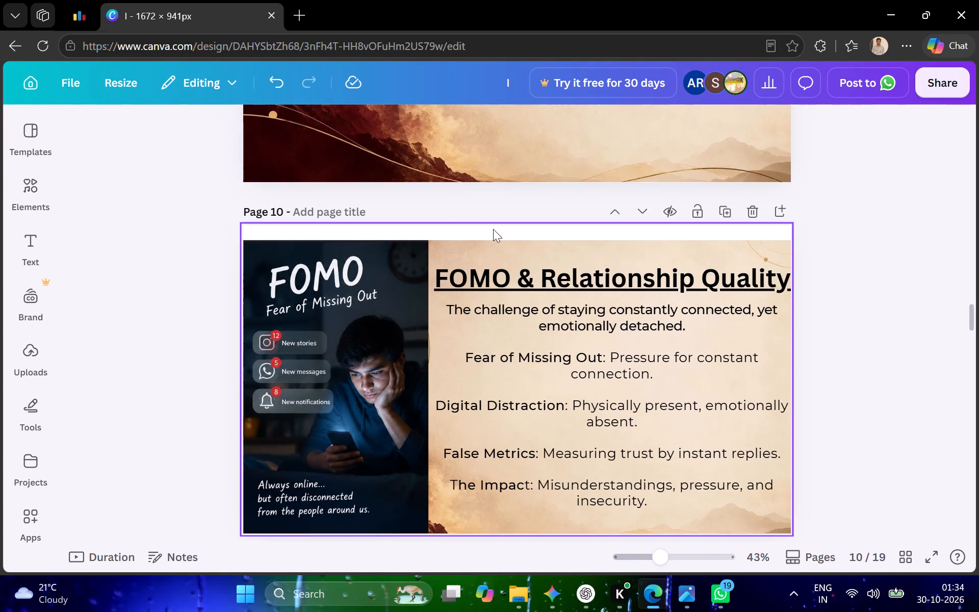
left_click(455, 344)
left_click(400, 369)
left_click(487, 325)
scroll(473, 358, "down", 1)
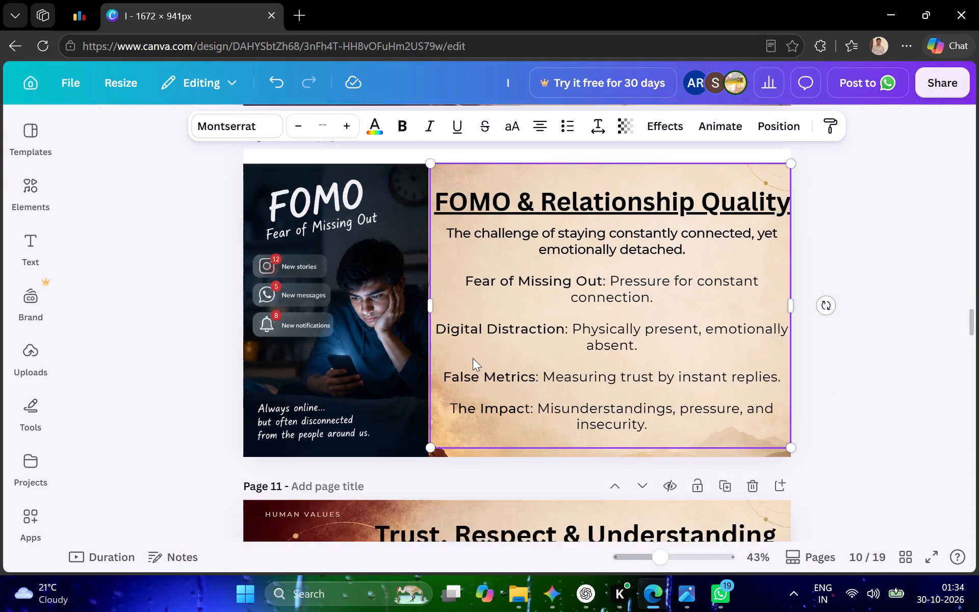
scroll(473, 358, "down", 3)
scroll(473, 358, "up", 5)
scroll(473, 356, "down", 5)
scroll(474, 356, "up", 2)
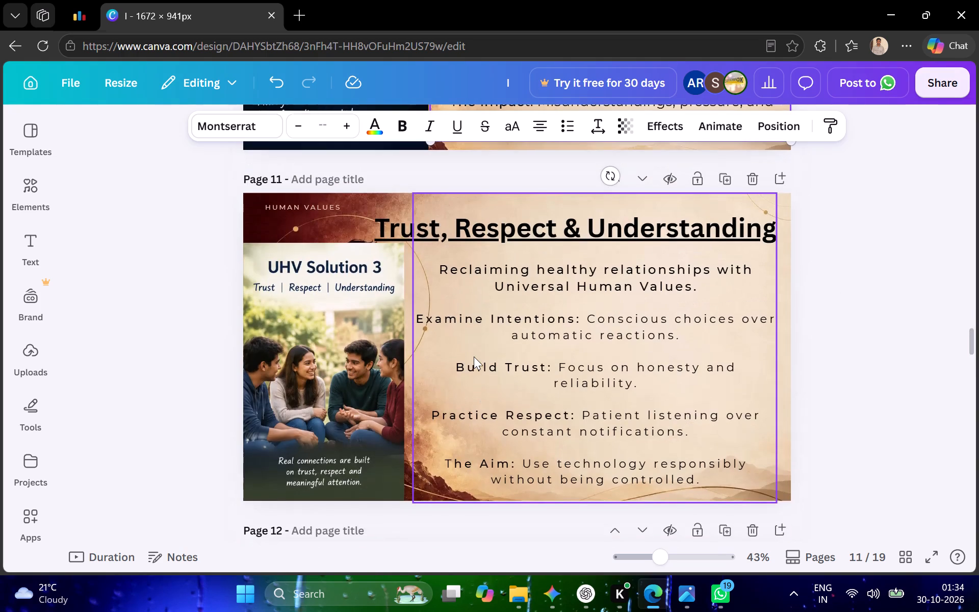
left_click(424, 231)
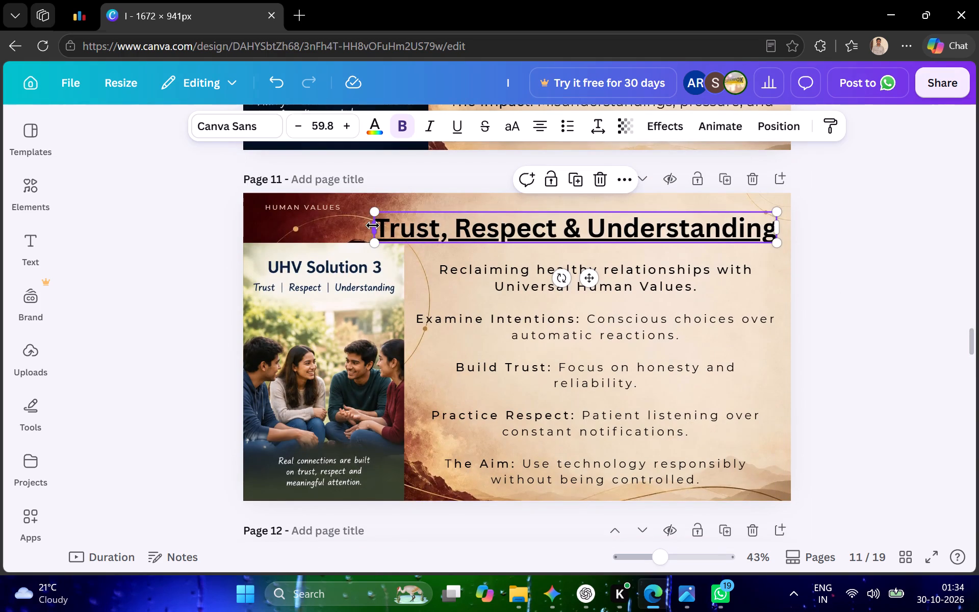
left_click_drag(396, 228, 400, 224)
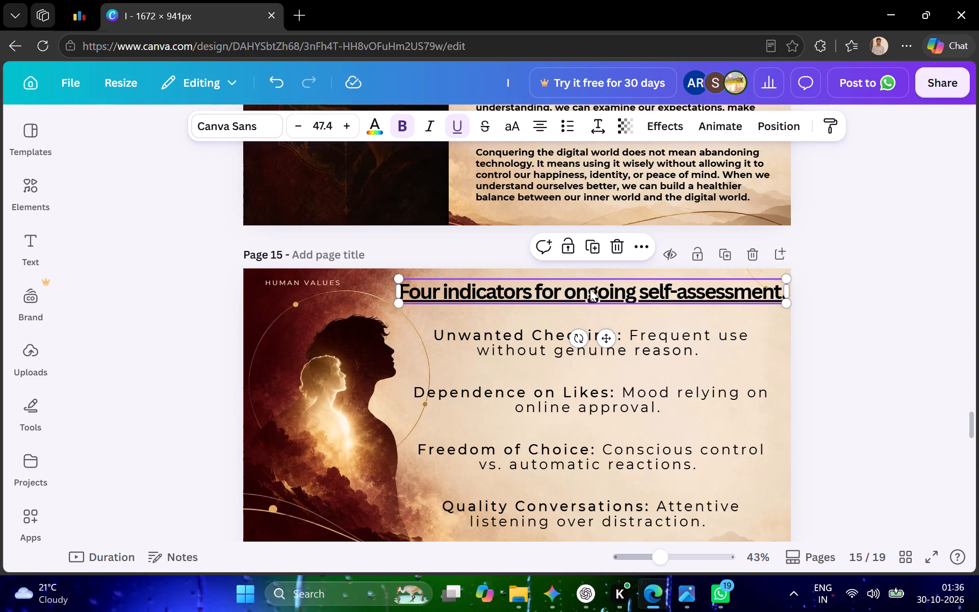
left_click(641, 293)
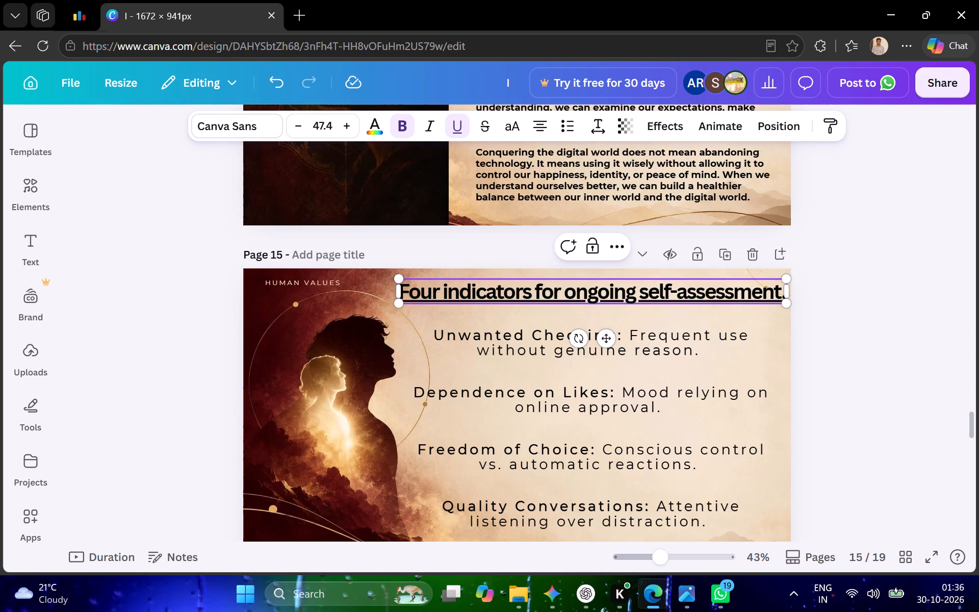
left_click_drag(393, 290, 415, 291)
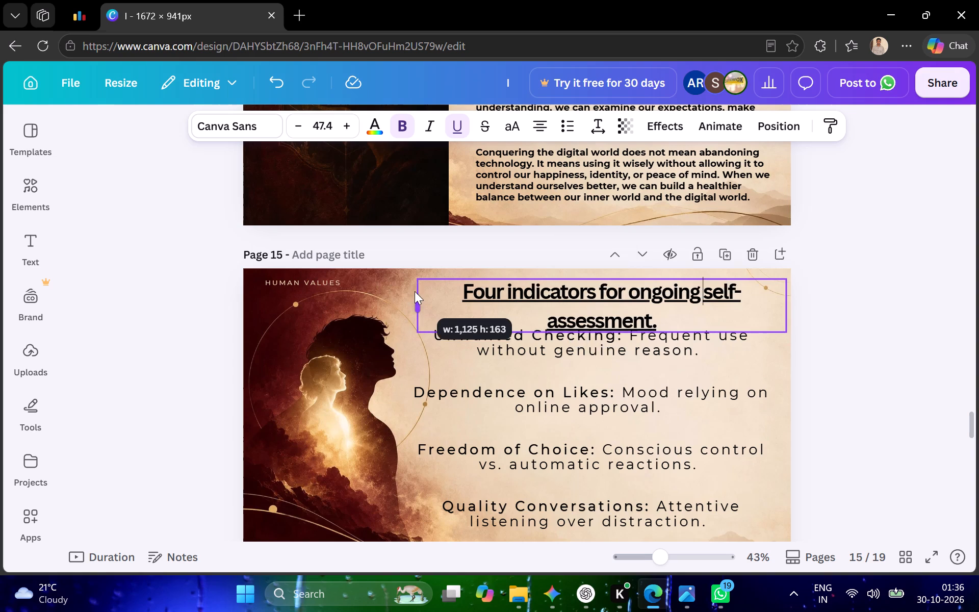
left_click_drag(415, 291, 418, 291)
Remove a blank line at the beginning of page 15's body text, above the Unwanted Checking paragraph.
left_click(487, 347)
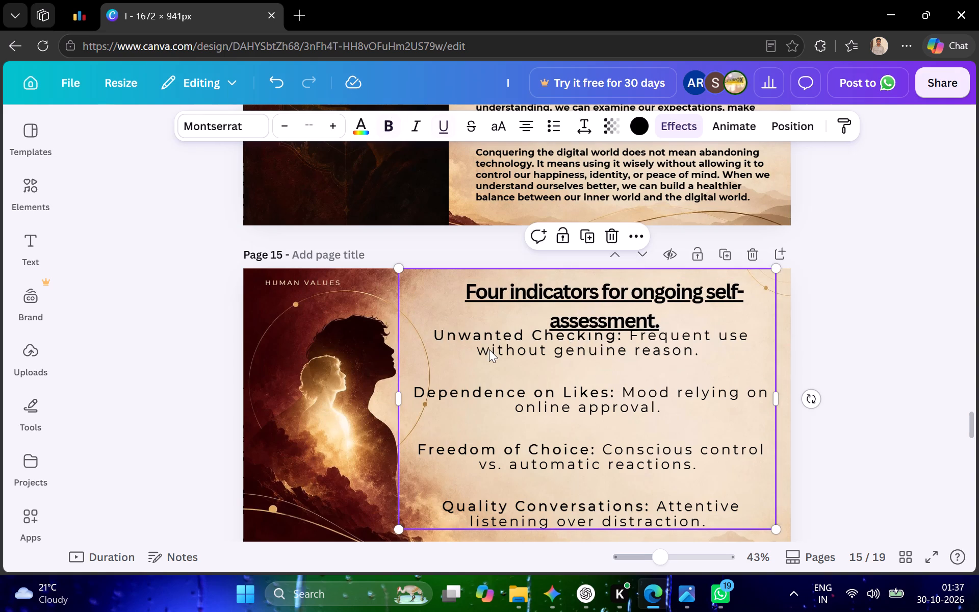
left_click(508, 366)
key("ctrl+a")
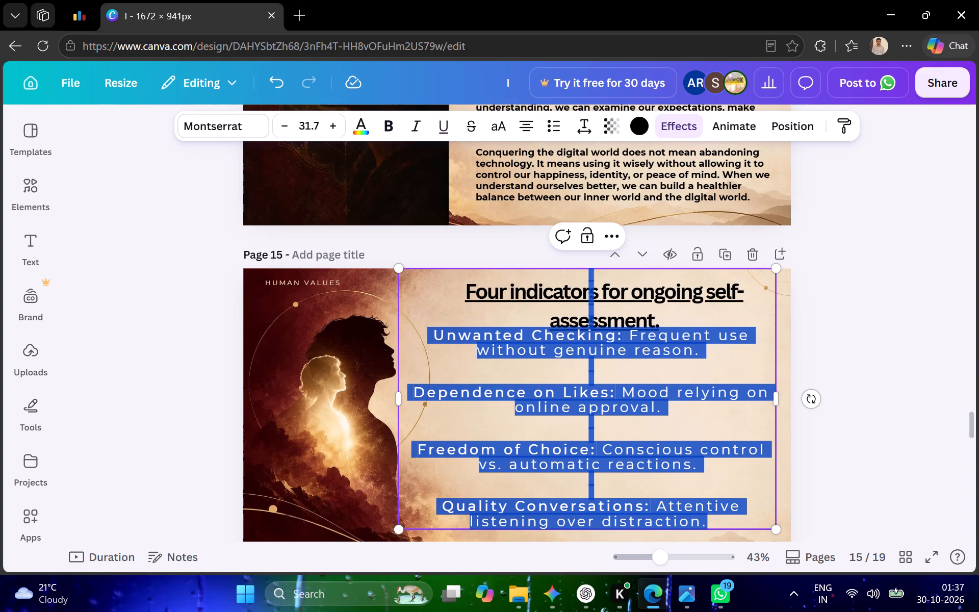
left_click(622, 299)
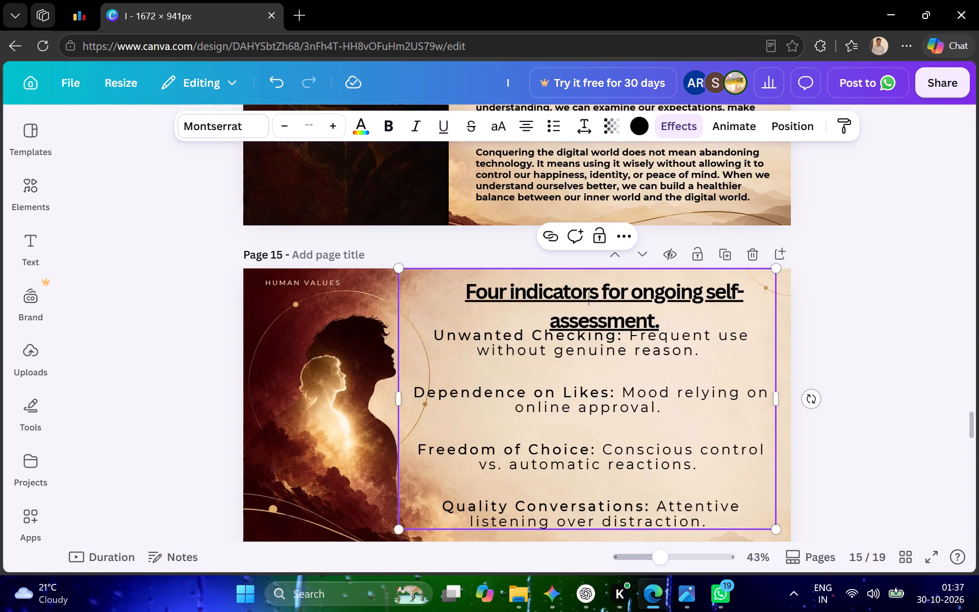
key("BackSpace")
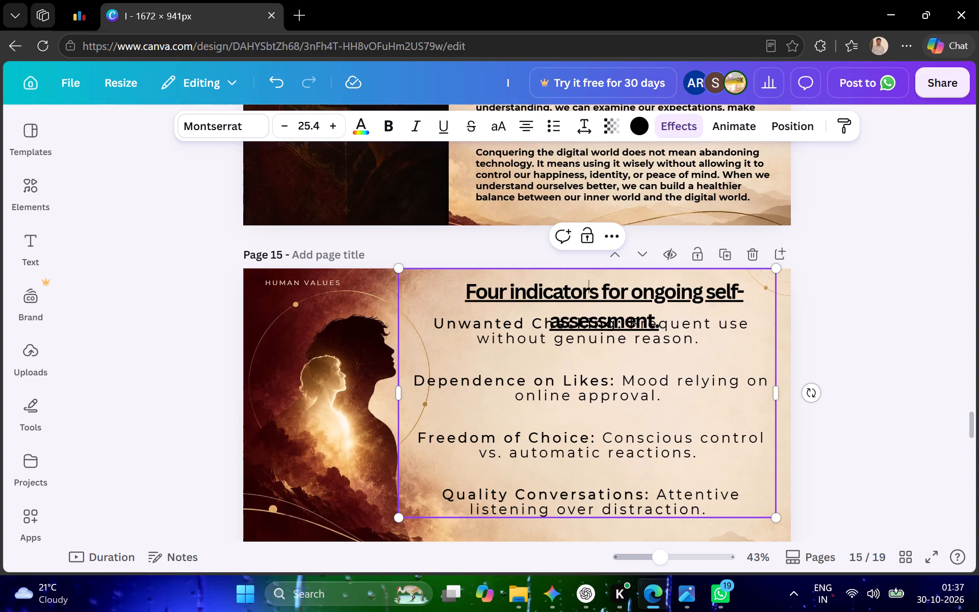
Enlarge page 15's body text box from its lower-left corner towards the silhouettes, beyond 1,186 by 783.
left_click_drag(400, 519, 394, 534)
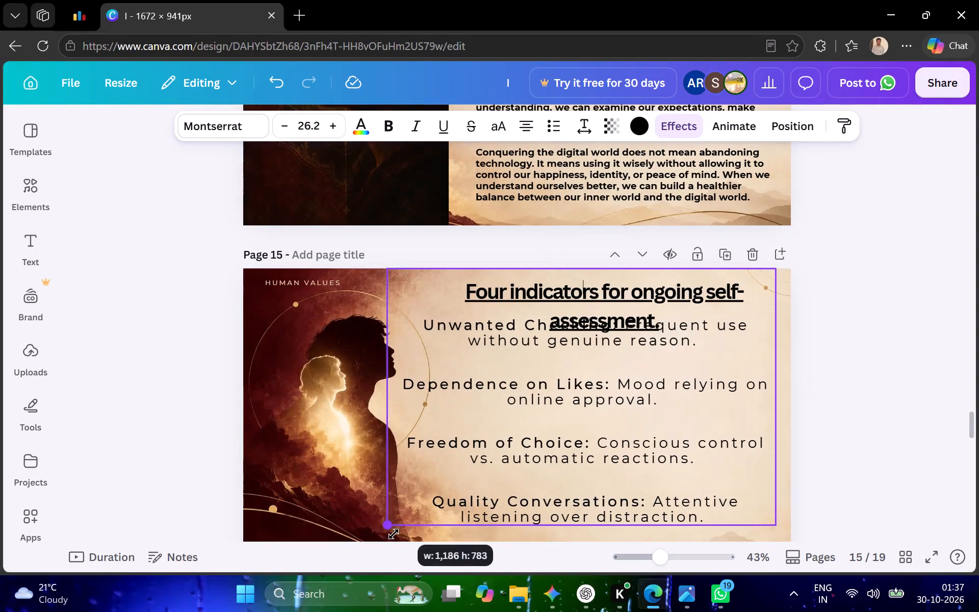
left_click_drag(394, 534, 382, 560)
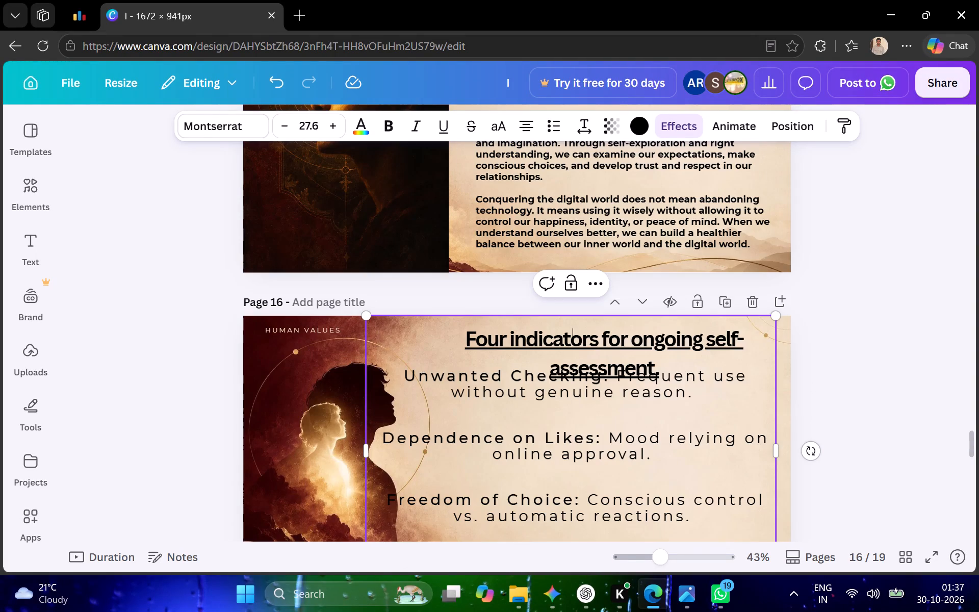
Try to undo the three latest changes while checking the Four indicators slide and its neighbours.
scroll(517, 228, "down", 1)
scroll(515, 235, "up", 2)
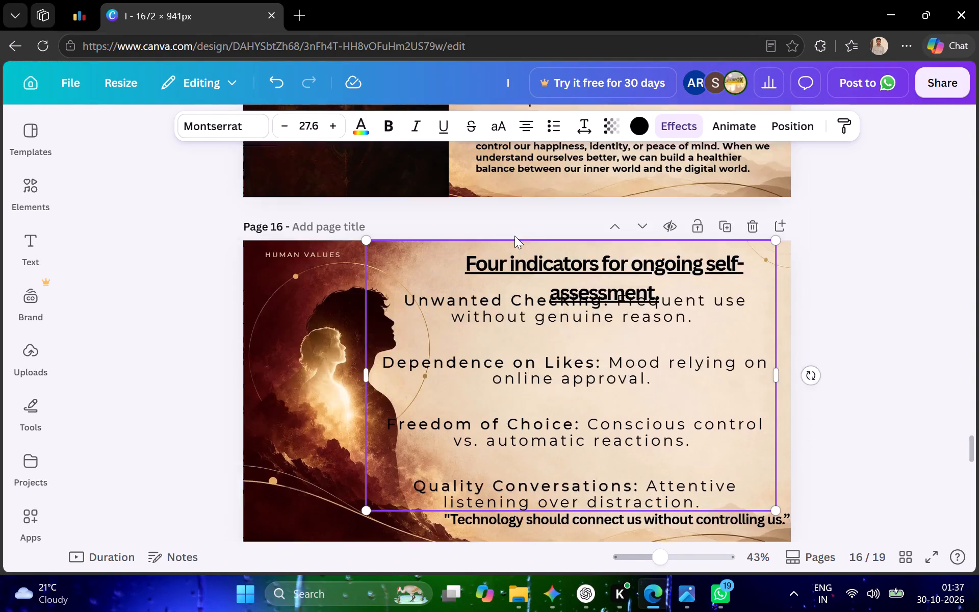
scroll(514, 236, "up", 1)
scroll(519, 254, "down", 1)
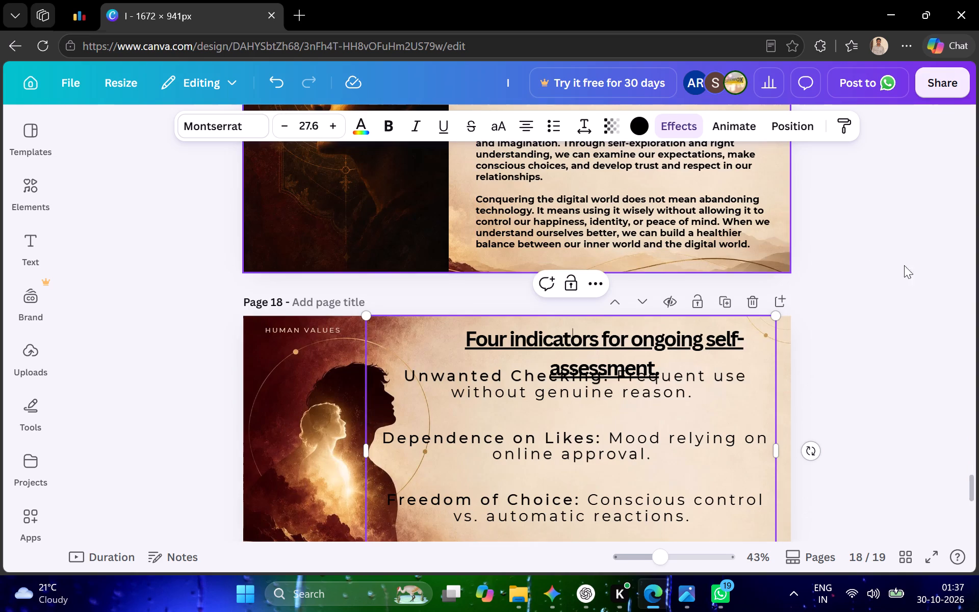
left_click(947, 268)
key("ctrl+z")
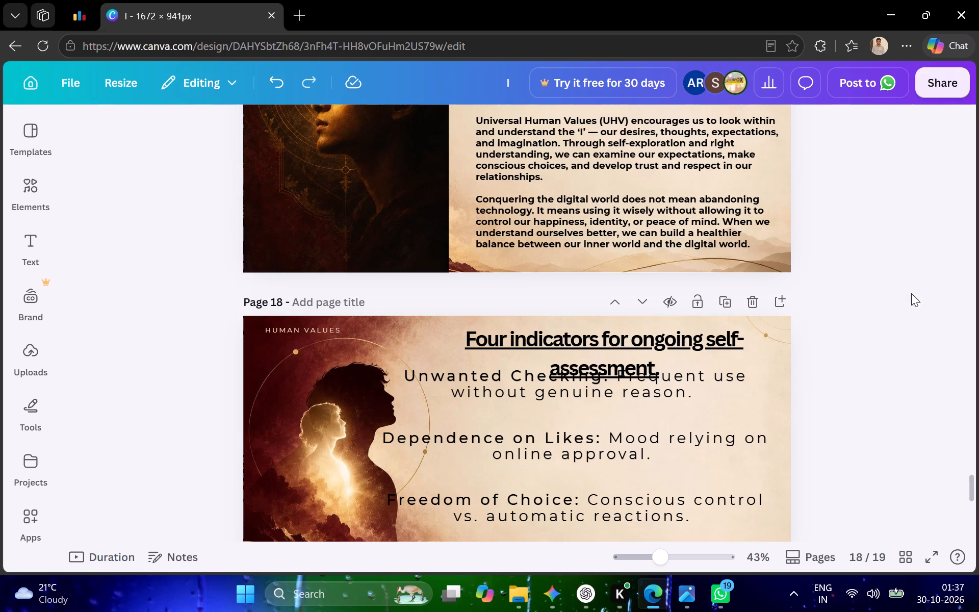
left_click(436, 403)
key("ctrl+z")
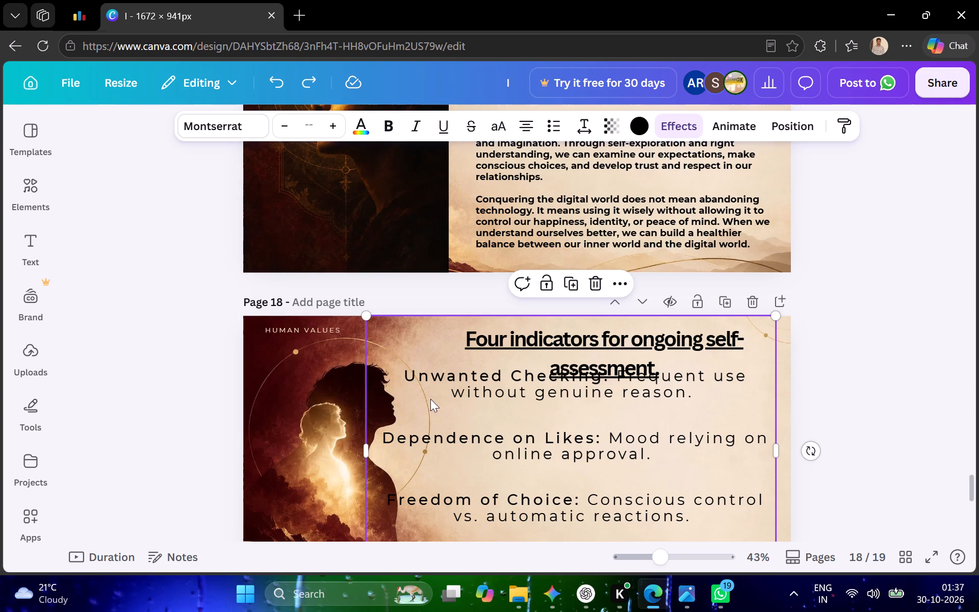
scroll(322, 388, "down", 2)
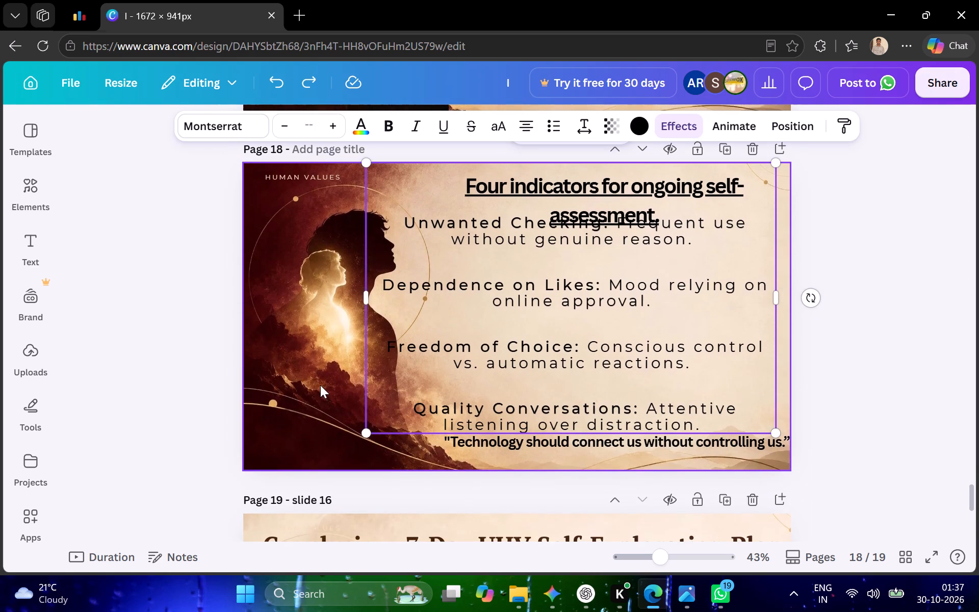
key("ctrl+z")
Review the closing slides, comparing the Four indicators slide with the Conclusion: 7-Day UHV Self-Exploration Plan slide.
scroll(427, 373, "down", 2)
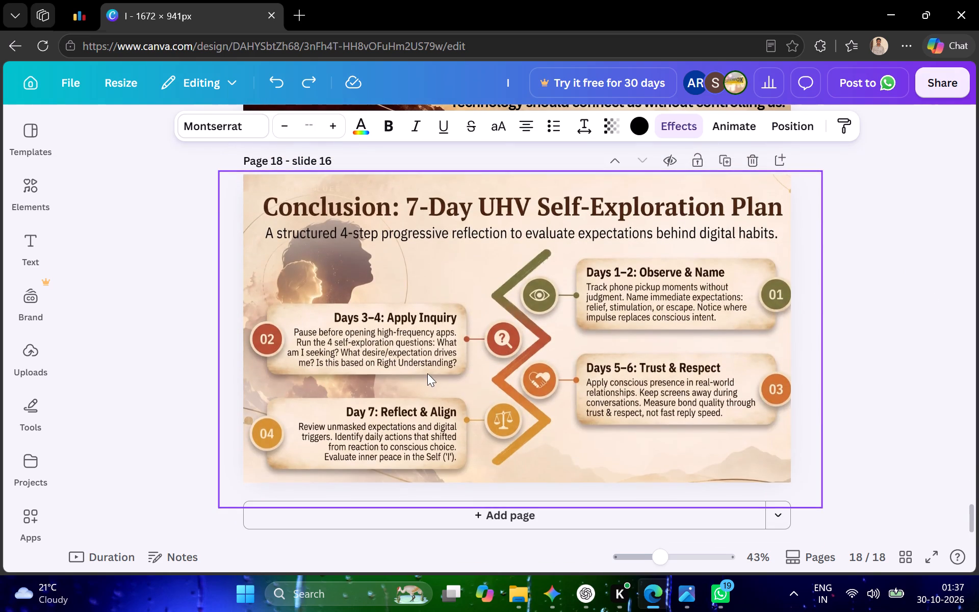
scroll(427, 373, "down", 3)
scroll(427, 373, "up", 4)
scroll(427, 373, "down", 2)
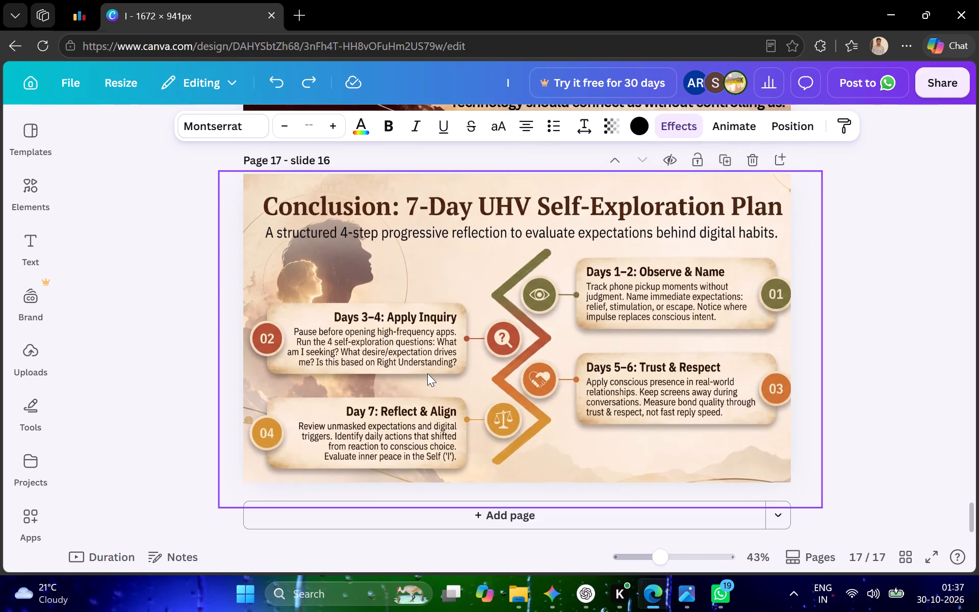
scroll(427, 373, "down", 3)
scroll(427, 373, "up", 3)
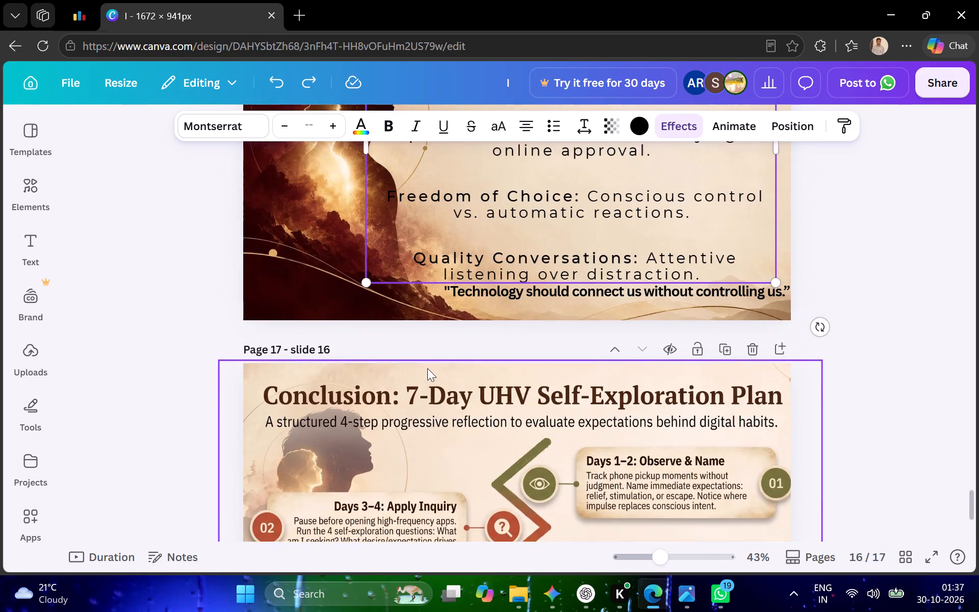
scroll(427, 368, "up", 1)
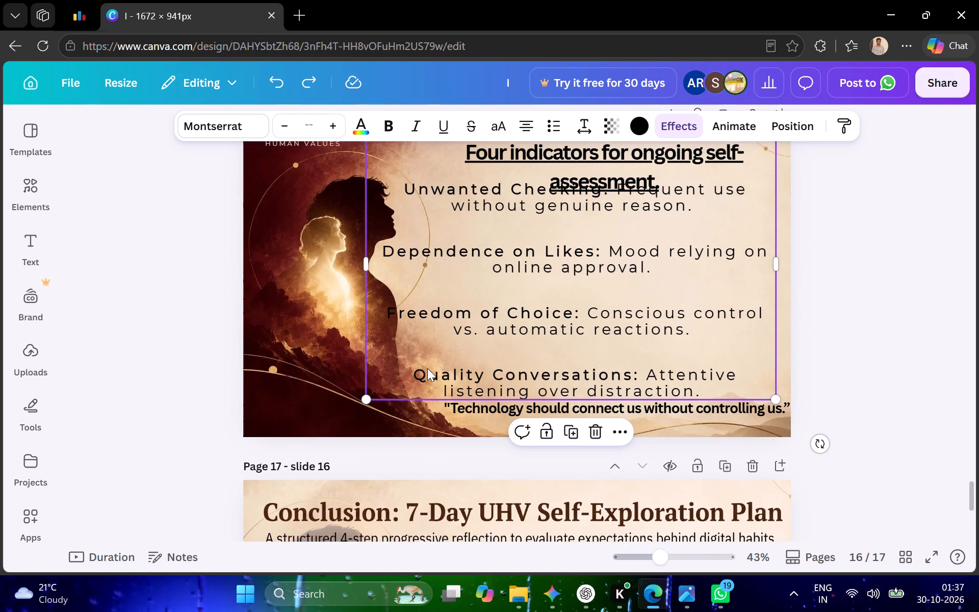
scroll(427, 368, "up", 2)
scroll(427, 368, "down", 2)
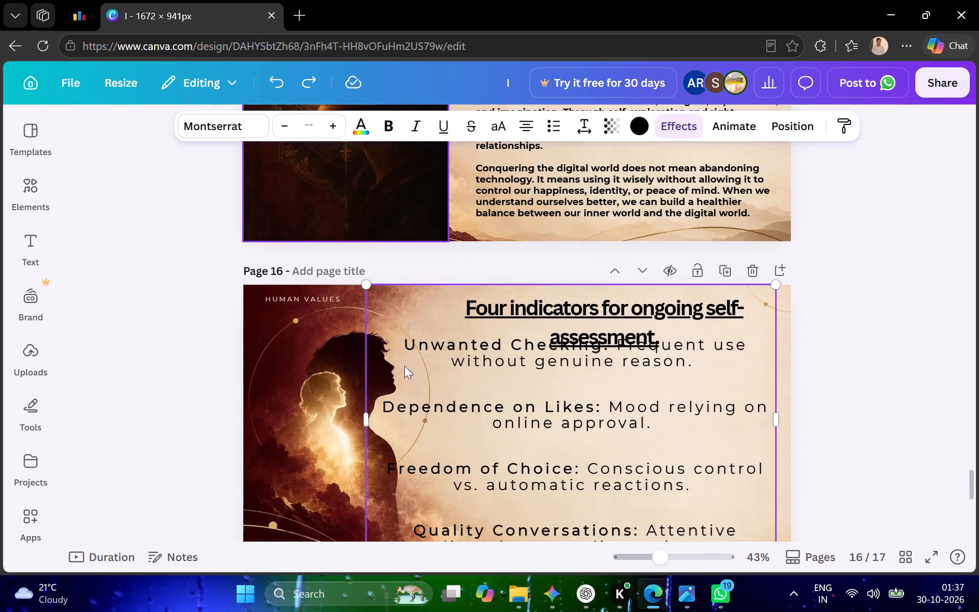
left_click(322, 369)
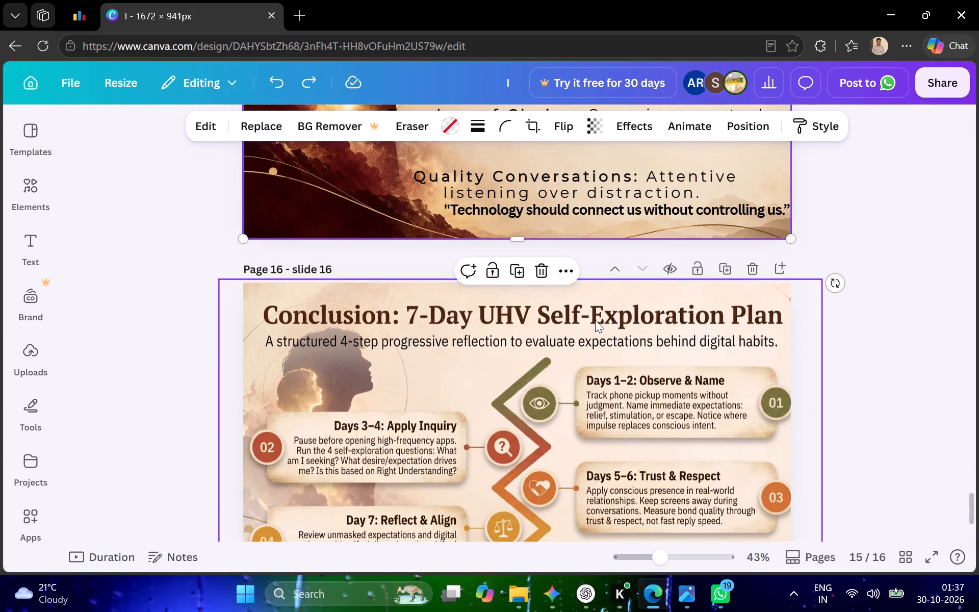
Widen the Four indicators heading box on page 14 from its left edge to about 1,237 wide.
scroll(595, 320, "up", 5)
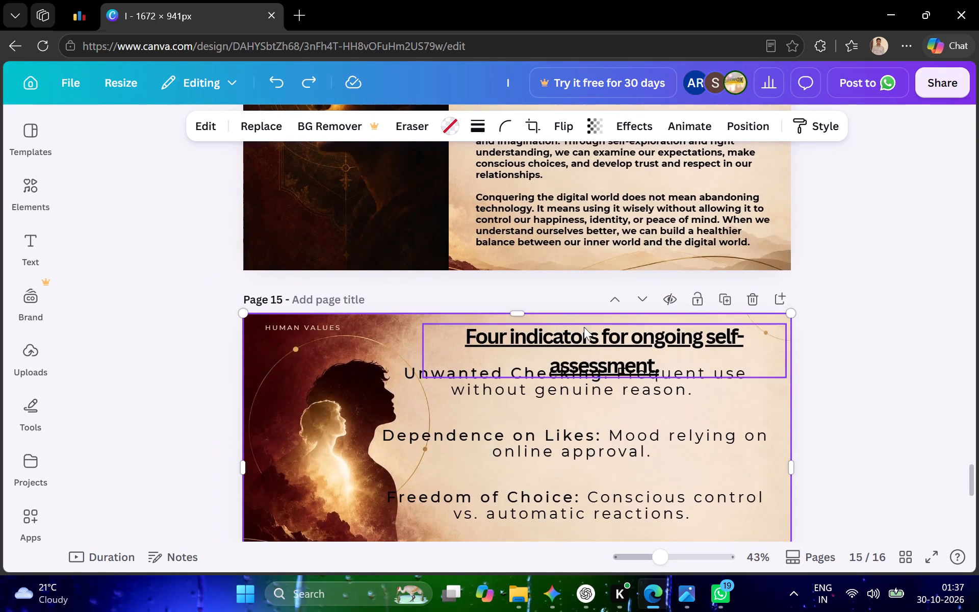
left_click(567, 337)
scroll(568, 337, "up", 5)
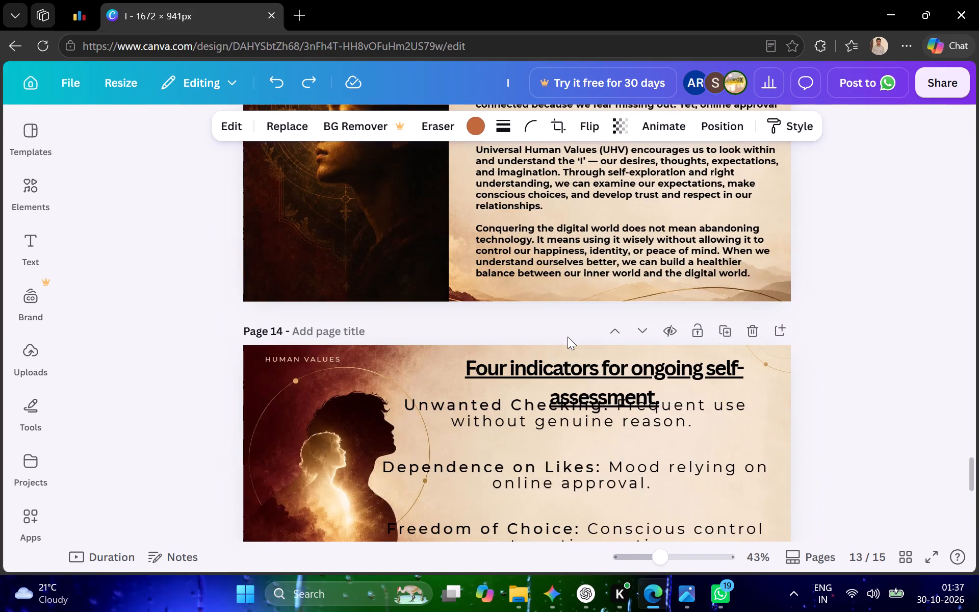
left_click(563, 364)
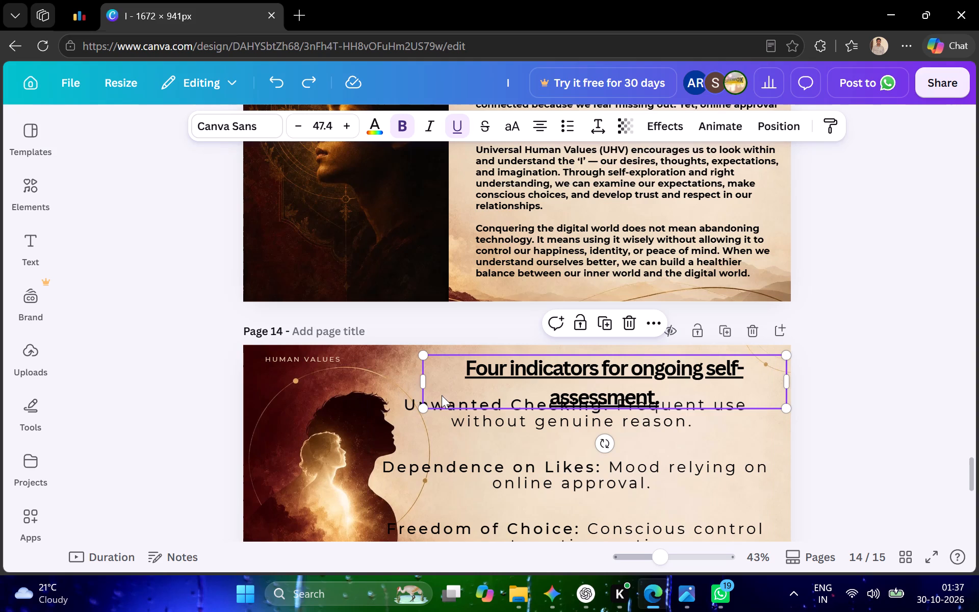
scroll(457, 395, "up", 3)
scroll(457, 393, "down", 7)
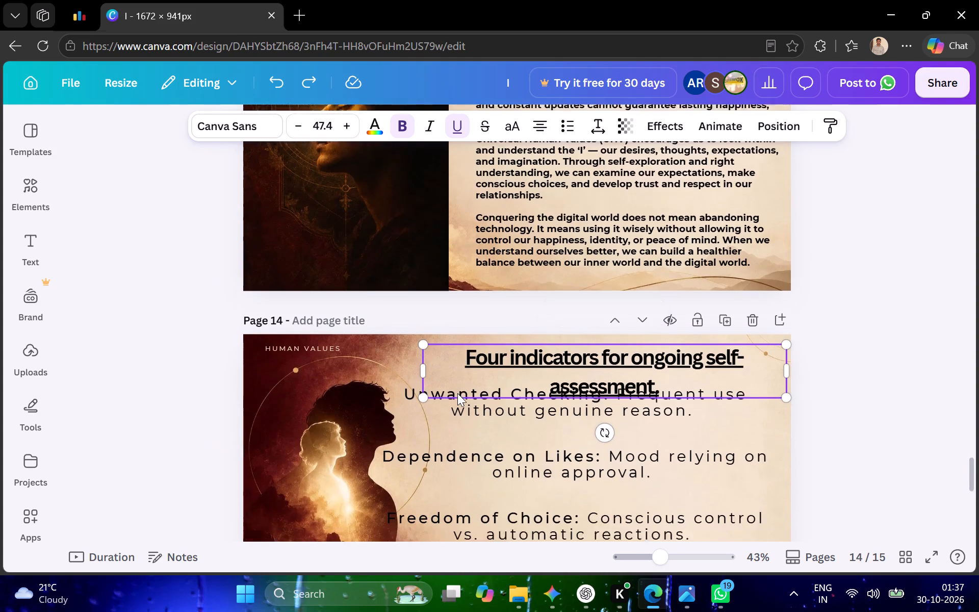
scroll(457, 393, "down", 6)
scroll(470, 380, "up", 7)
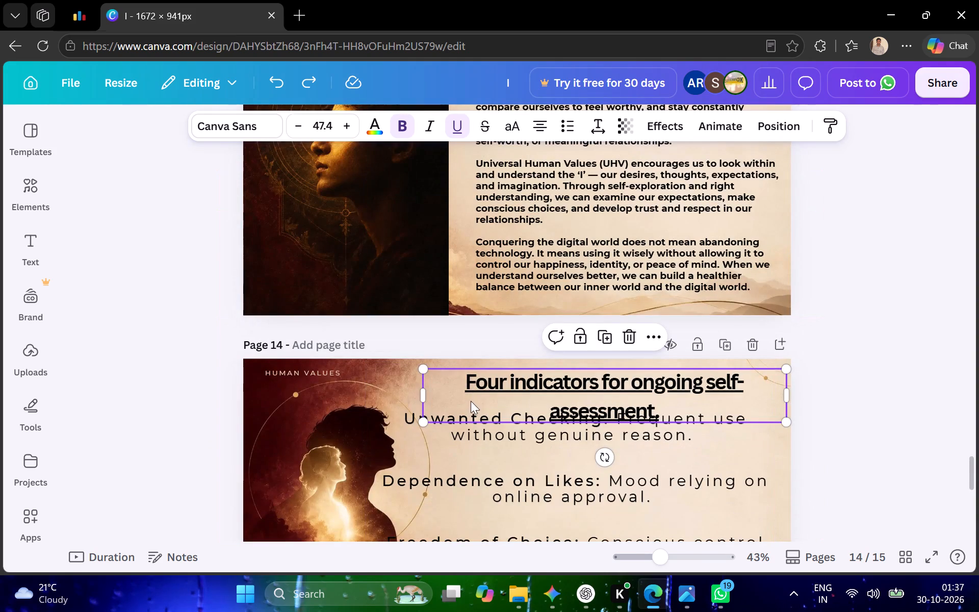
left_click_drag(420, 391, 374, 388)
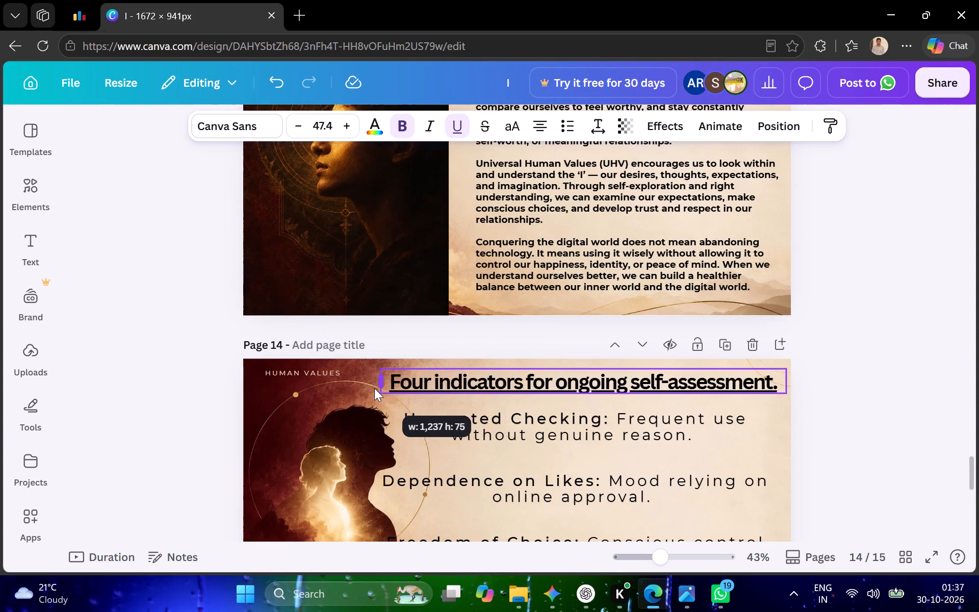
Enlarge the Four indicators for ongoing self-assessment heading from its lower-left corner and raise its font size to 52.
left_click_drag(374, 388, 377, 396)
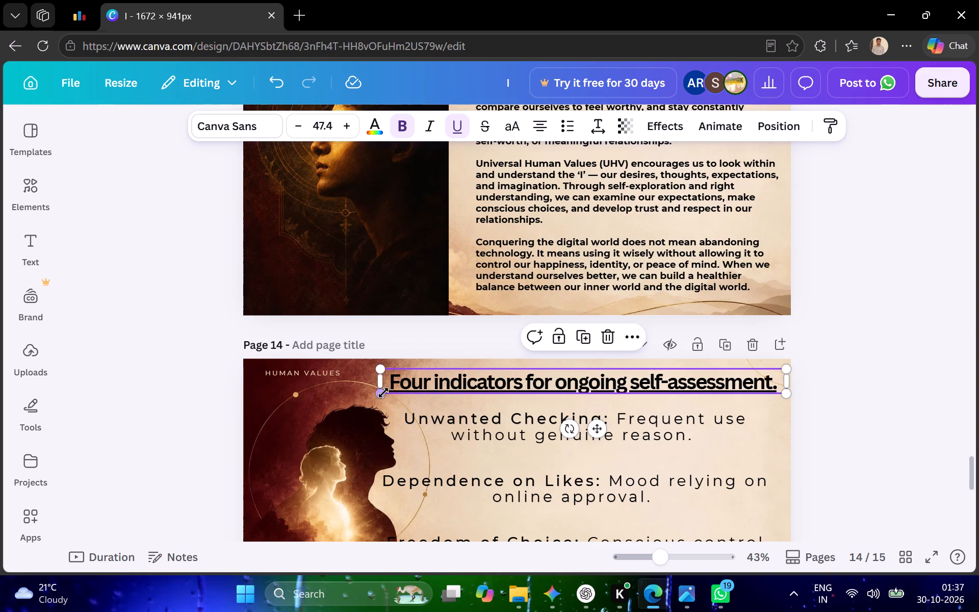
left_click_drag(382, 392, 369, 417)
scroll(343, 257, "up", 4)
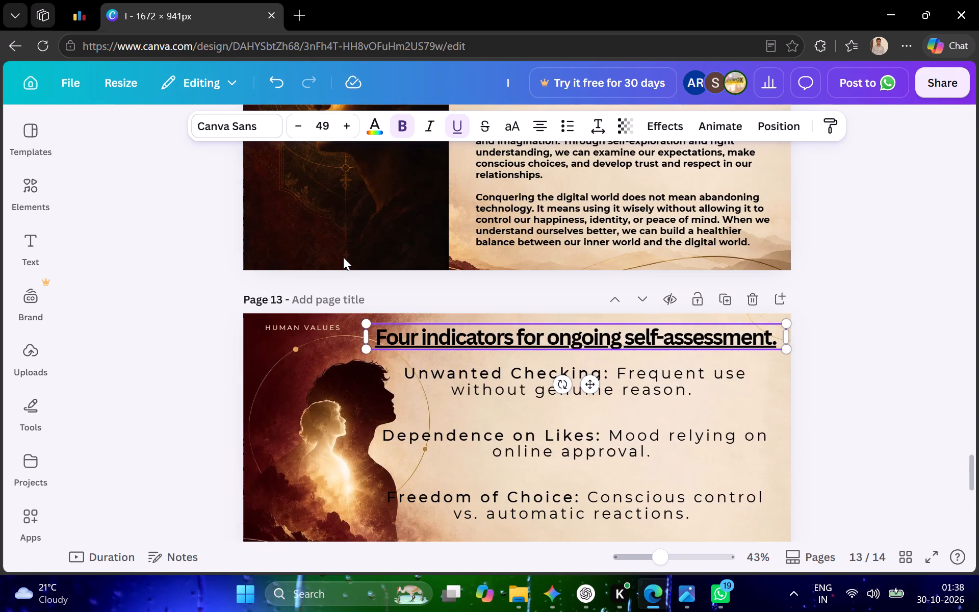
left_click(437, 341)
key("ctrl+a")
left_click(350, 123)
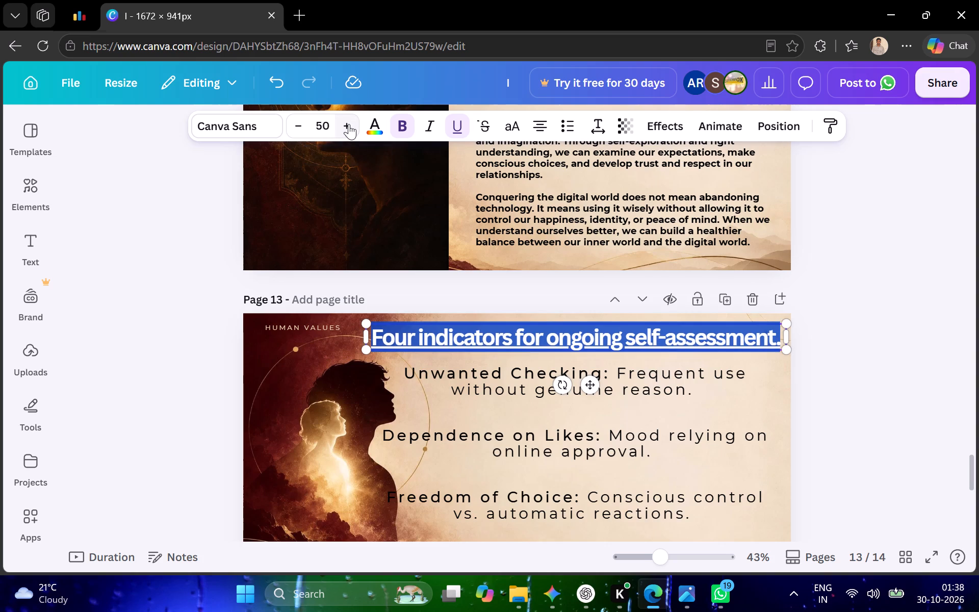
left_click(349, 124)
left_click(349, 124)
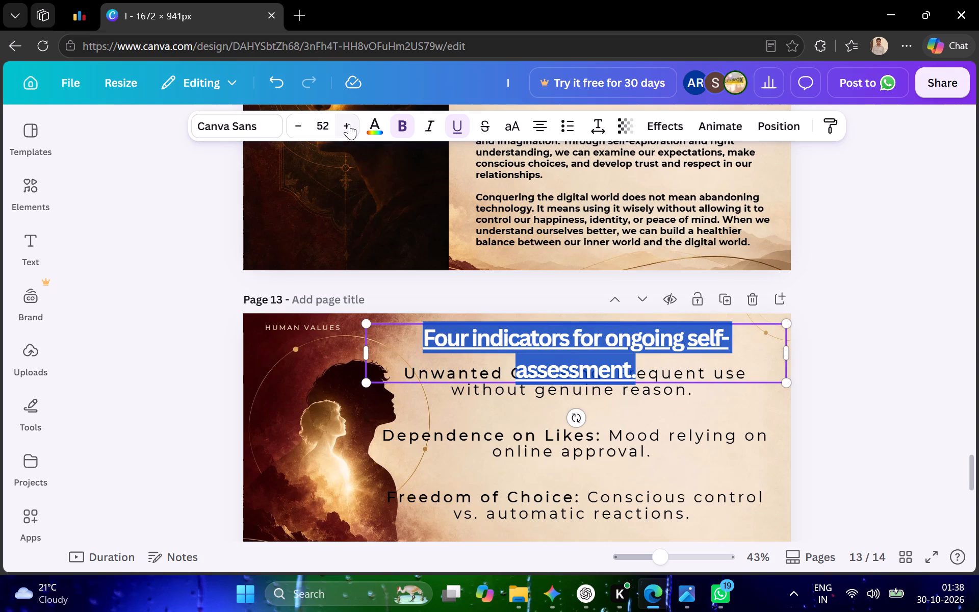
left_click(321, 348)
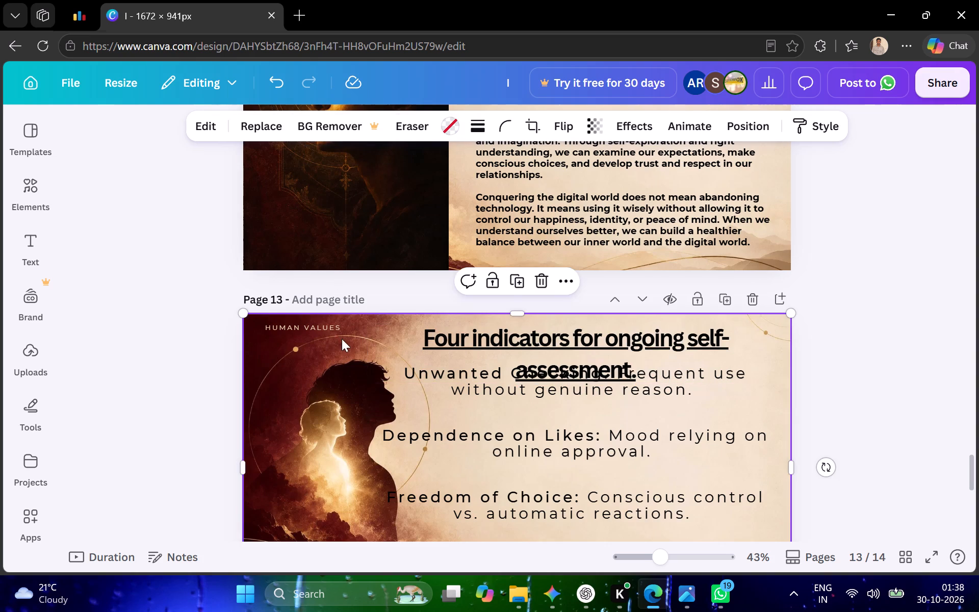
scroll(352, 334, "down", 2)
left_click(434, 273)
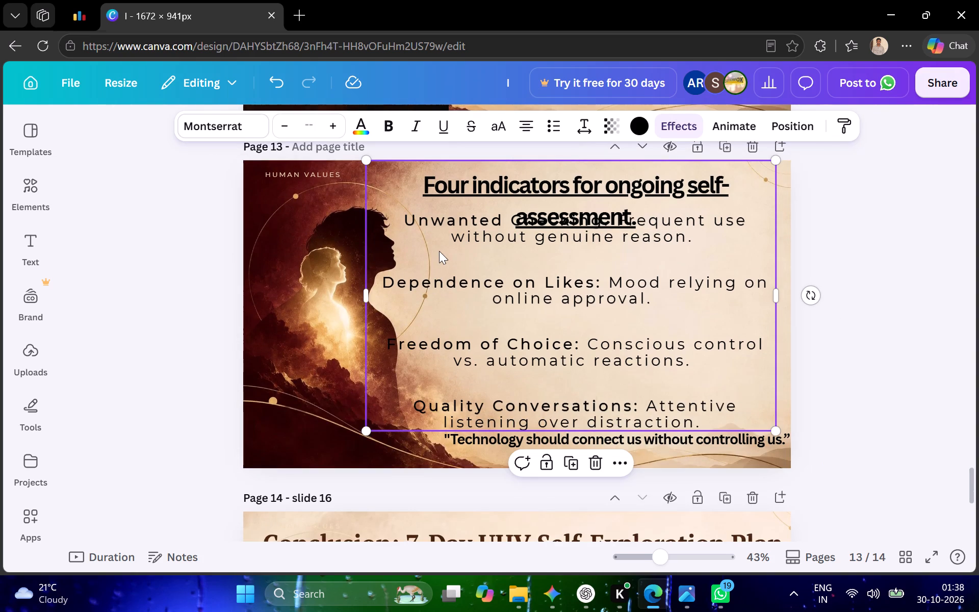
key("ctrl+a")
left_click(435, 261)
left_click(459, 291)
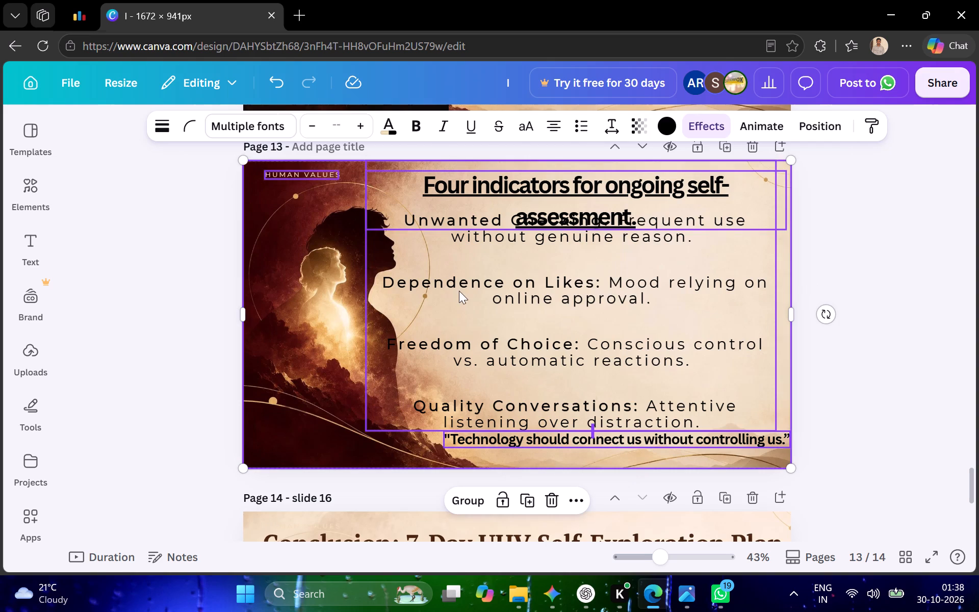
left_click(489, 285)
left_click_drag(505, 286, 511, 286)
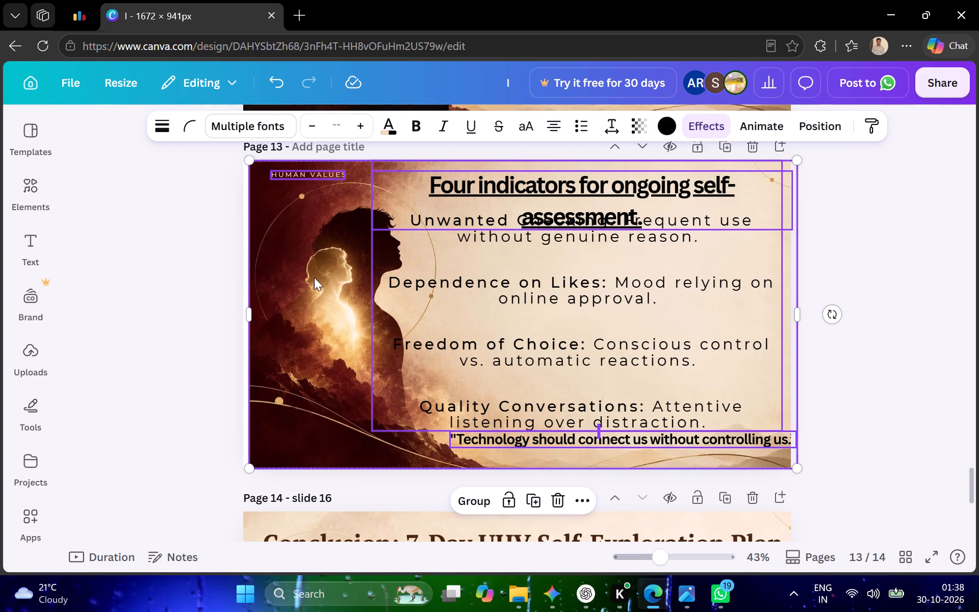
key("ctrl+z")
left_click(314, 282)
Reduce the font size of all the four indicators' body text on page 13 by three increments.
left_click(478, 306)
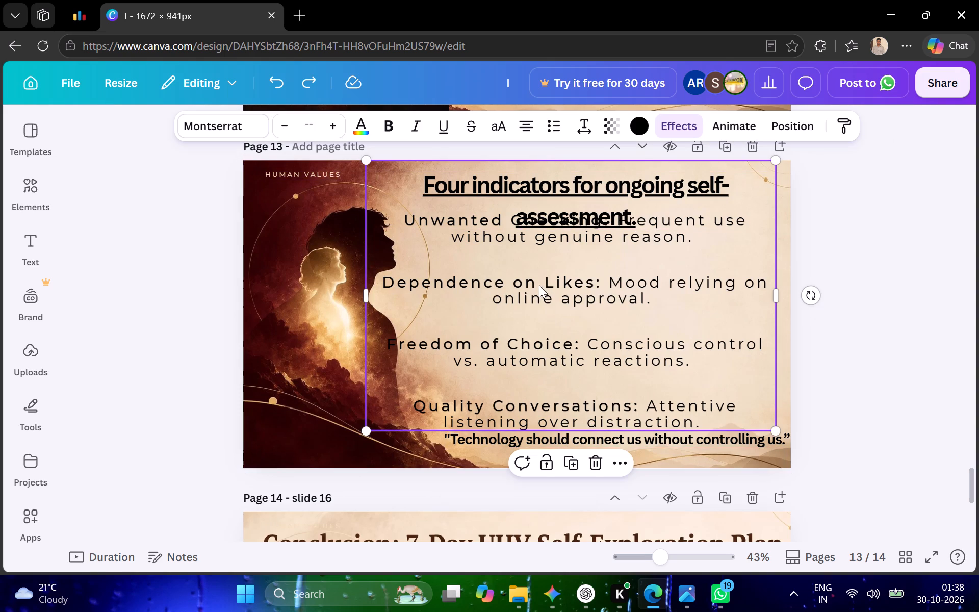
double_click(539, 285)
key("ctrl+a")
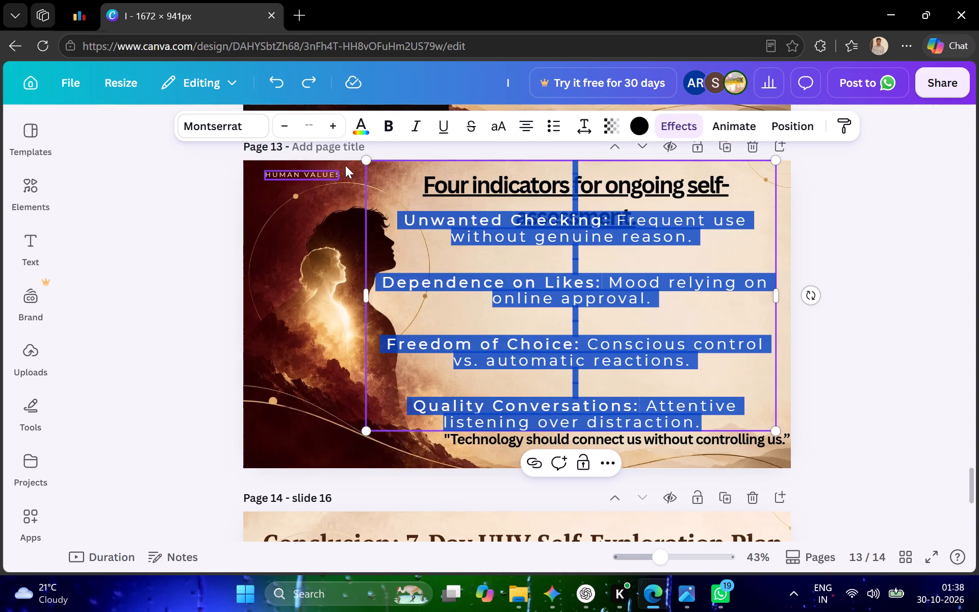
left_click(284, 129)
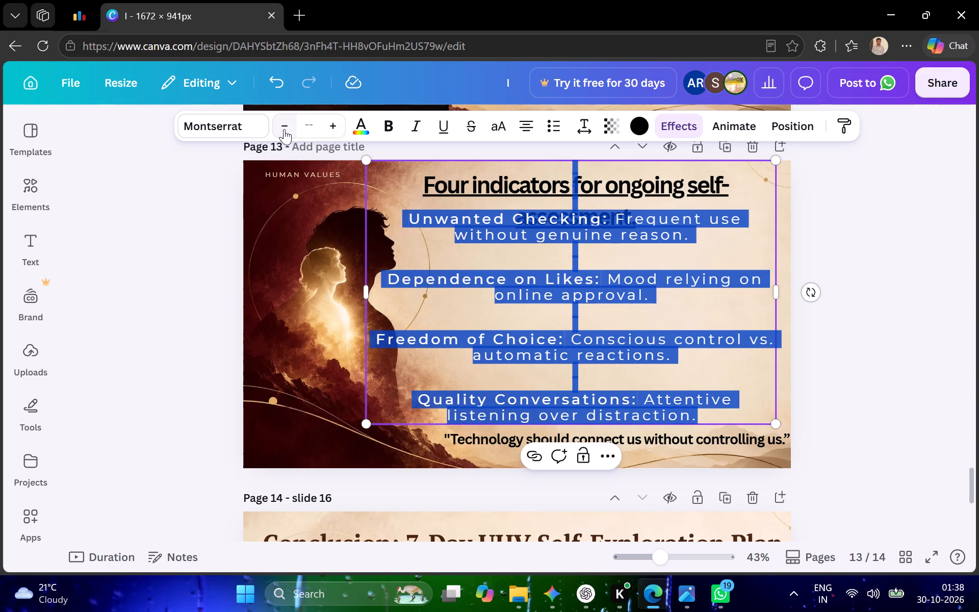
double_click(284, 129)
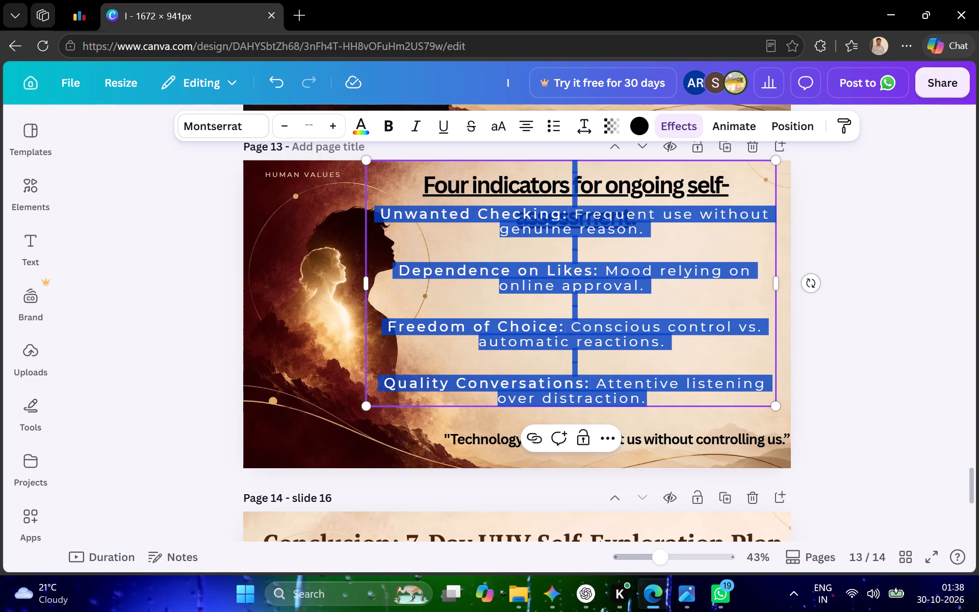
left_click(576, 188)
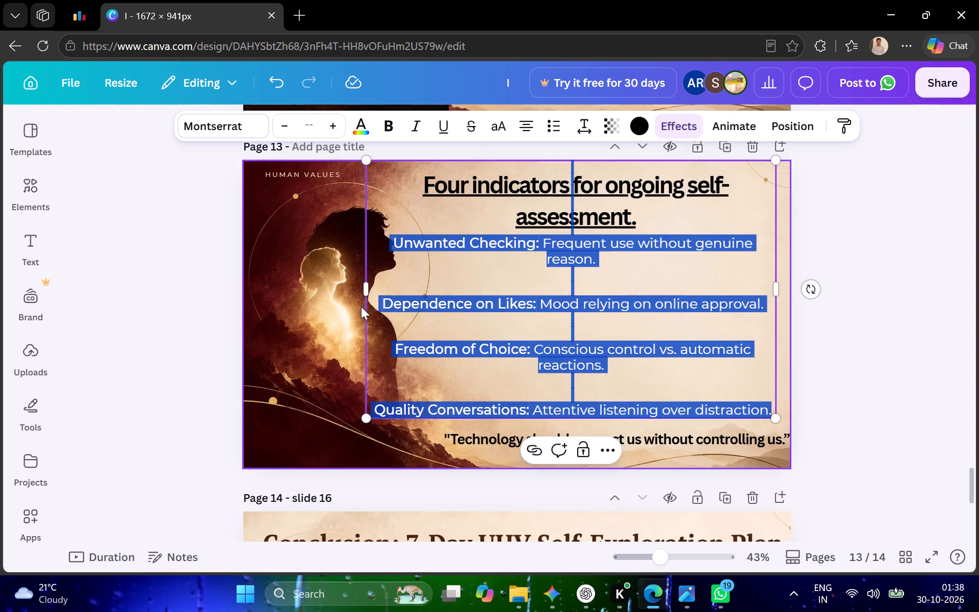
left_click(603, 385)
left_click(291, 291)
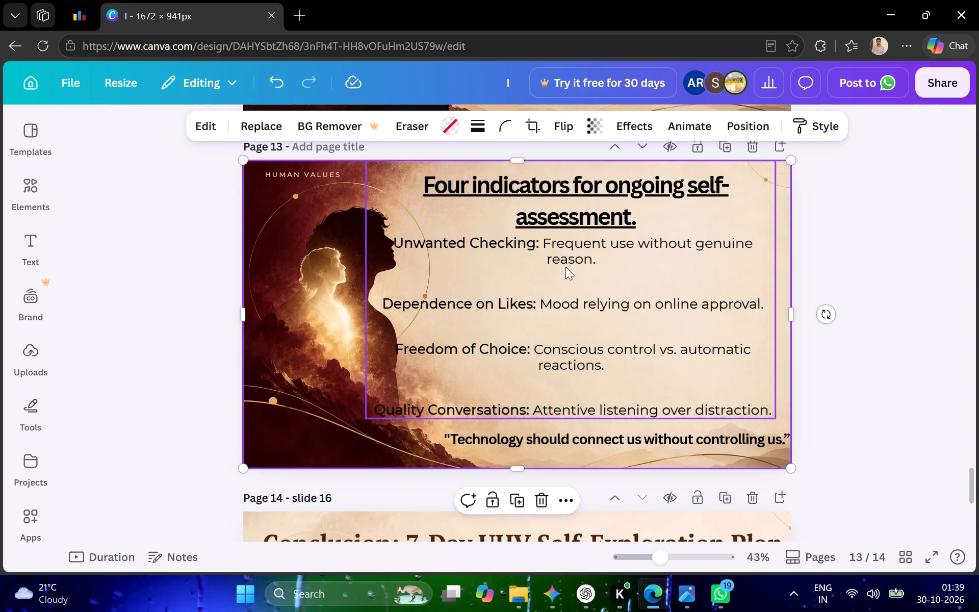
Narrow the body text box from its left edge, clear of the silhouettes, to just under 1,157 wide.
left_click(577, 281)
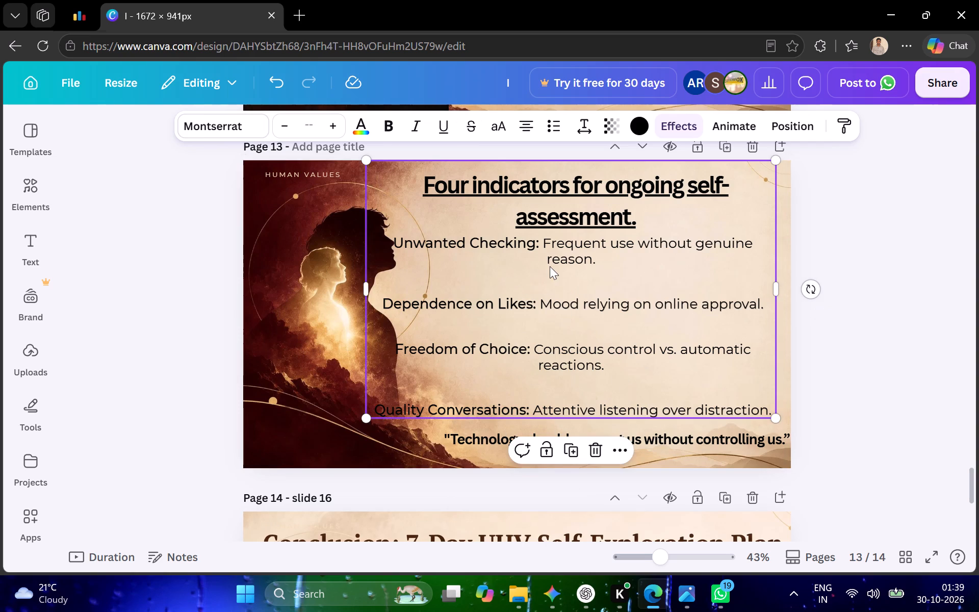
left_click(550, 266)
left_click_drag(367, 295, 381, 292)
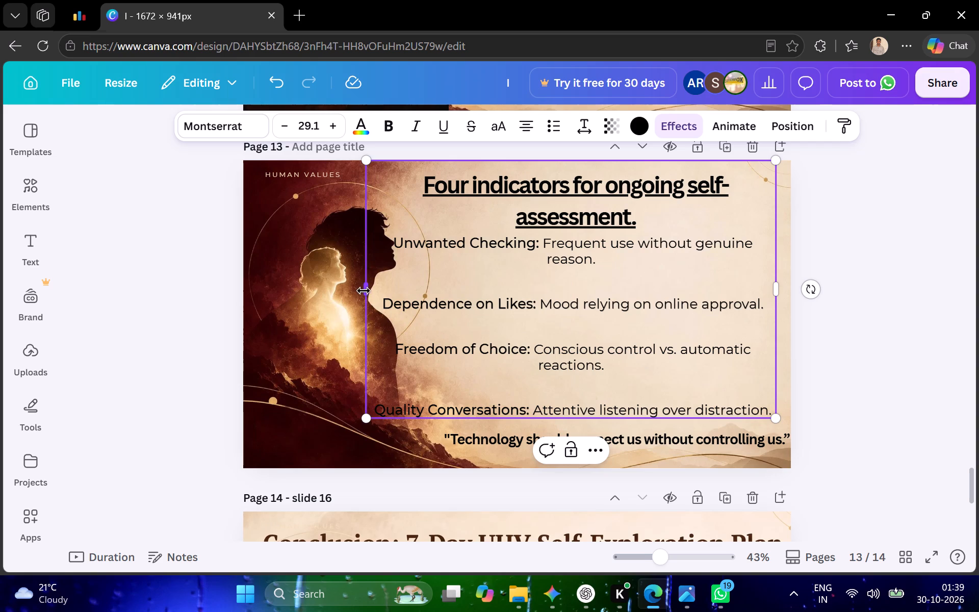
left_click_drag(364, 291, 381, 293)
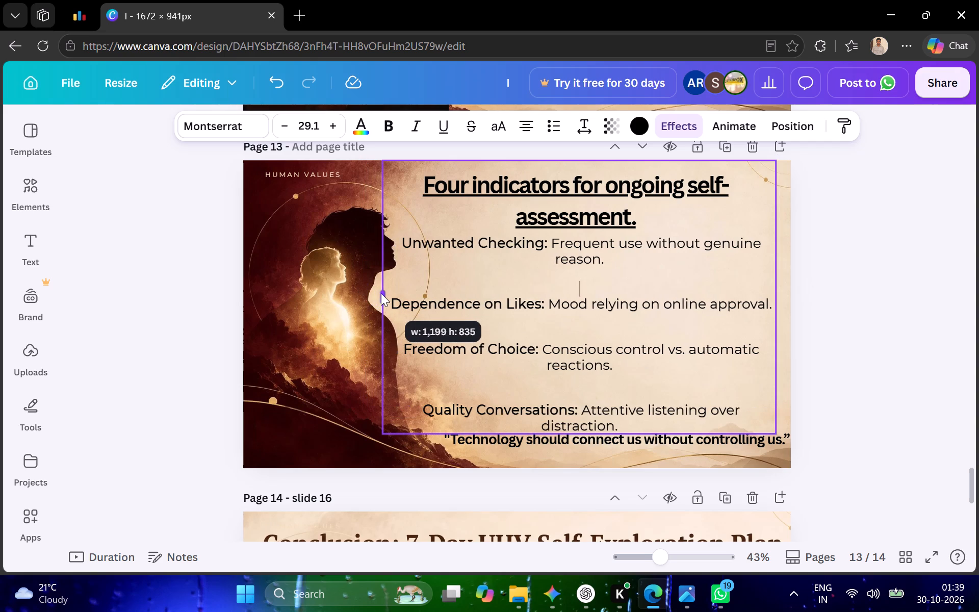
left_click_drag(381, 293, 394, 293)
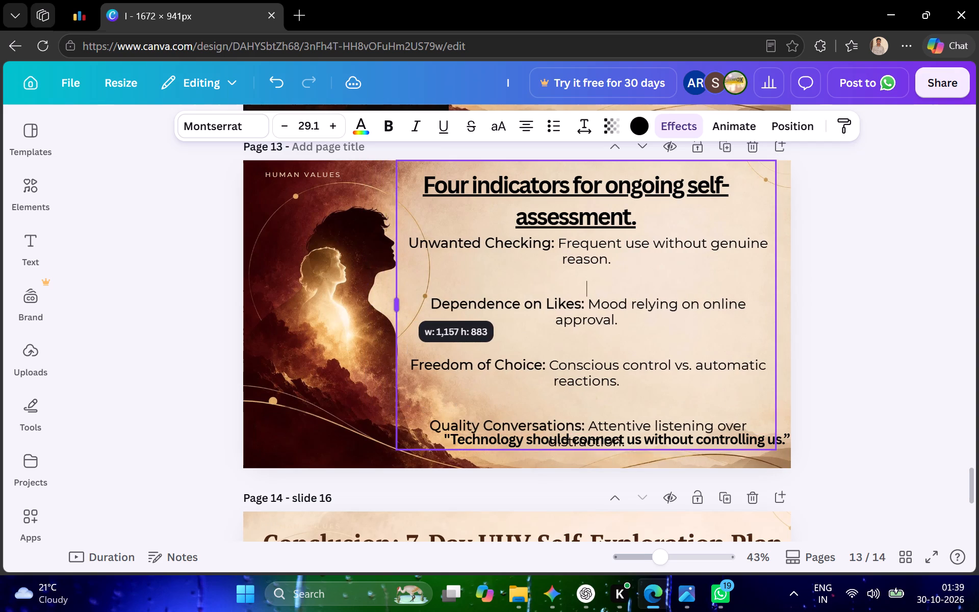
left_click_drag(394, 293, 398, 294)
left_click(376, 318)
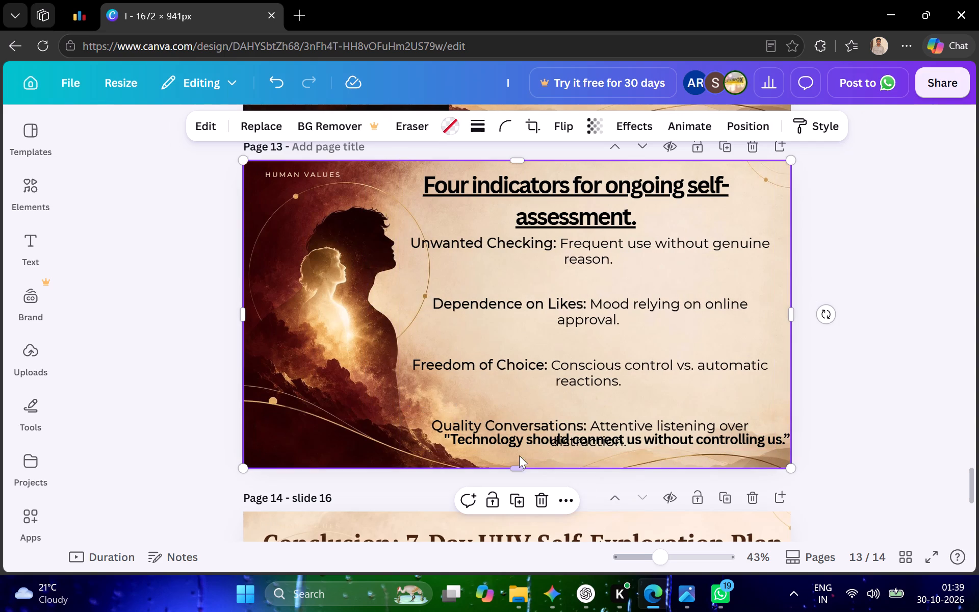
Move the "Technology should connect us without controlling us." quote down to the slide's bottom edge, directly beneath the body text.
left_click(471, 439)
left_click_drag(473, 441, 473, 449)
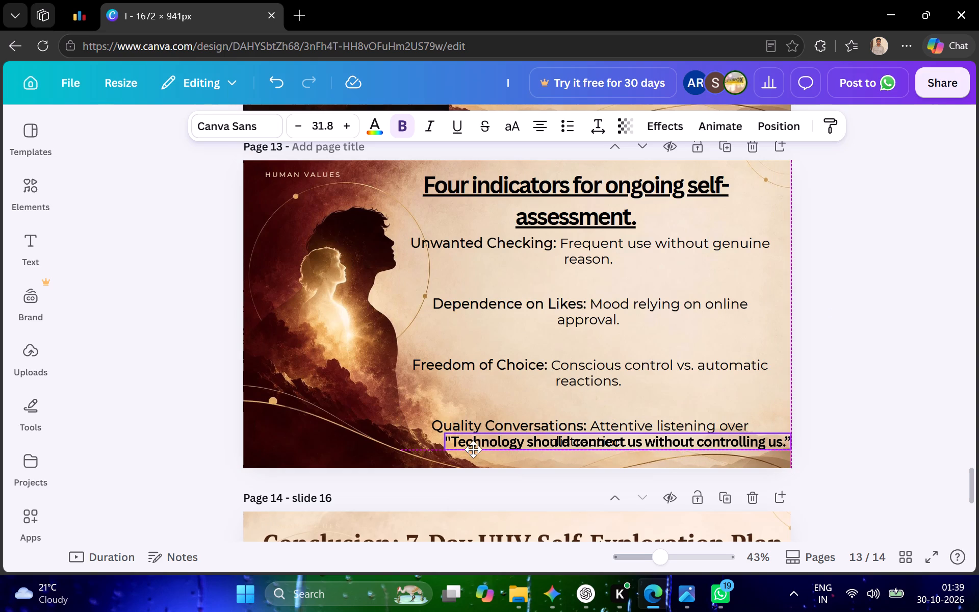
left_click_drag(473, 449, 475, 460)
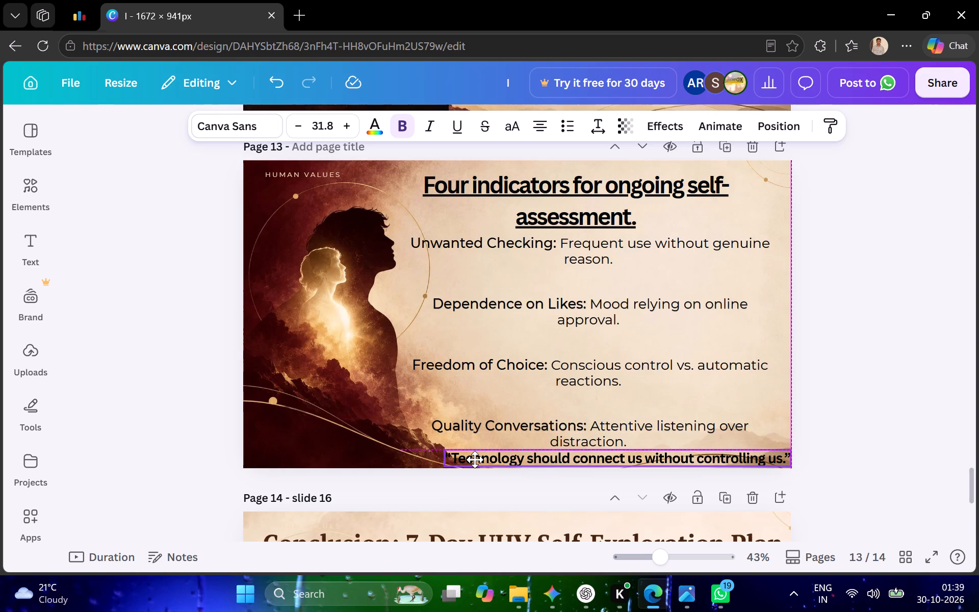
left_click_drag(475, 460, 475, 453)
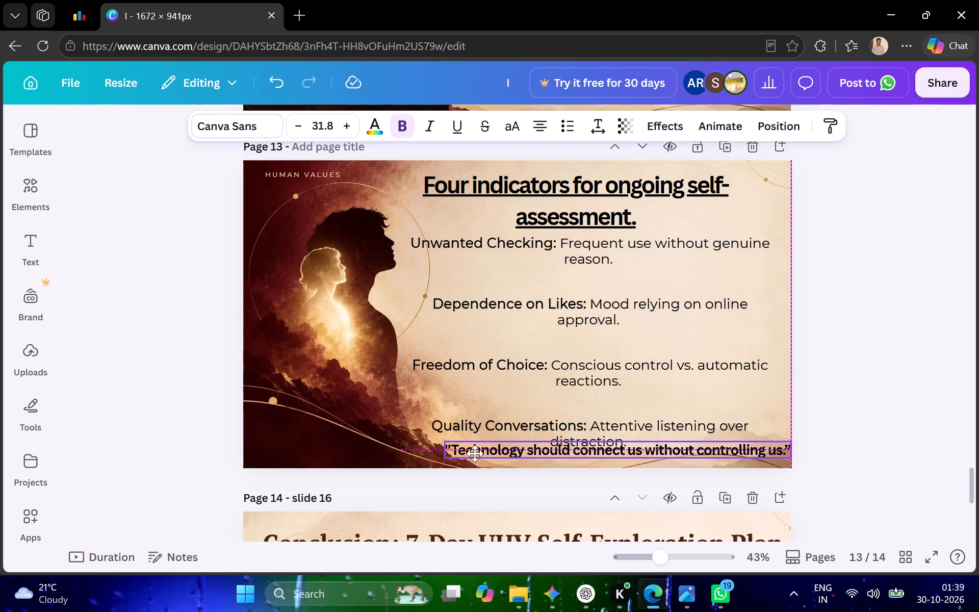
left_click_drag(475, 453, 475, 458)
left_click(557, 346)
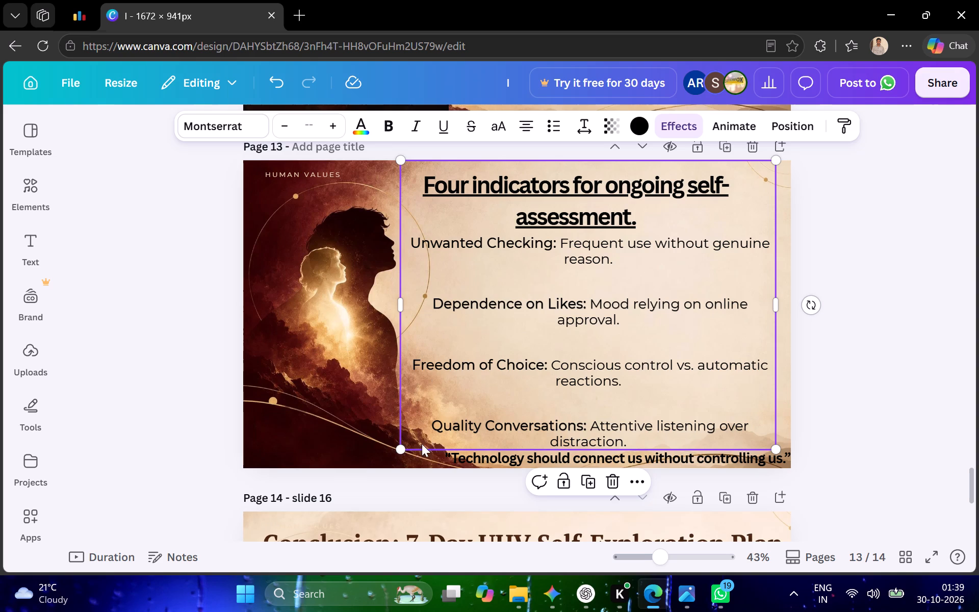
Scale the four-indicators body text down from its lower-left corner to about 1,115 wide, leaving room for the quote below.
left_click_drag(403, 449, 409, 446)
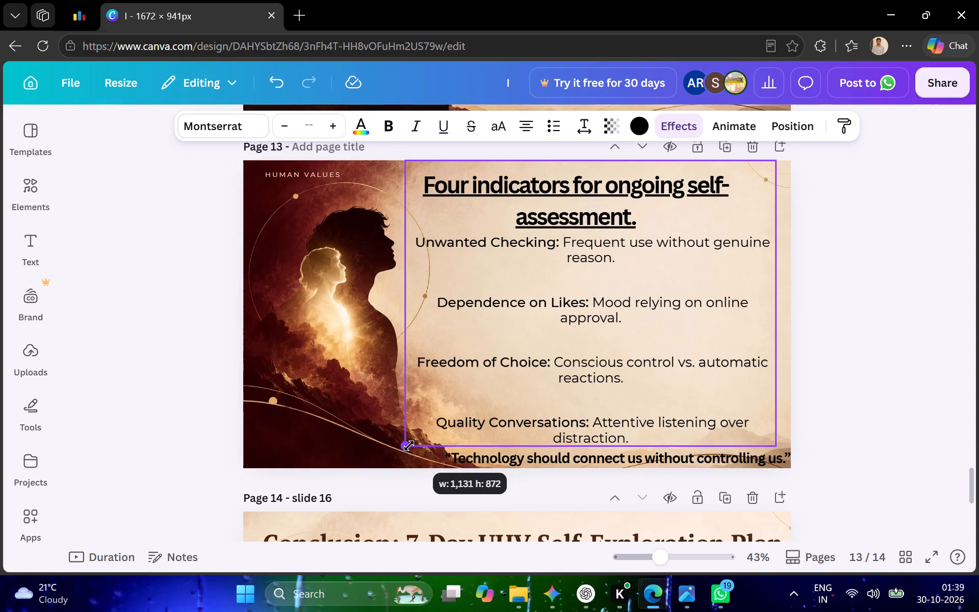
left_click_drag(409, 446, 416, 444)
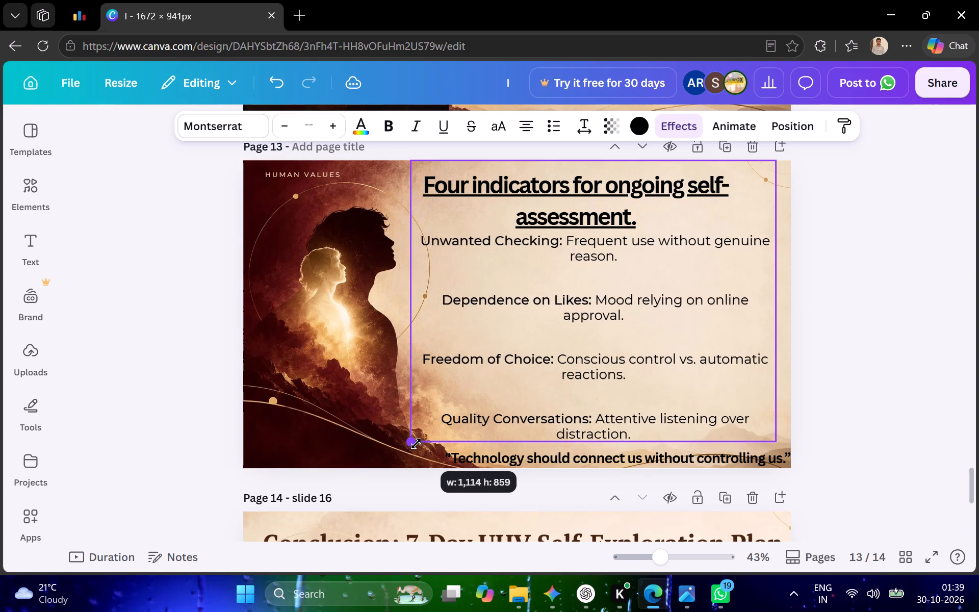
left_click_drag(416, 444, 417, 447)
Move the "Technology should connect us without controlling us." quote slightly up and left, directly beneath the body text and away from the slide's edges.
left_click(496, 454)
left_click_drag(498, 455, 491, 452)
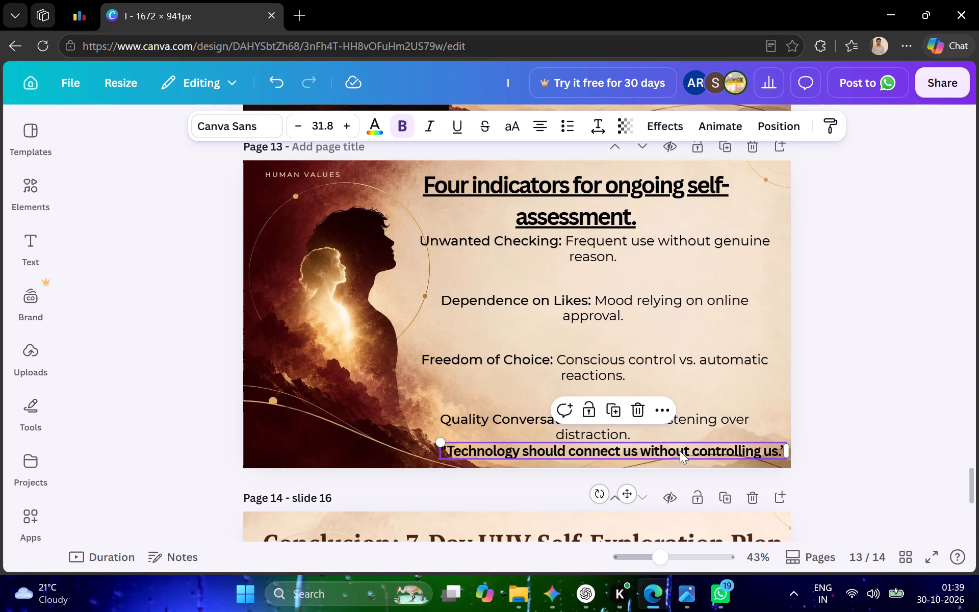
left_click_drag(788, 447, 781, 447)
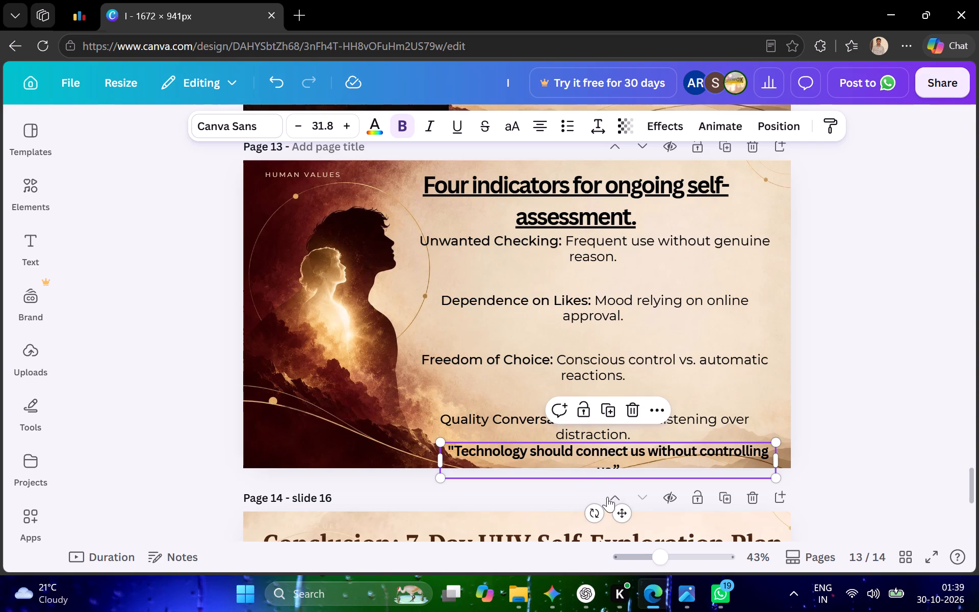
left_click_drag(619, 514, 610, 513)
Widen the quote's text box to just under 1,080 so the quote fits on one line within the slide.
left_click(382, 406)
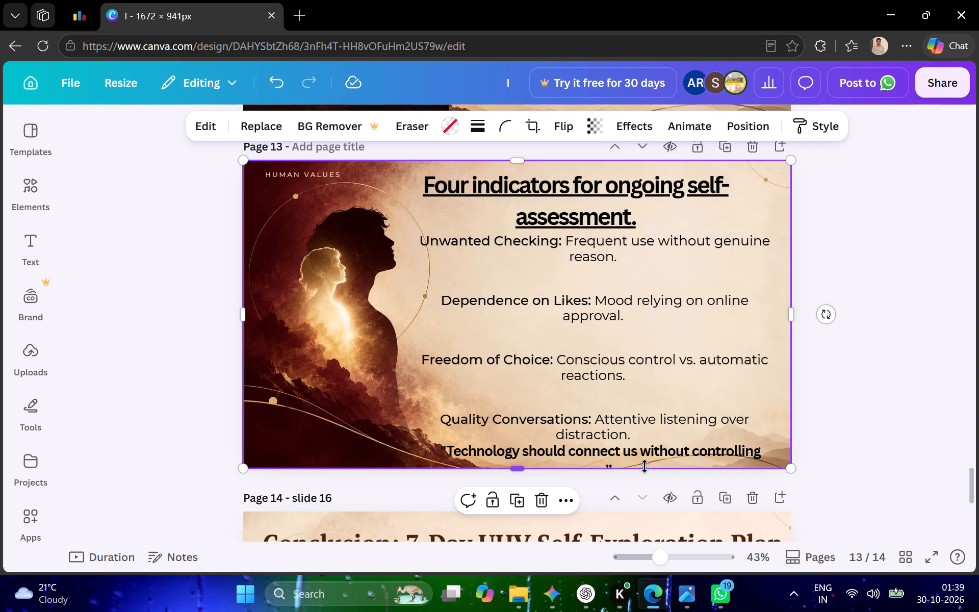
left_click(707, 460)
left_click(765, 457)
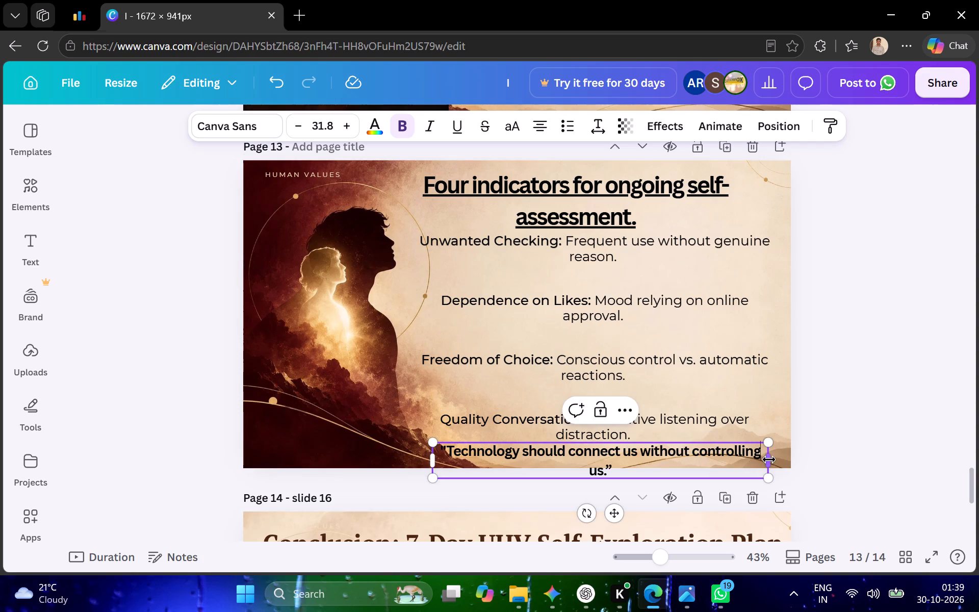
left_click_drag(769, 460, 783, 460)
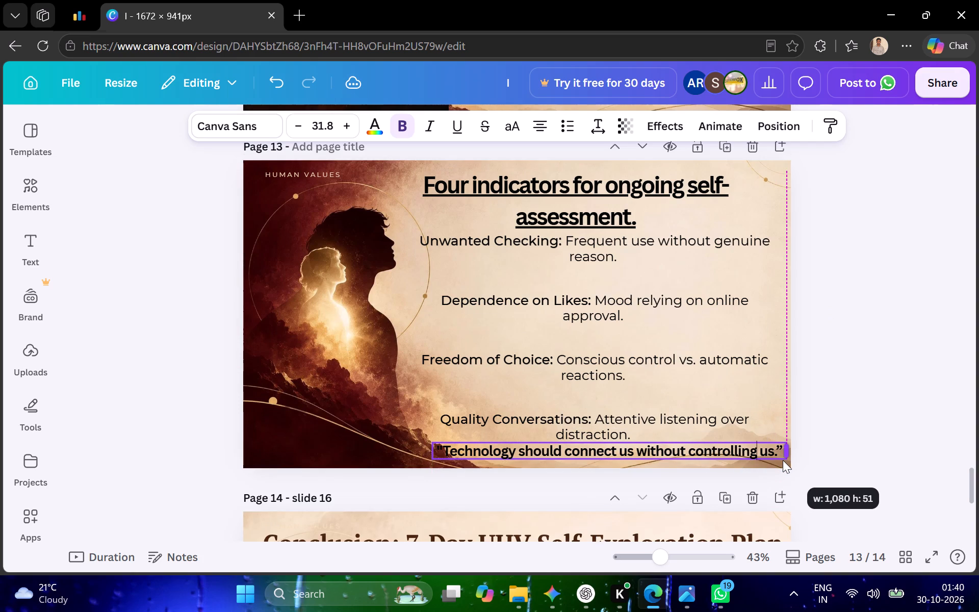
left_click_drag(783, 460, 781, 461)
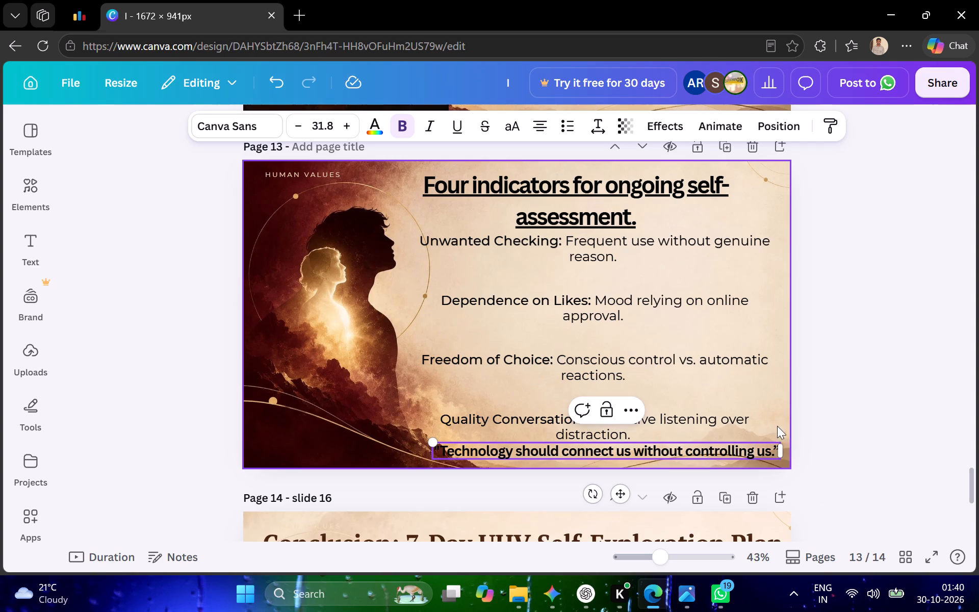
left_click(777, 418)
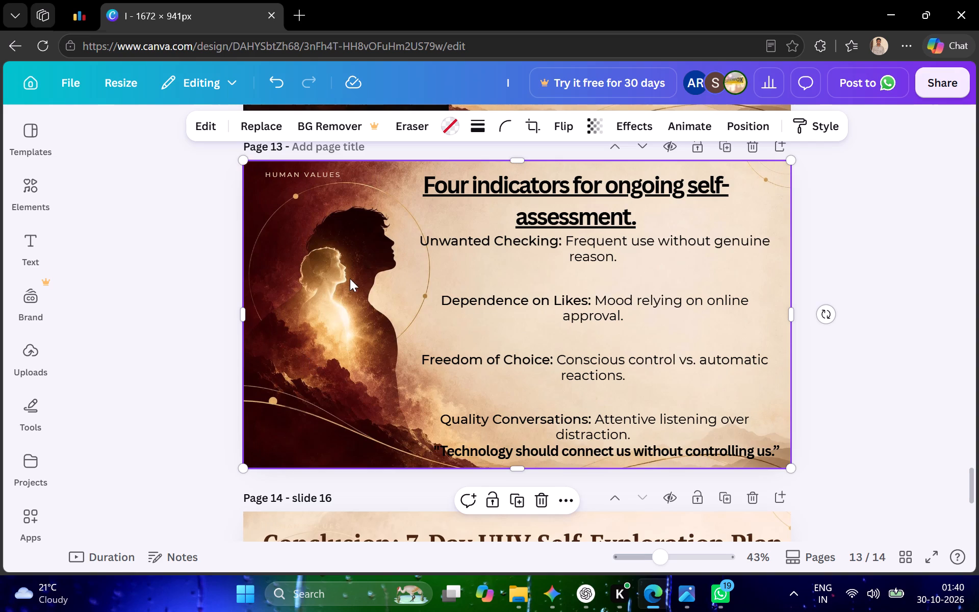
Review the layout of the slides from FOMO & Relationship Quality through the 7-Day UHV Self-Exploration Plan.
scroll(358, 291, "up", 6)
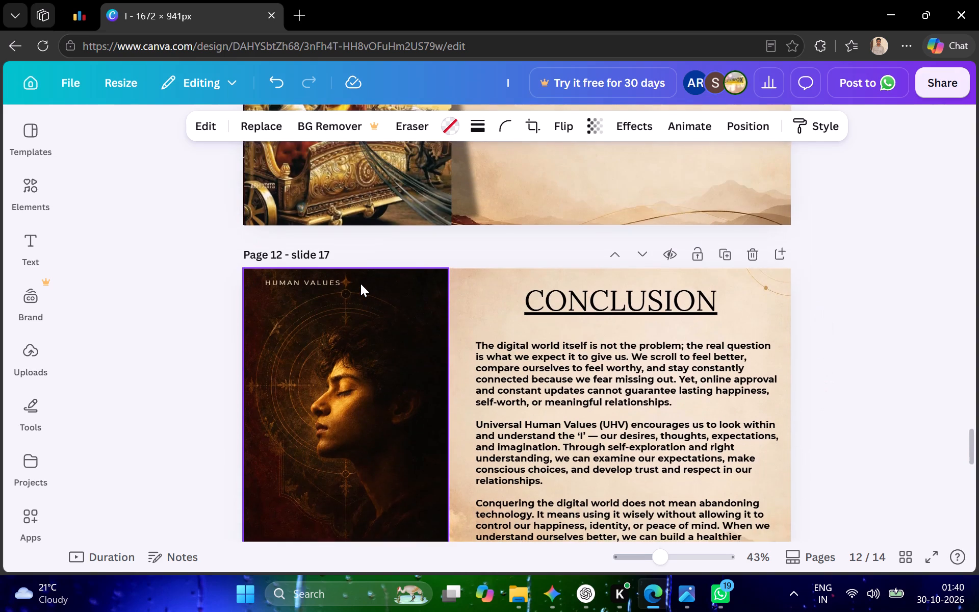
scroll(360, 283, "down", 14)
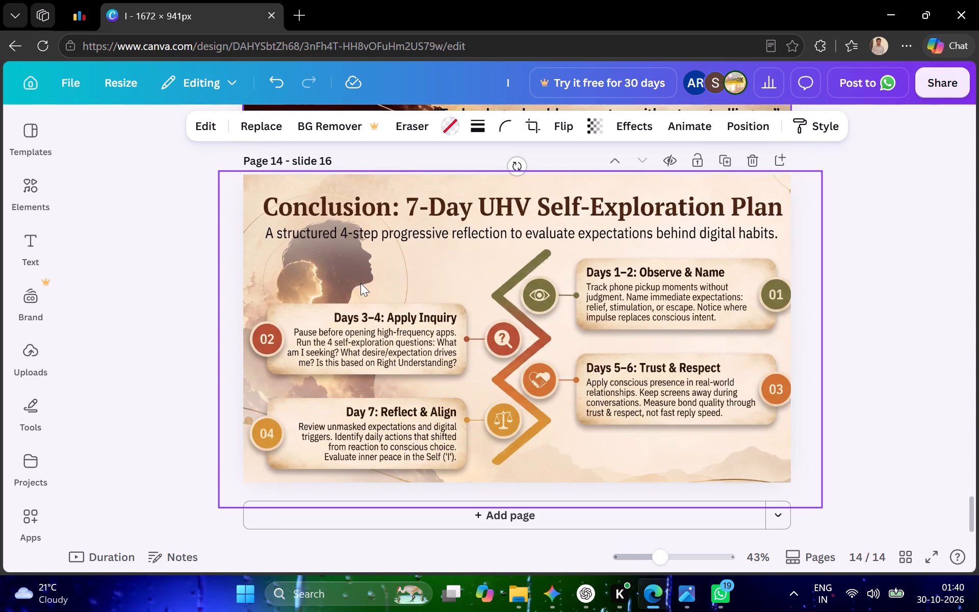
scroll(360, 283, "up", 1)
scroll(360, 283, "down", 6)
scroll(360, 283, "up", 6)
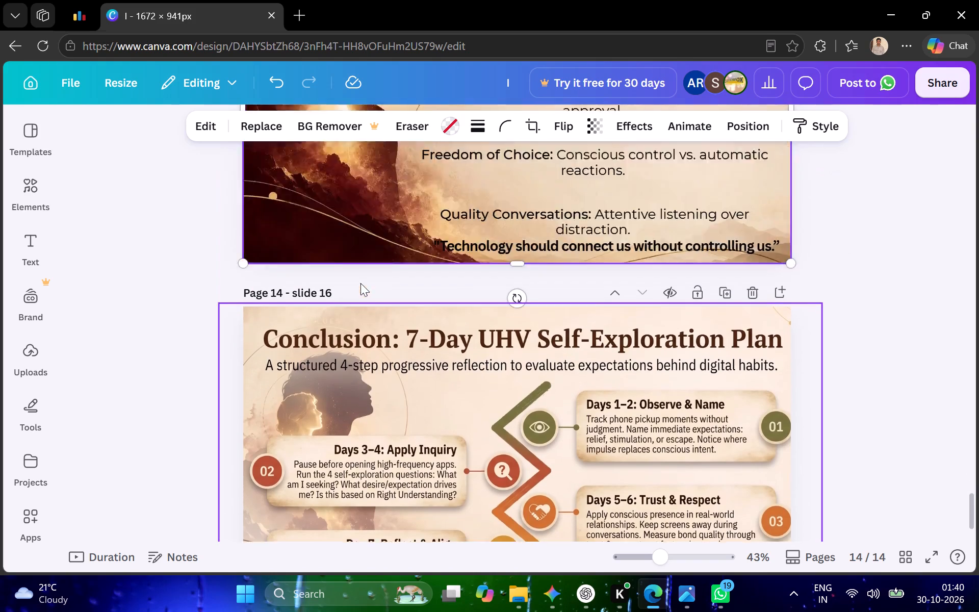
scroll(360, 283, "up", 12)
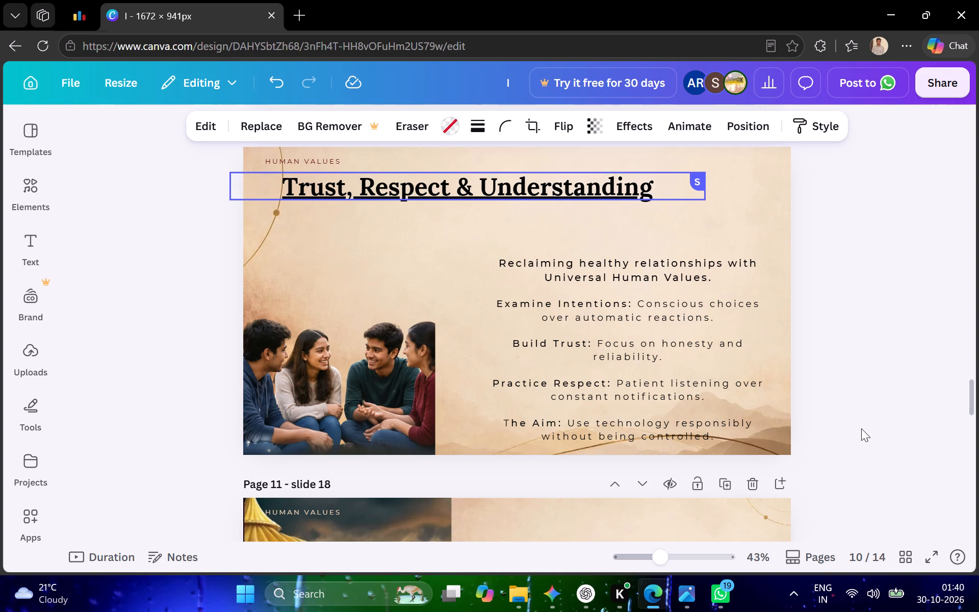
scroll(861, 428, "up", 2)
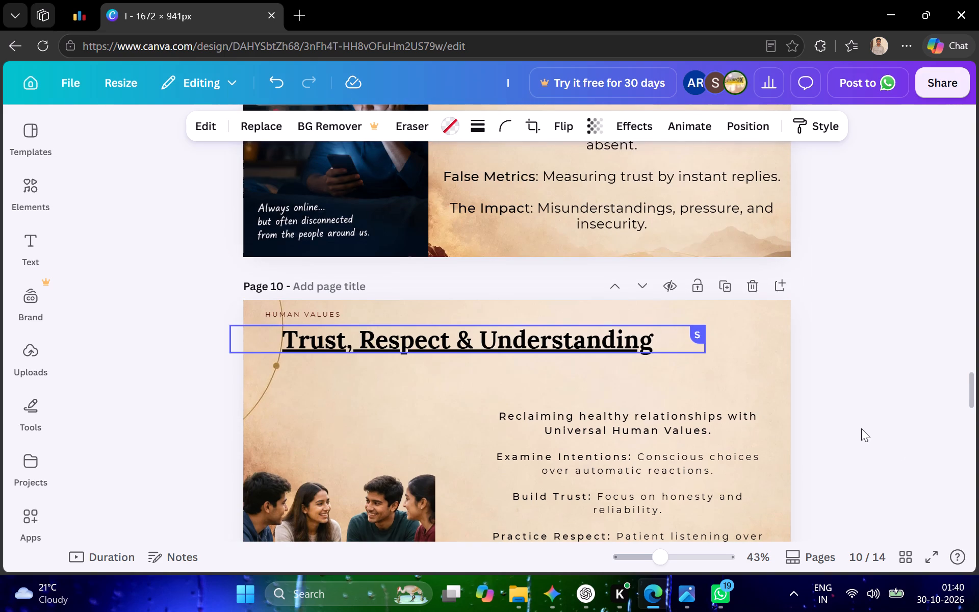
scroll(861, 428, "up", 3)
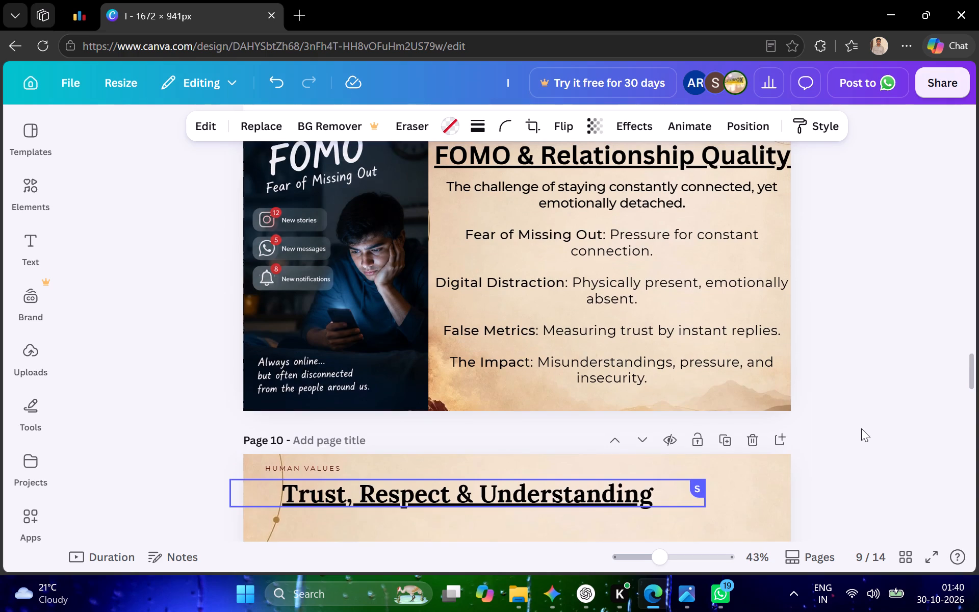
scroll(861, 428, "up", 1)
scroll(861, 428, "down", 5)
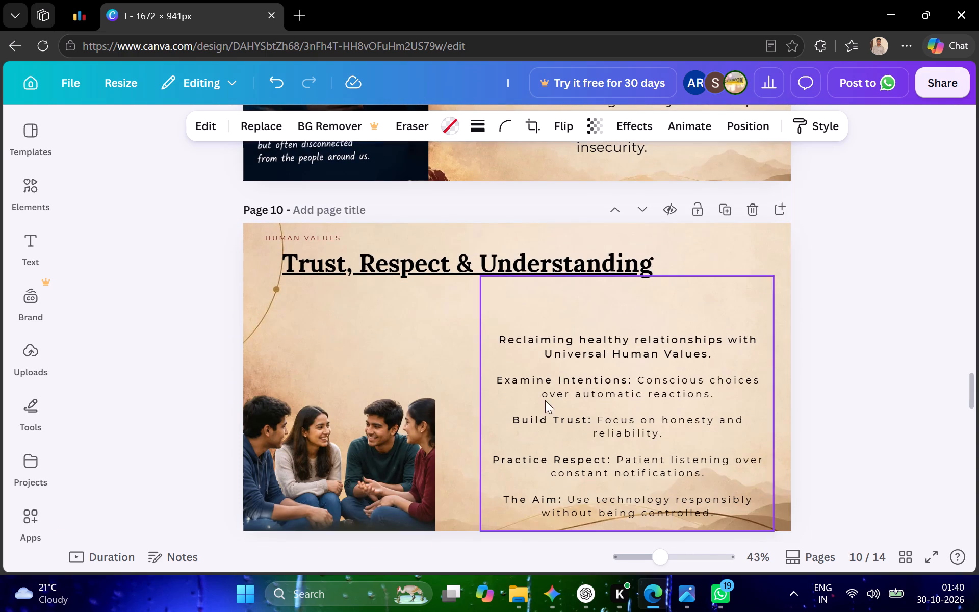
scroll(630, 370, "up", 4)
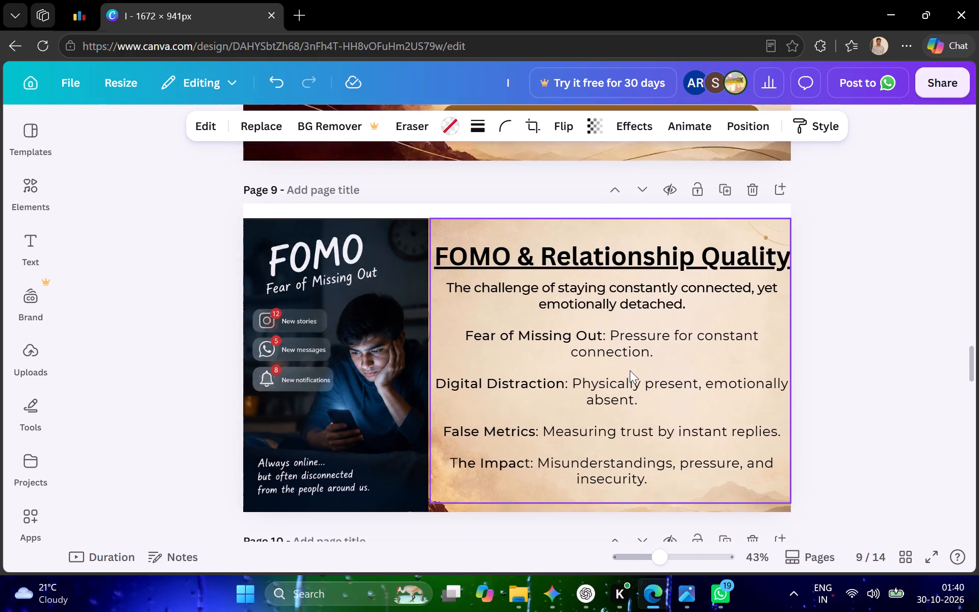
scroll(630, 370, "down", 2)
scroll(974, 361, "down", 4)
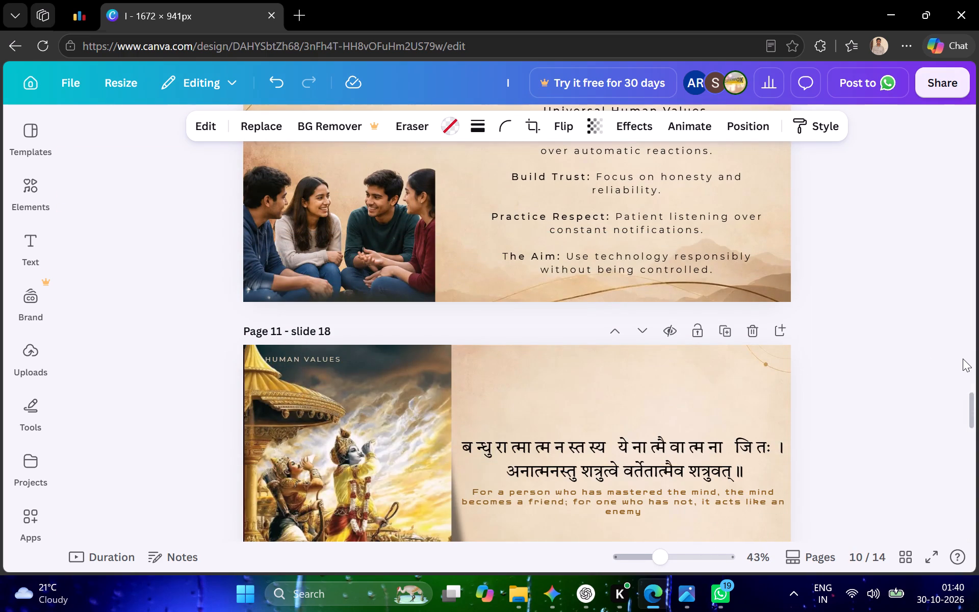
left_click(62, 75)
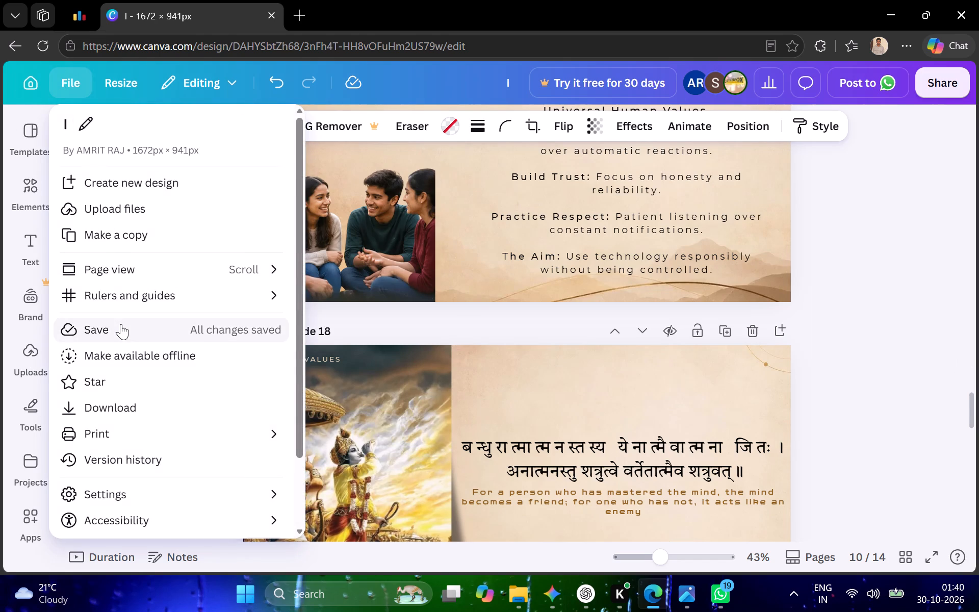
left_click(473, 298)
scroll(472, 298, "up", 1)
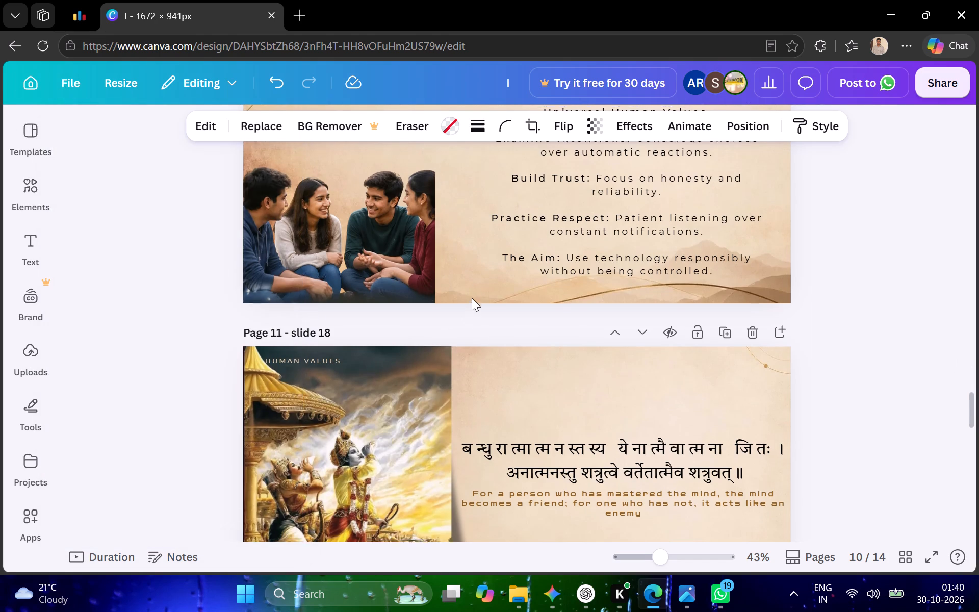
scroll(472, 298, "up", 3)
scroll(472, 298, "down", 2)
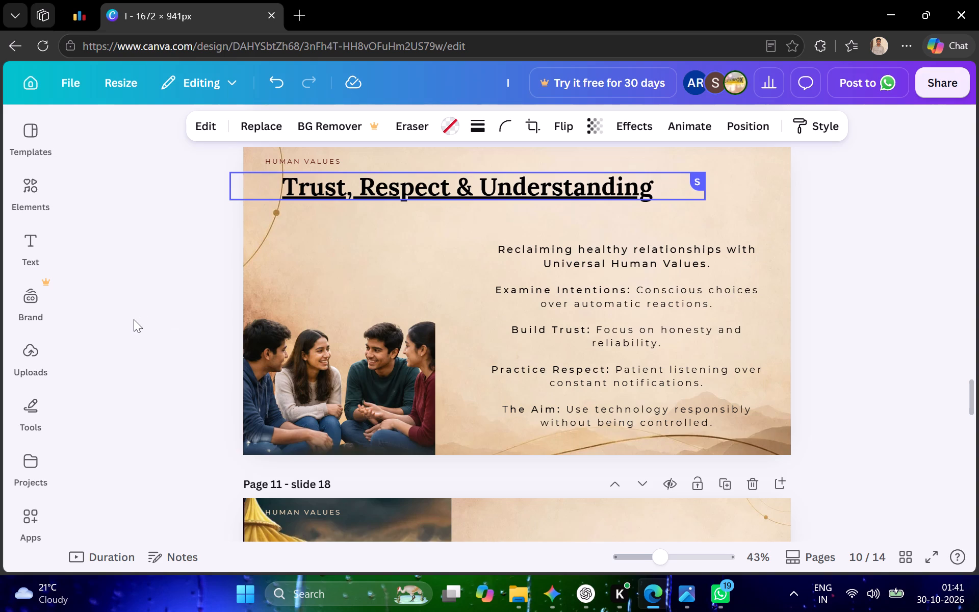
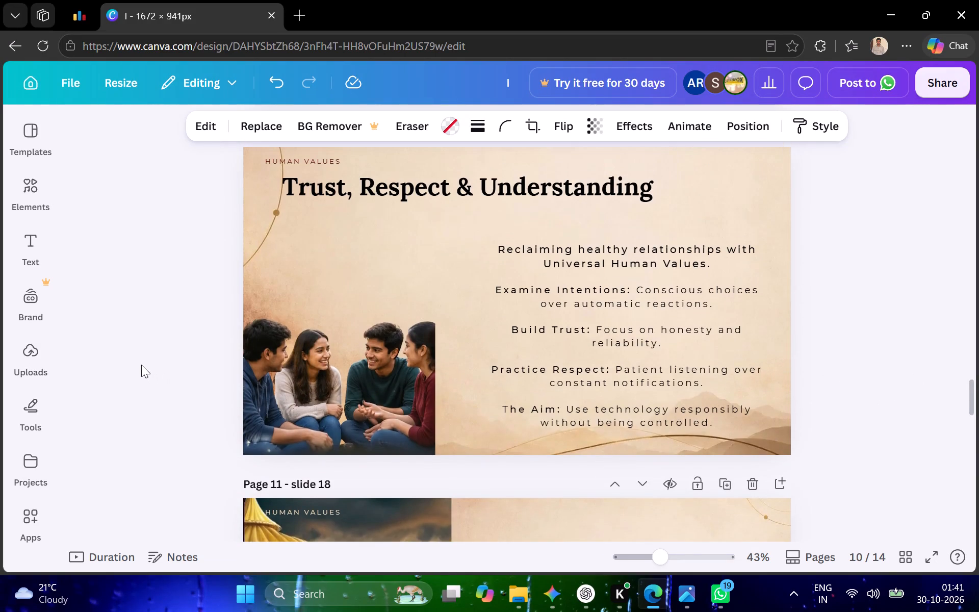
scroll(141, 365, "up", 1)
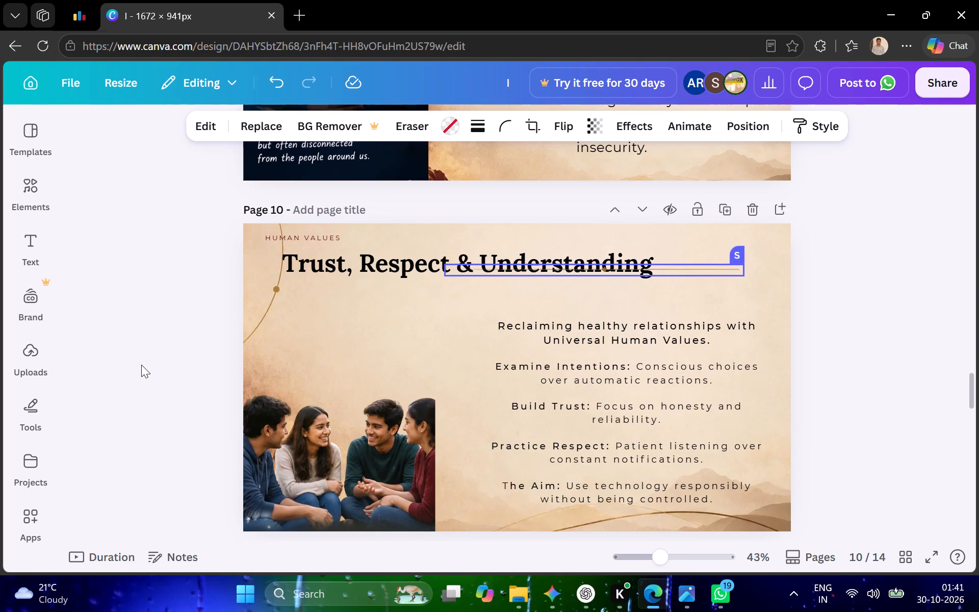
scroll(141, 365, "up", 3)
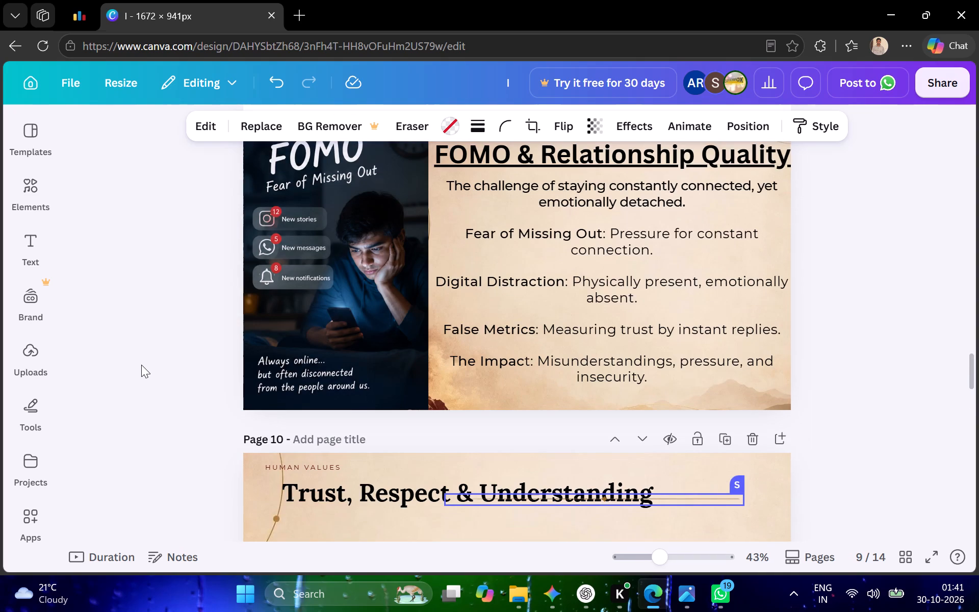
scroll(141, 365, "up", 1)
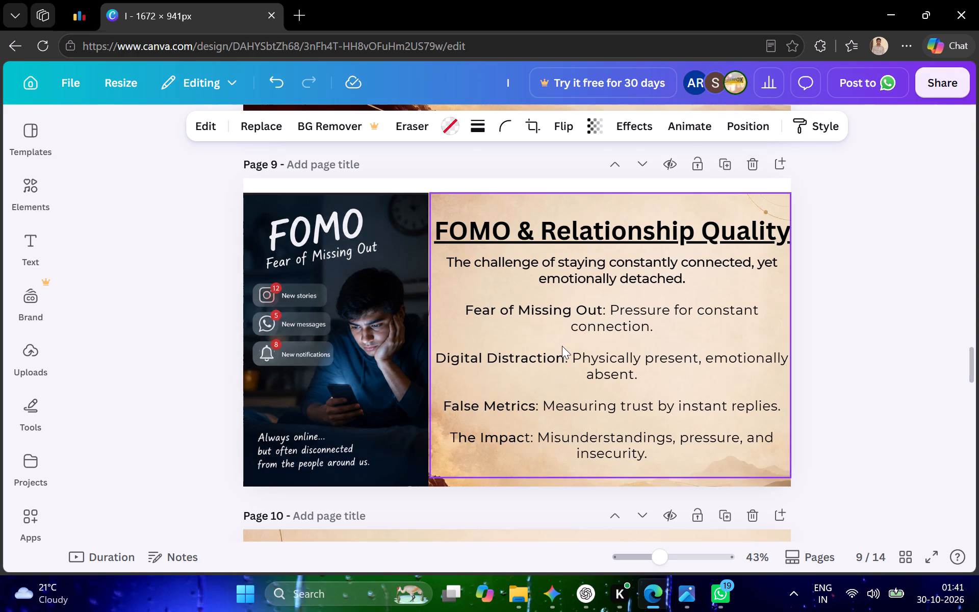
left_click(549, 308)
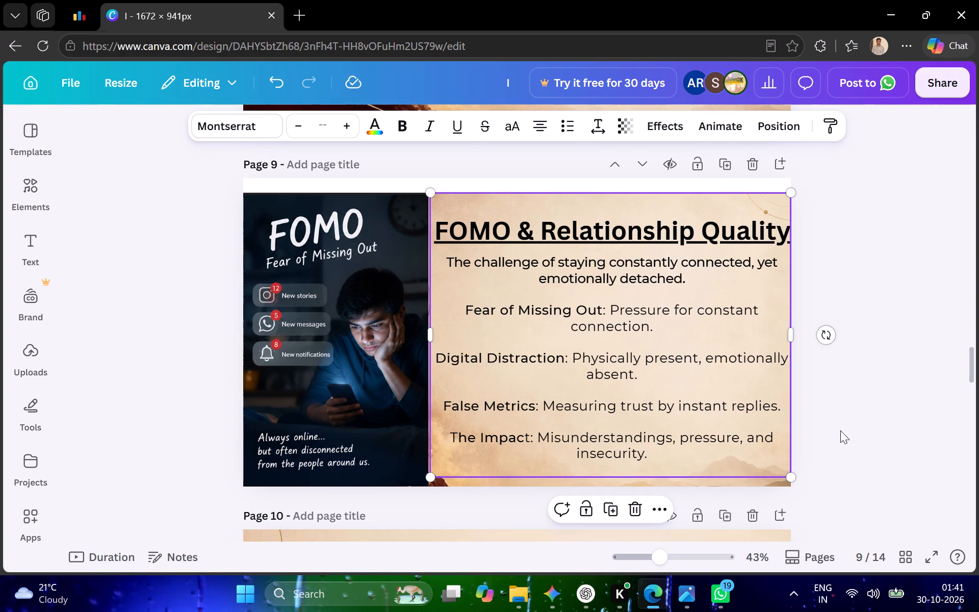
Recheck the pages from Trust, Respect & Understanding through the closing 7-Day UHV Self-Exploration Plan for layout.
scroll(857, 397, "down", 11)
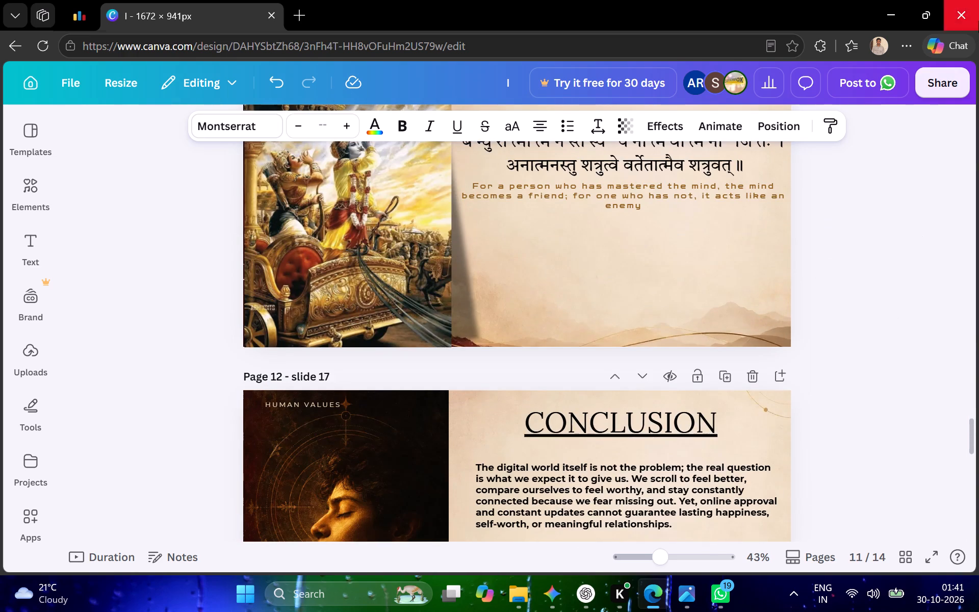
scroll(861, 231, "down", 6)
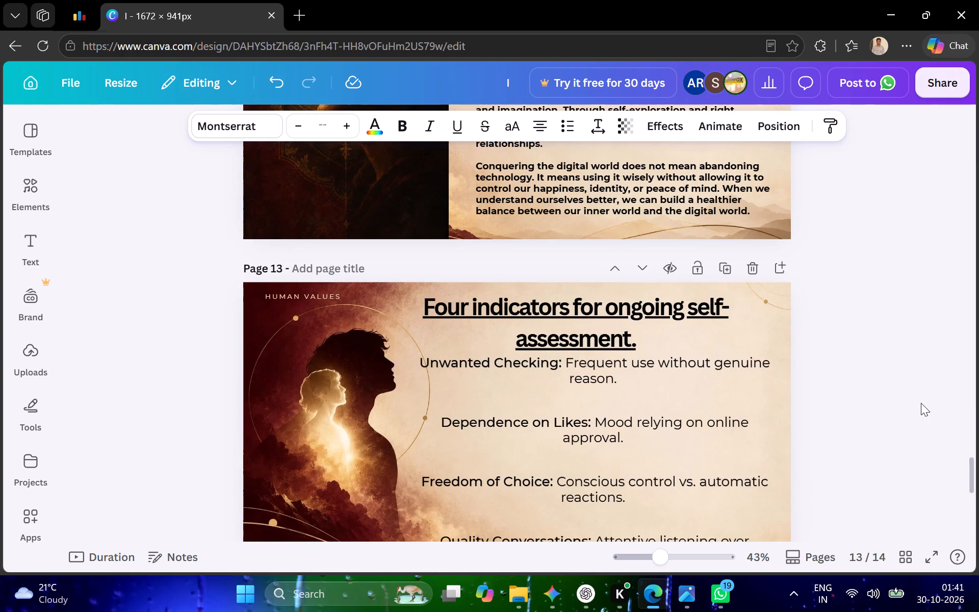
scroll(921, 403, "down", 2)
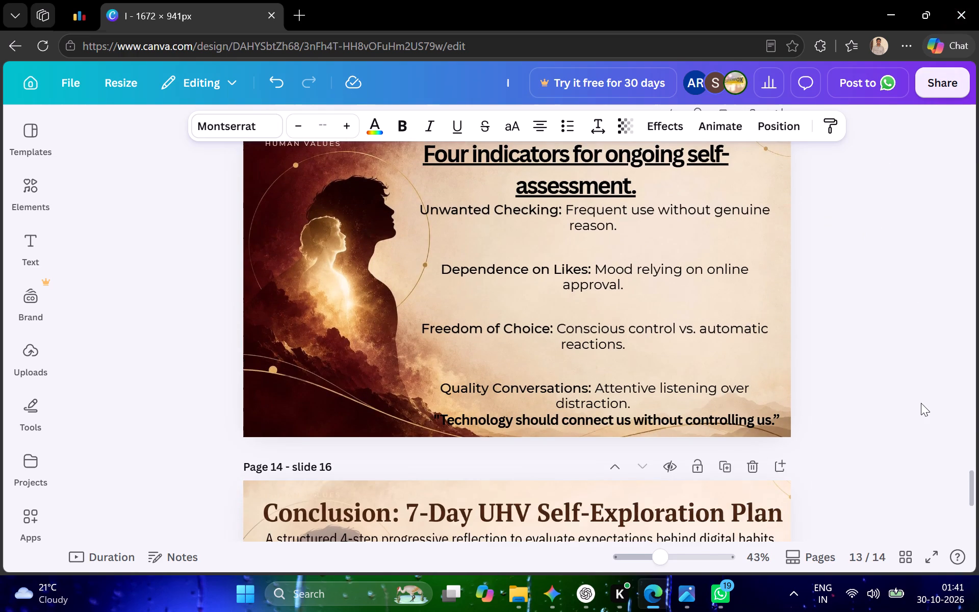
scroll(921, 403, "up", 9)
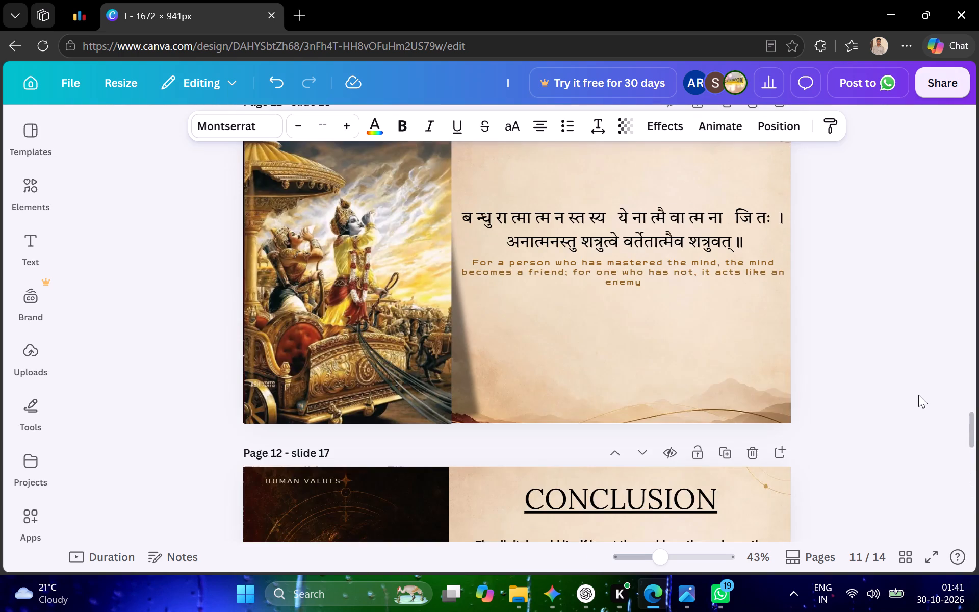
scroll(918, 395, "up", 6)
scroll(918, 393, "down", 1)
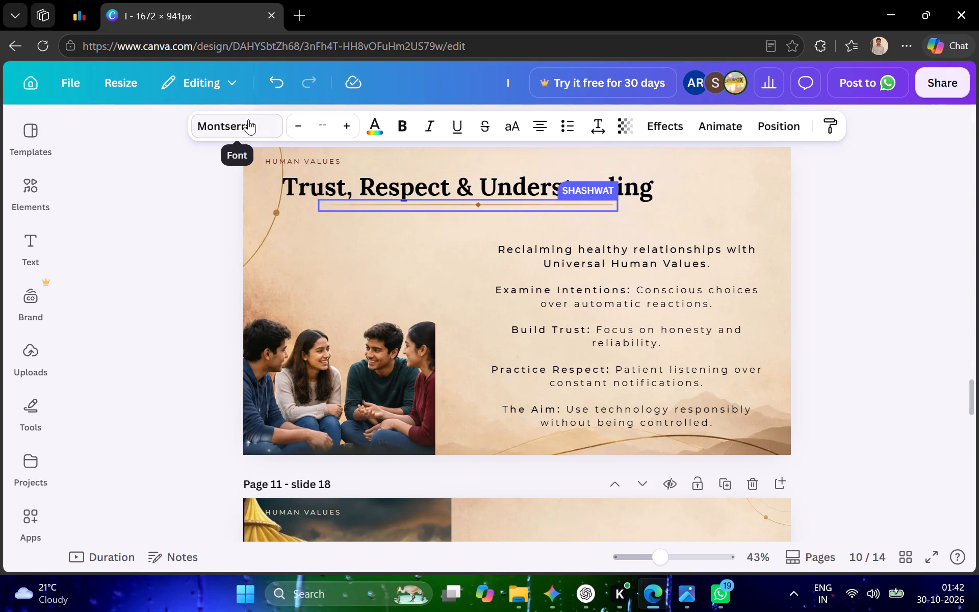
scroll(145, 319, "down", 9)
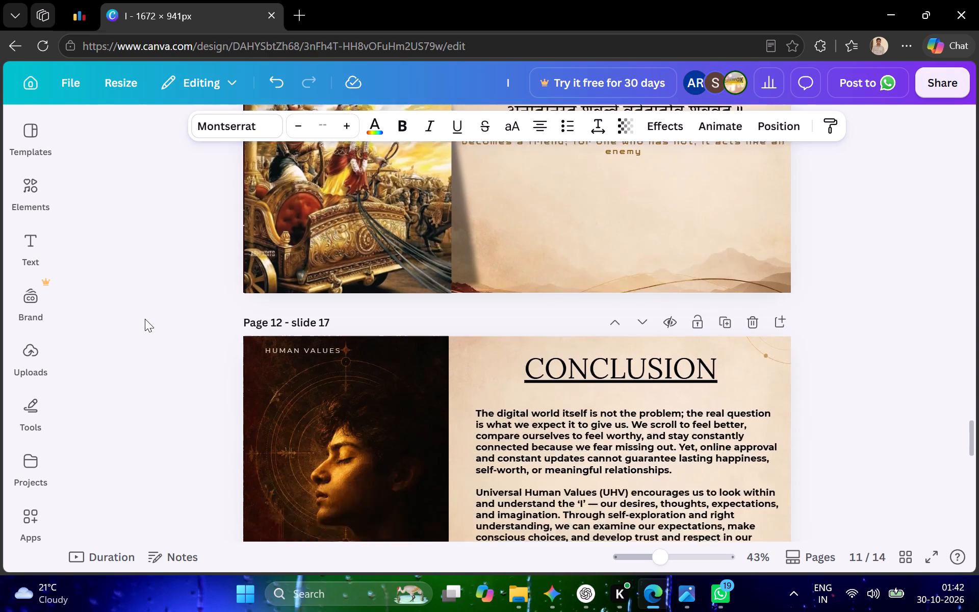
scroll(145, 319, "down", 13)
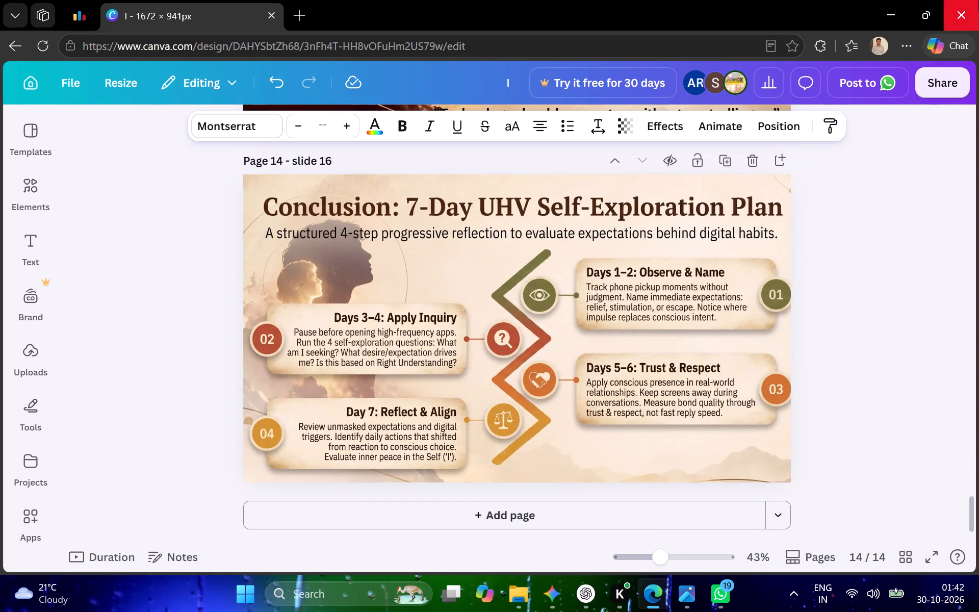
Close the browser window containing the finished presentation.
left_click(978, 2)
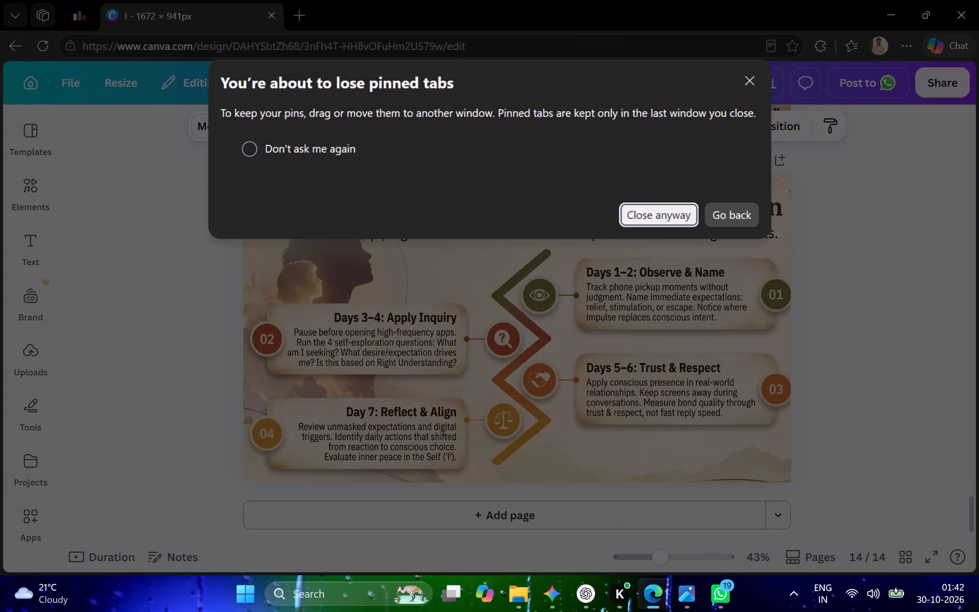